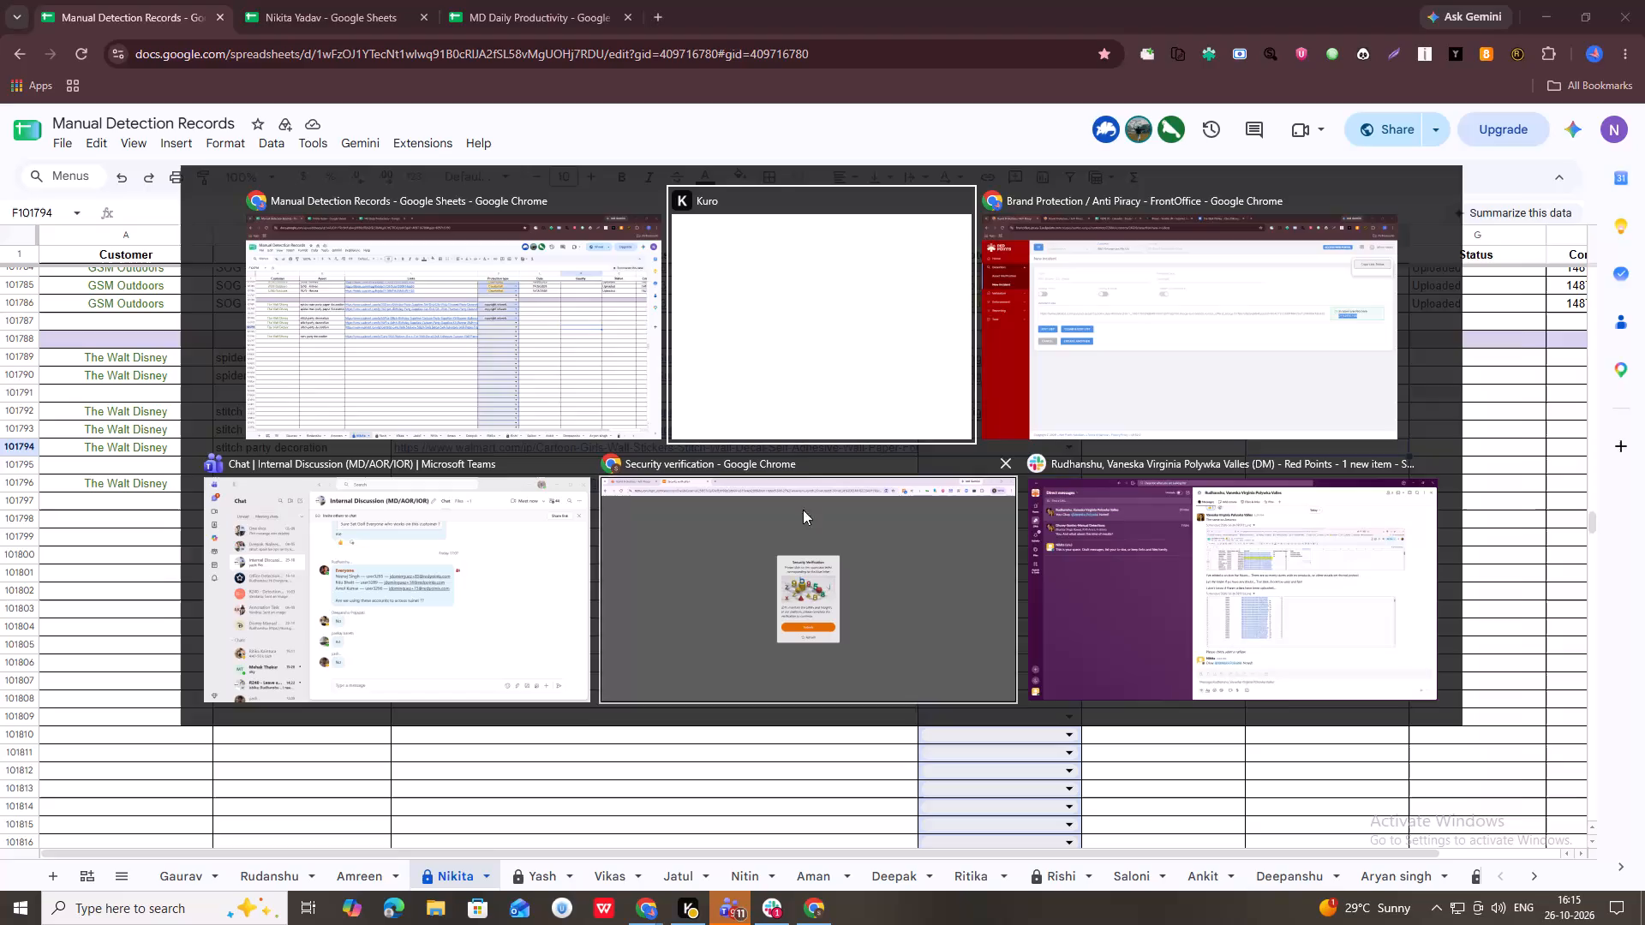
Copy the customer name VICTOR RACKETS INDUSTRIAL CORP from the Suntec Brand calendar into Customer cell A101798 of Manual Detection Records, left-aligned.
left_click(1134, 320)
left_click(374, 453)
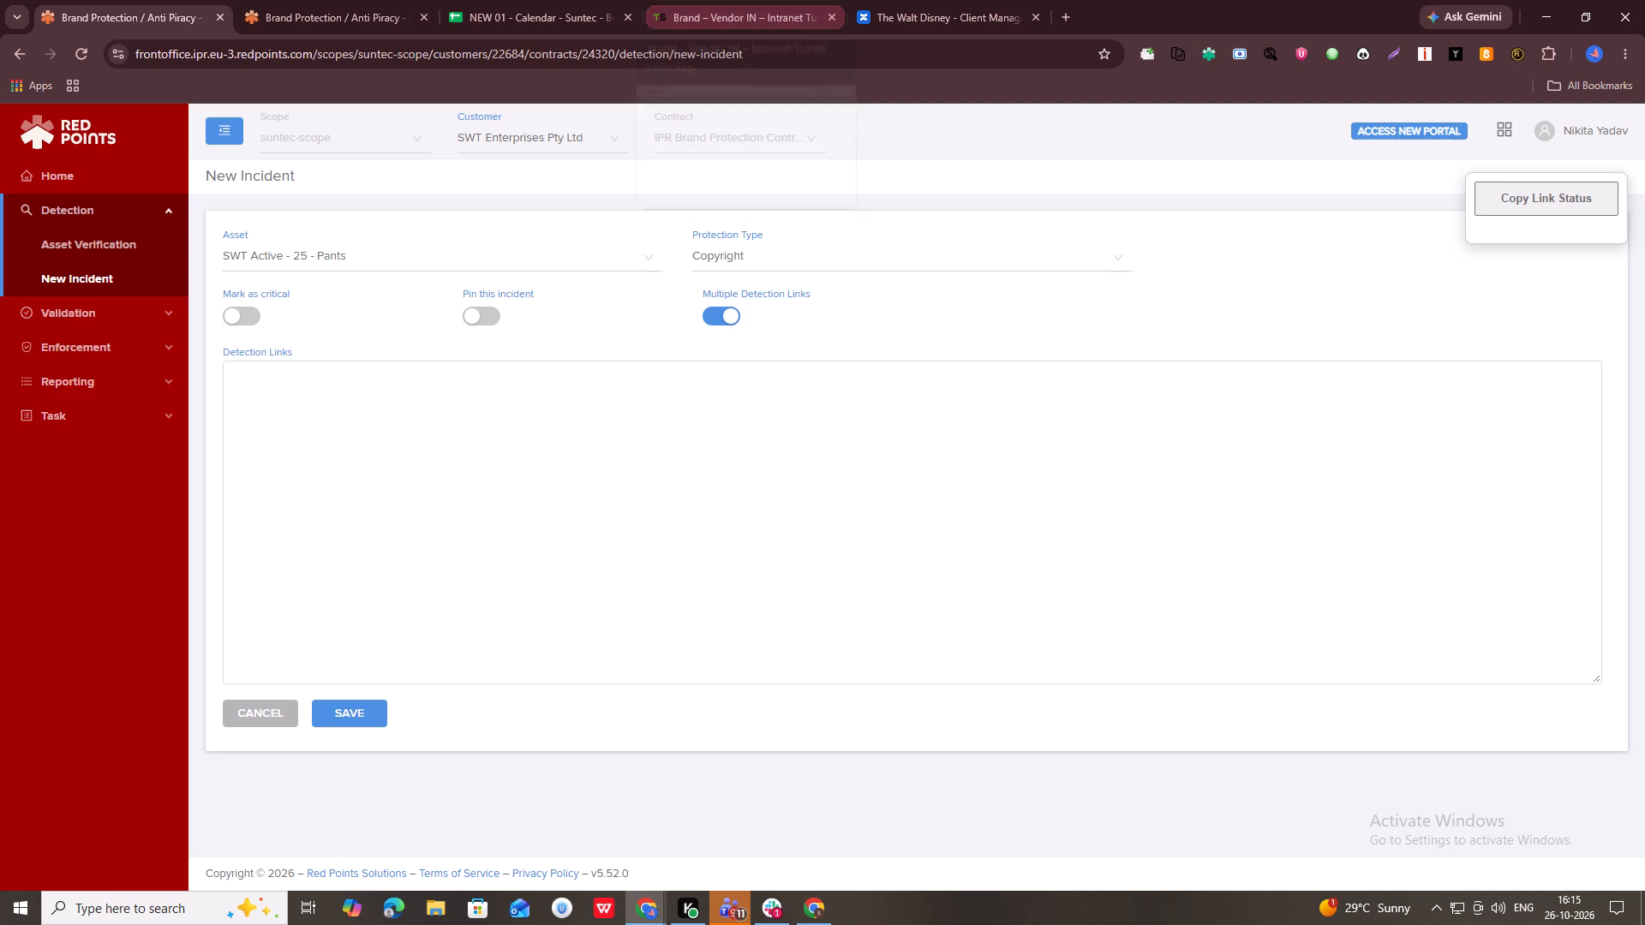
left_click(563, 0)
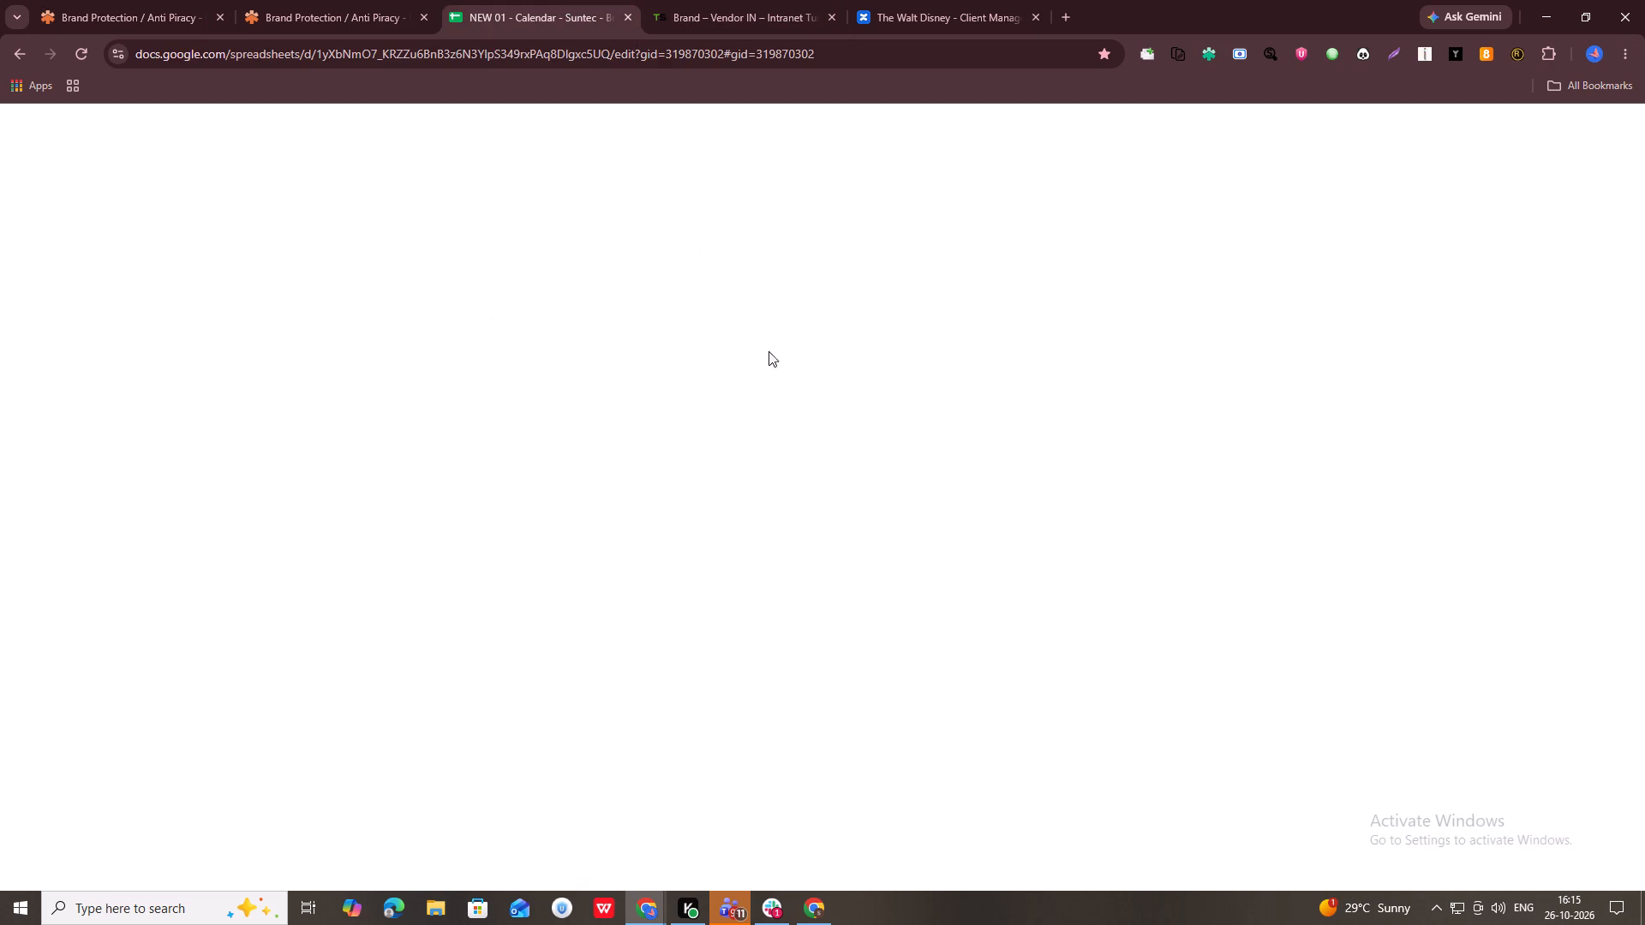
scroll(733, 536, "down", 2)
left_click(462, 655)
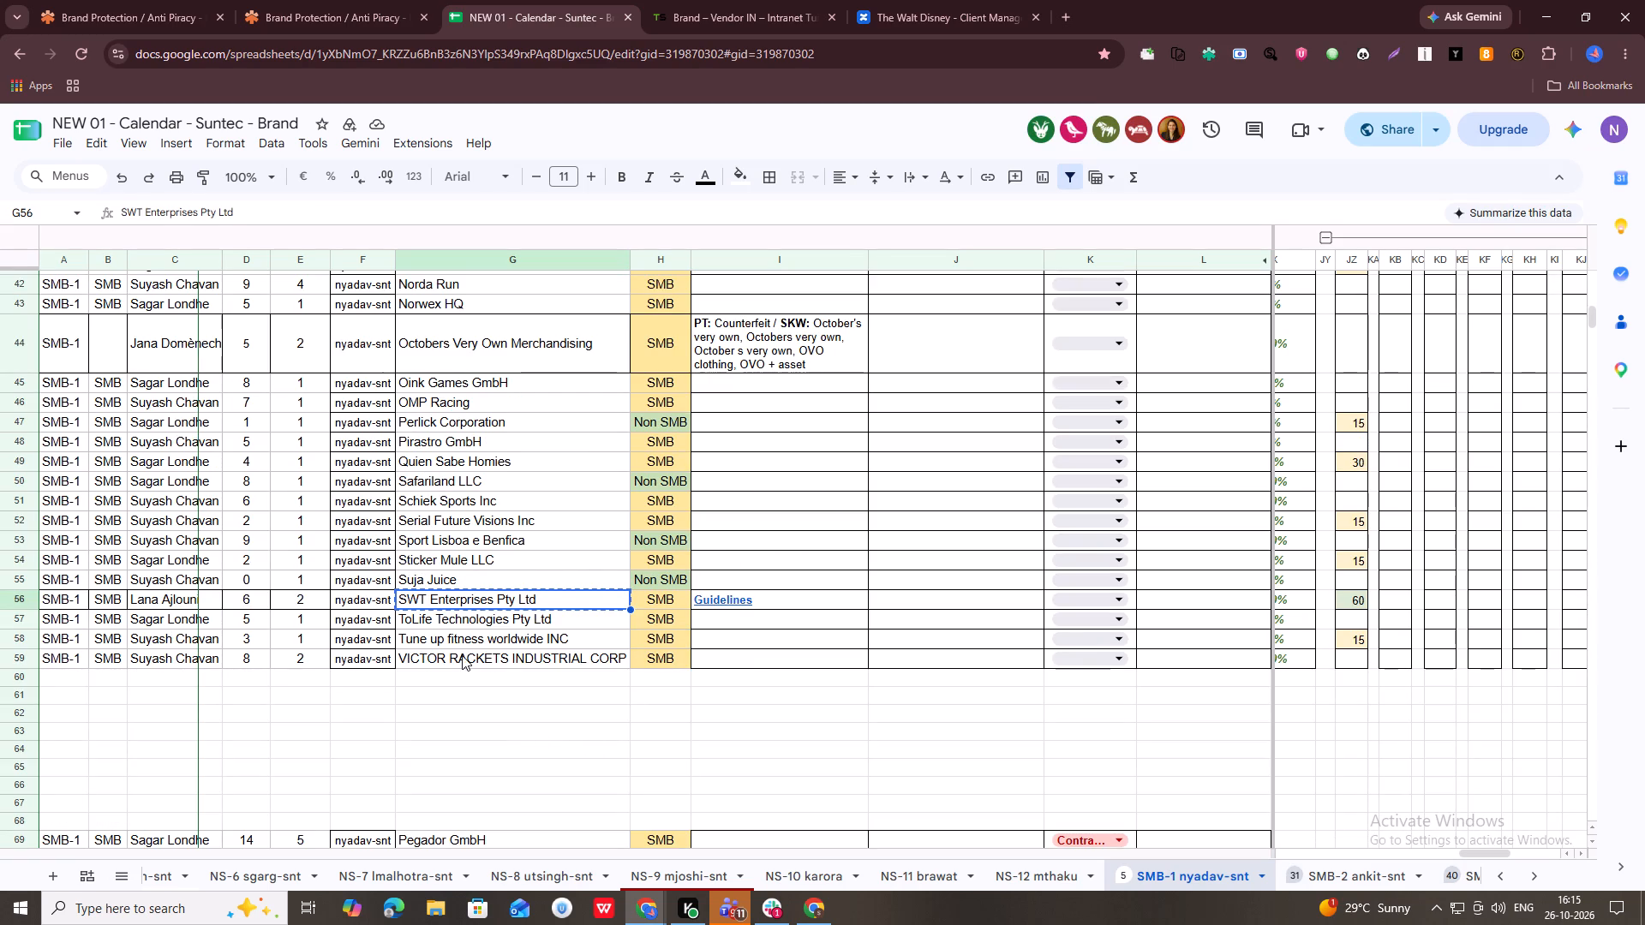
key("ctrl+c")
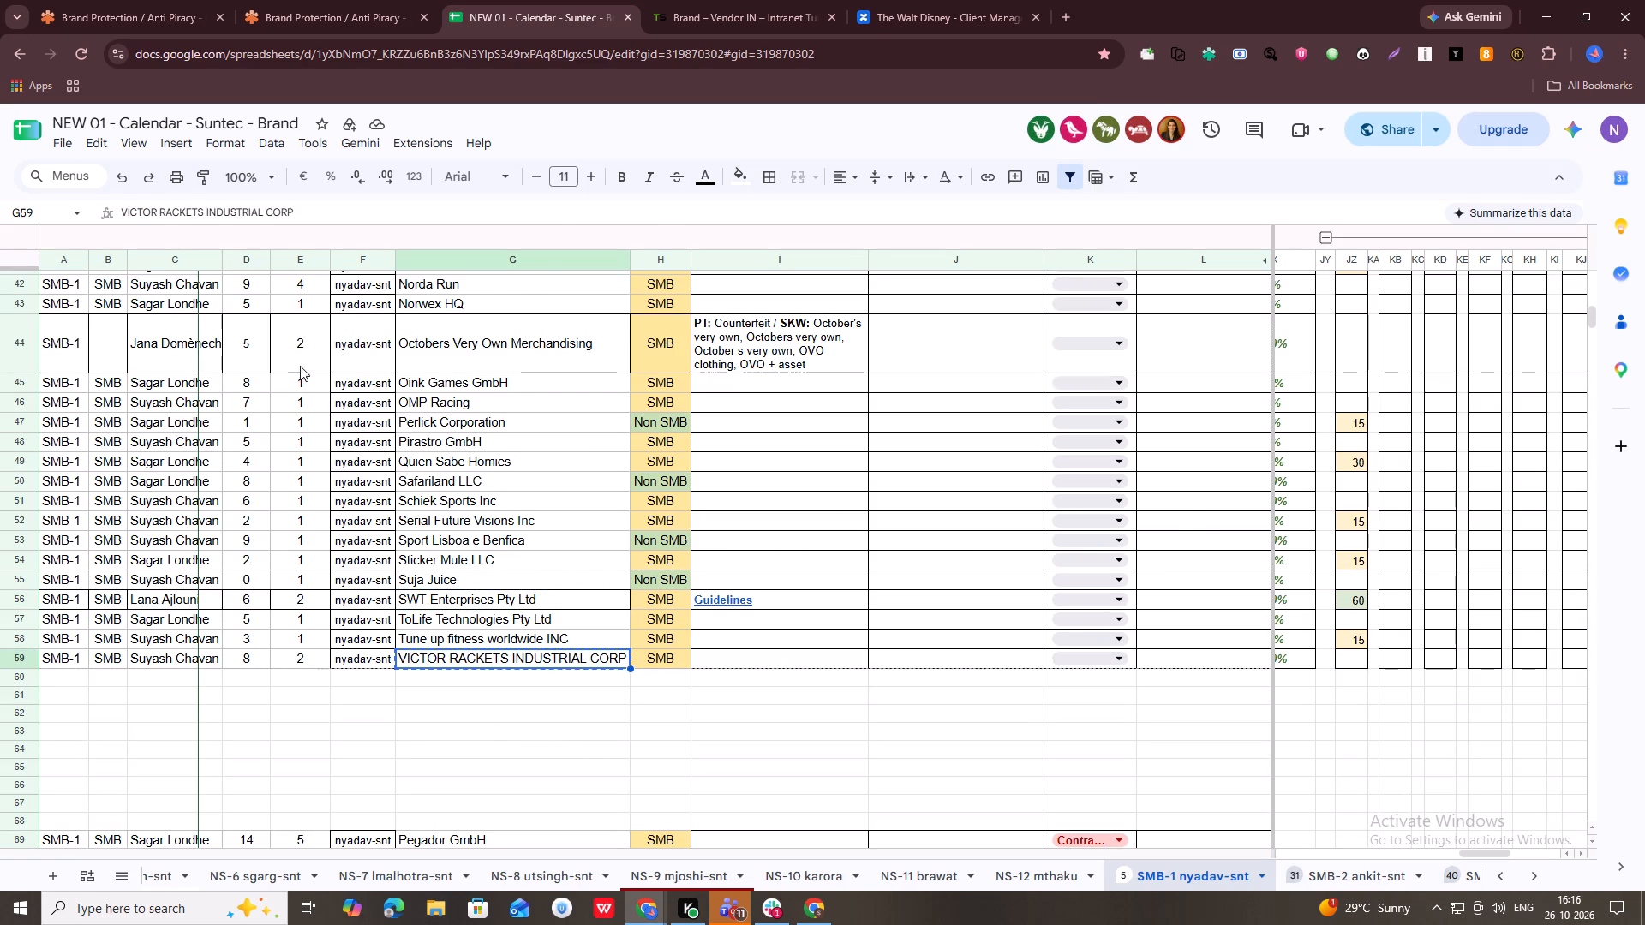
key("alt+Tab")
left_click(117, 521)
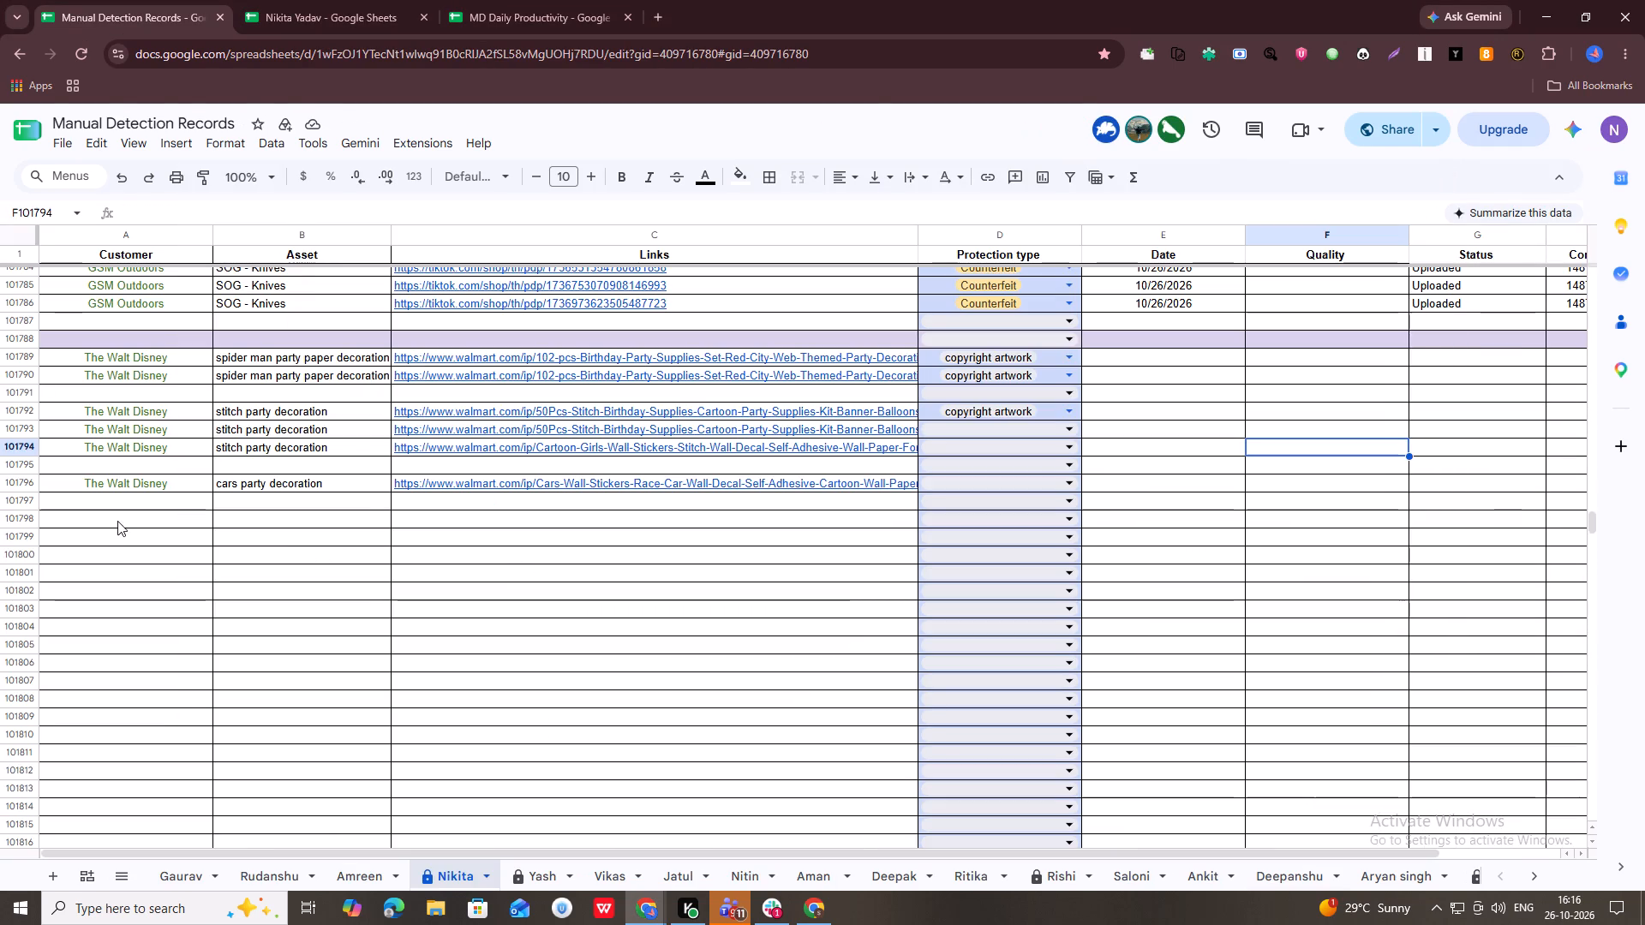
key("ctrl+shift+v")
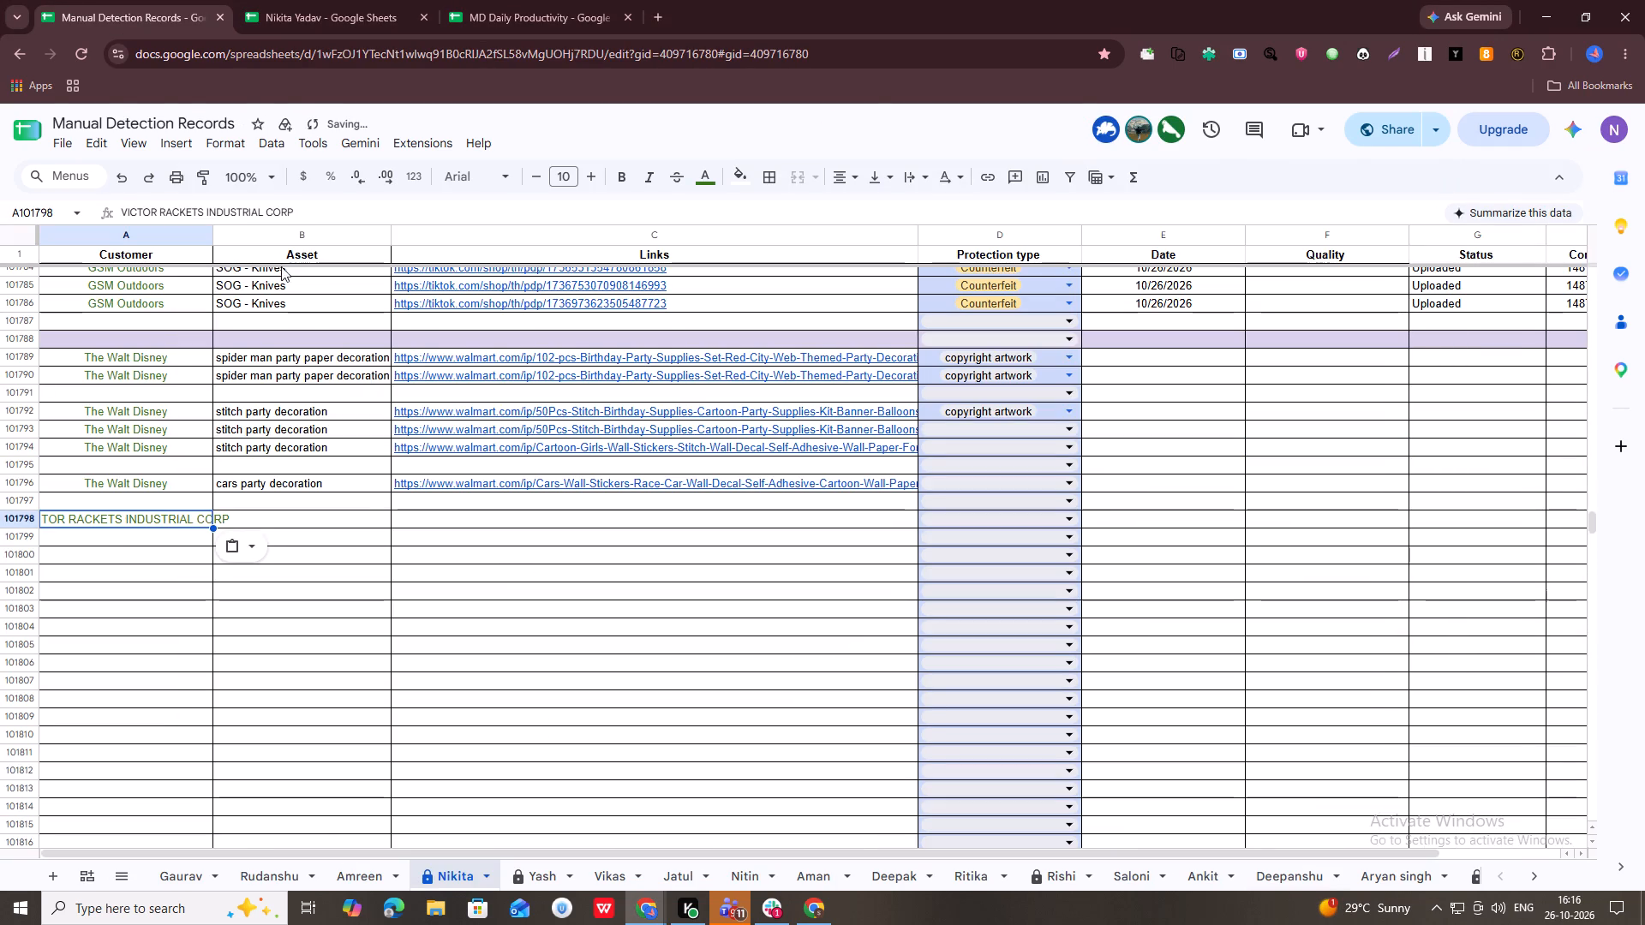
left_click(840, 178)
left_click(843, 213)
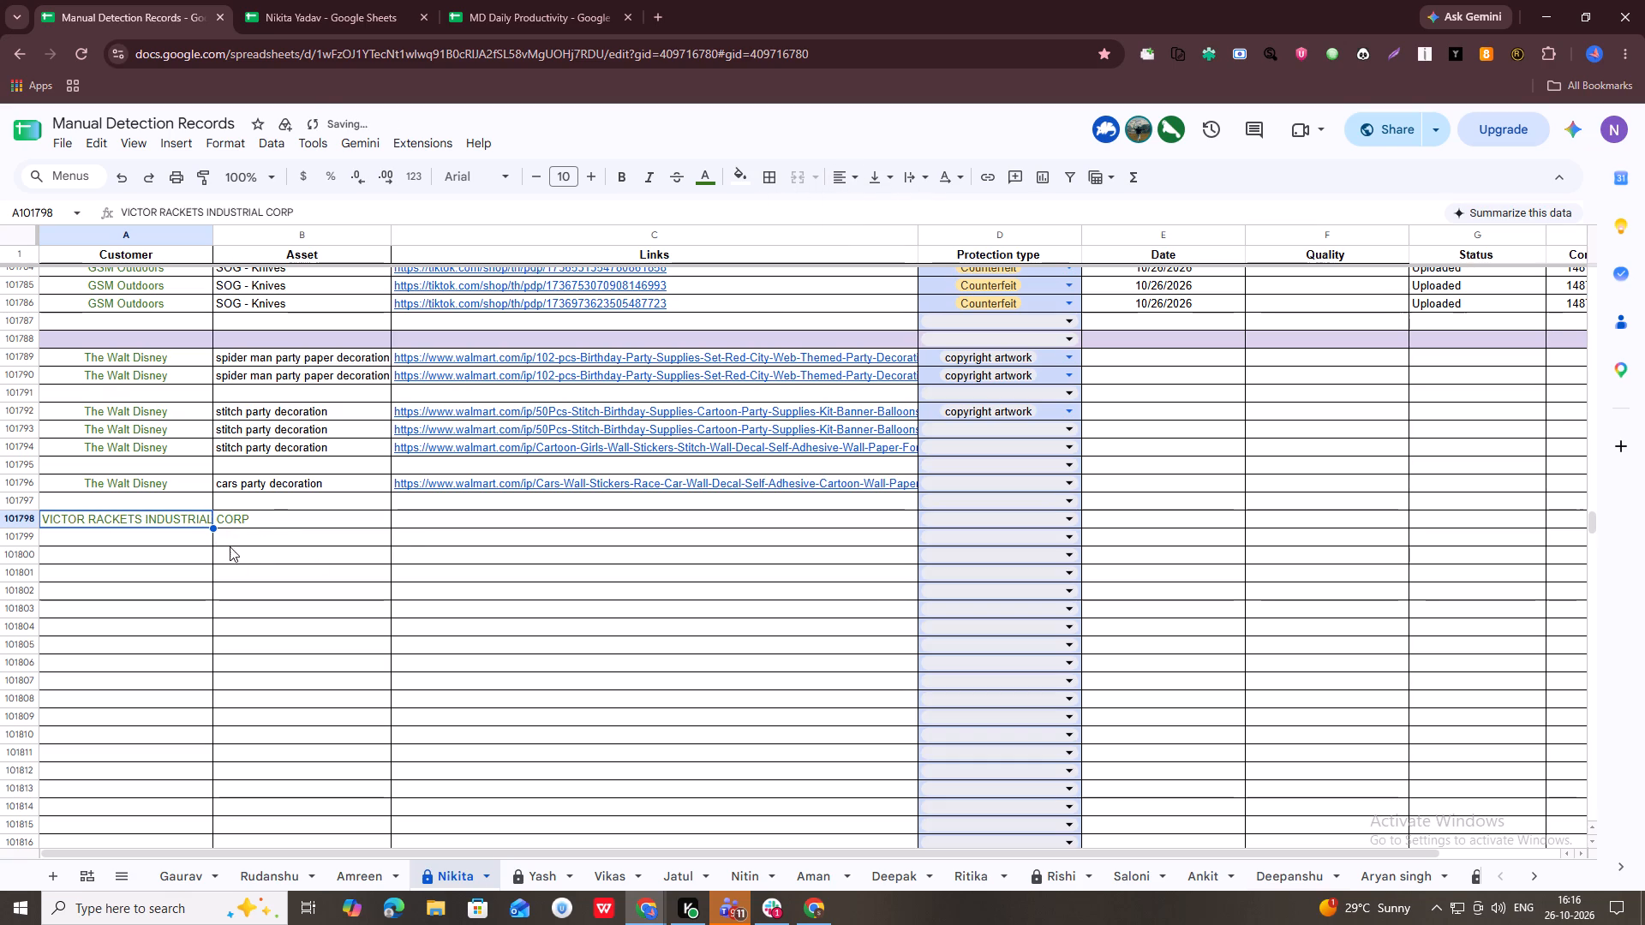
left_click(283, 515)
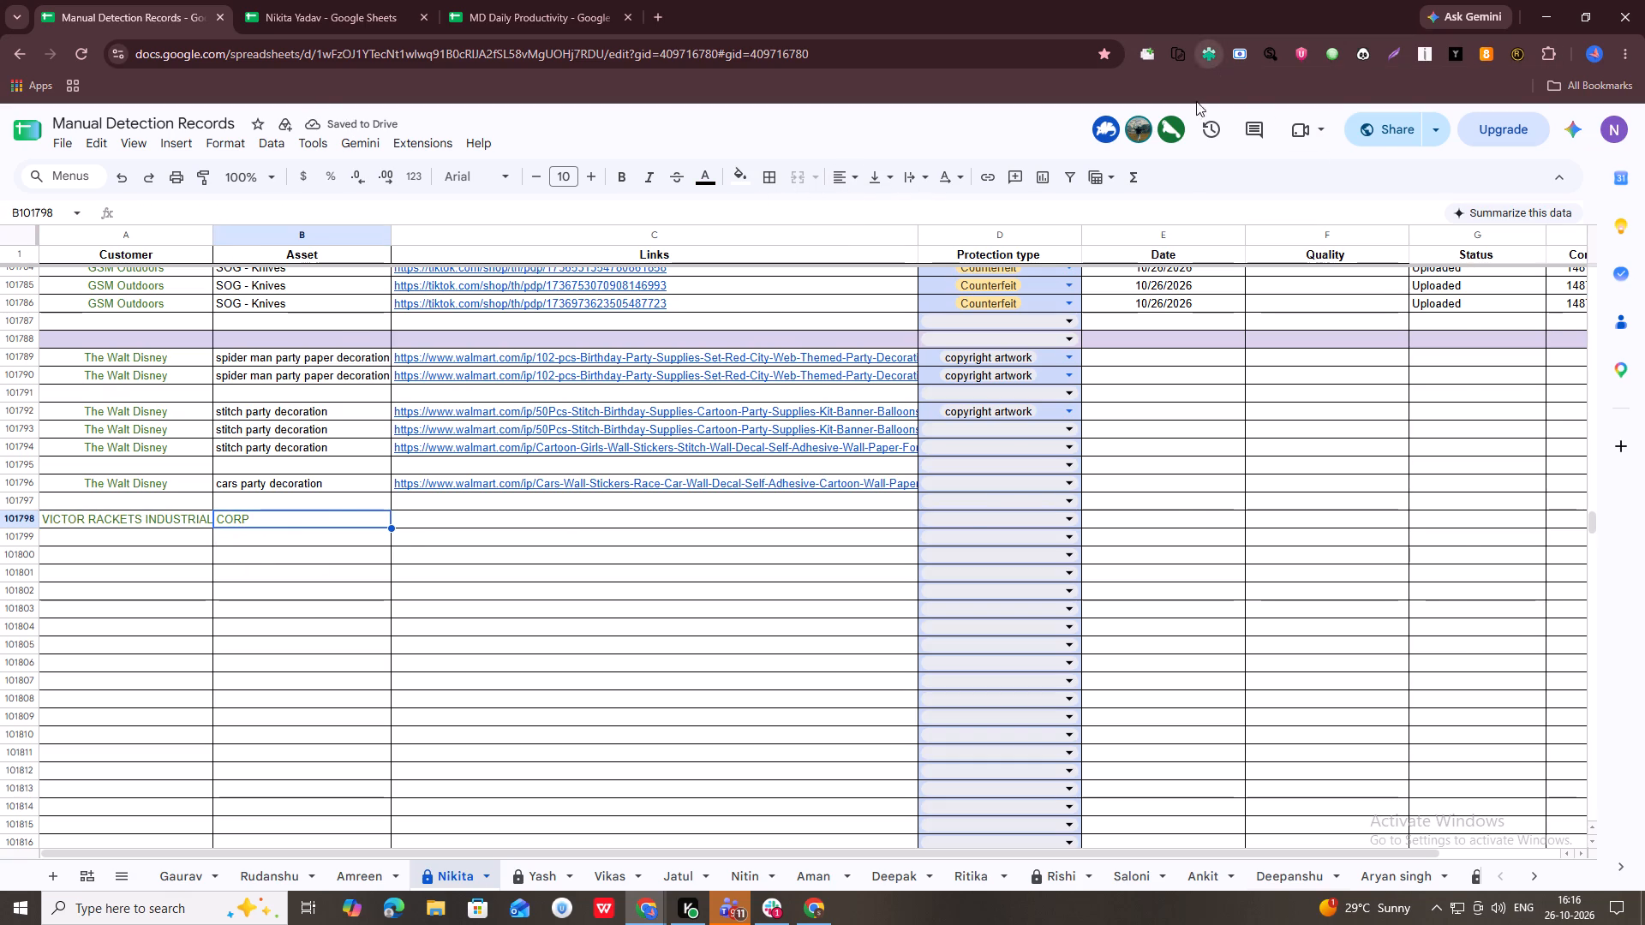
Close the open Security verification browser window.
key("alt+Tab")
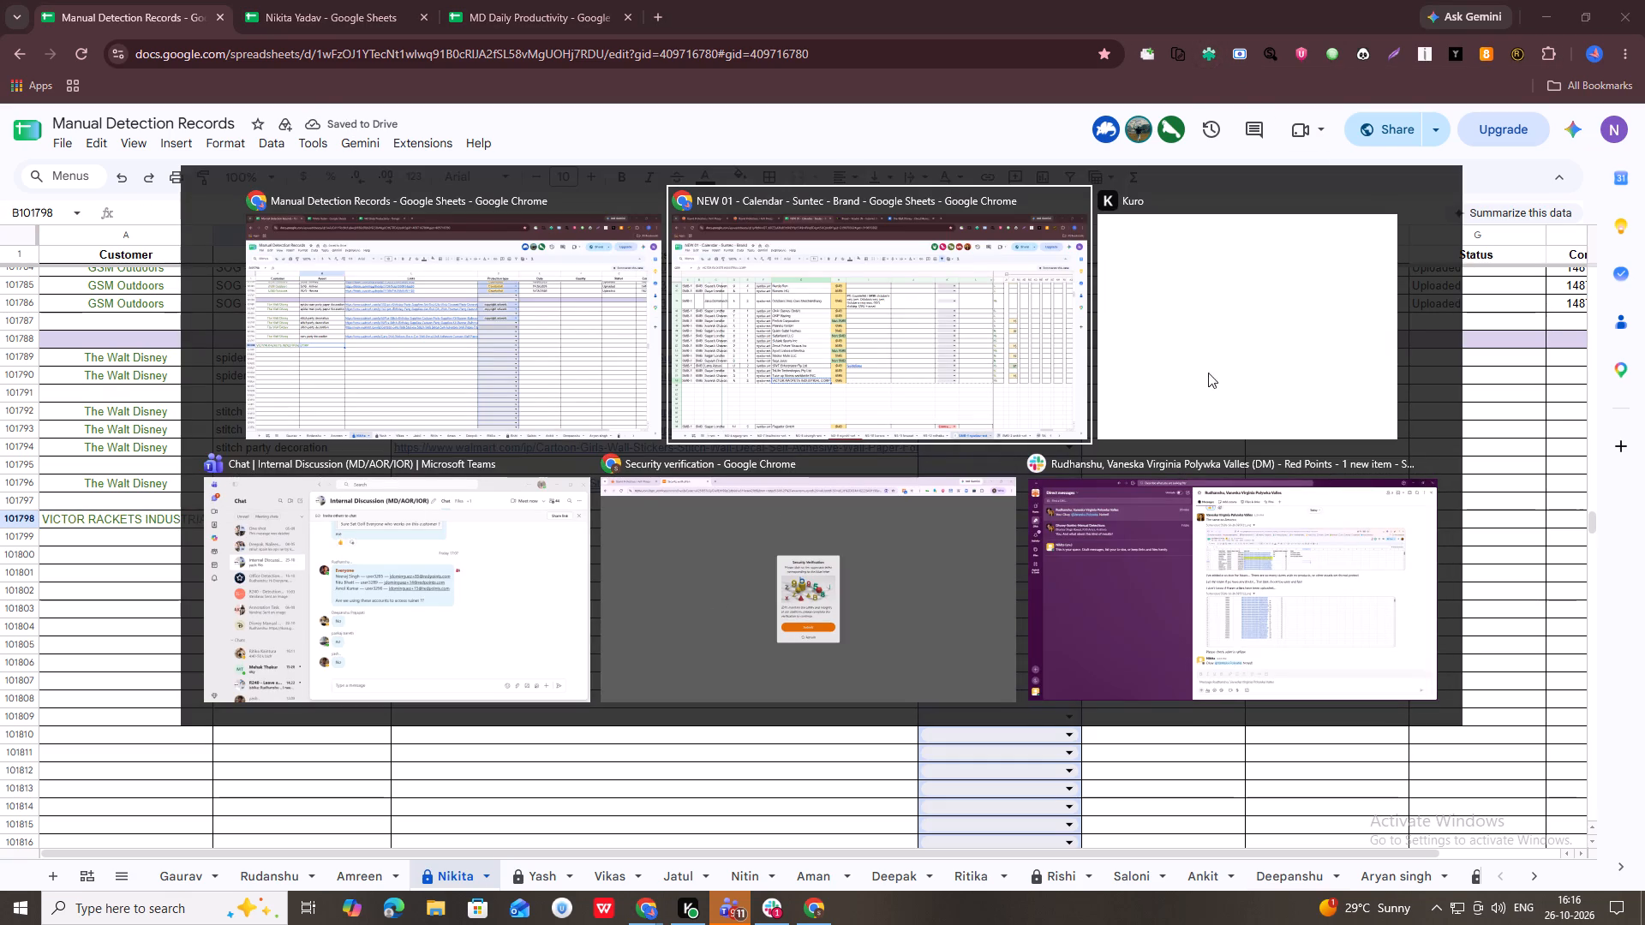
left_click(1001, 462, "alt")
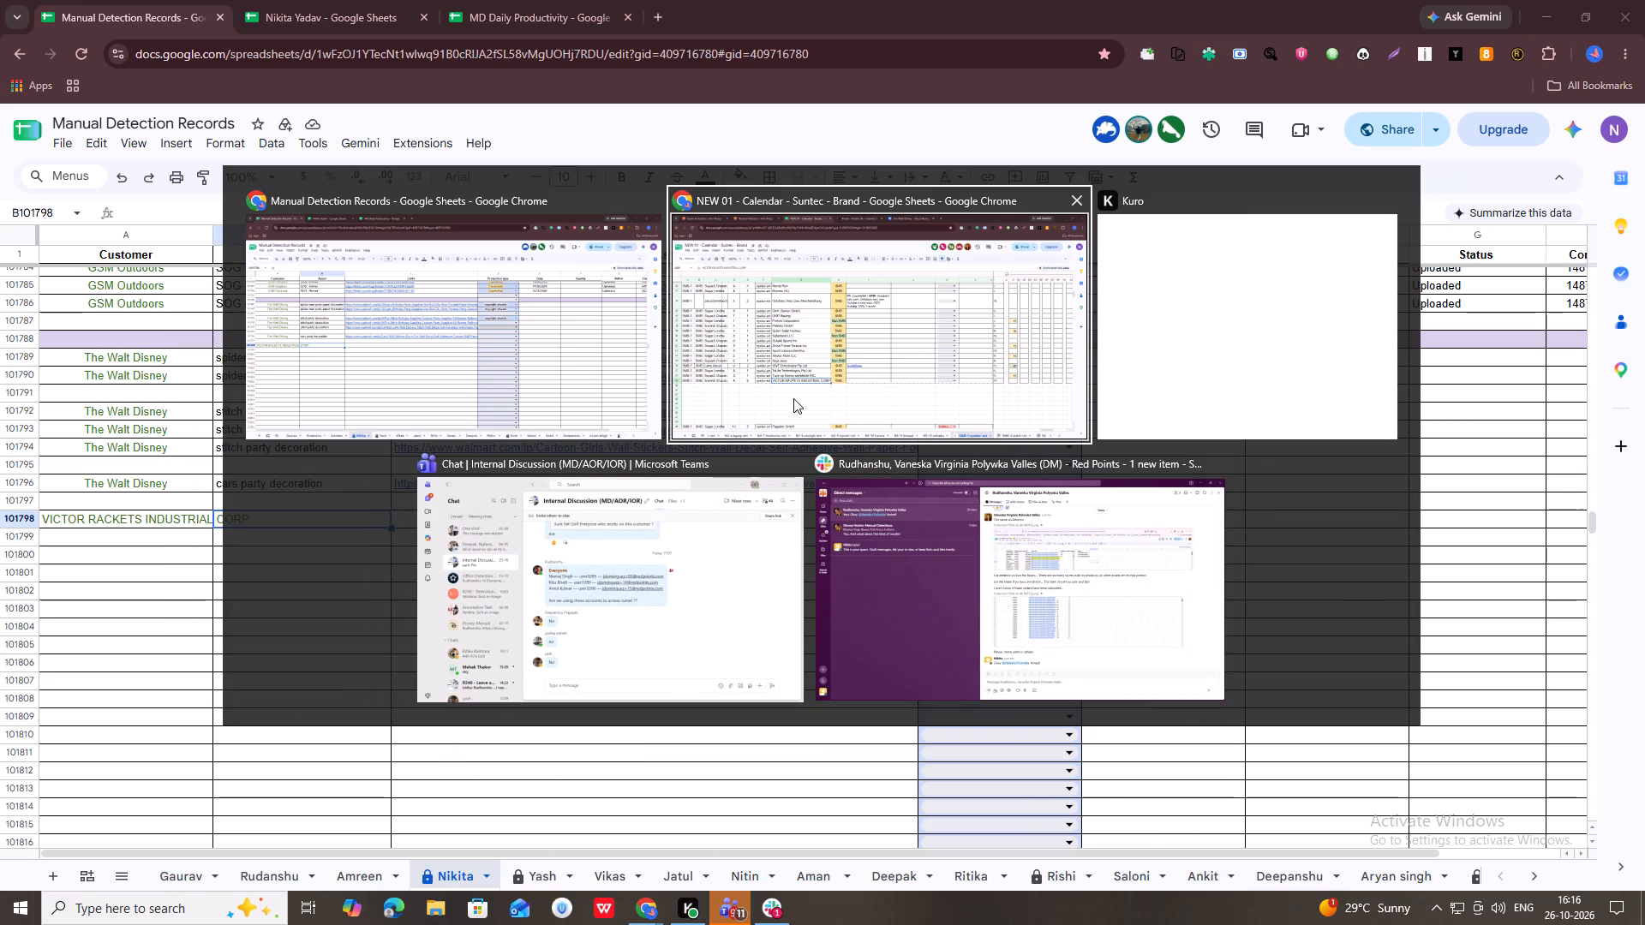
In the browser window holding the Suntec calendar, open naver.com in a new tab and go to its shopping store.
left_click(950, 360, "alt")
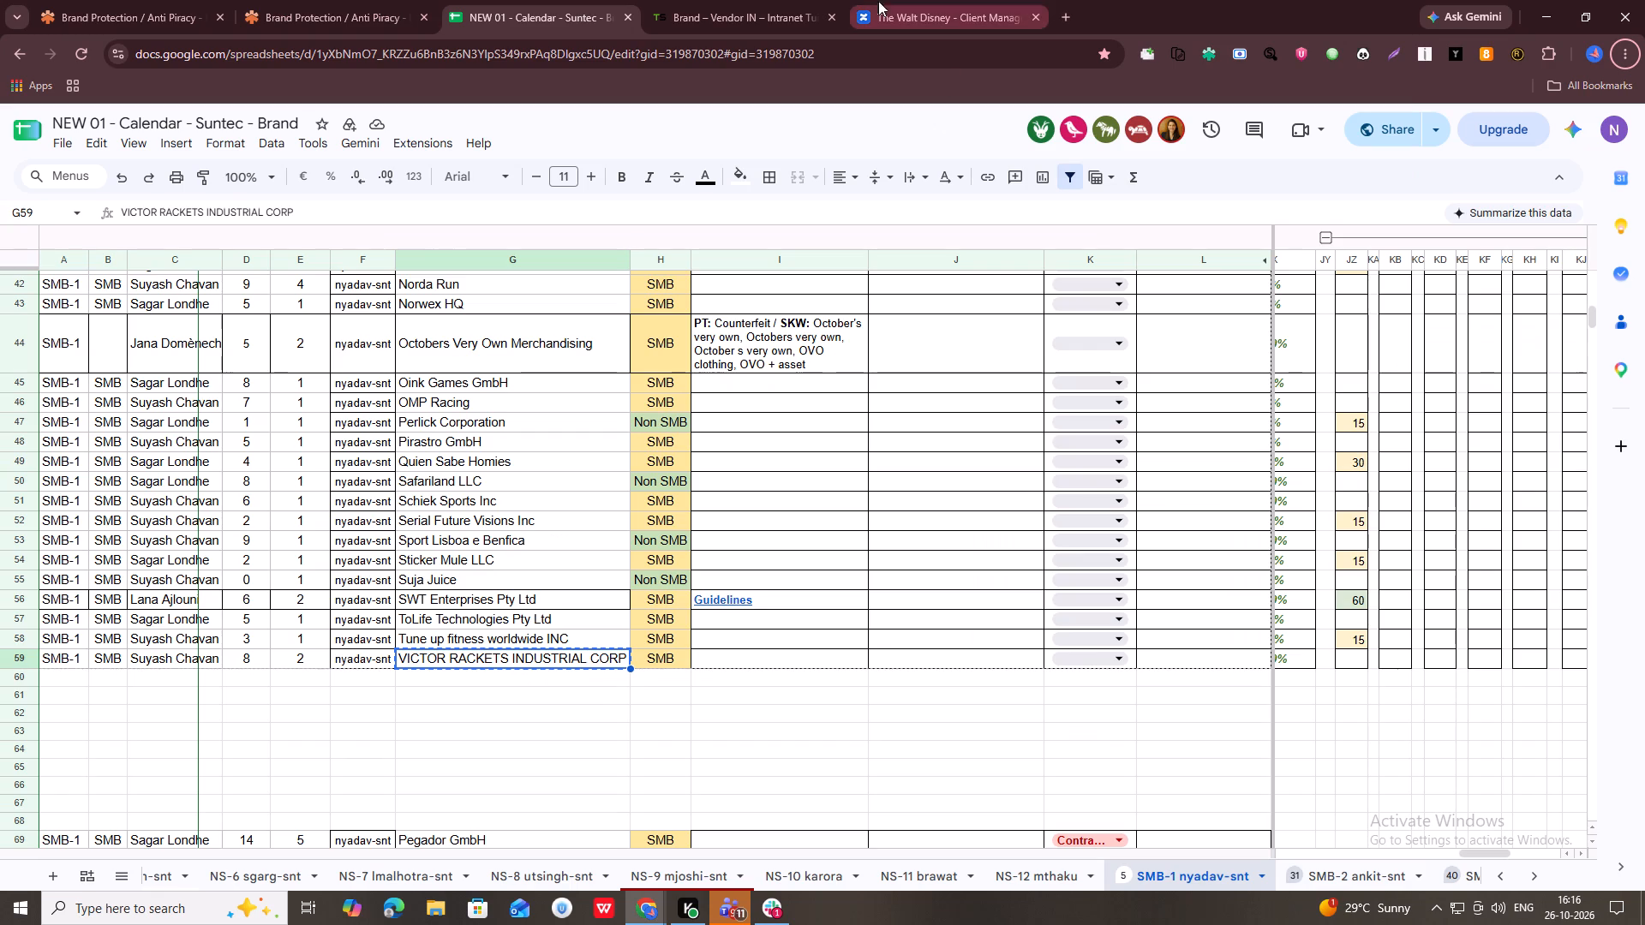
left_click(692, 0)
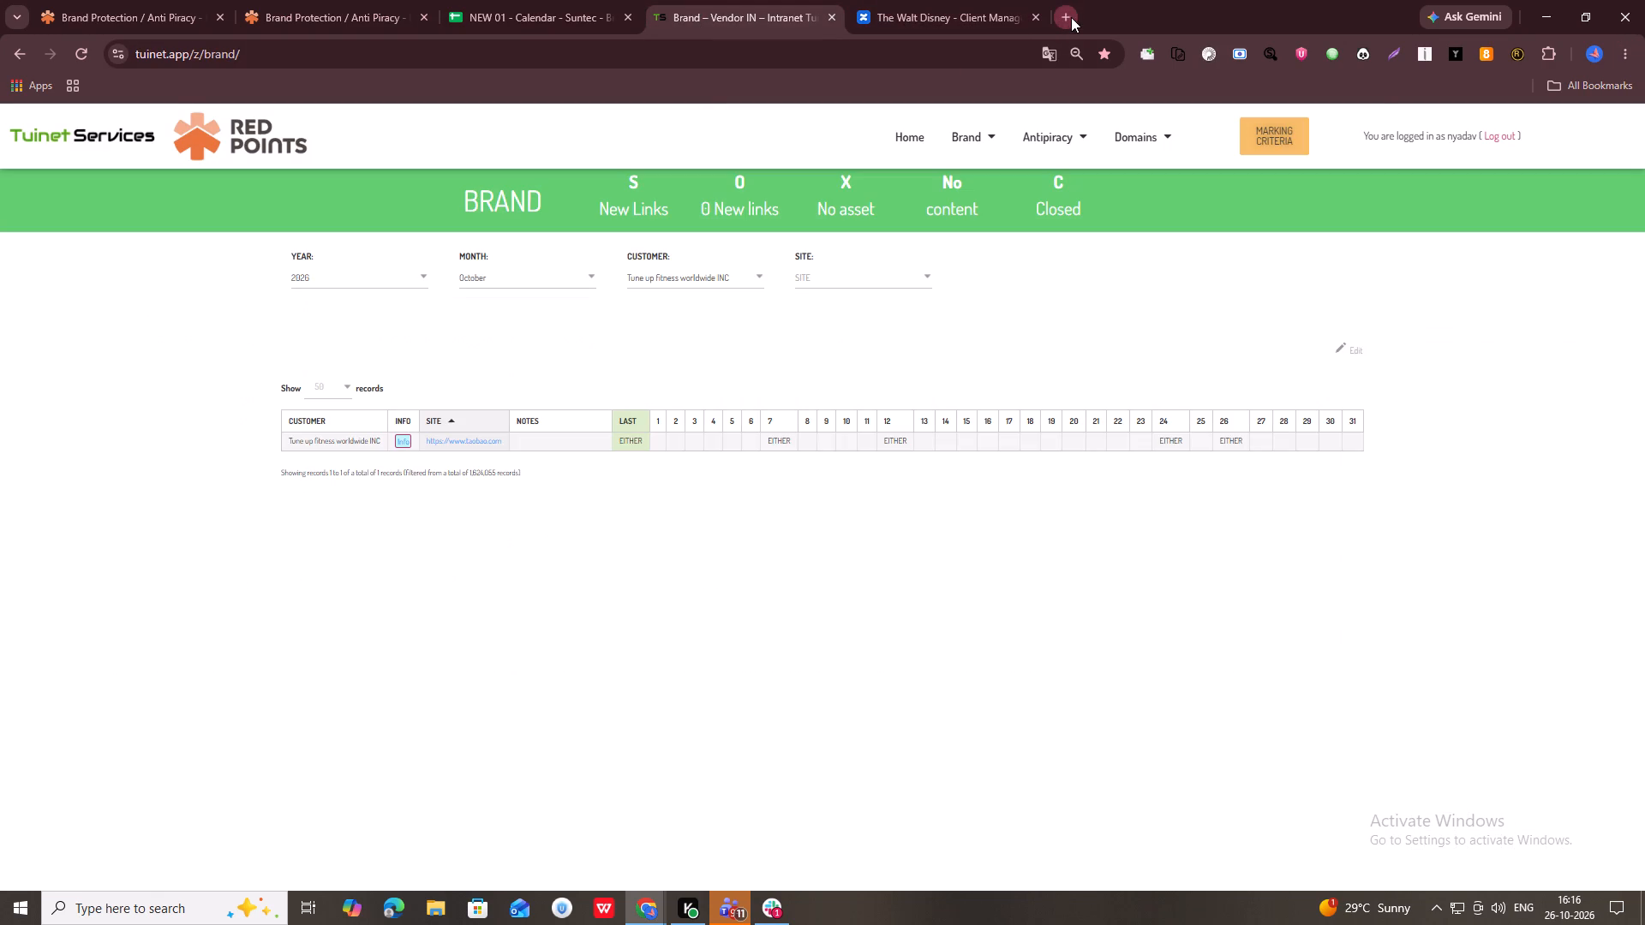
left_click(1072, 19)
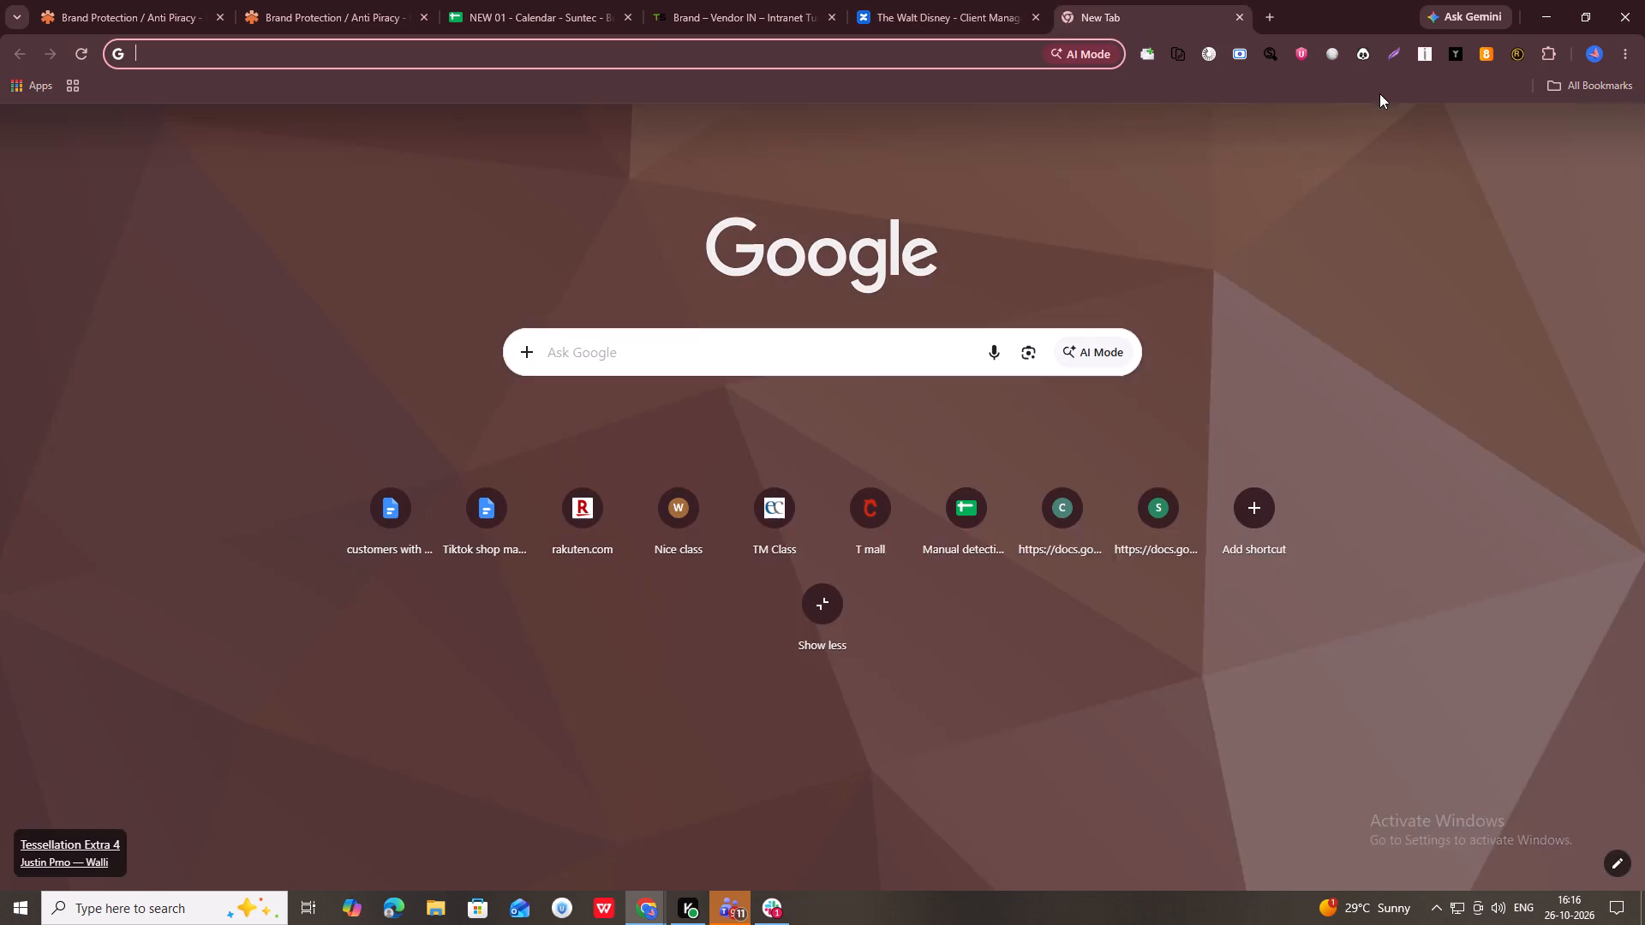
type("naver")
key("Return")
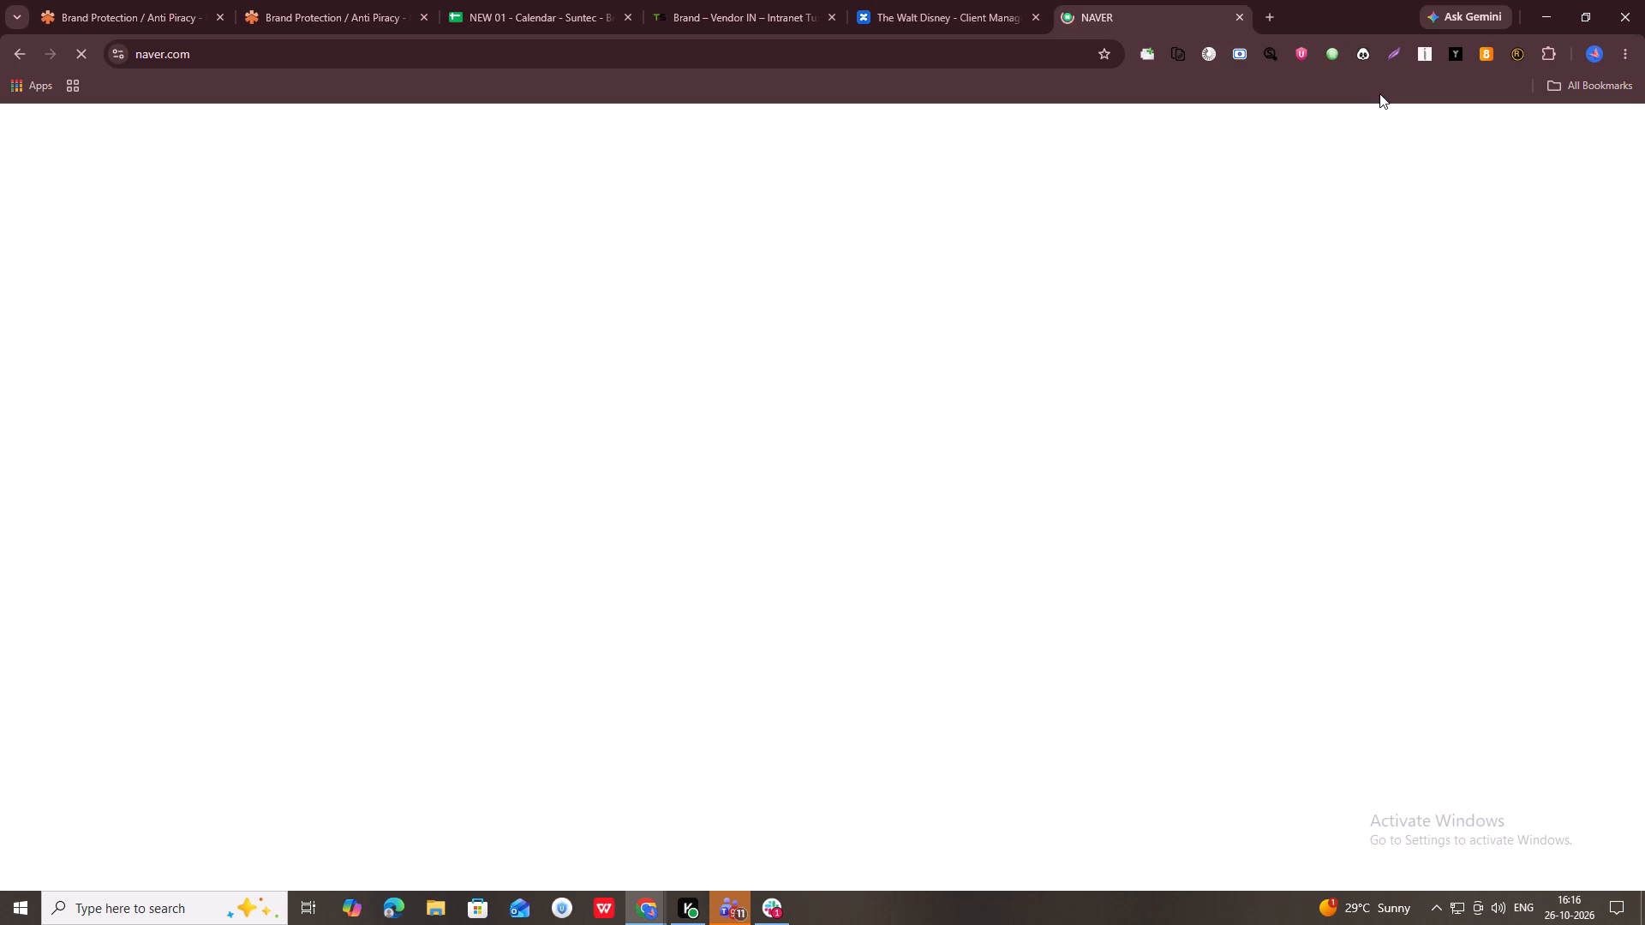
left_click(1203, 55)
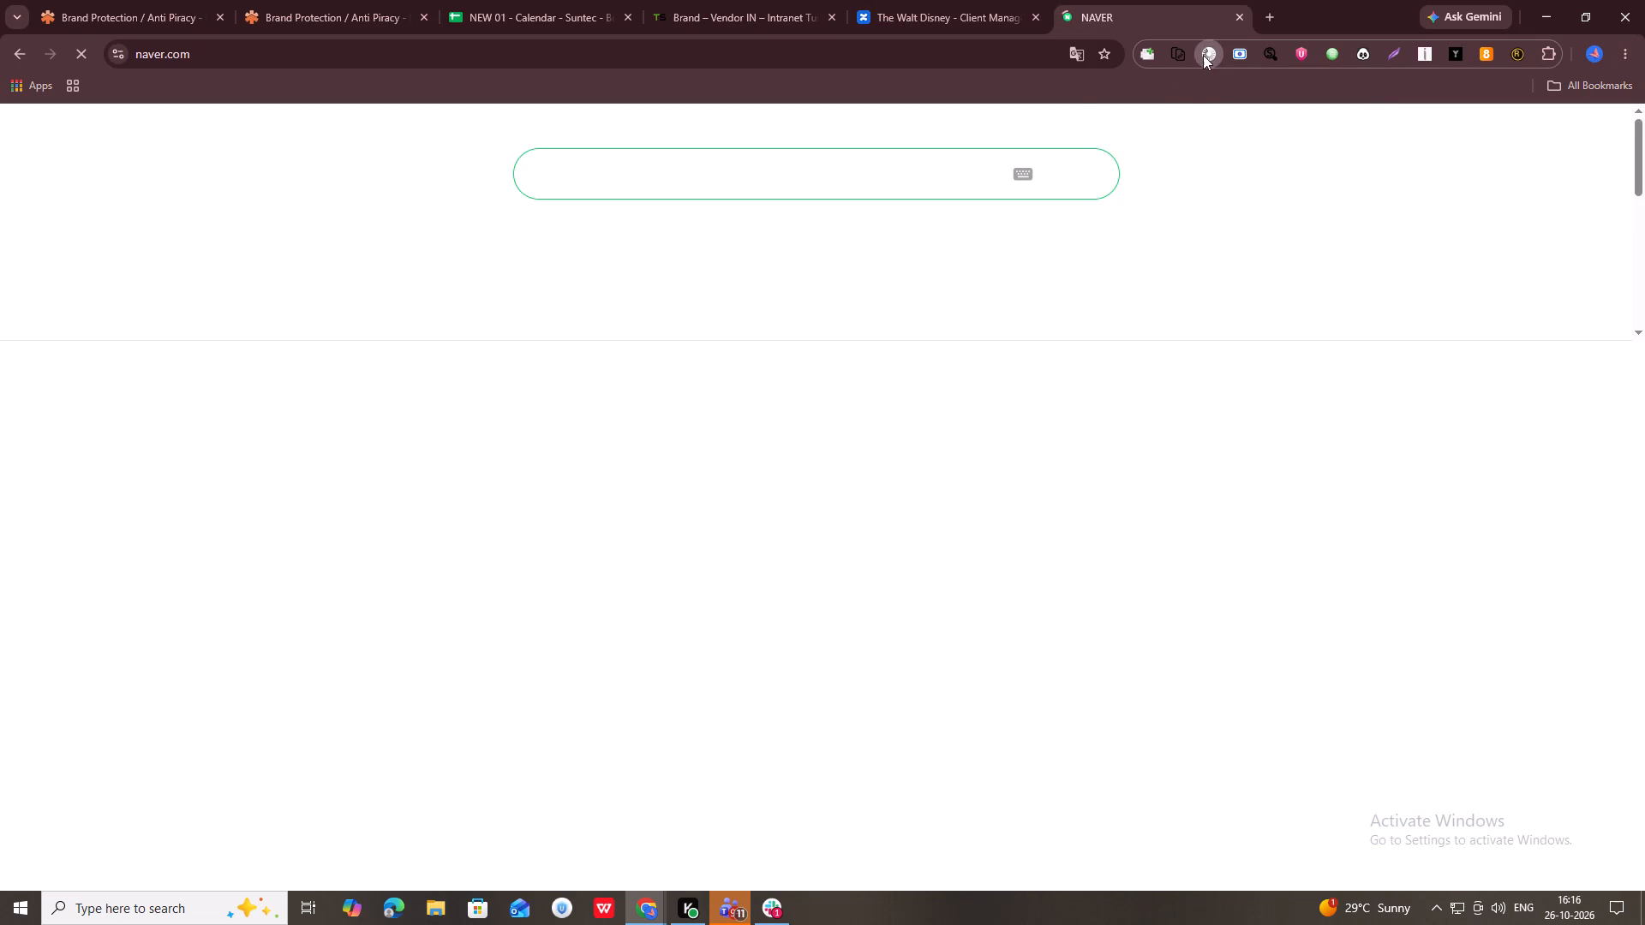
left_click(716, 201)
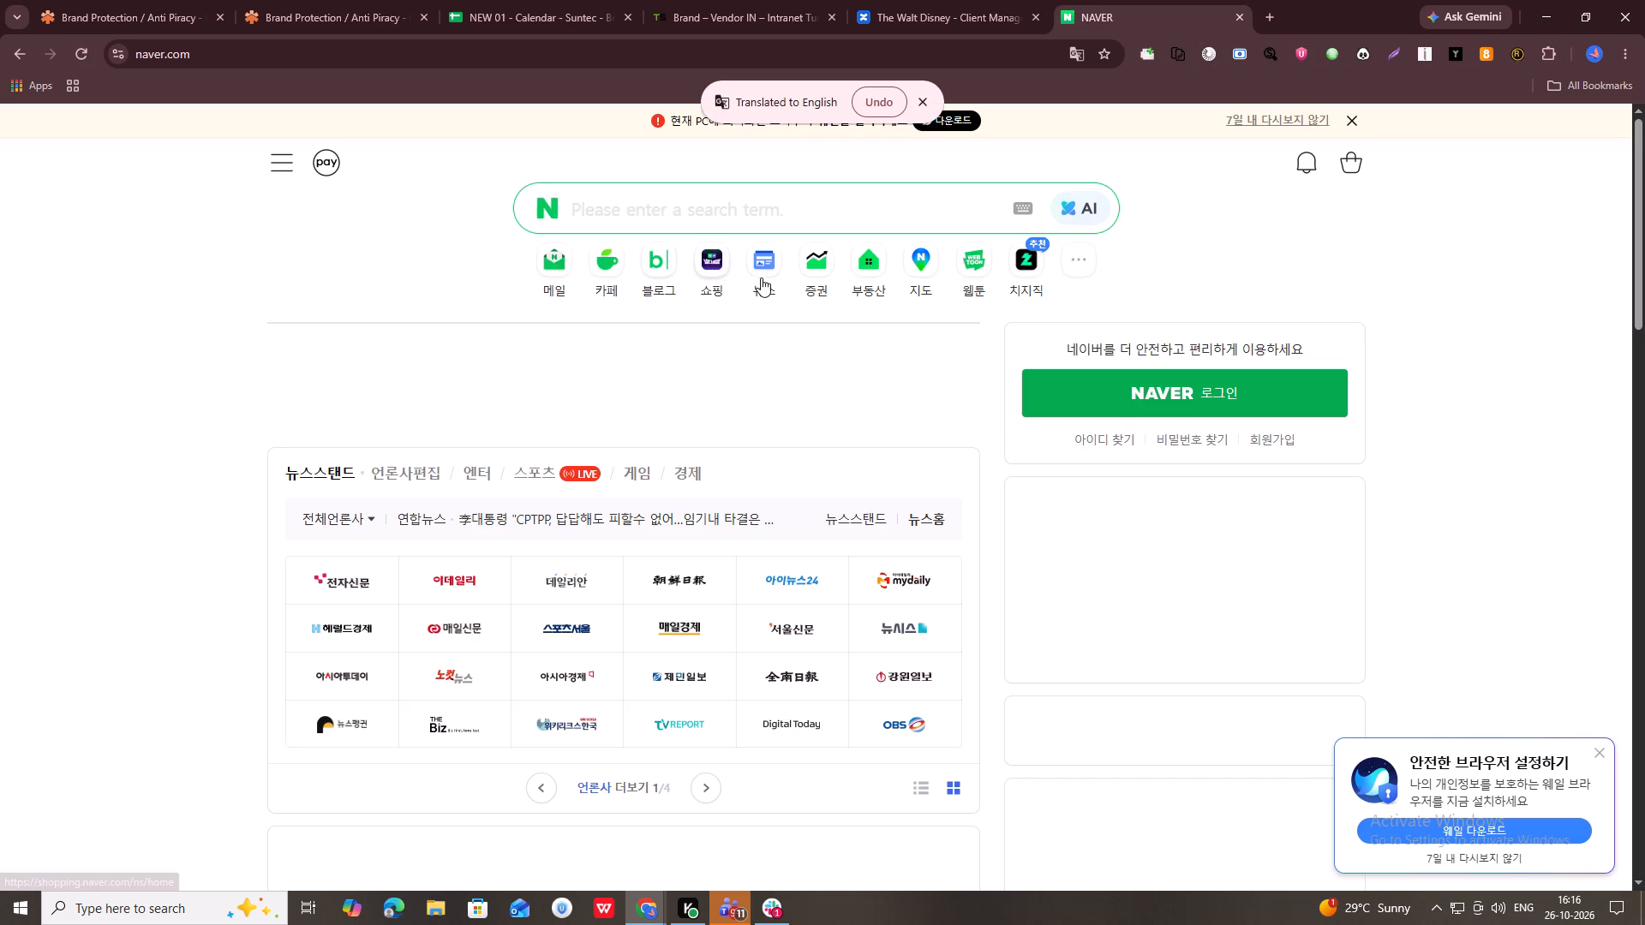
left_click(708, 260)
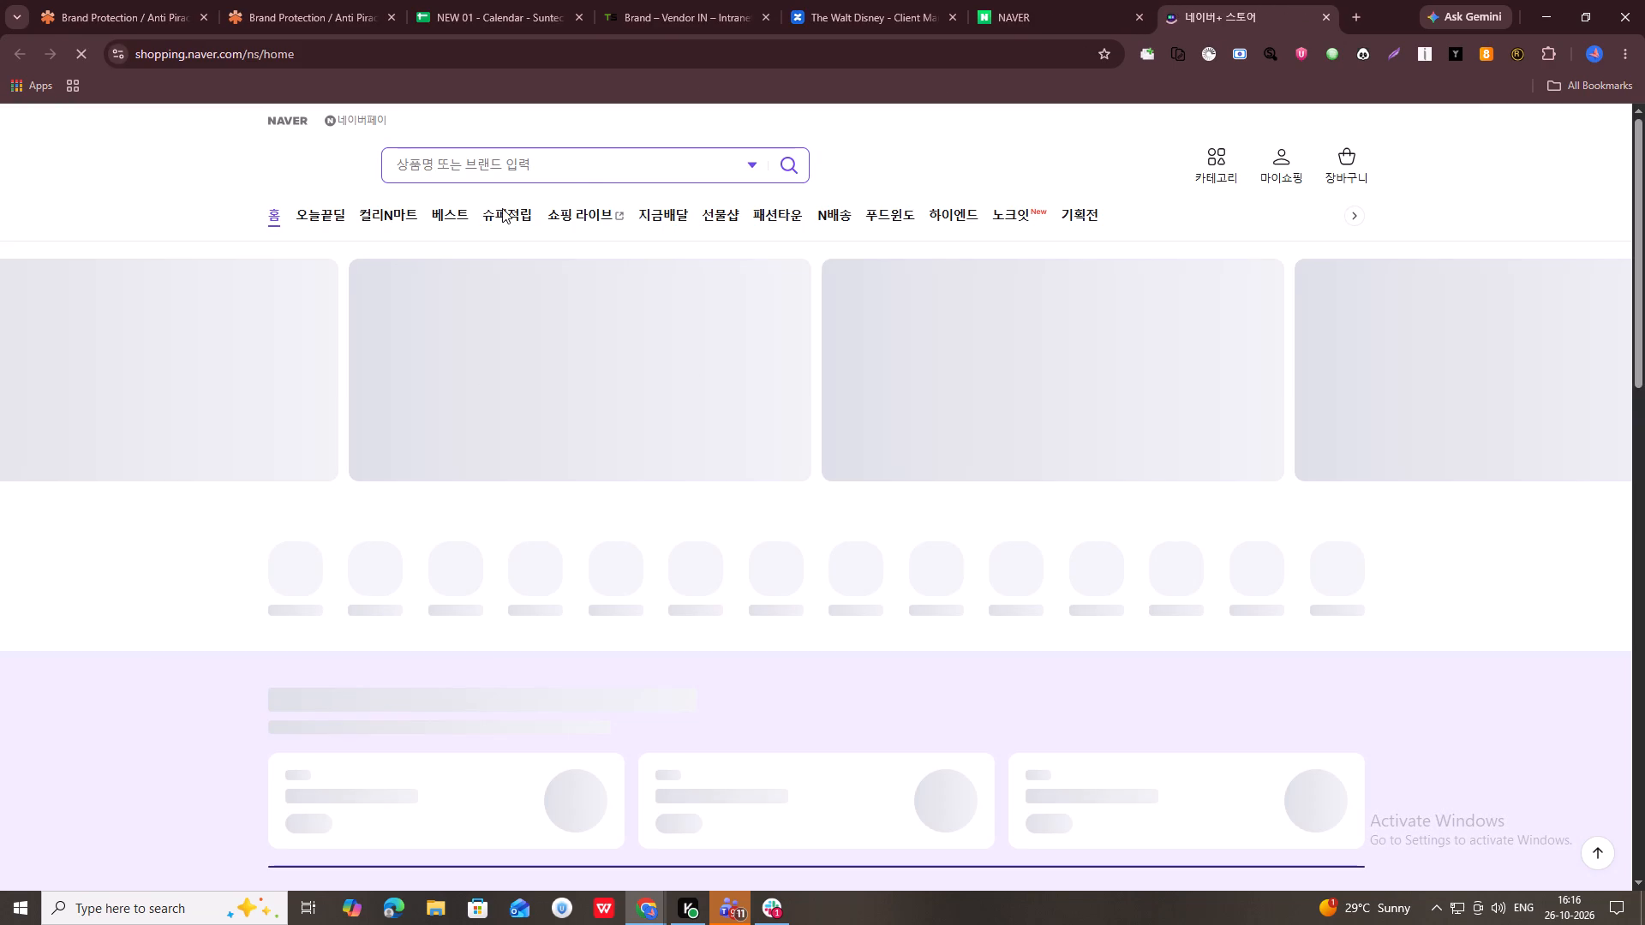
Search the Naver shopping store for "victor racket".
left_click(595, 168)
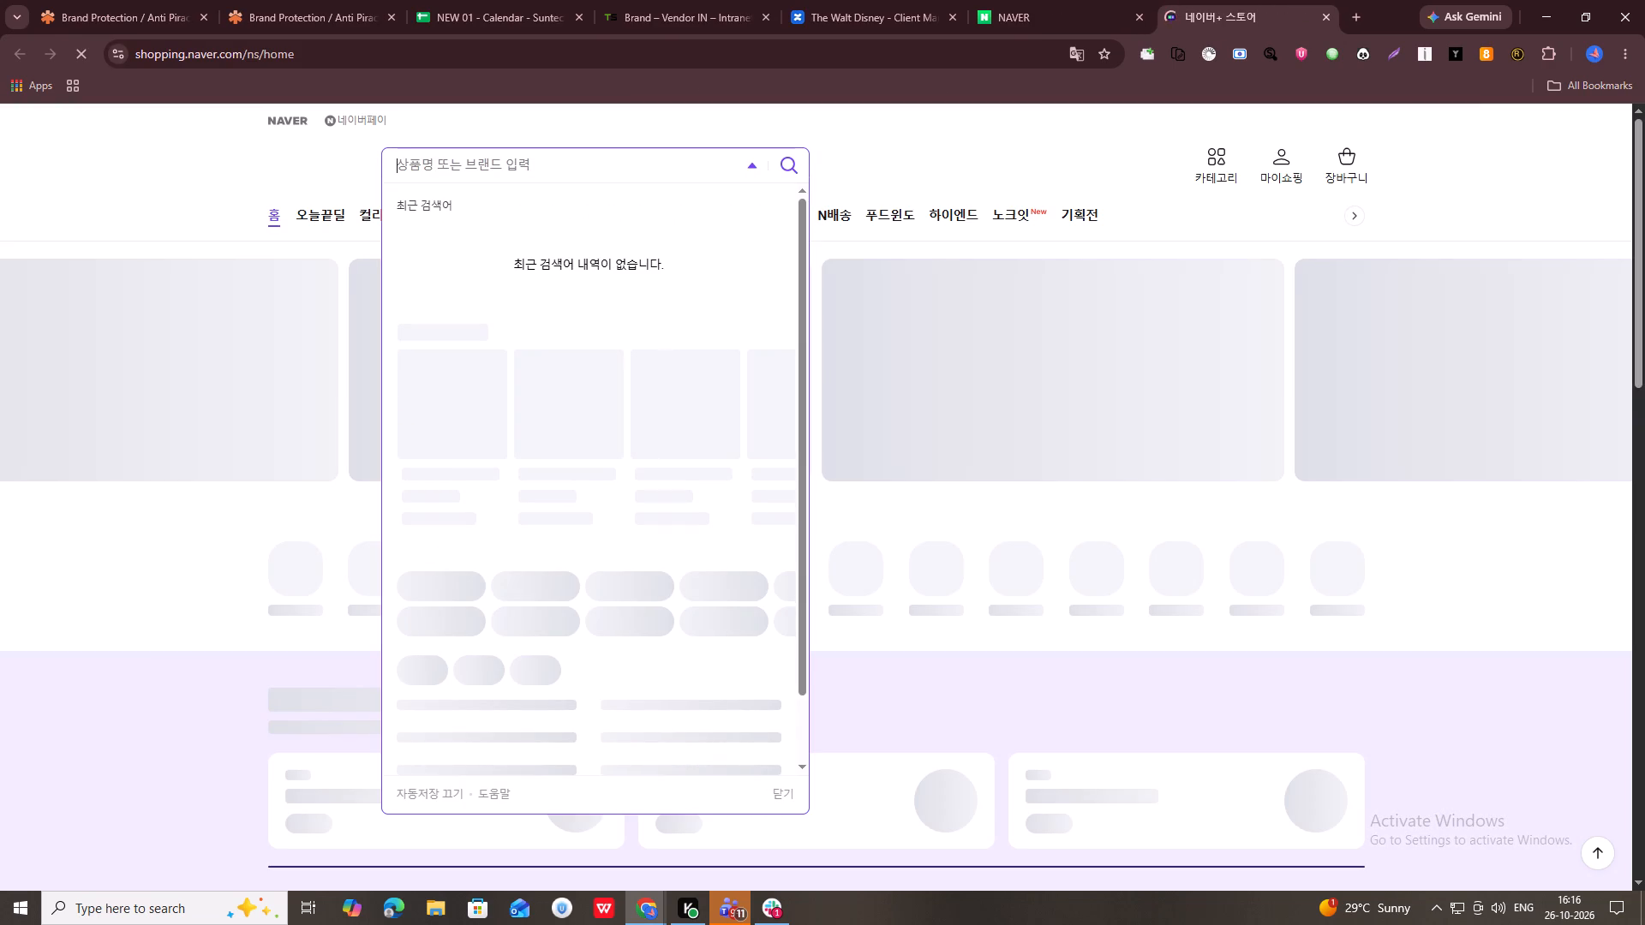
type("victor")
key("space")
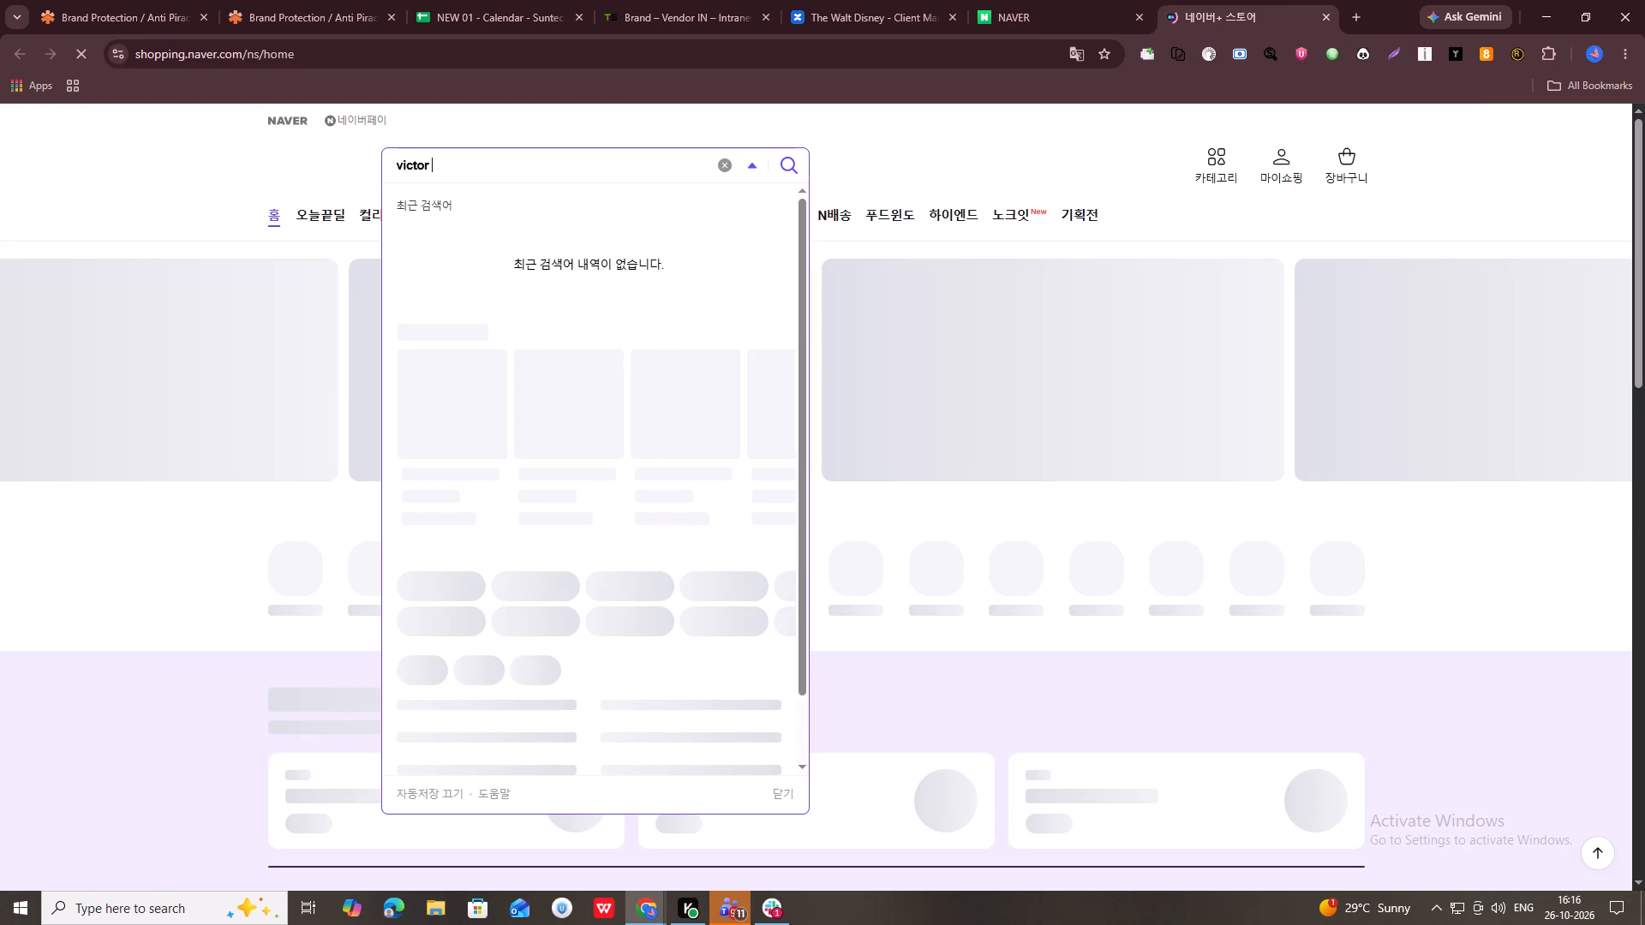
type("racket")
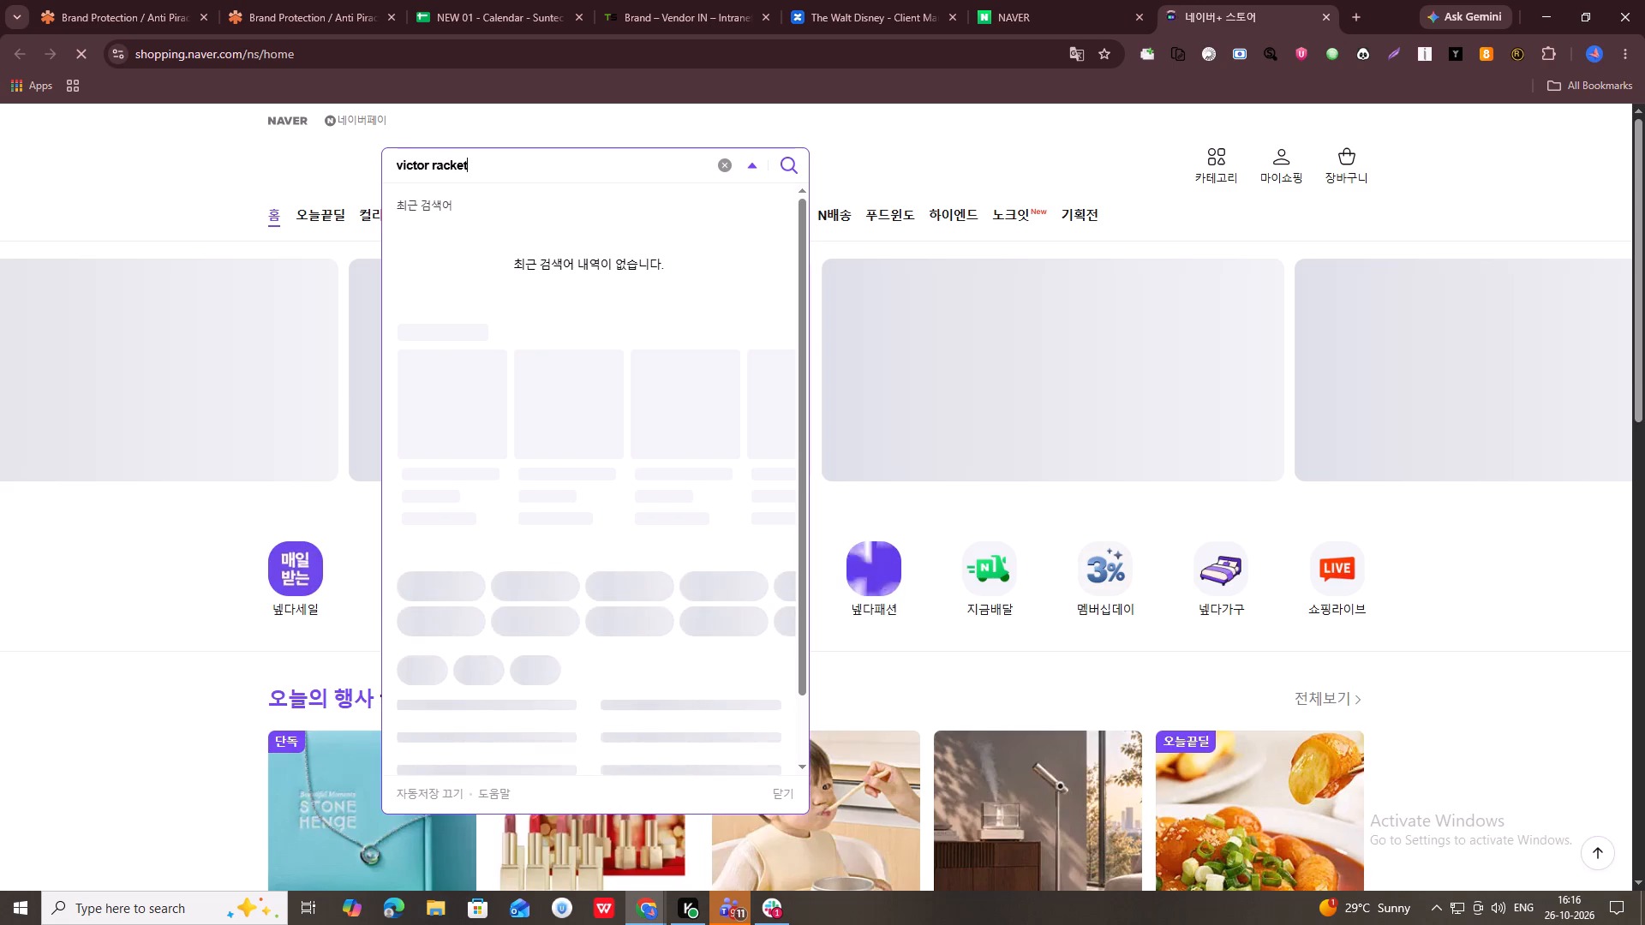
key("Return")
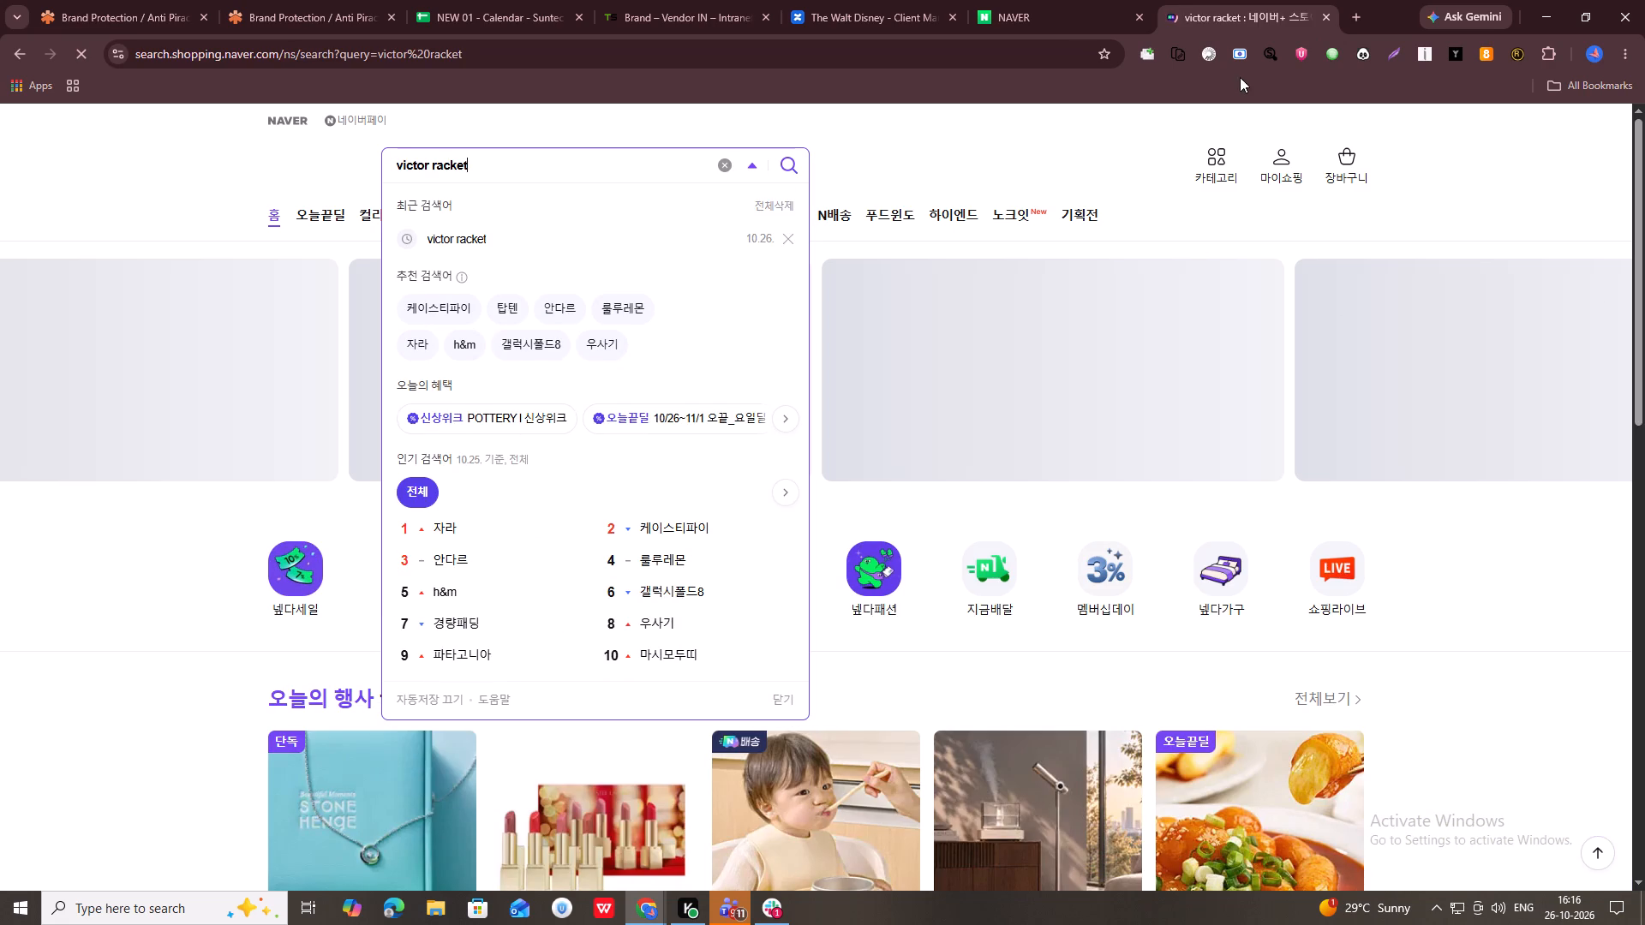
left_click(1211, 52)
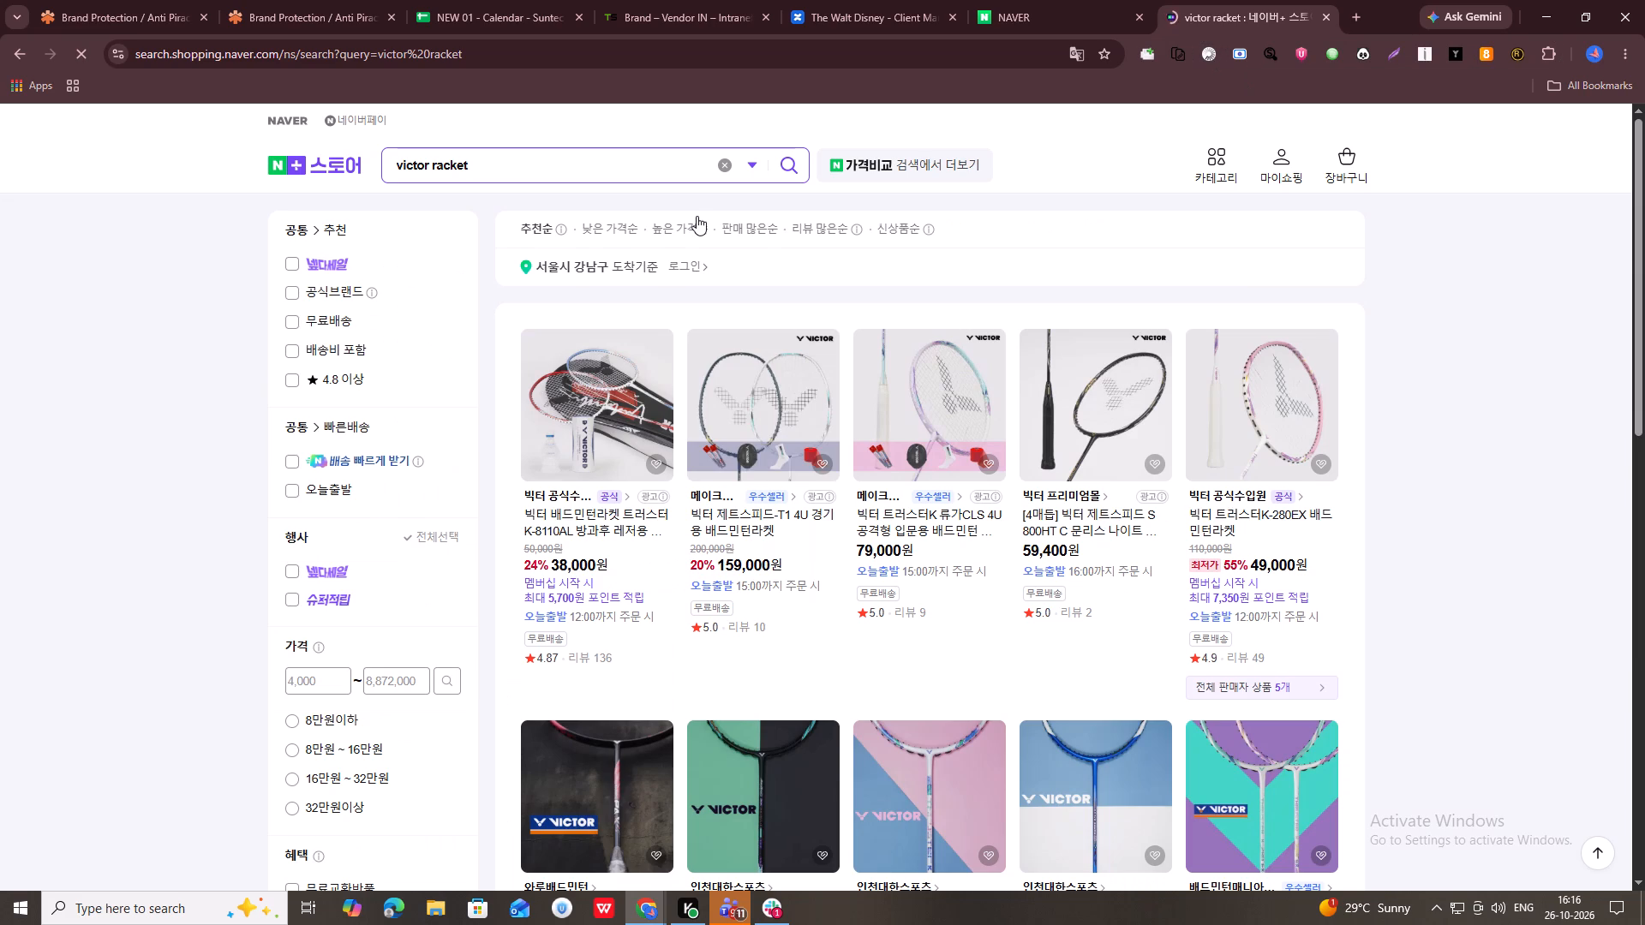
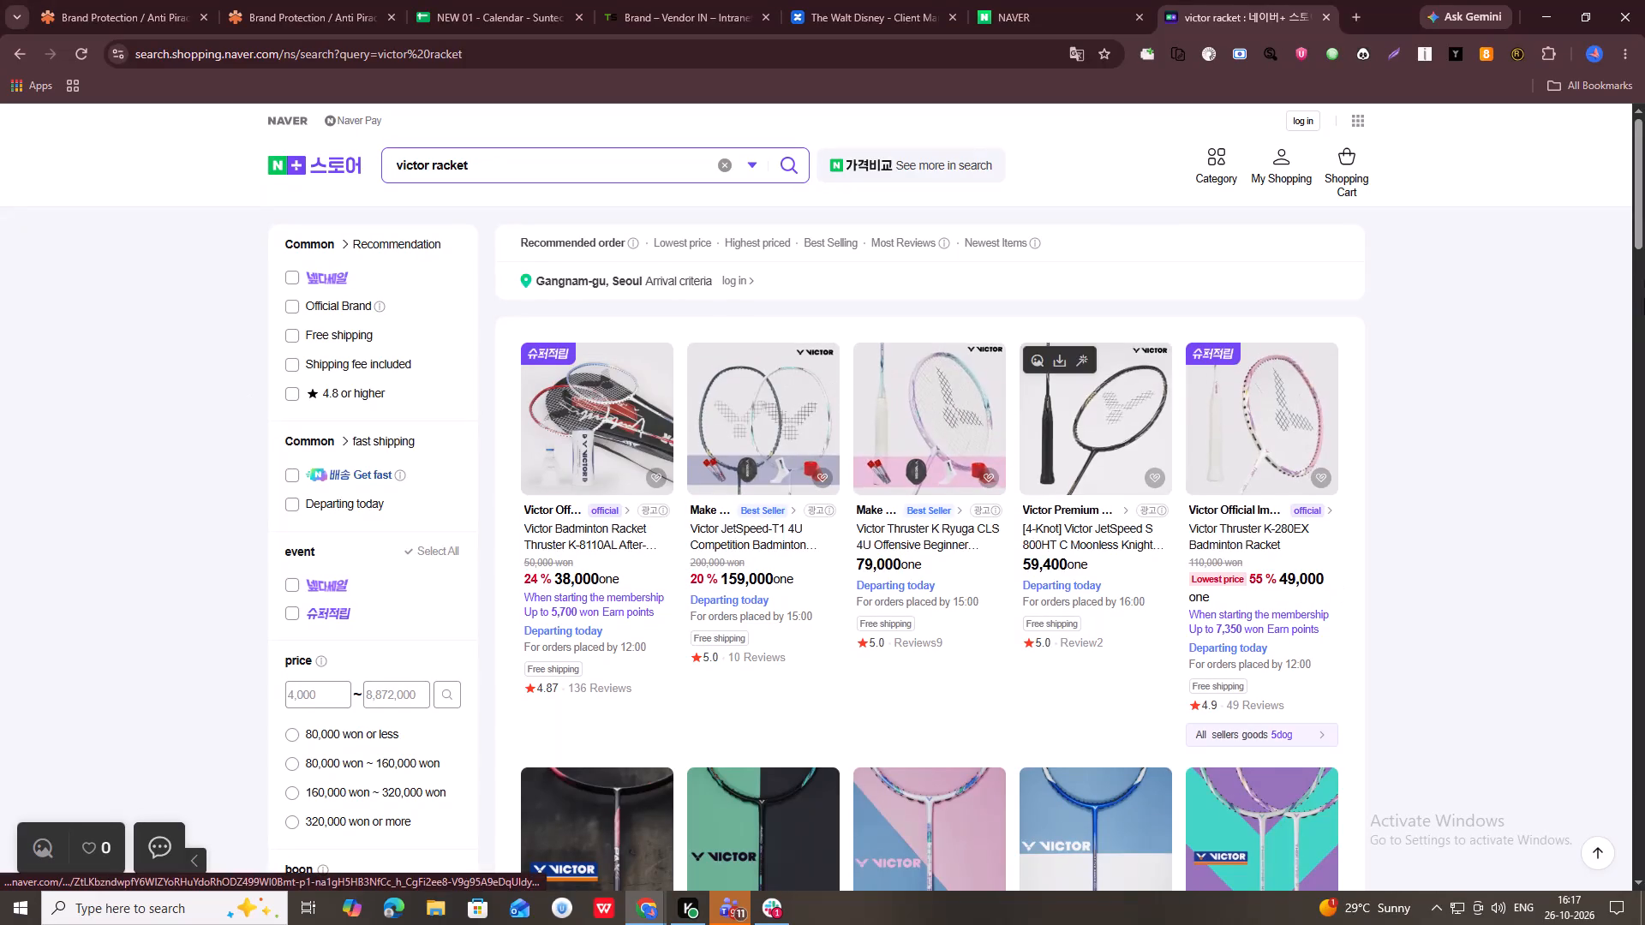
In the Manual Detection Records sheet, enter "victor racket" as the asset in cell B101798.
key("alt+Tab")
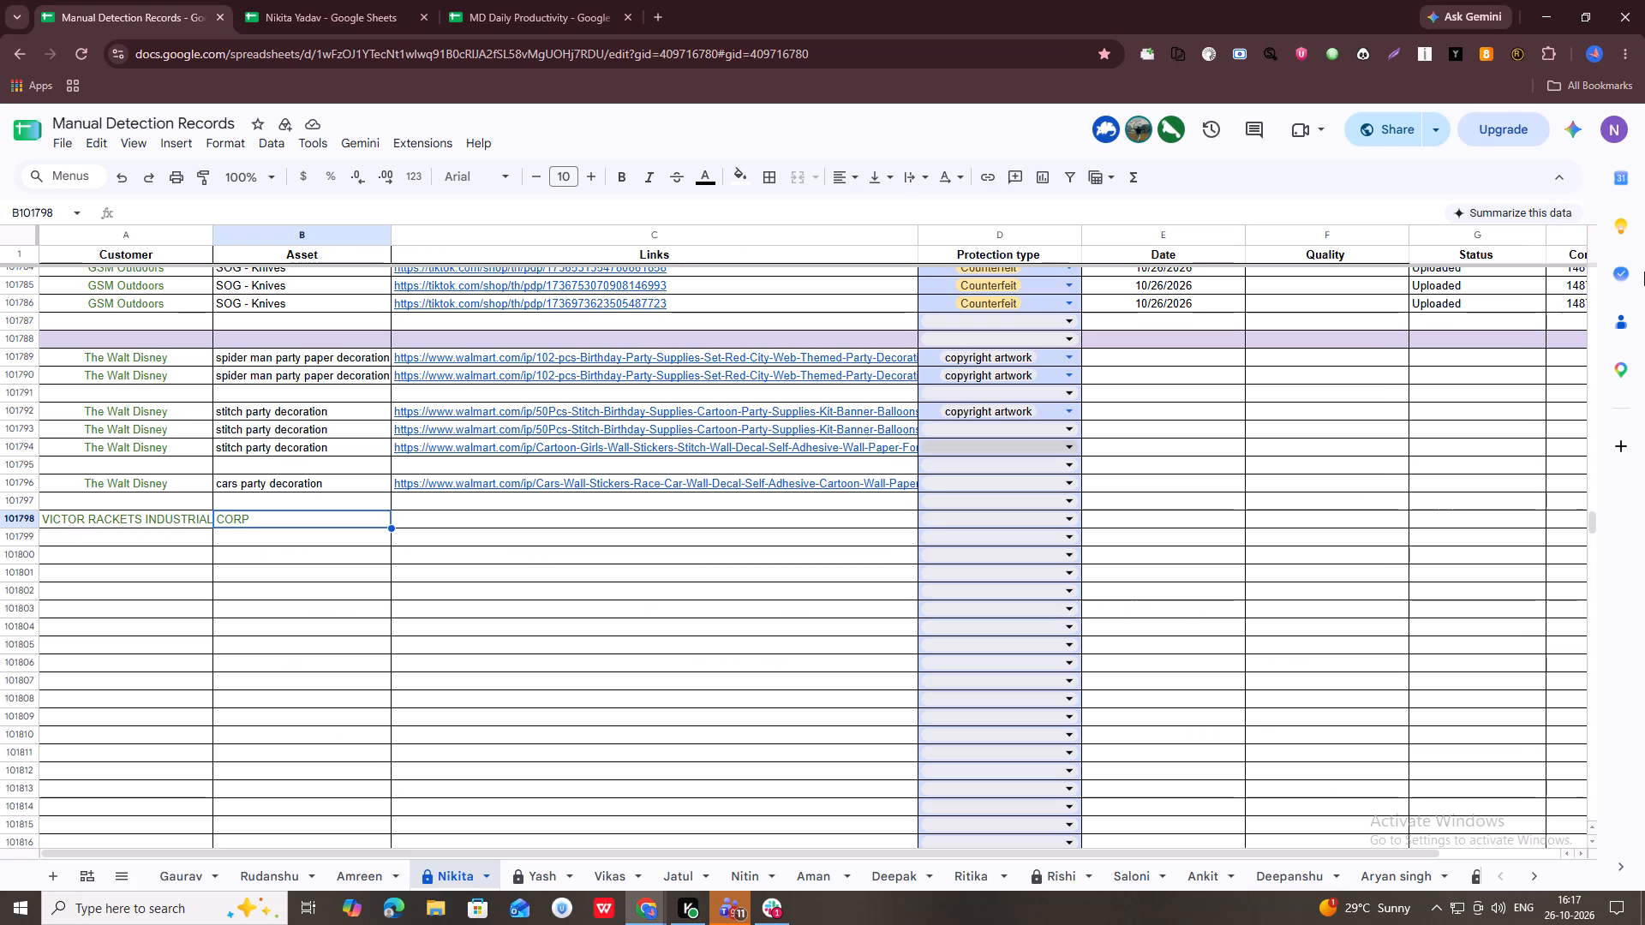
type("victor")
key("space")
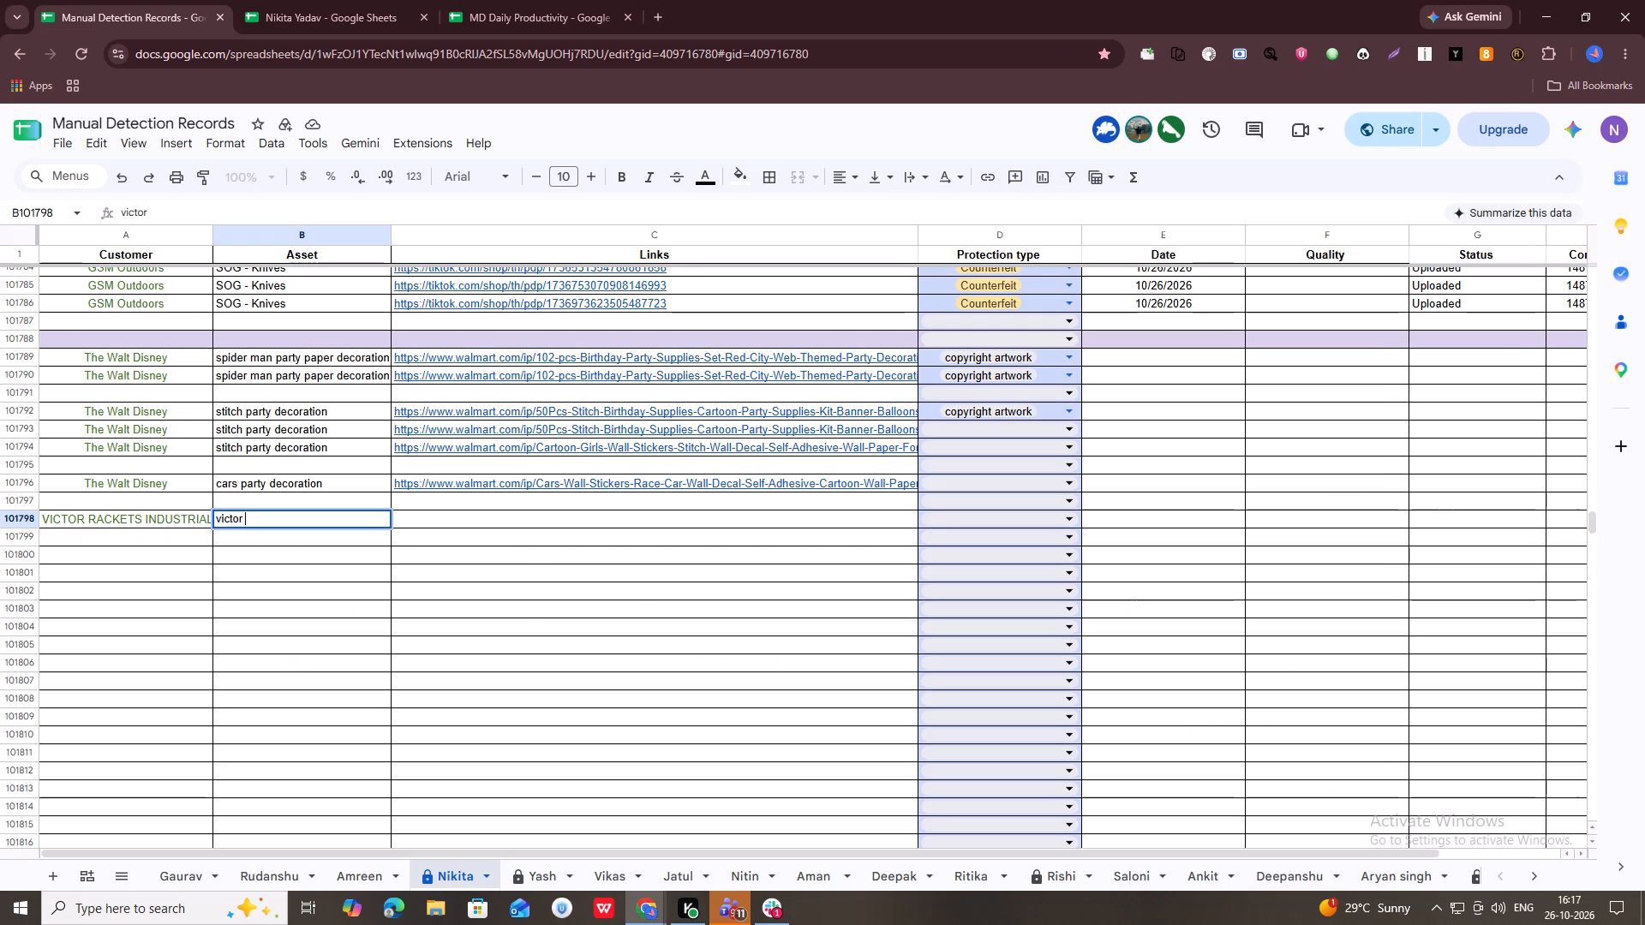
type("racket")
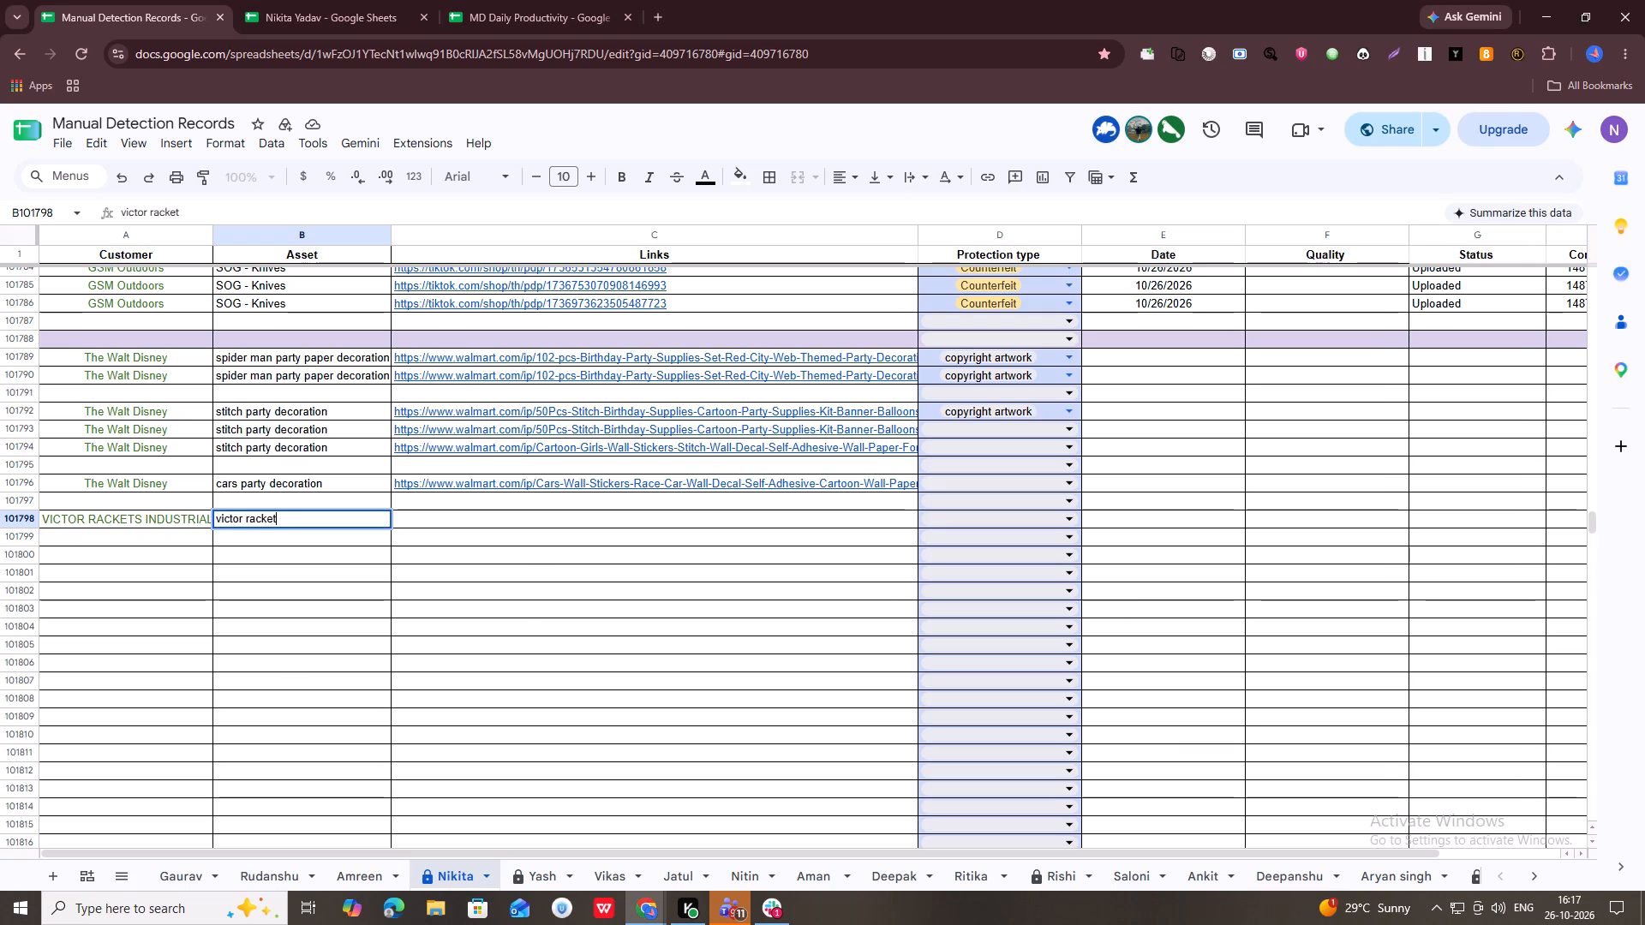
key("Right")
Return to the Naver results, look over the listings, then open the RedPoints IPR Plugin and stop its running task.
key("alt+Tab")
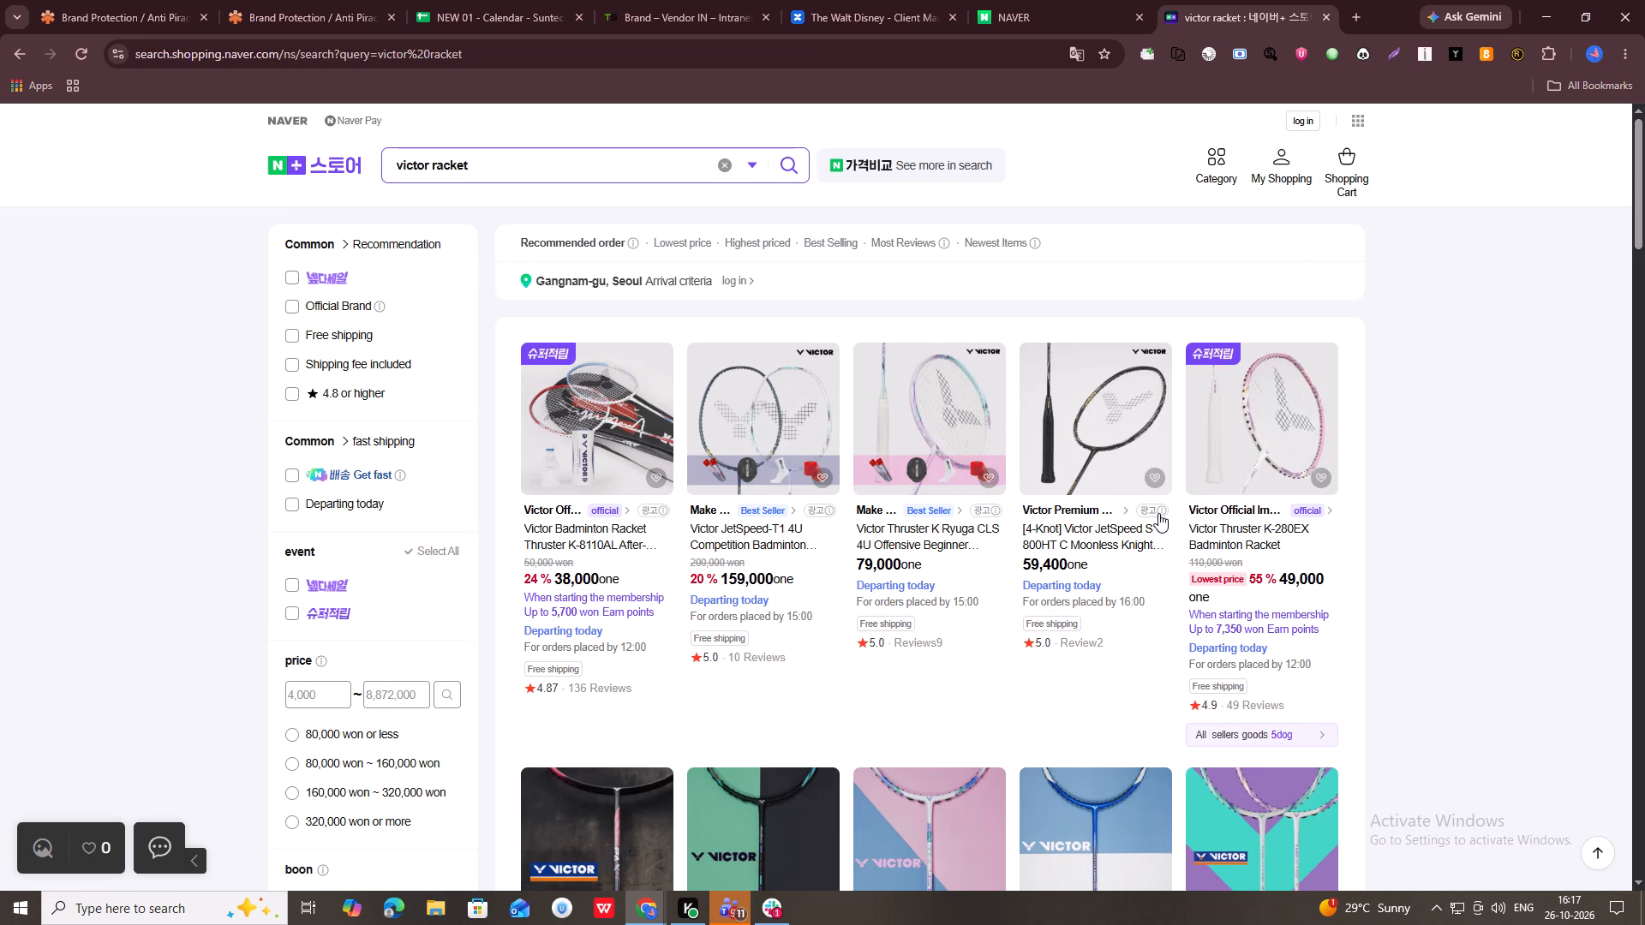
scroll(1184, 522, "down", 7)
scroll(1174, 556, "up", 17)
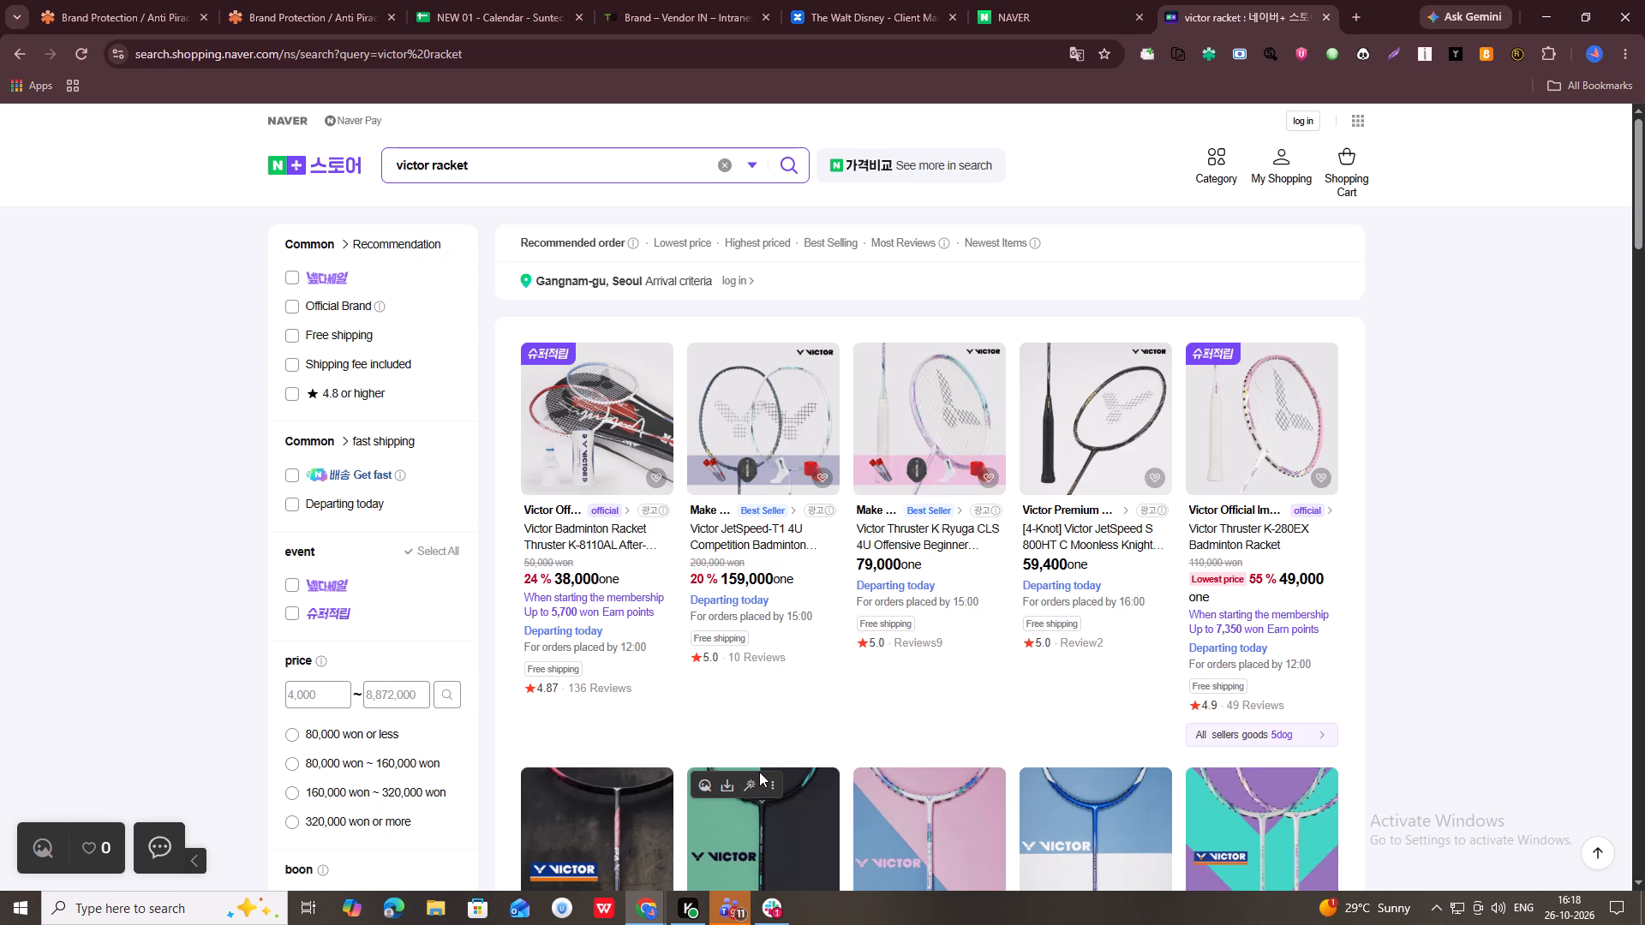
scroll(759, 772, "down", 16)
scroll(896, 731, "down", 9)
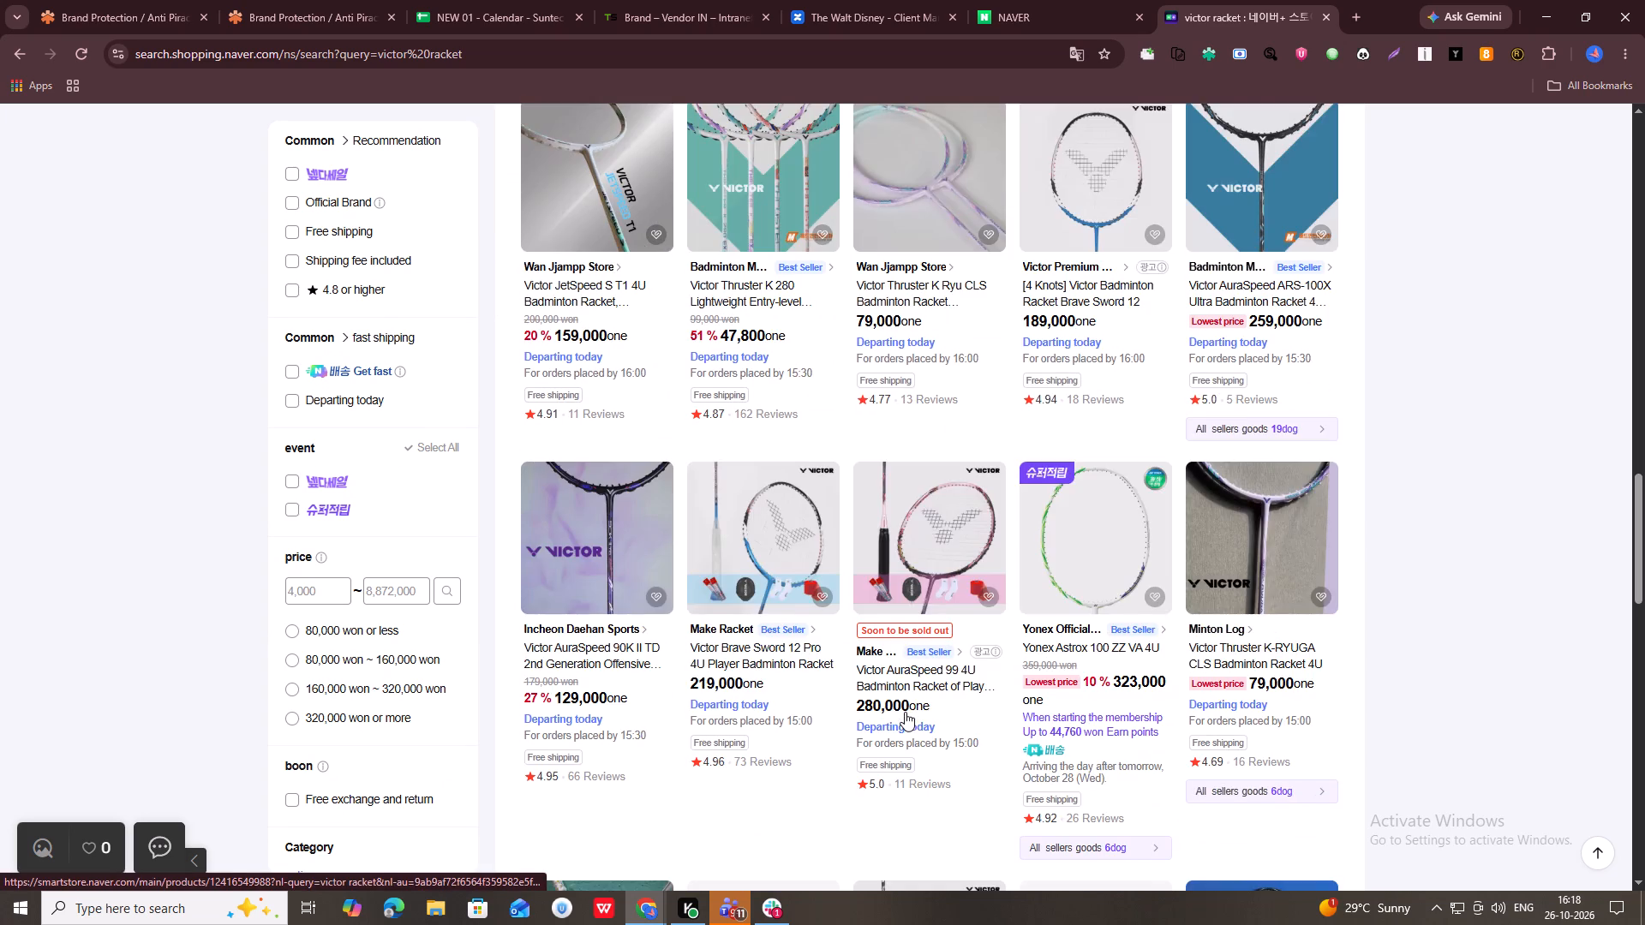
scroll(901, 611, "up", 8)
left_click(1209, 52)
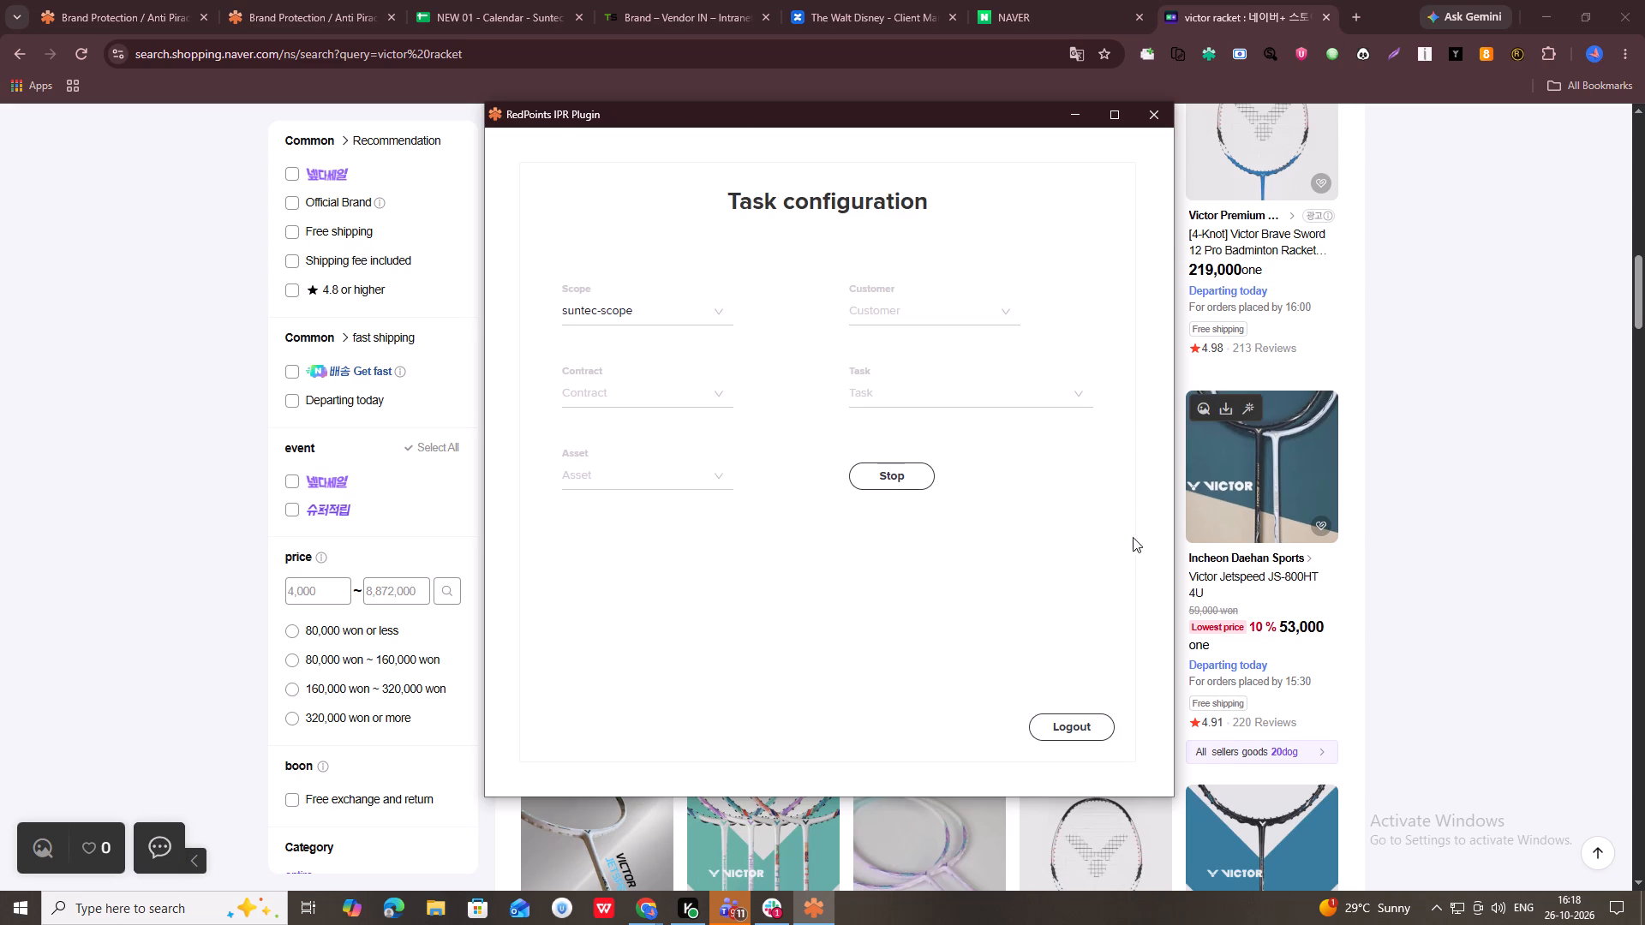
left_click(888, 472)
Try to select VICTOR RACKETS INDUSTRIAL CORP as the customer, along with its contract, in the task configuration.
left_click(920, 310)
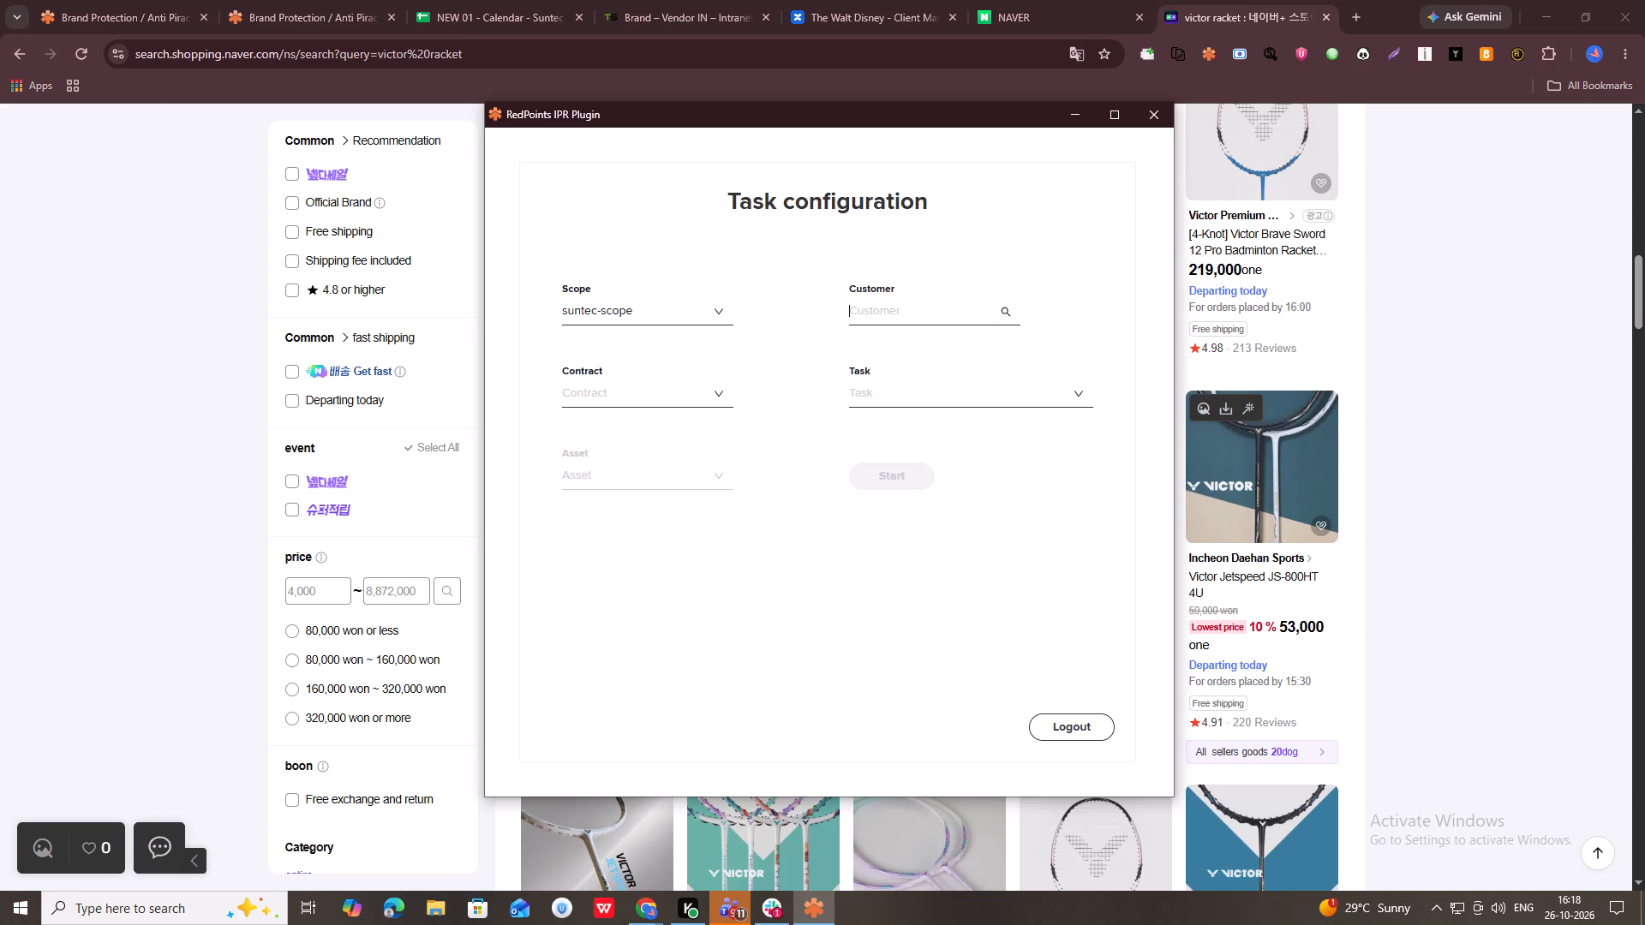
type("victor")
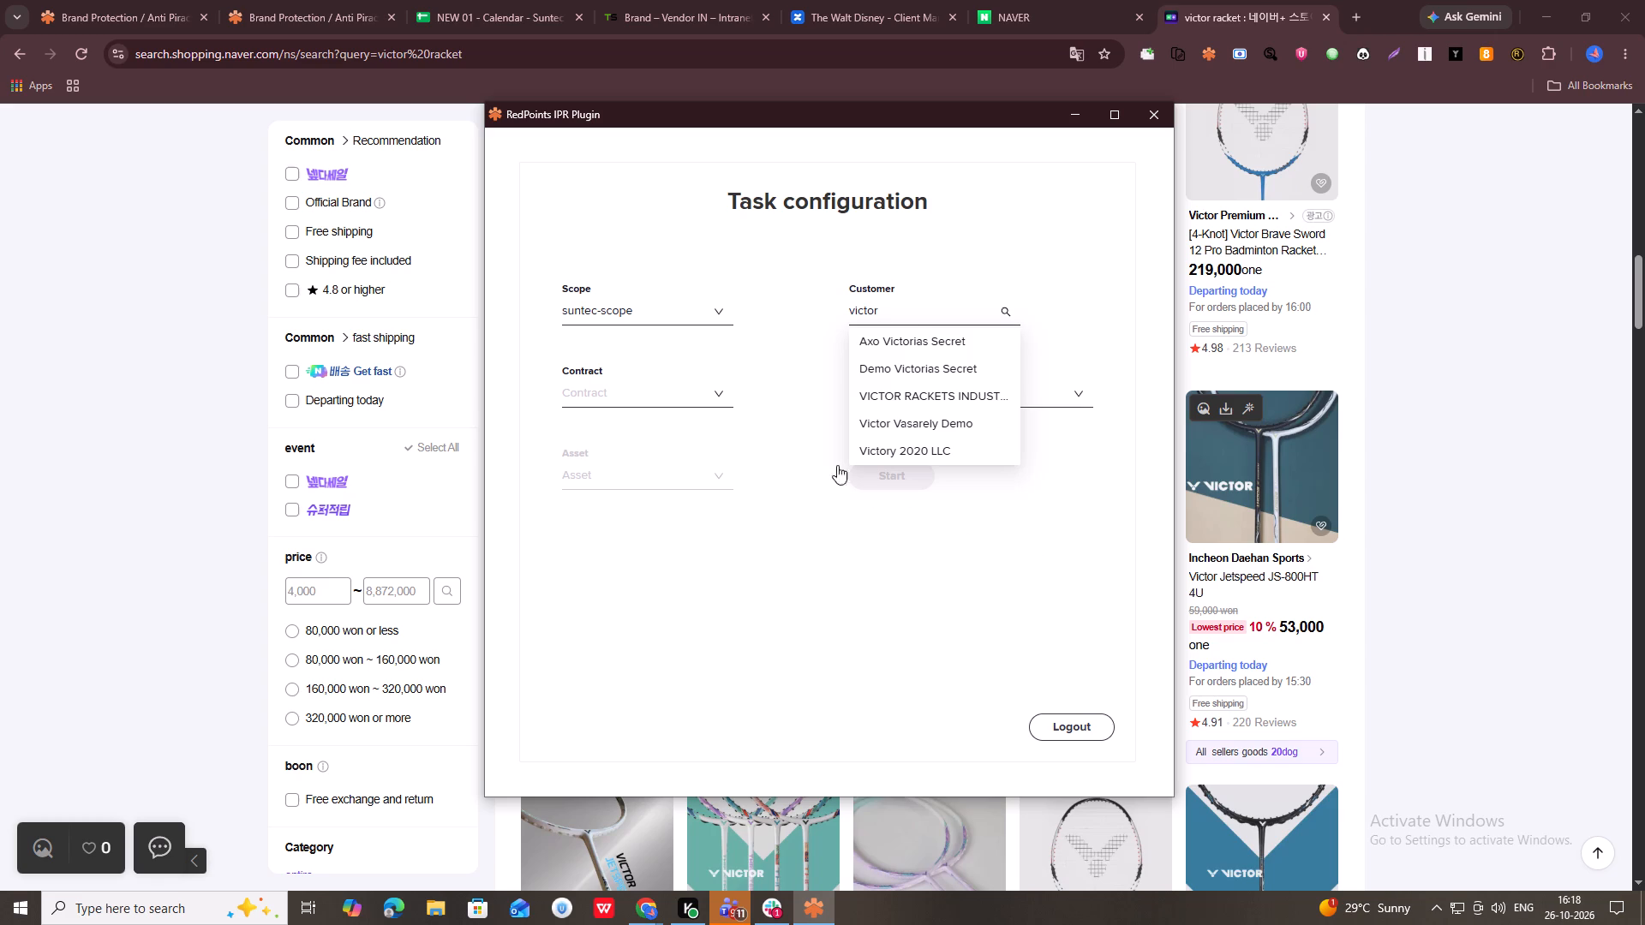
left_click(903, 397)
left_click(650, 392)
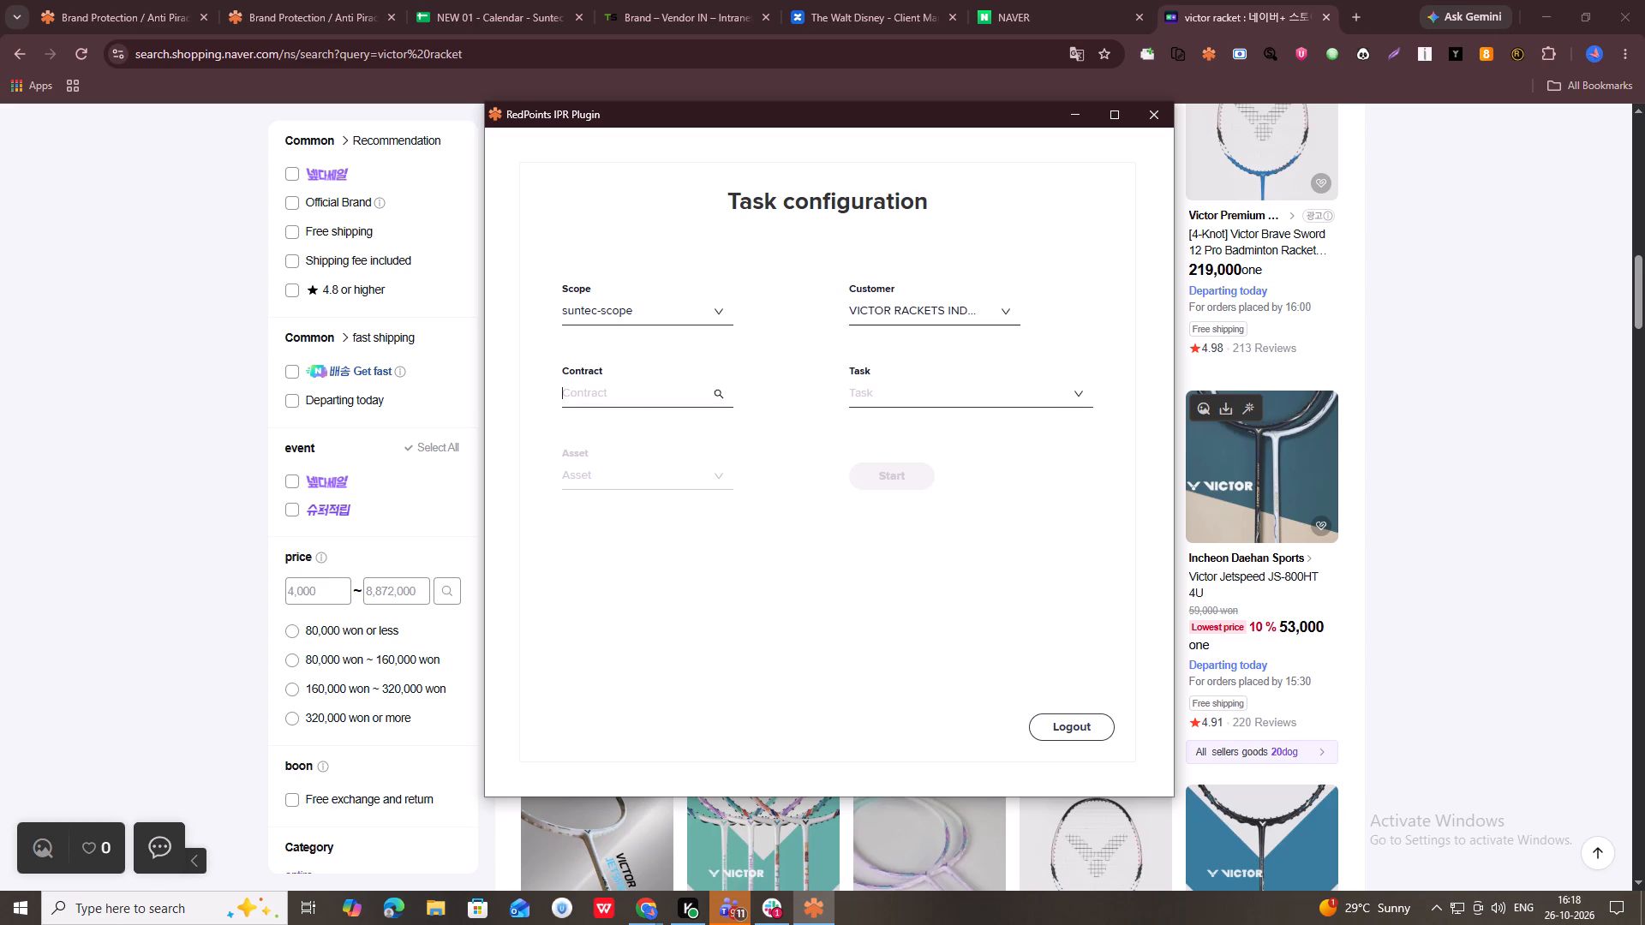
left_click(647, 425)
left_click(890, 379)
Start the Detection task for customer VICTOR RACKETS, its IPR Brand Protection contract and the V-Logo - 28 - Rackets asset.
left_click(900, 308)
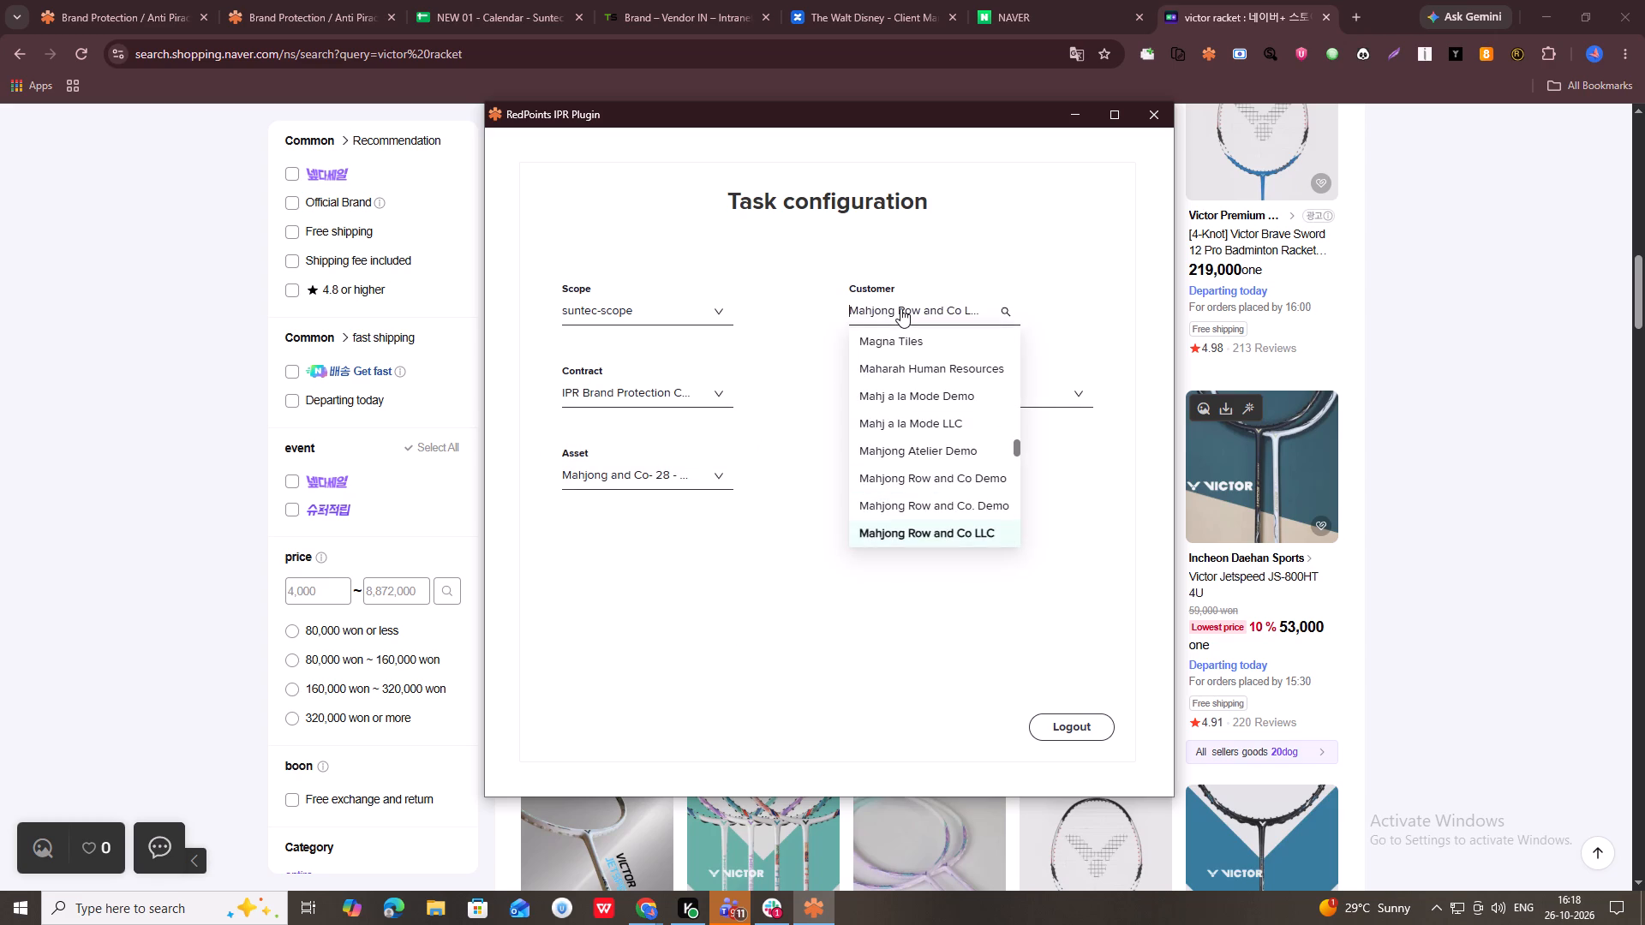
type("victor")
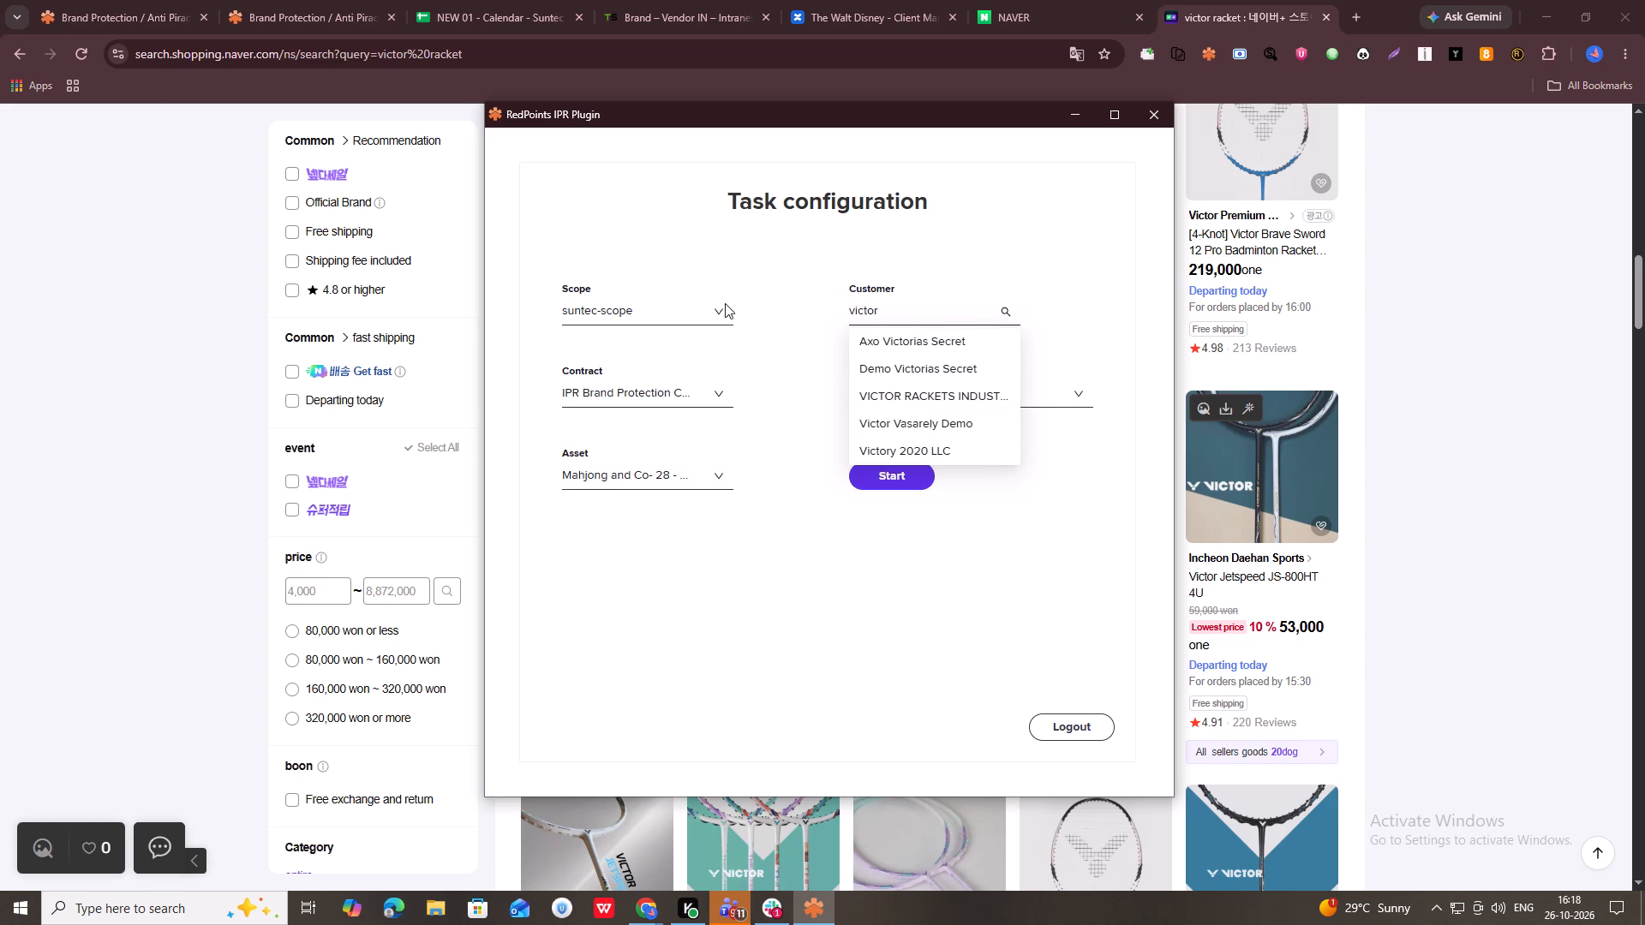
left_click(900, 396)
left_click(626, 391)
left_click(624, 421)
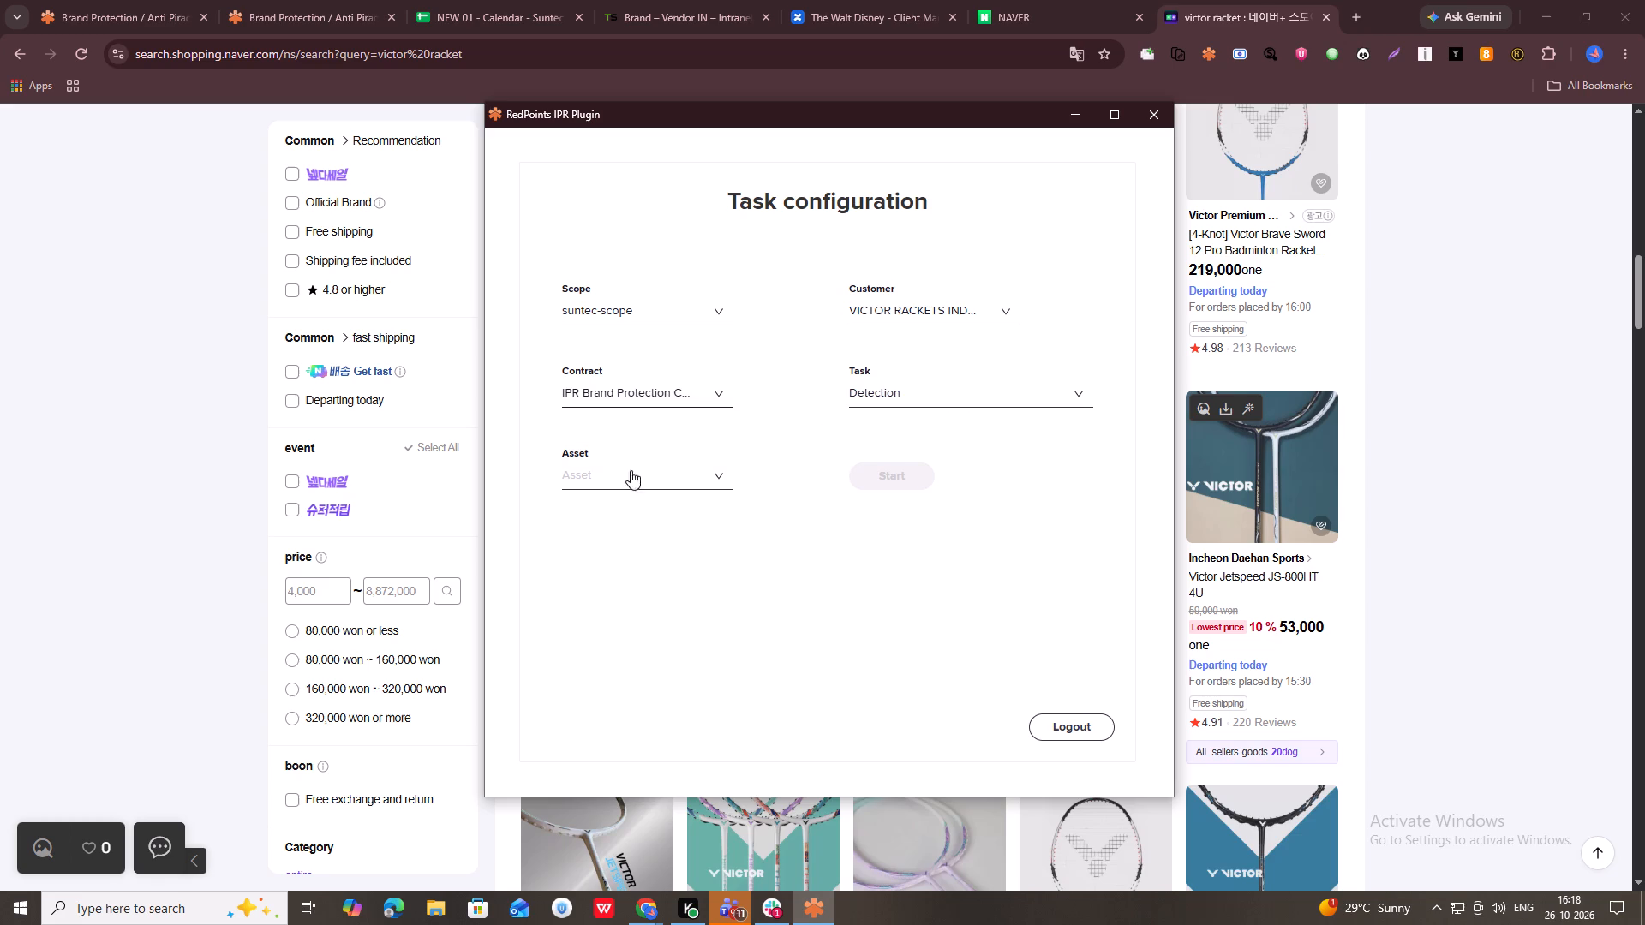
left_click(632, 461)
left_click(630, 479)
scroll(632, 624, "down", 1)
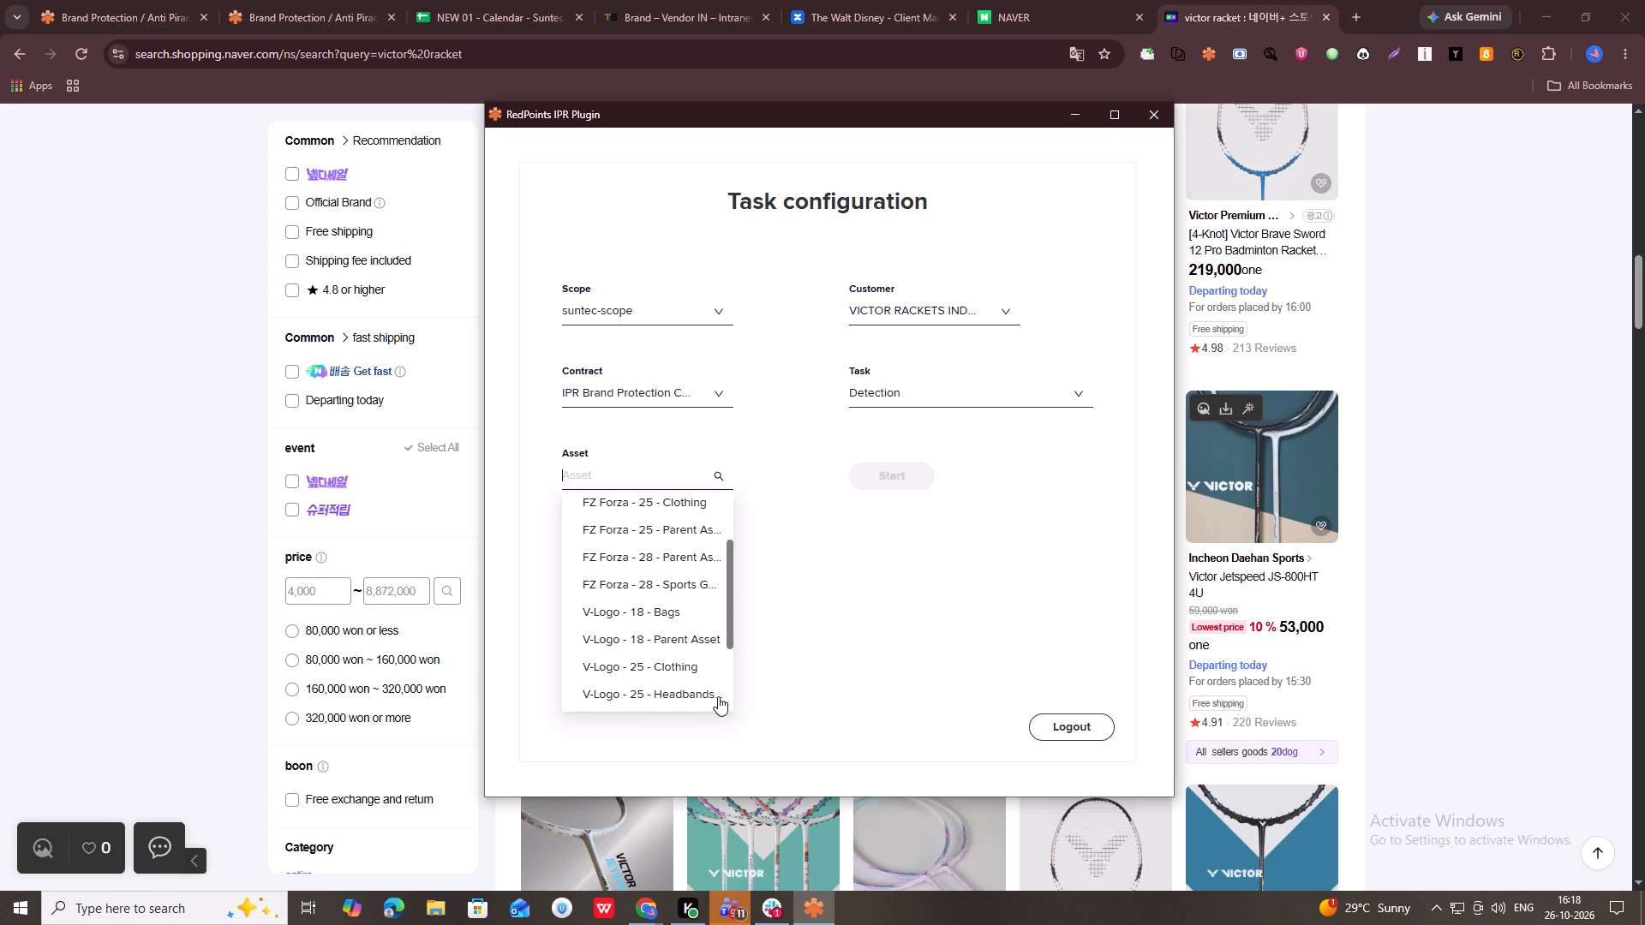
scroll(691, 645, "down", 2)
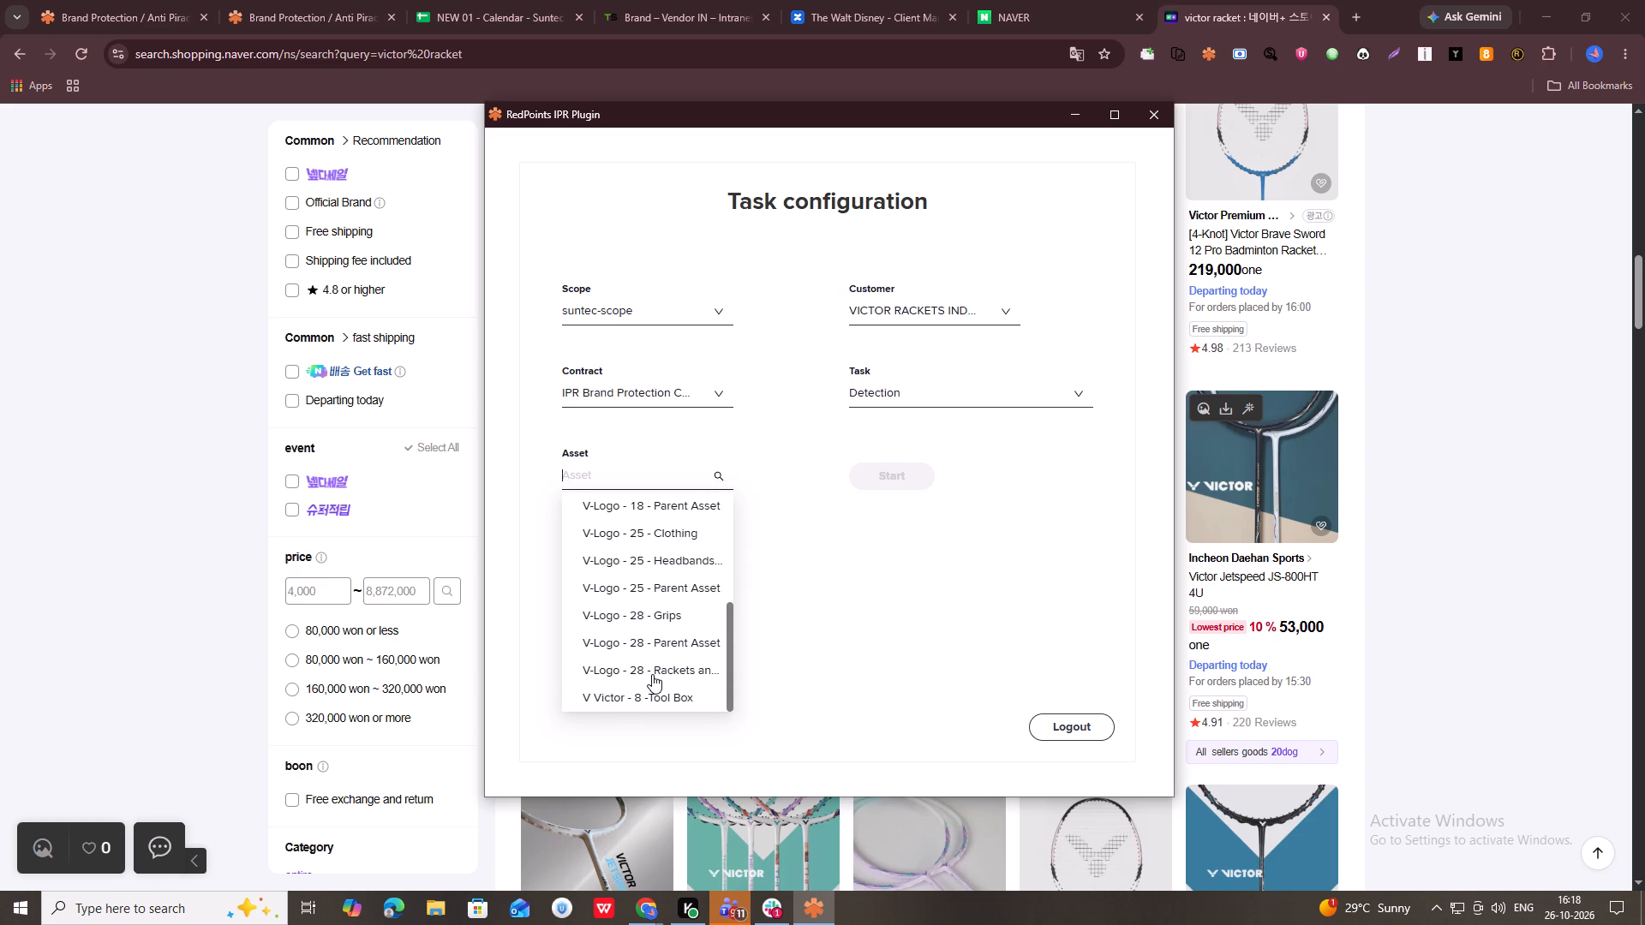
left_click(652, 671)
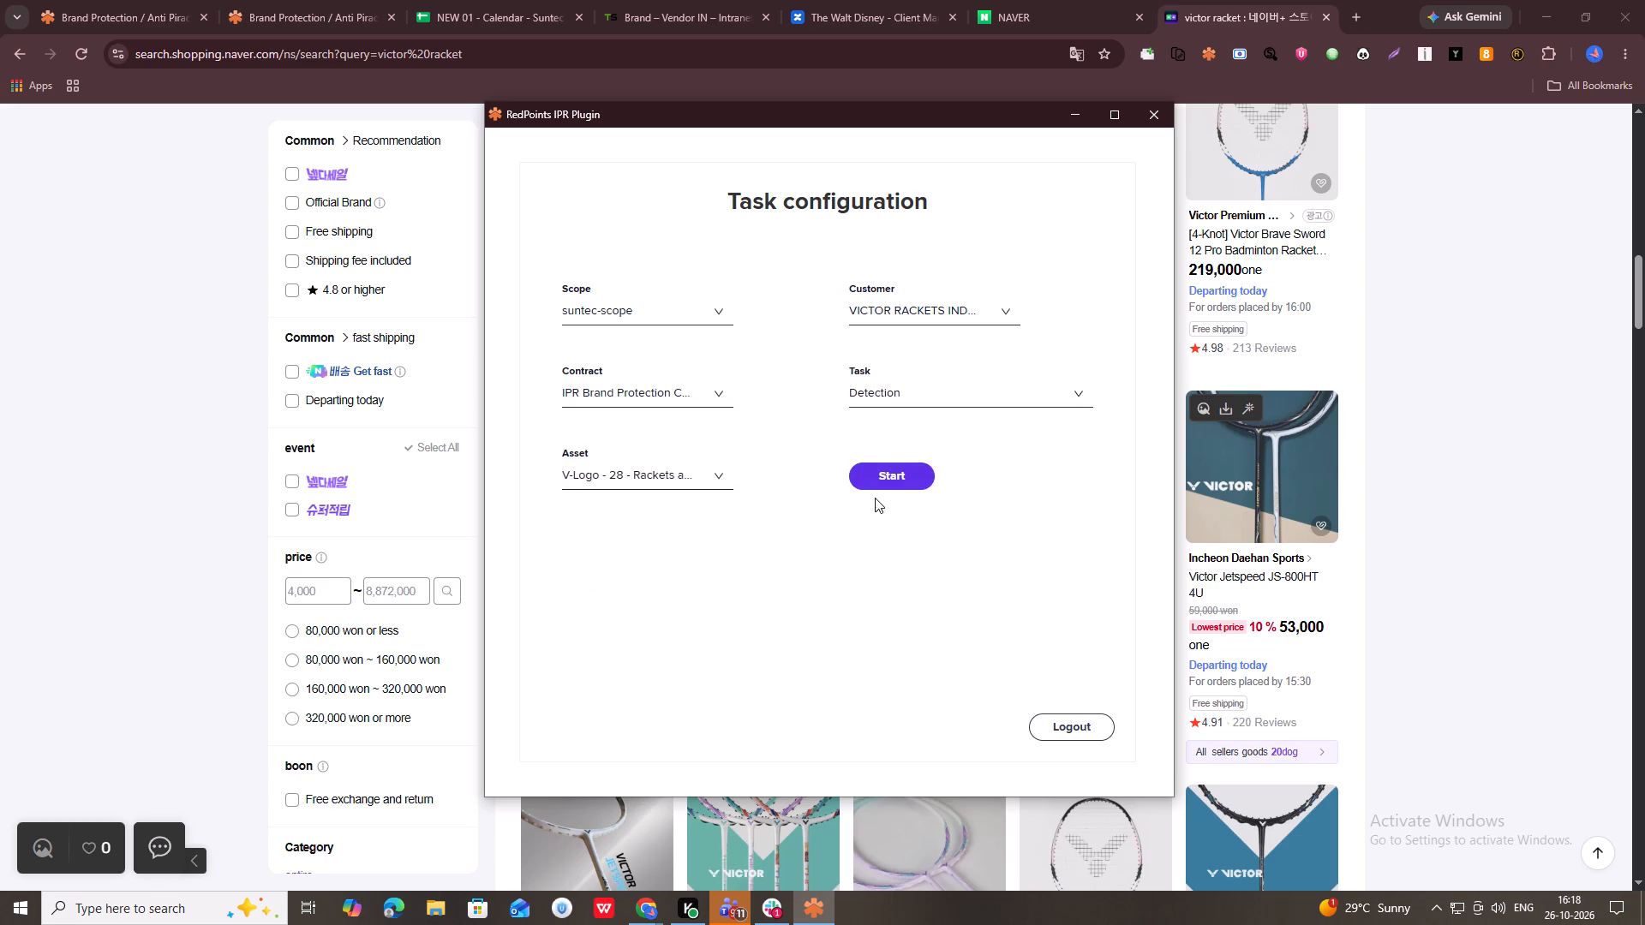
left_click(876, 480)
Copy the link of the Victor JetSpeed-T1 4U listing from the Naver results into Links cell C101798 of the sheet.
scroll(656, 632, "up", 20)
scroll(656, 632, "up", 7)
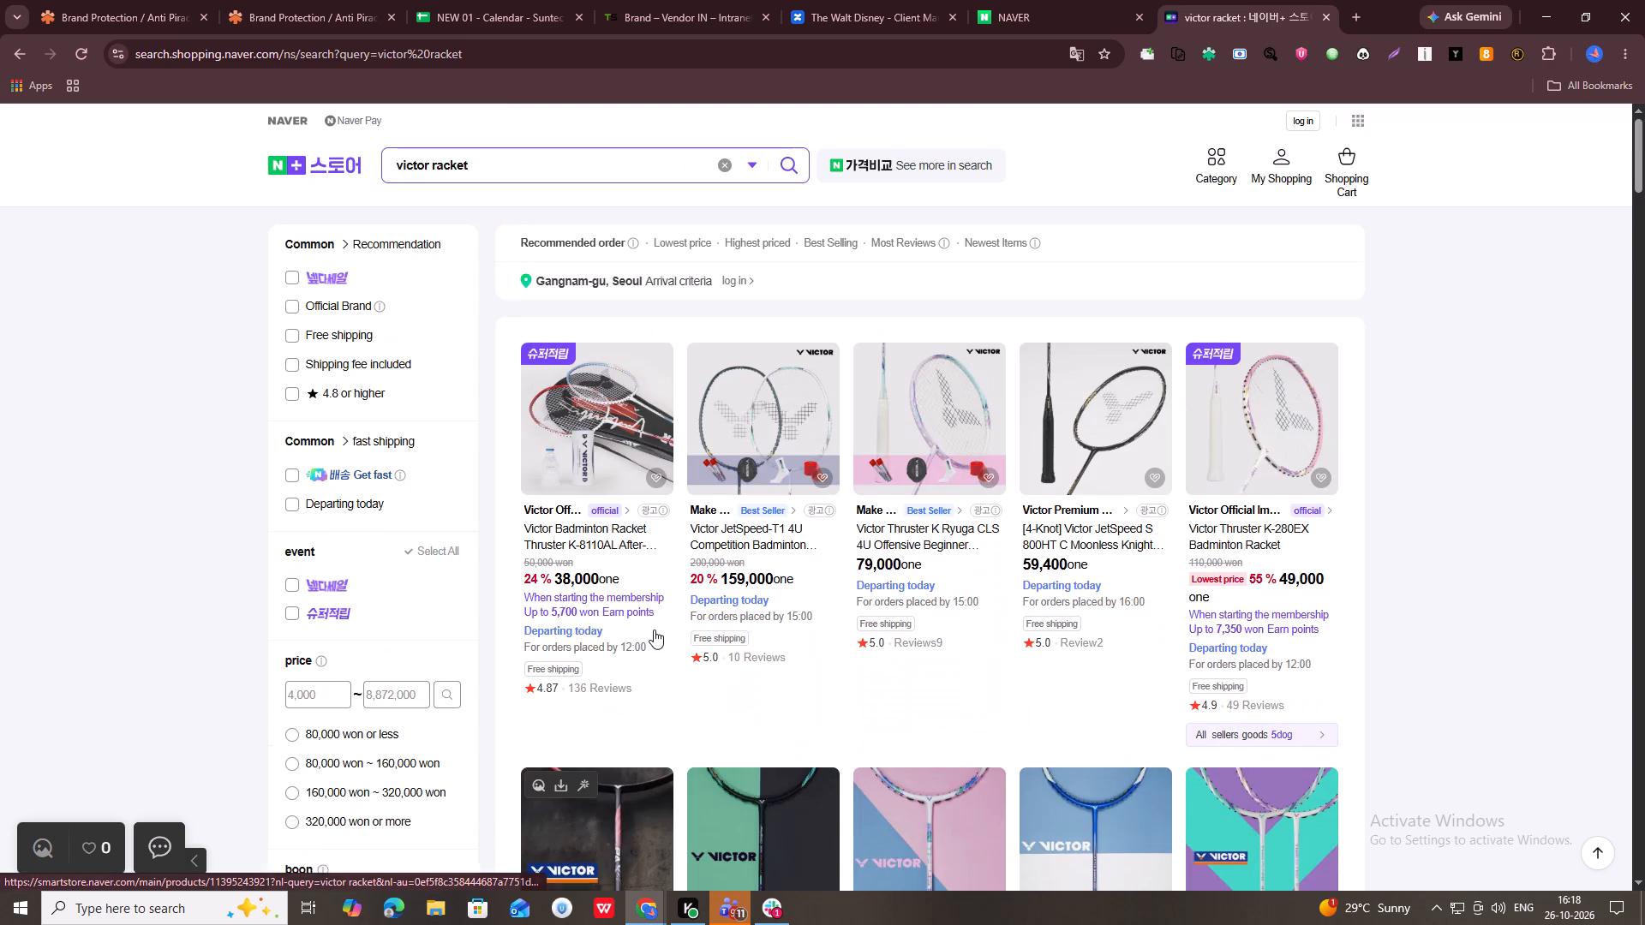
scroll(654, 630, "up", 2)
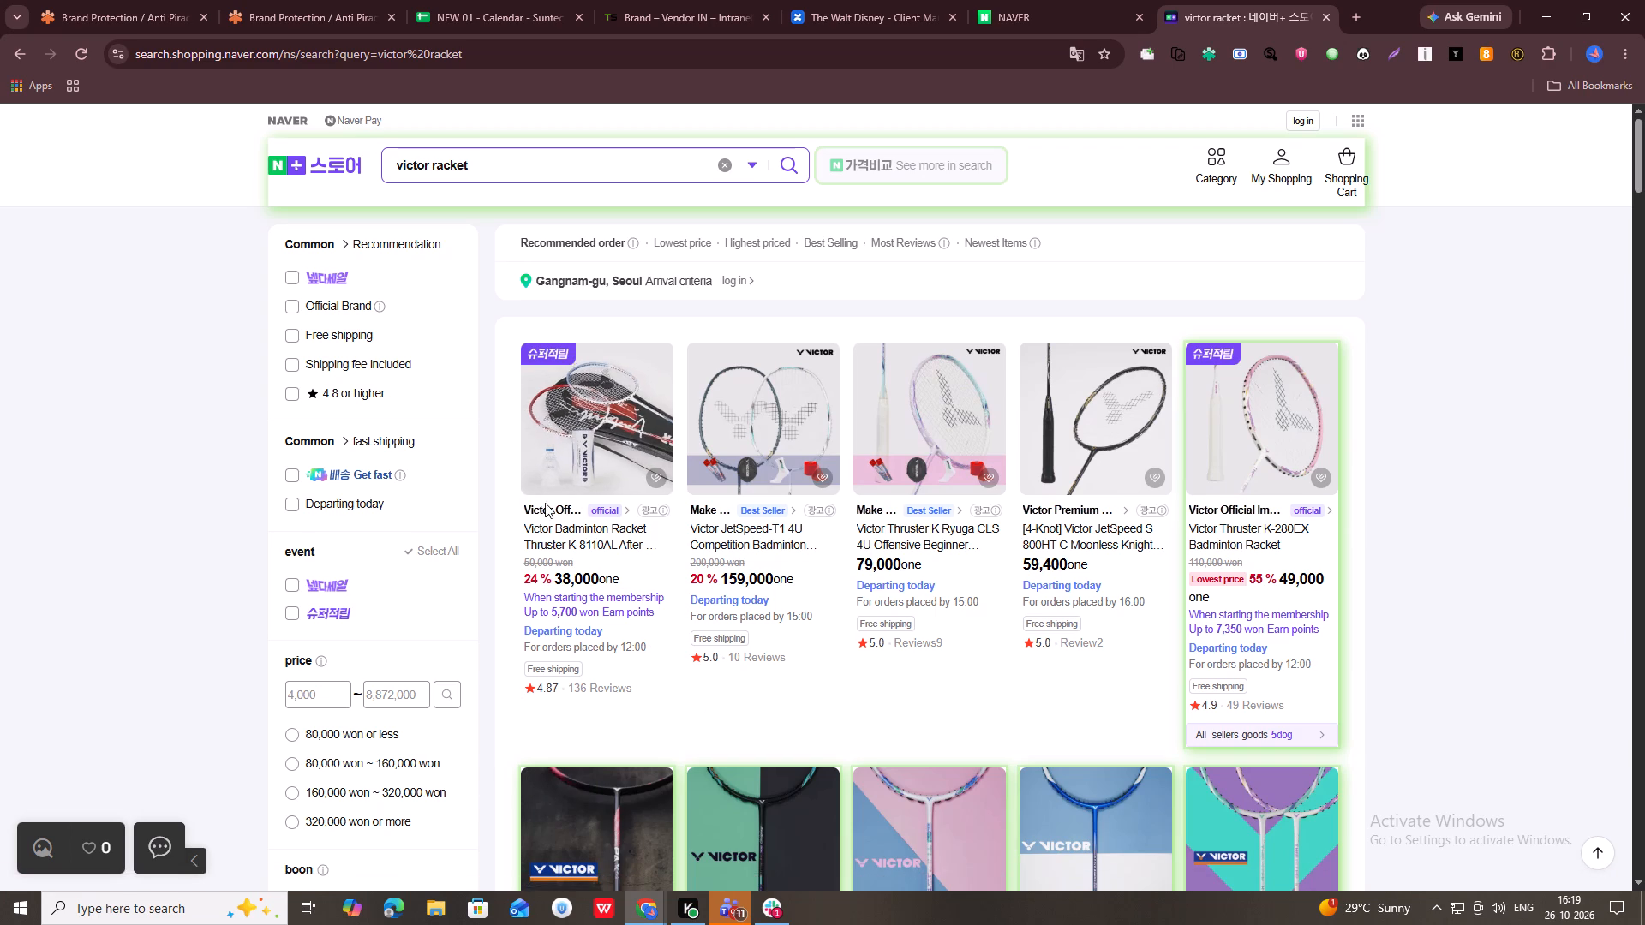
right_click(757, 537)
left_click(810, 714)
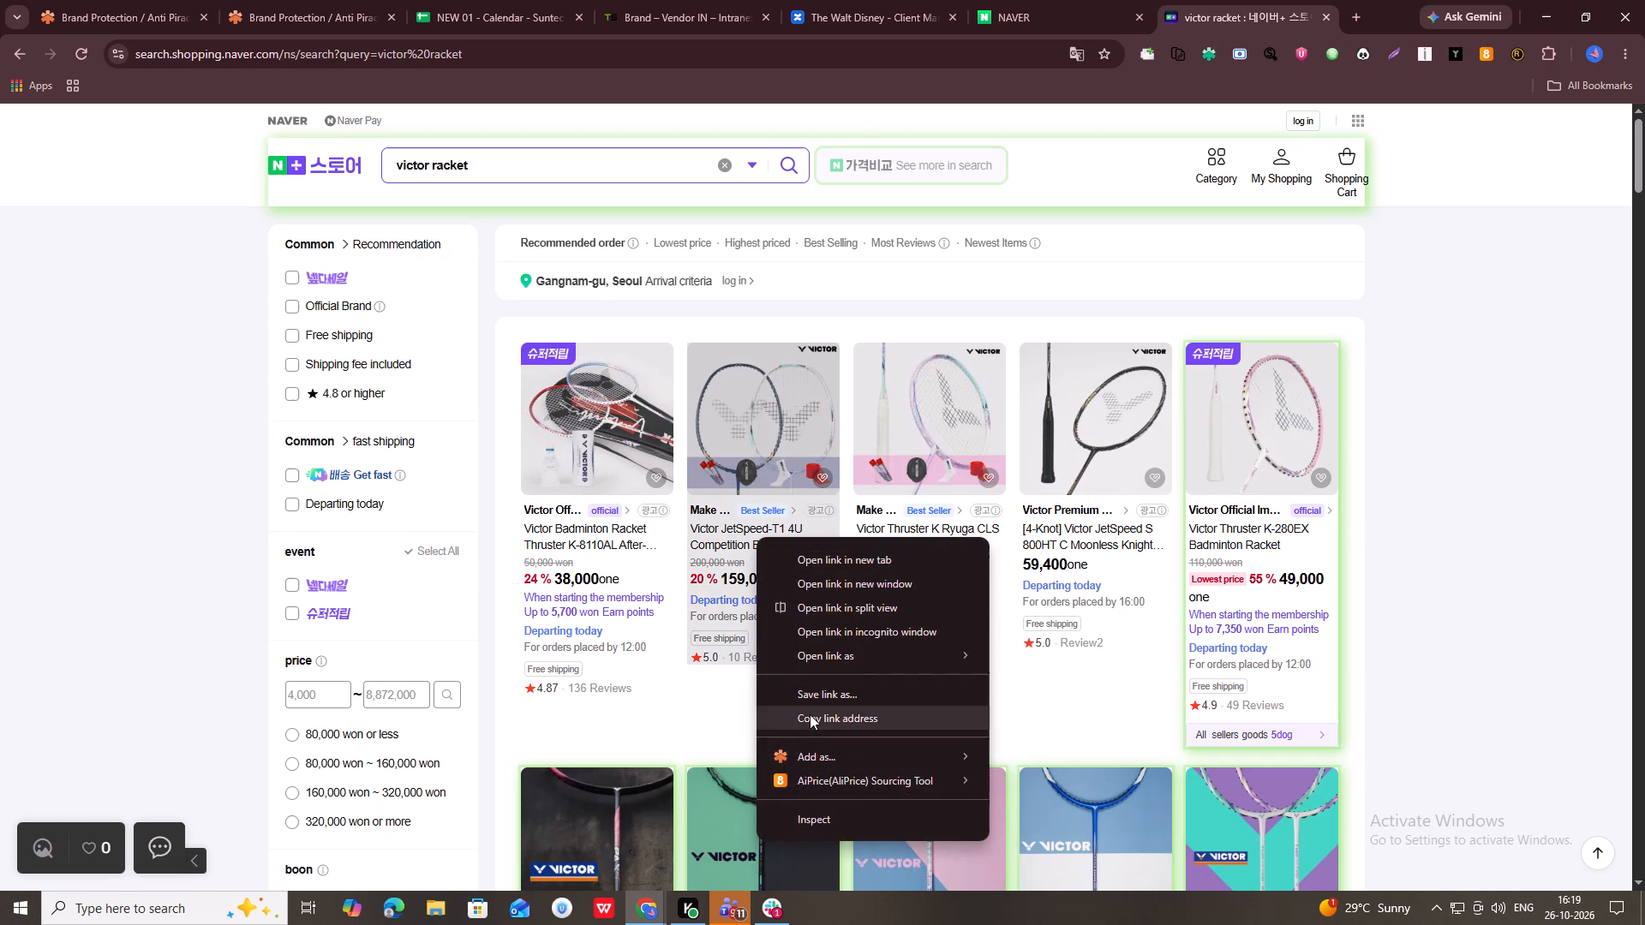
key("alt+Tab")
key("ctrl+v")
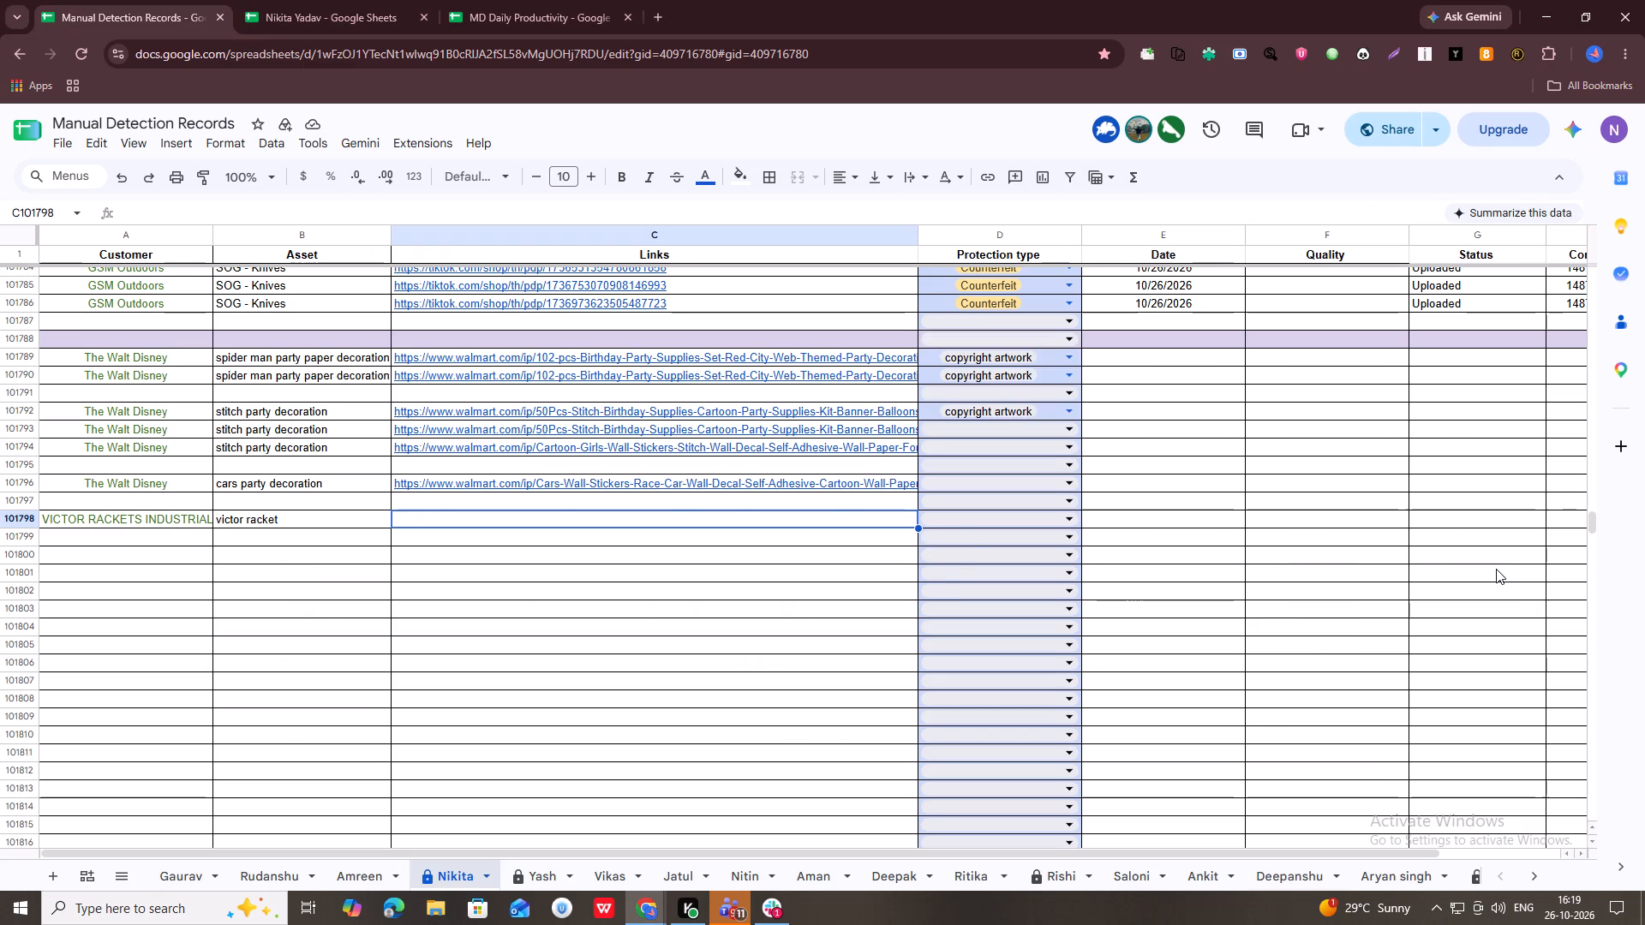
Copy the "copyright artwork" protection type from D101792 to the cars party decoration row, cell D101796.
key("Right")
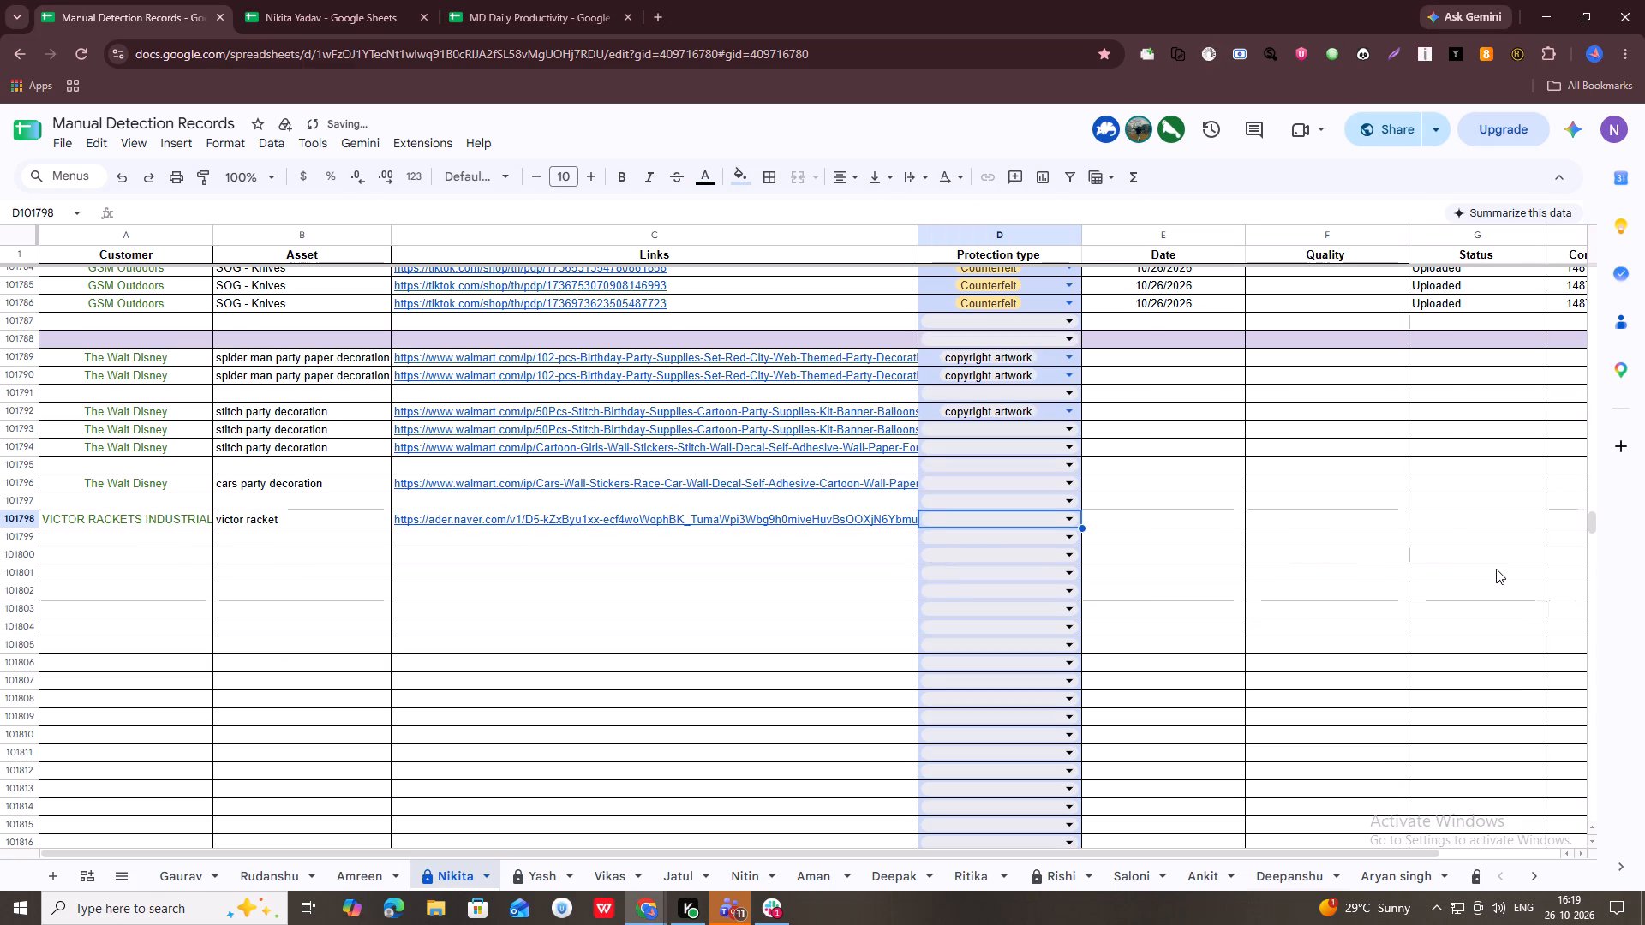
key("Up")
key("Up")
key("ctrl+Up")
key("ctrl+c")
key("Down")
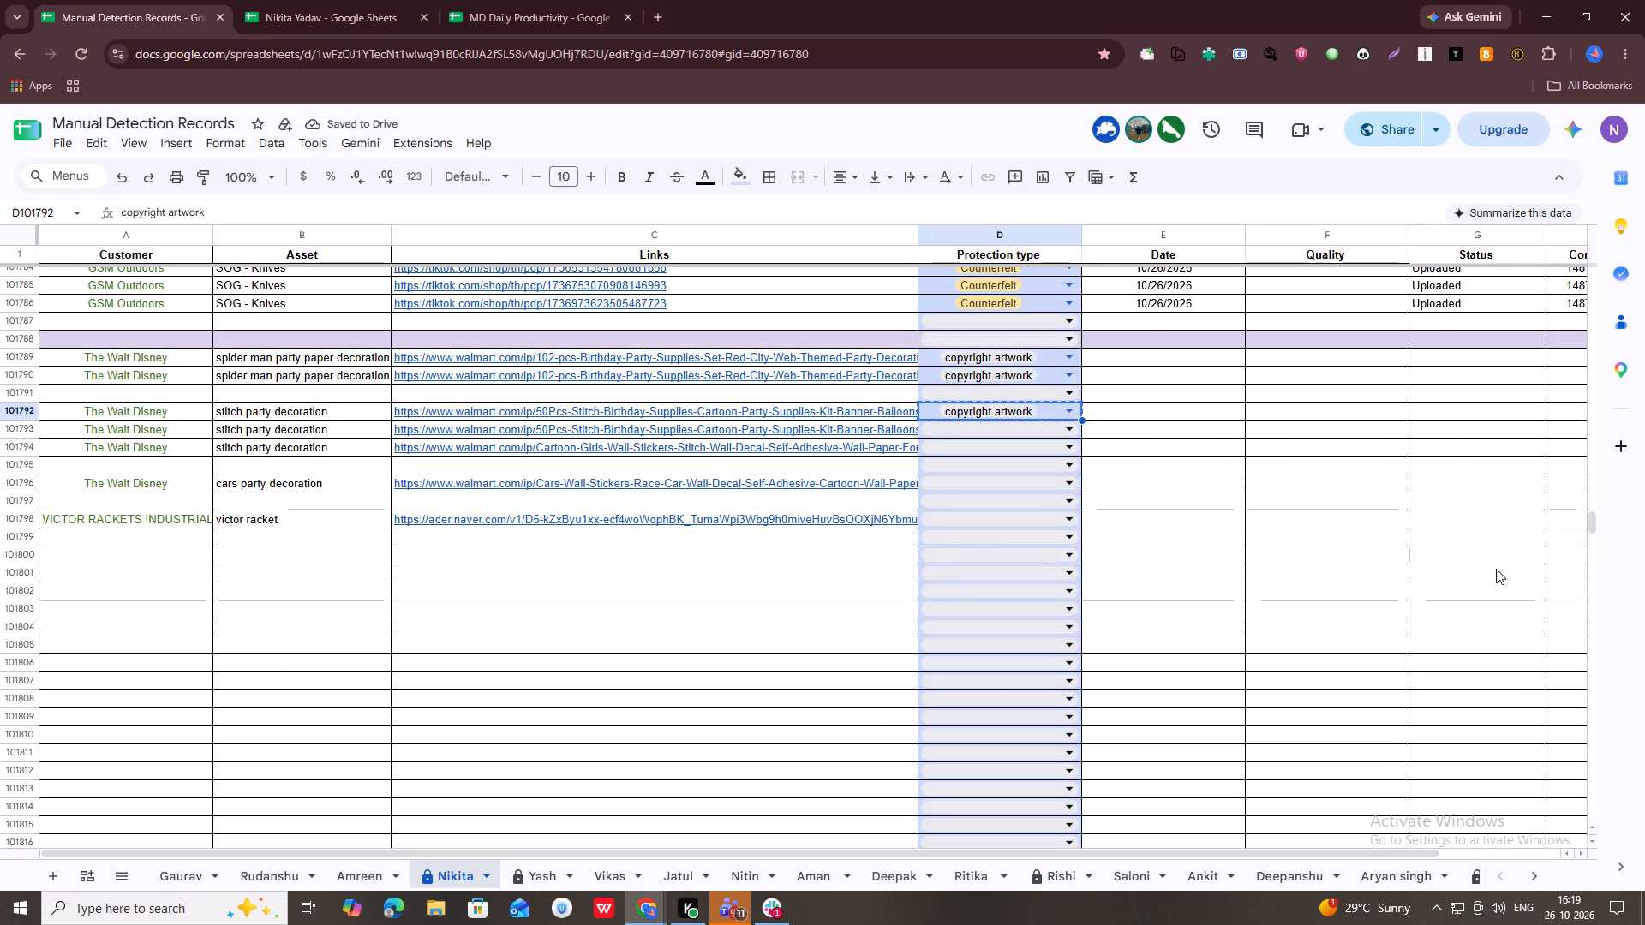
key("Down")
key("Down")
key("Down")
key("ctrl+v")
Fill the "copyright artwork" protection type down from D101792 through D101794 for the stitch party decoration rows.
key("Up")
key("Up")
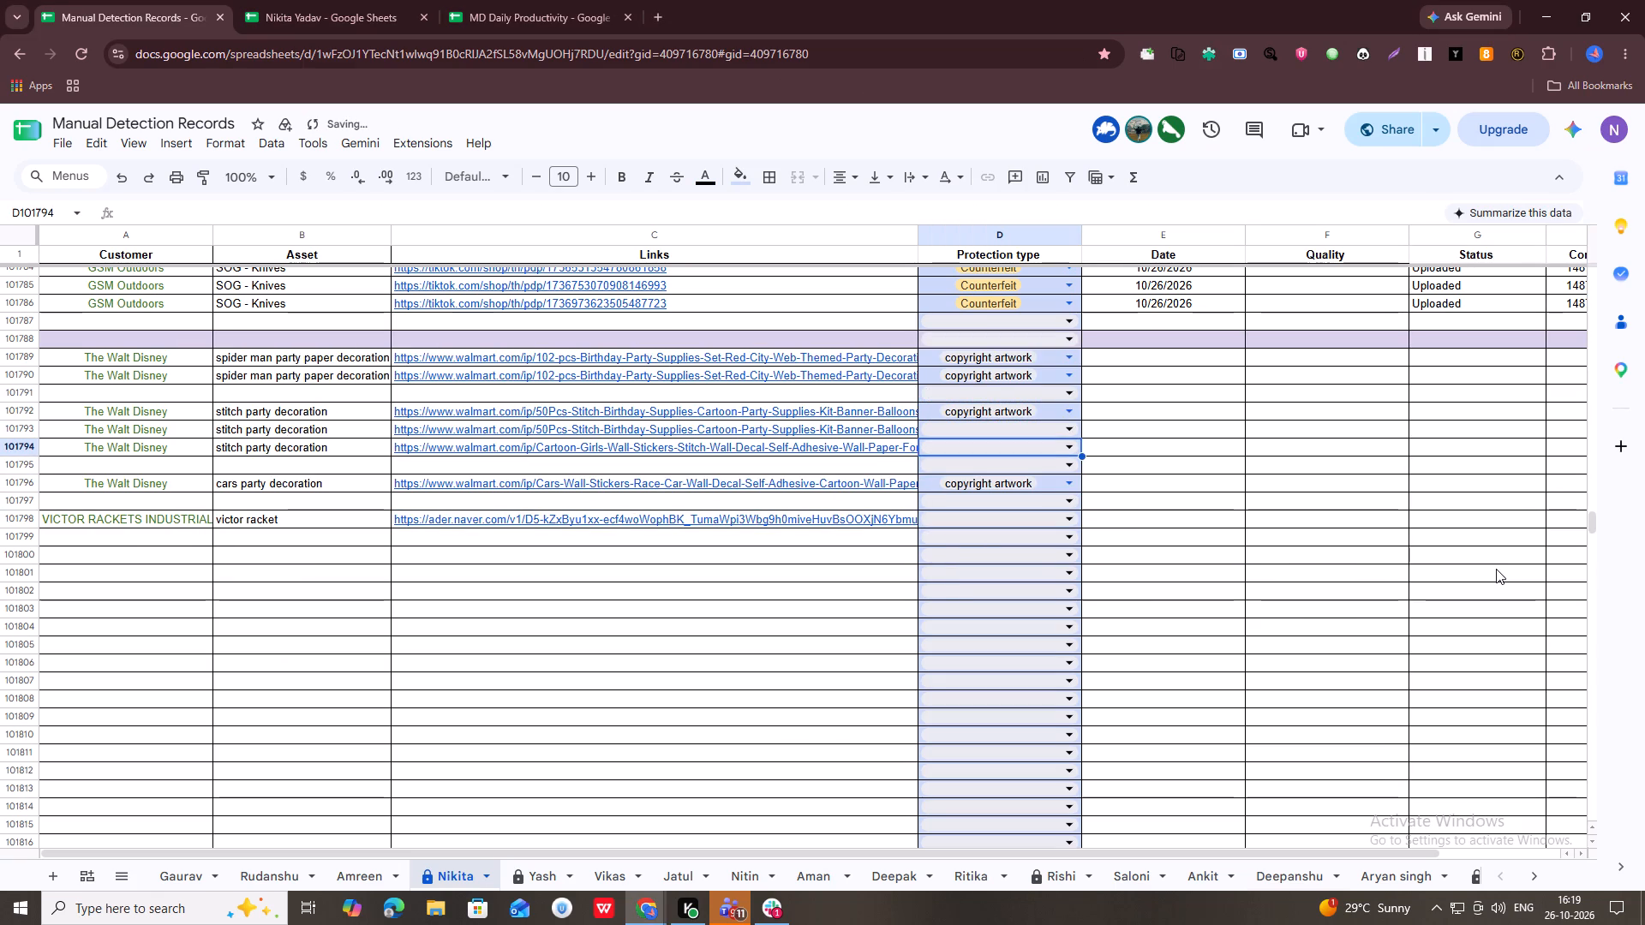
key("shift+Up")
key("shift+Up")
key("ctrl+d")
Set the protection type of the victor racket row, cell D101798, to Counterfeit.
key("Down")
key("Down")
key("Down")
key("Down")
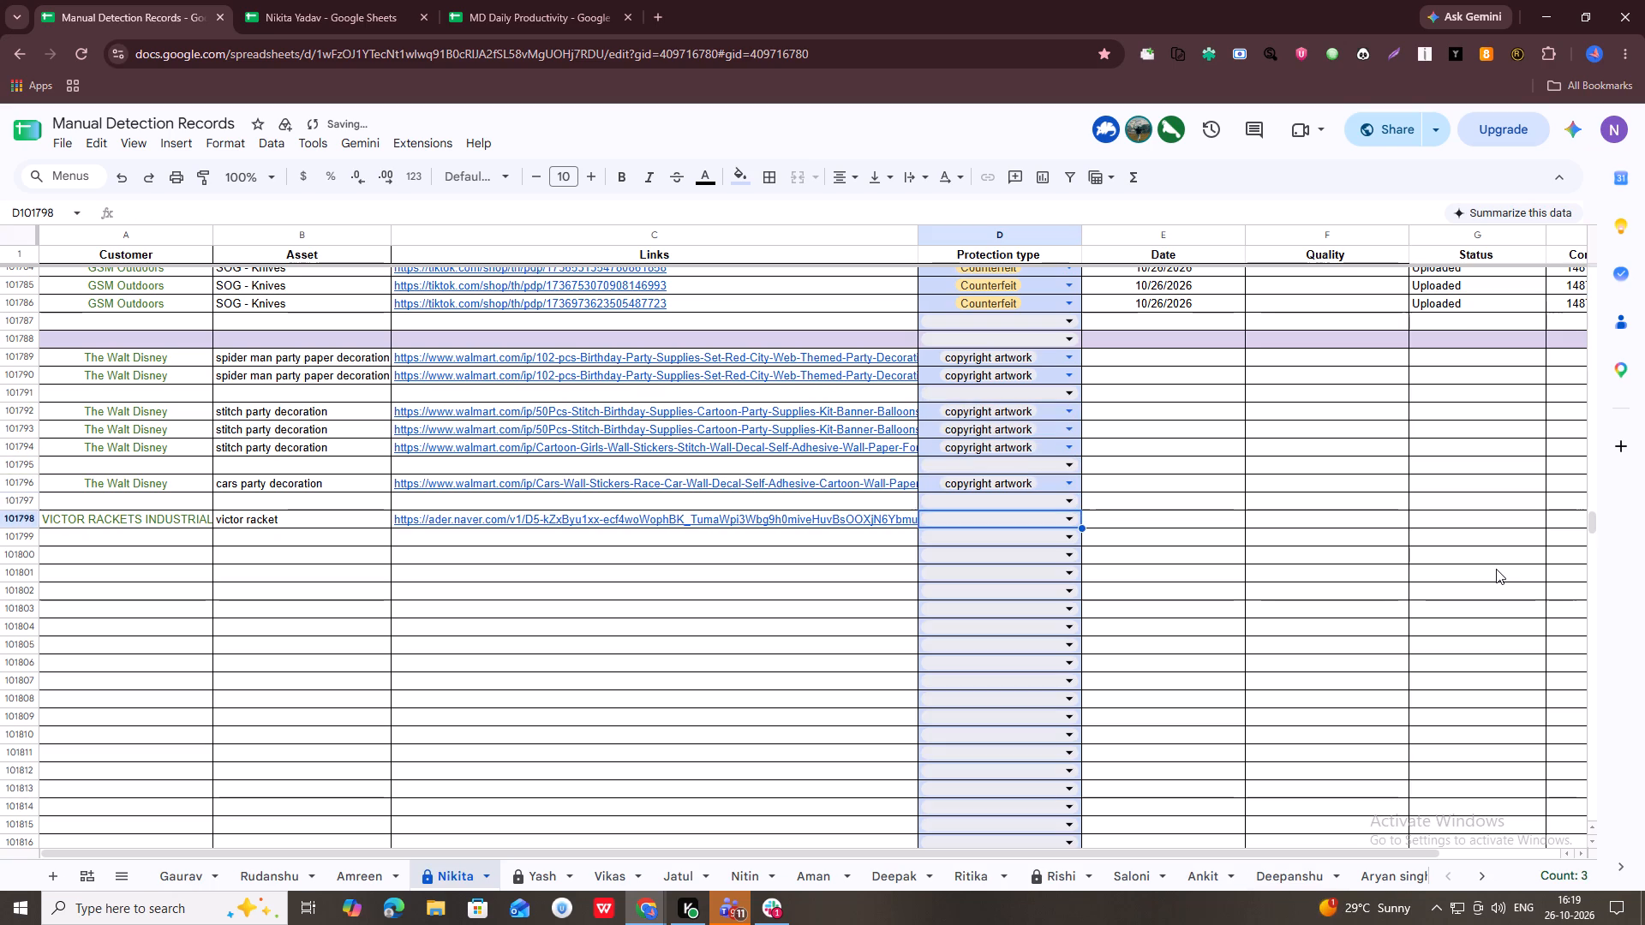
type("coun")
key("Down")
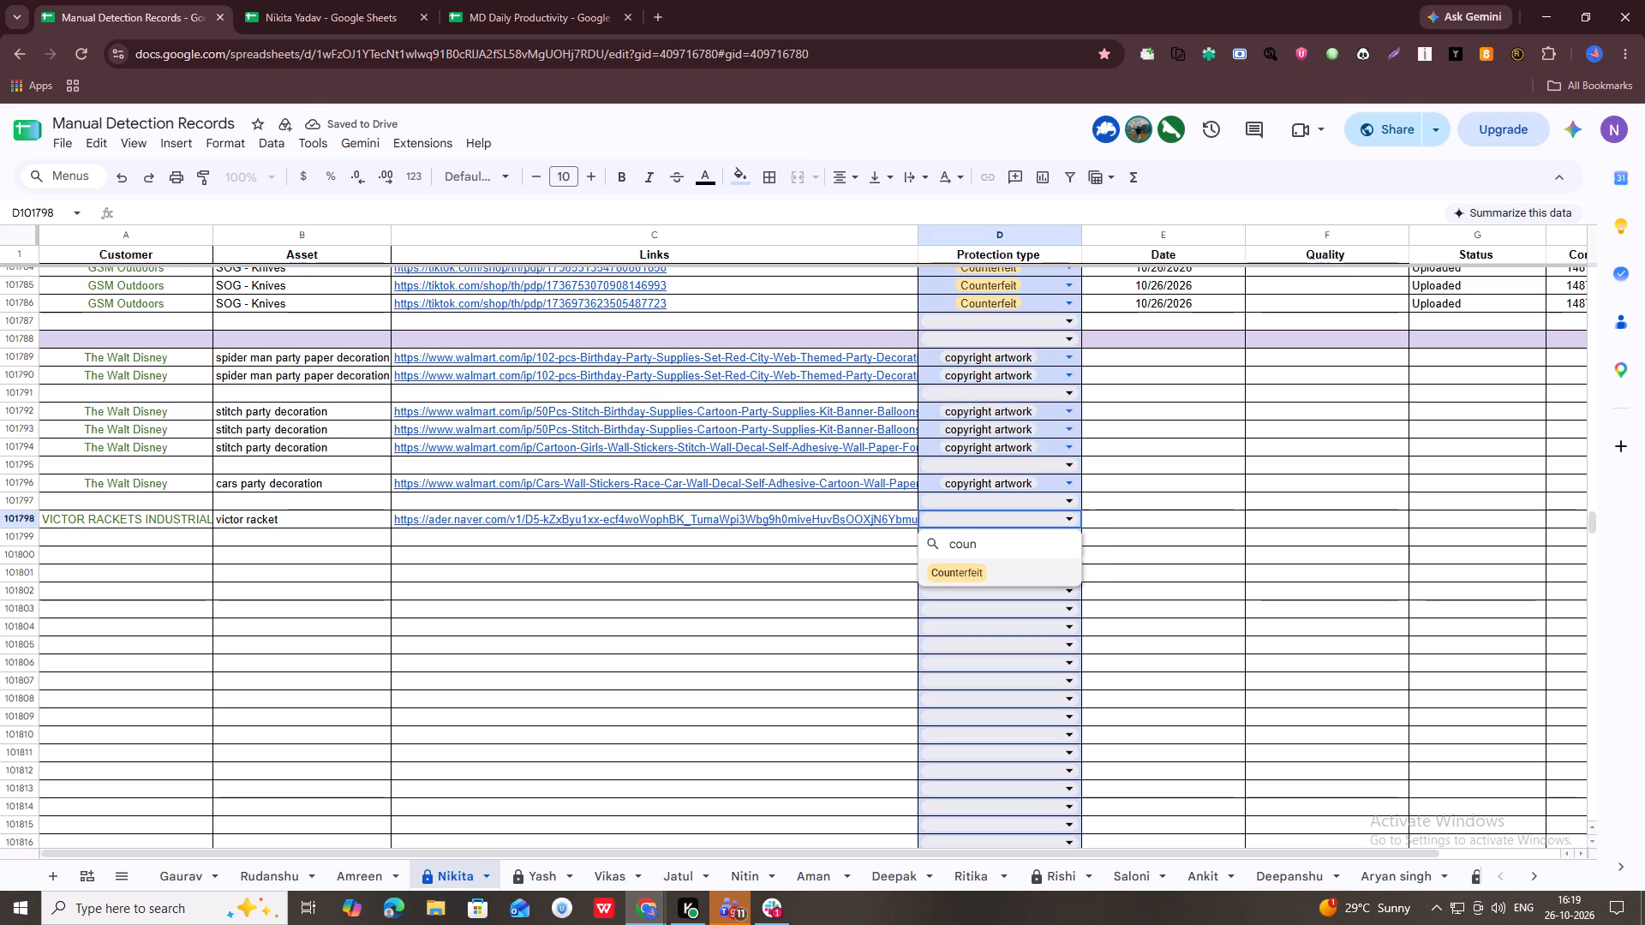
key("Return")
Copy the link of Naver's Victor Thruster K Ryuga CLS 4U listing into Links cell C101799.
key("Up")
key("Down")
key("Left")
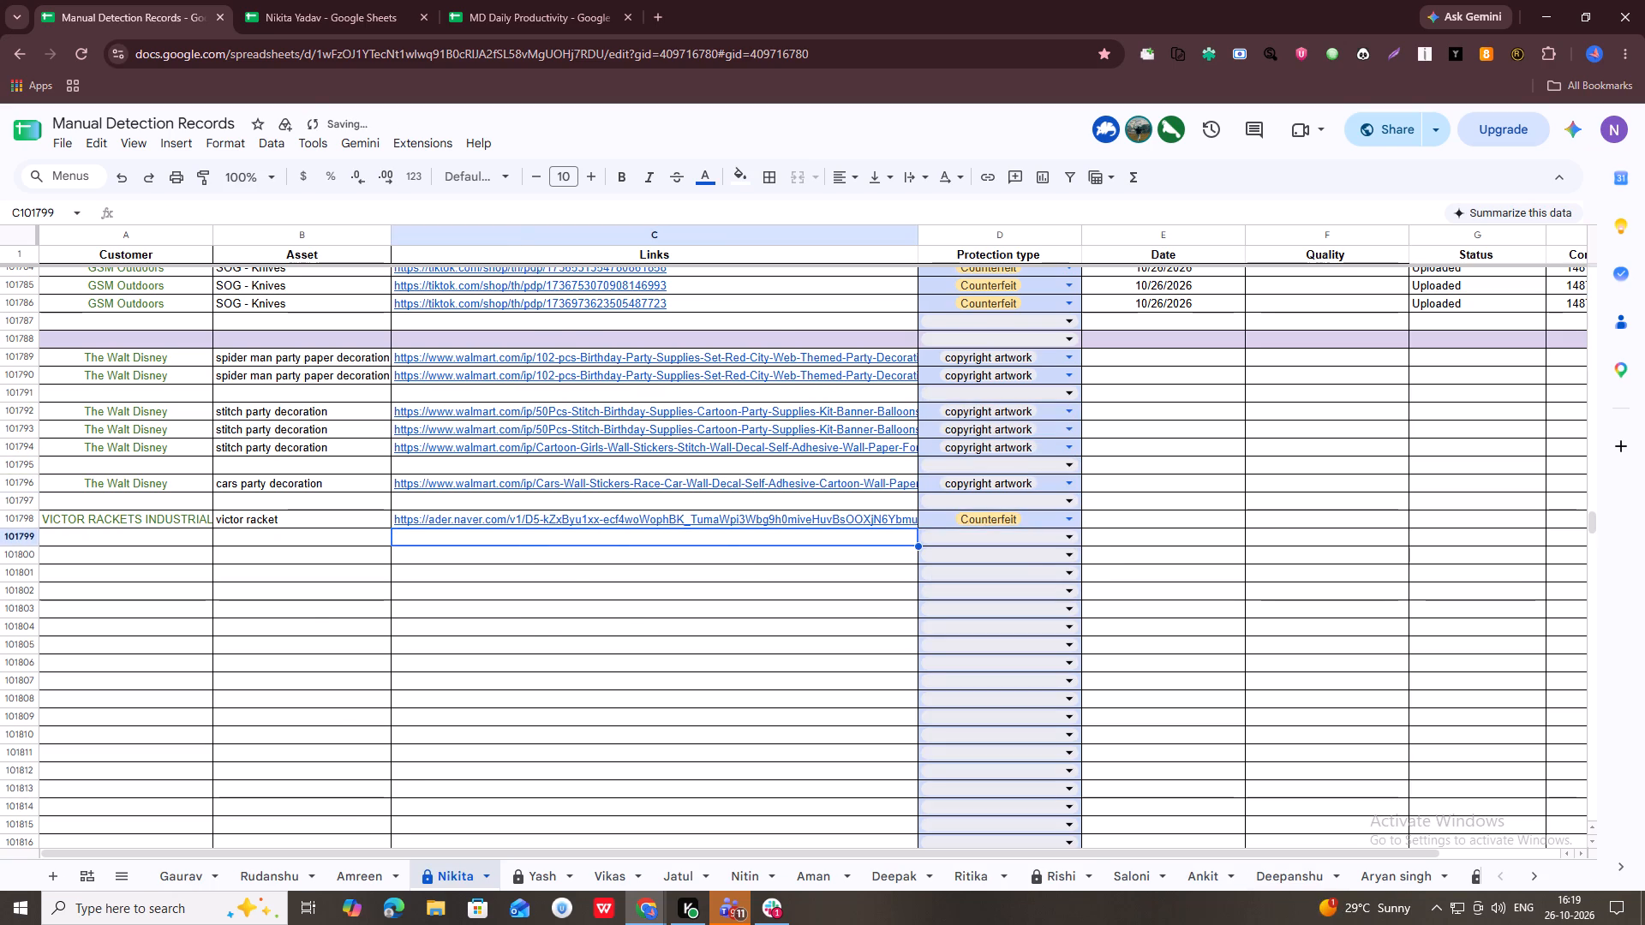
key("alt+Tab")
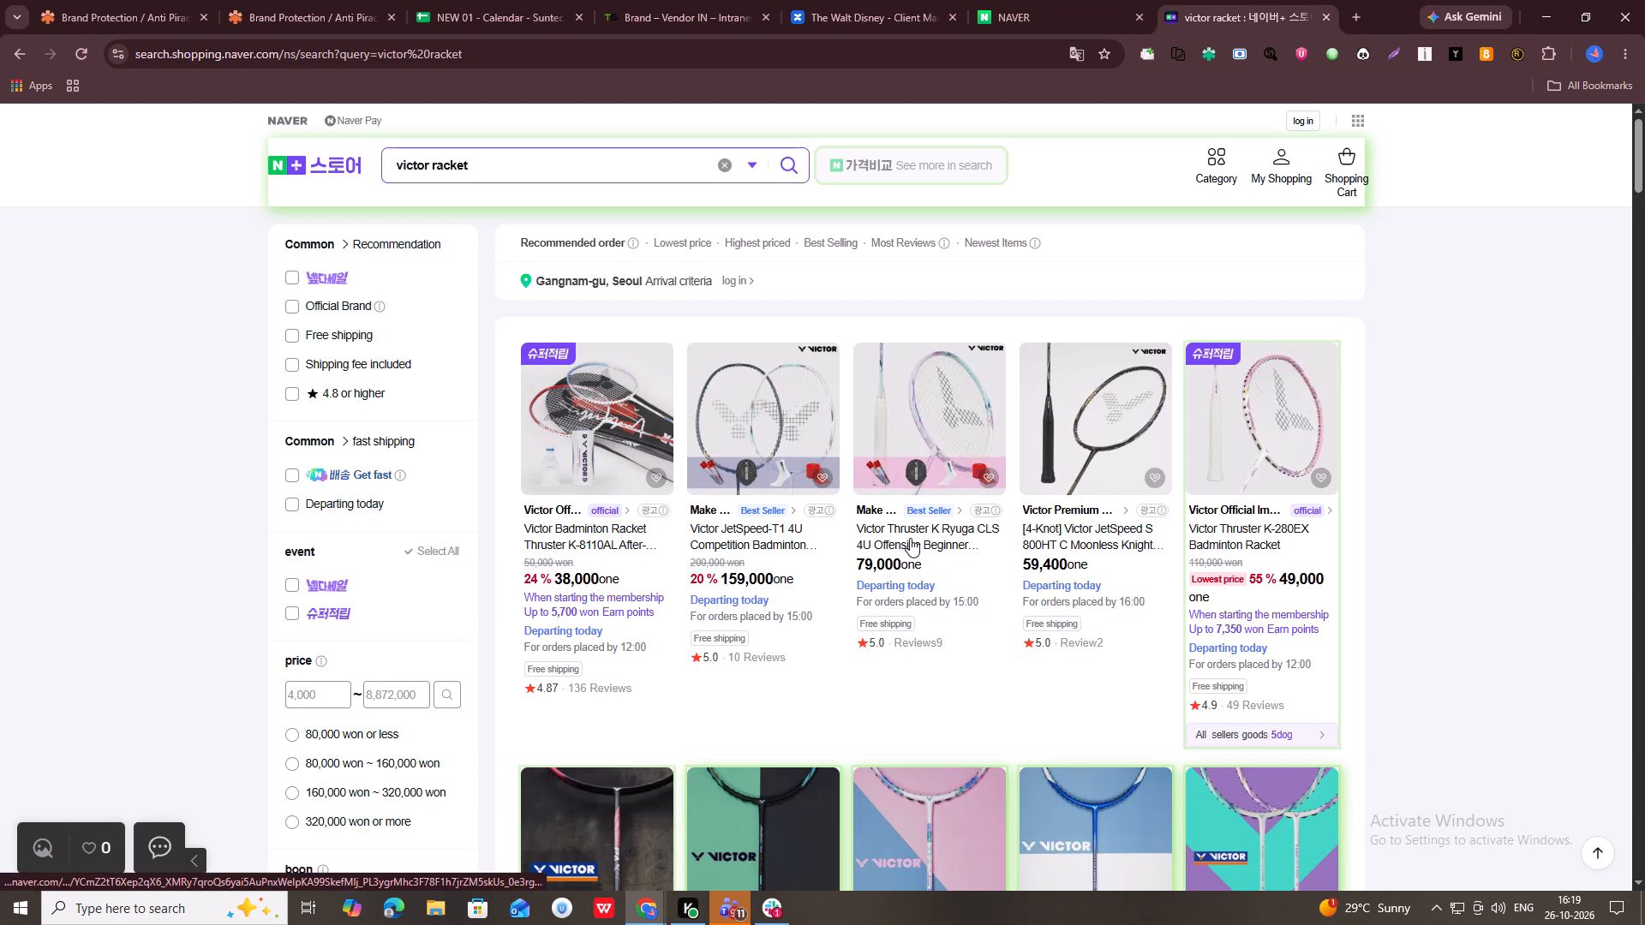
right_click(910, 538)
left_click(958, 719)
key("alt+Tab")
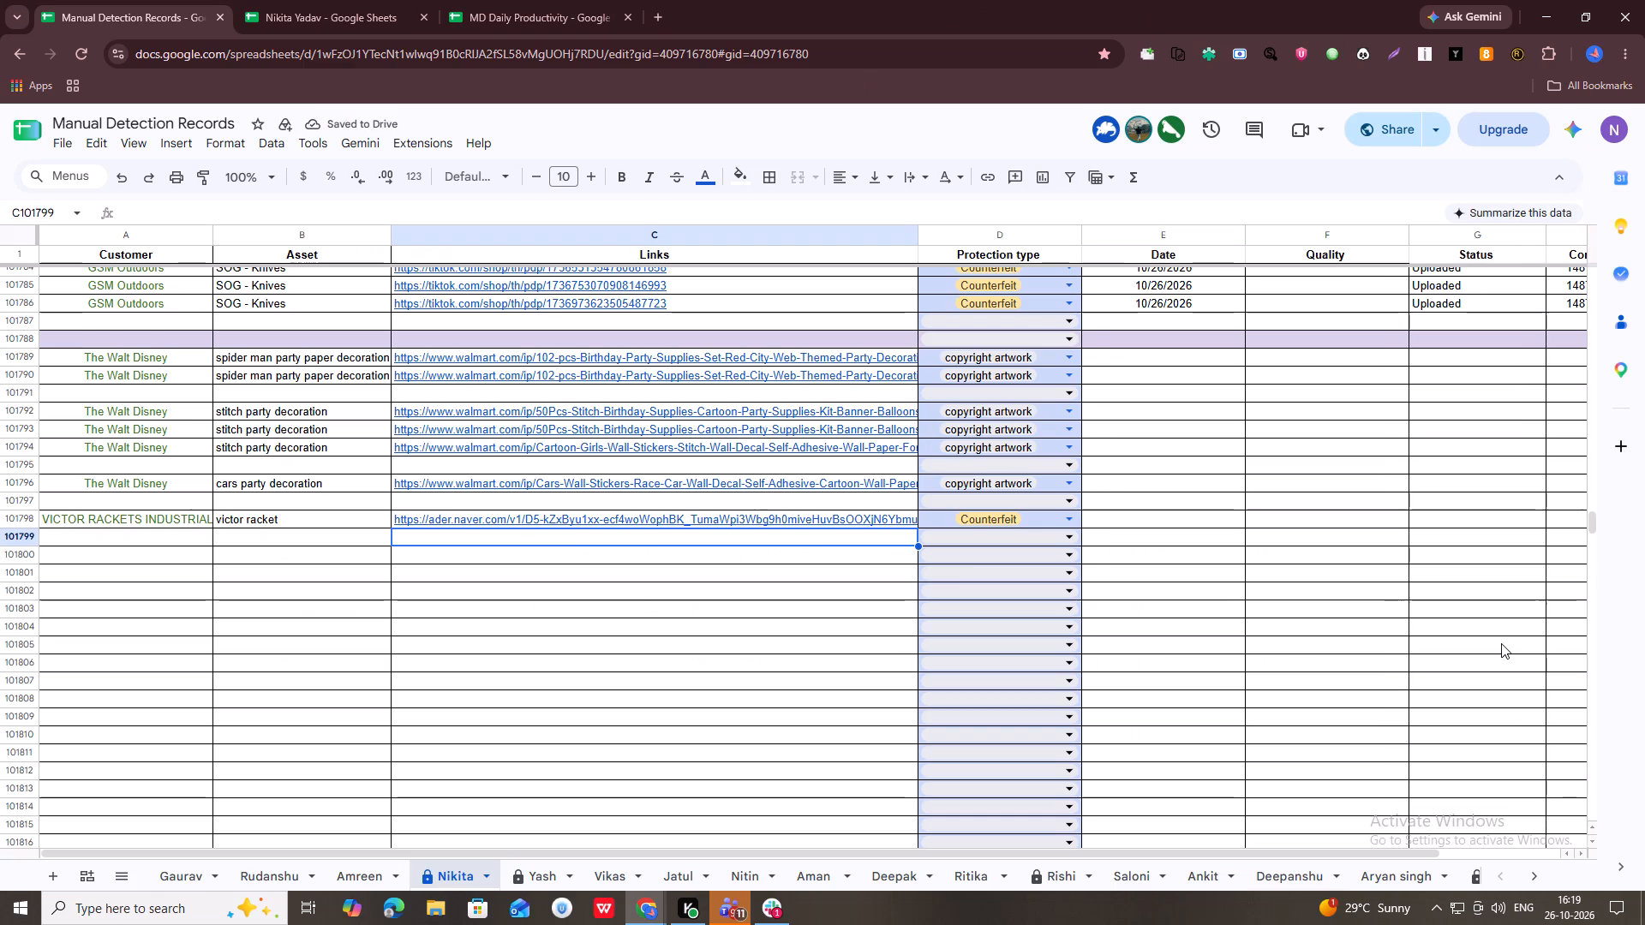
key("ctrl+v")
Copy the link of Naver's [4-Knot] Victor JetSpeed S 800HT C listing into Links cell C101800.
key("Down")
key("alt+Tab")
right_click(1088, 540)
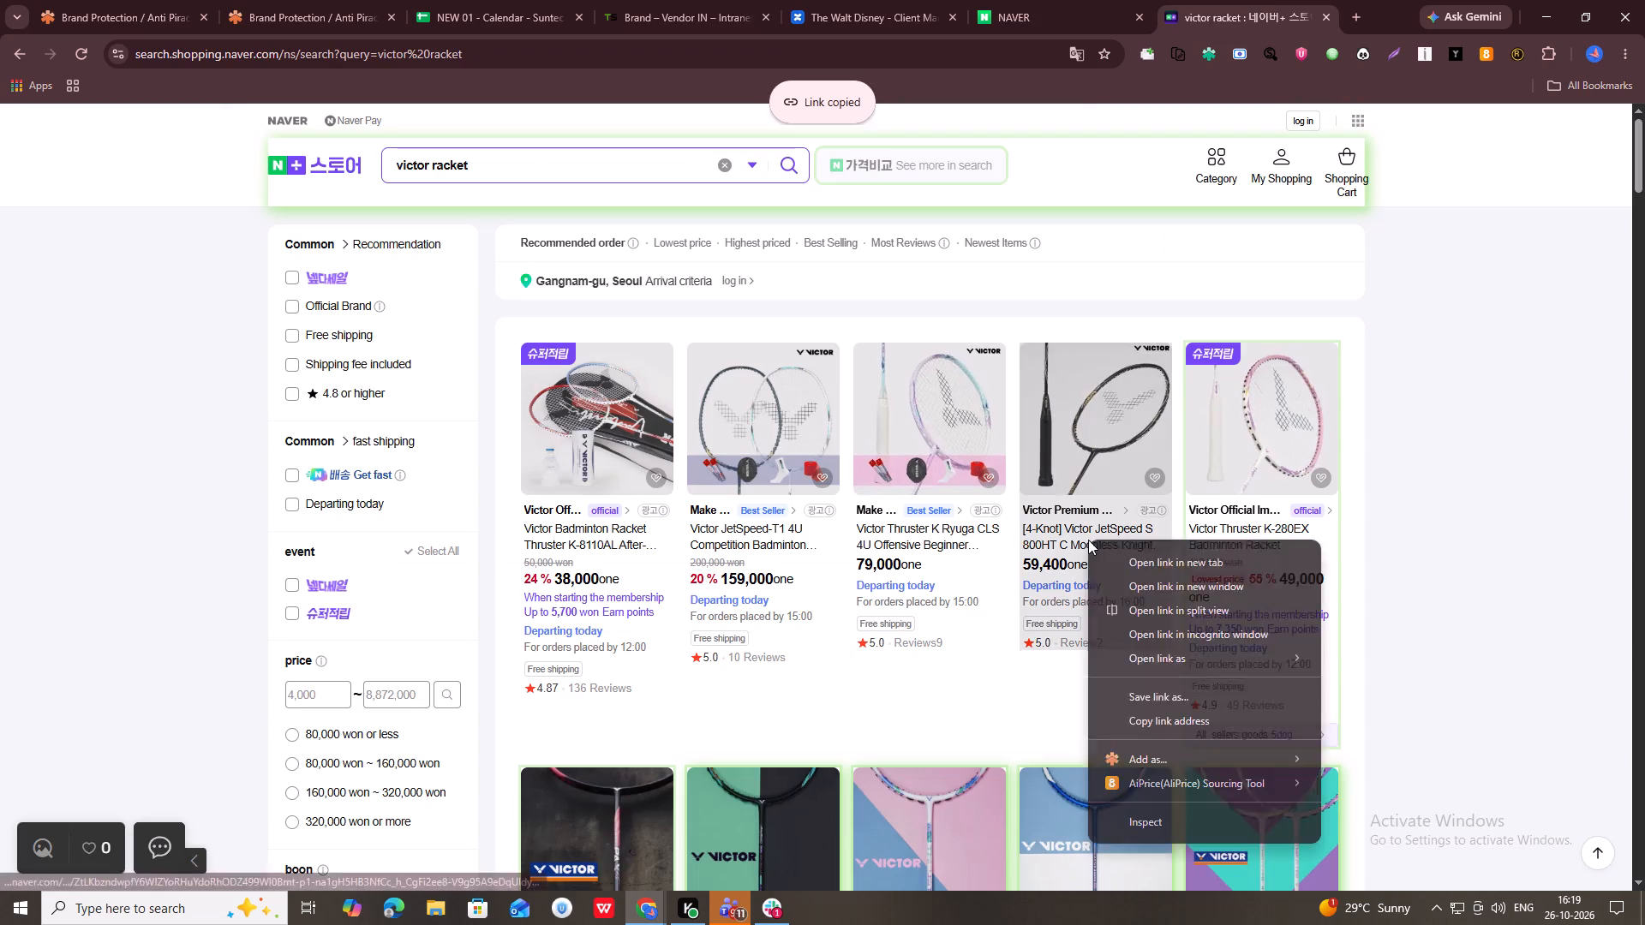
left_click(1115, 719)
key("alt+Tab")
key("ctrl+v")
Copy the link of Naver's [4 Knots] Victor Ryu Muse 2 Badminton Racket listing into Links cell C101801.
key("Down")
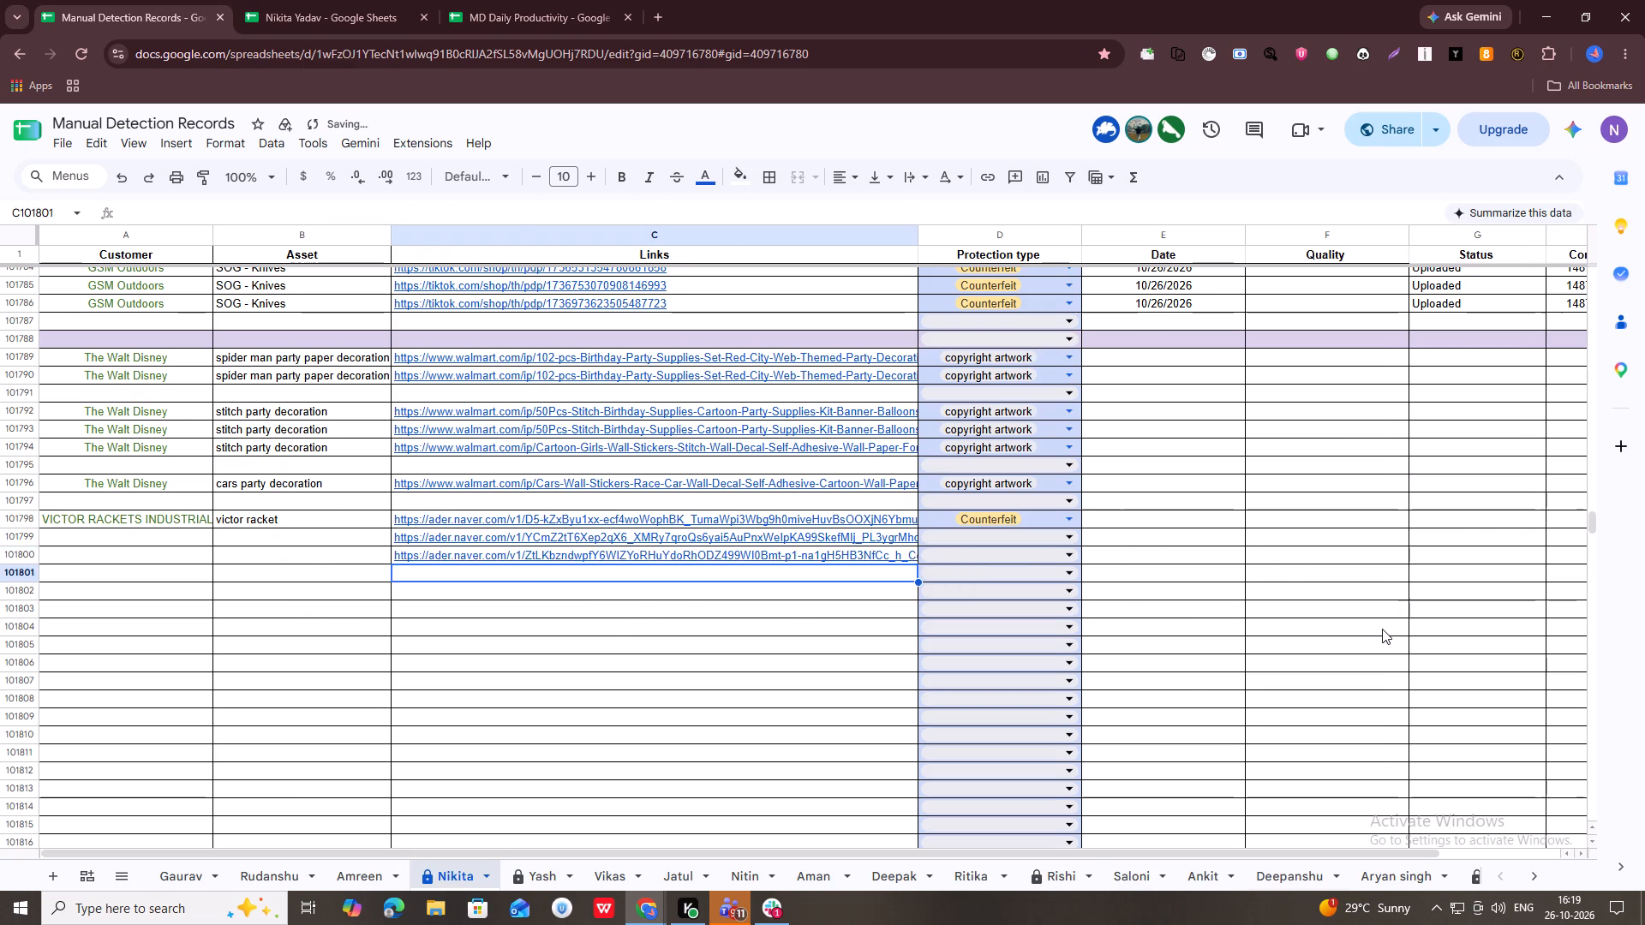
key("alt+Tab")
scroll(1528, 628, "down", 10)
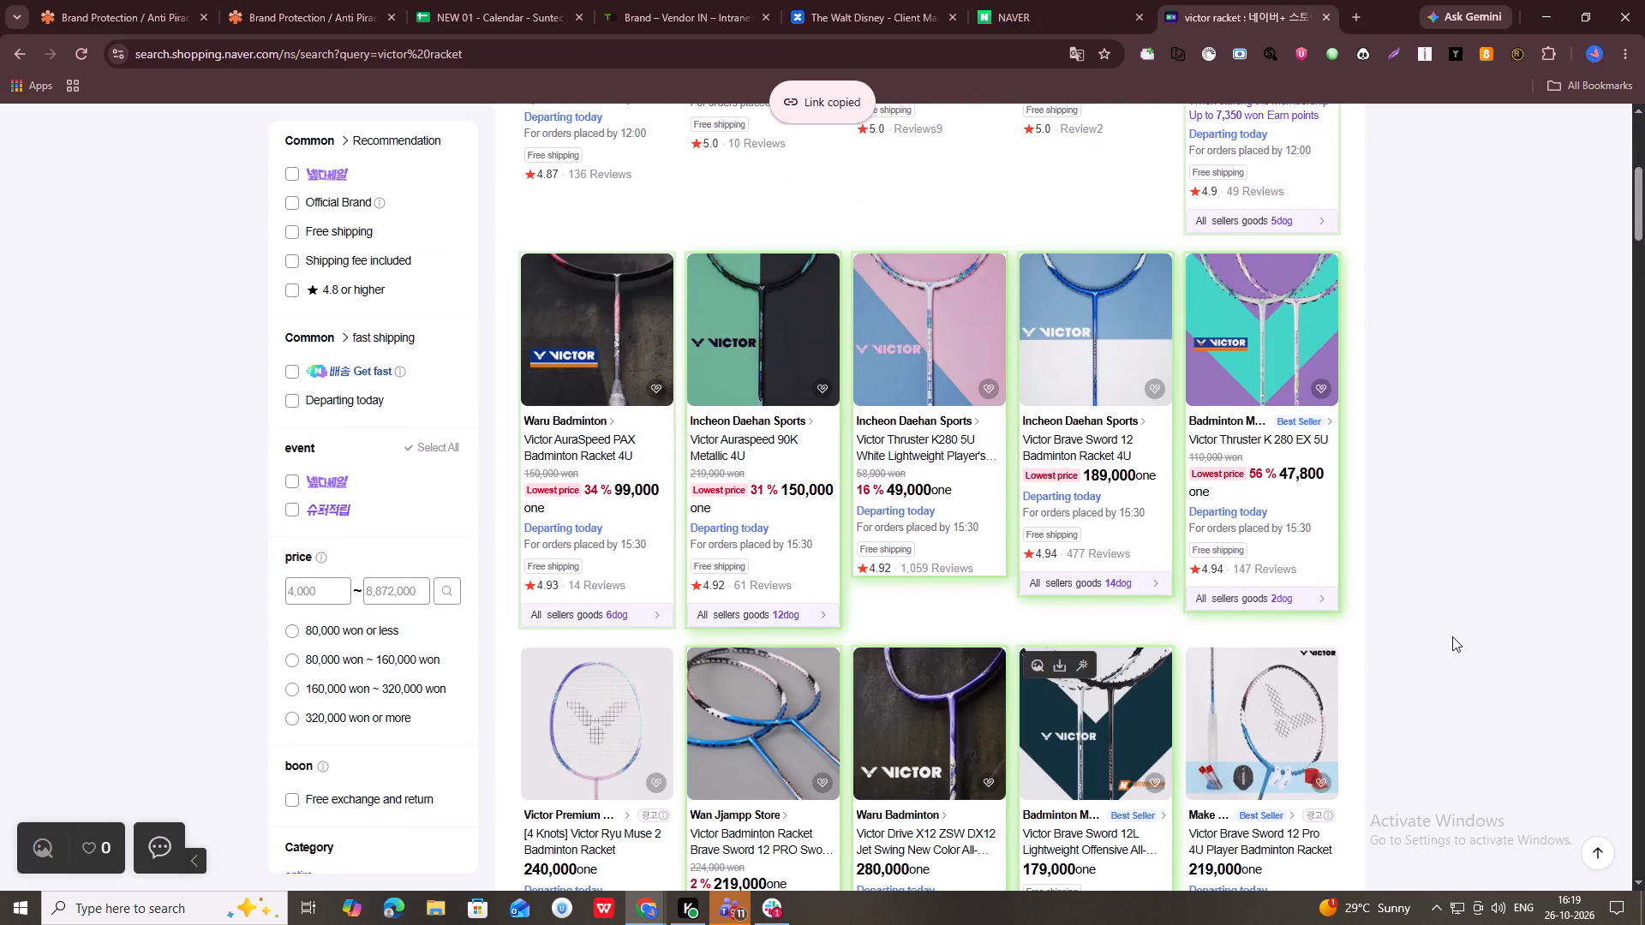
scroll(805, 673, "up", 1)
right_click(583, 582)
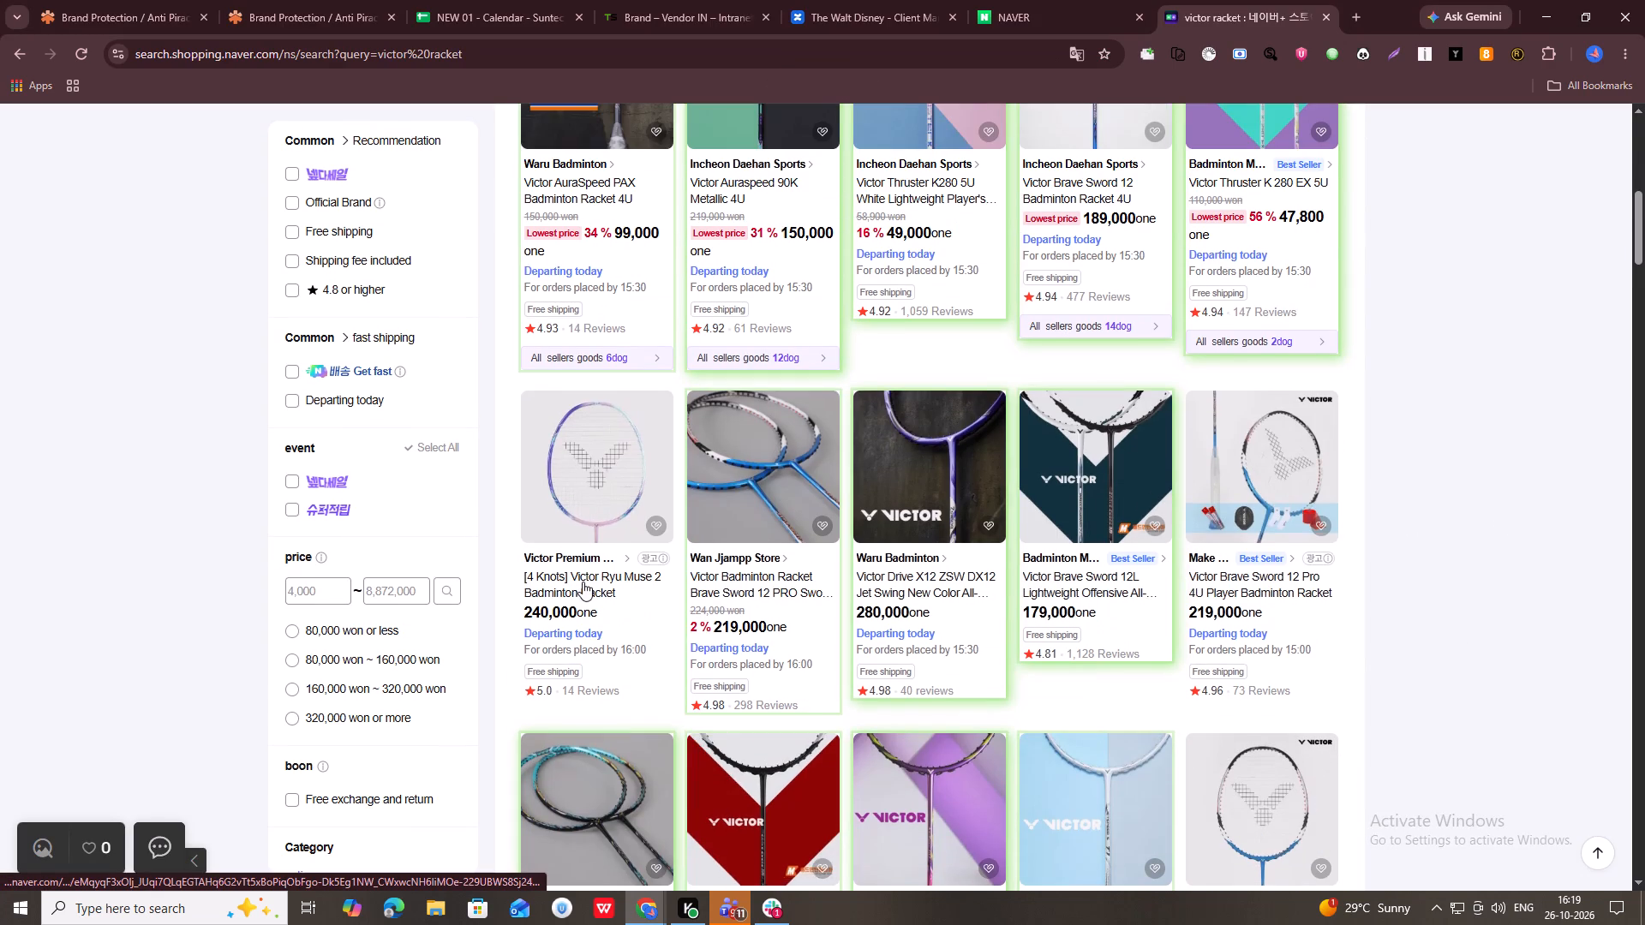
left_click(635, 765)
key("alt+Tab")
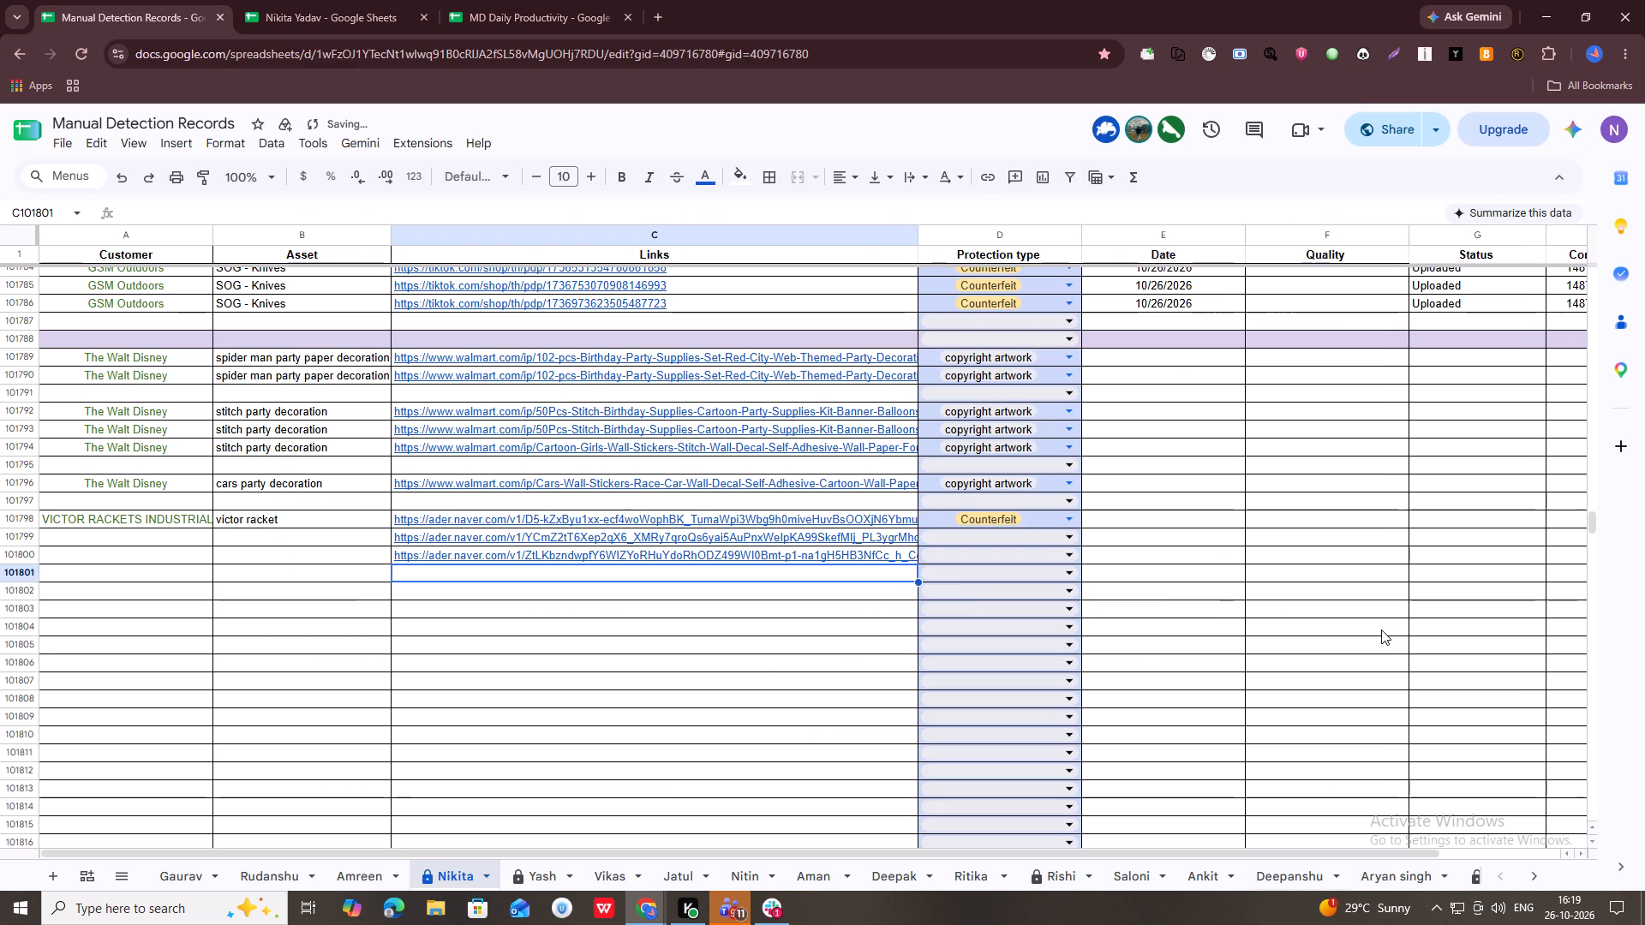
key("ctrl+v")
Copy the link of Naver's Victor Brave Sword 12 Pro 4U Player Badminton Racket listing into Links cell C101802.
key("Down")
key("alt+Tab")
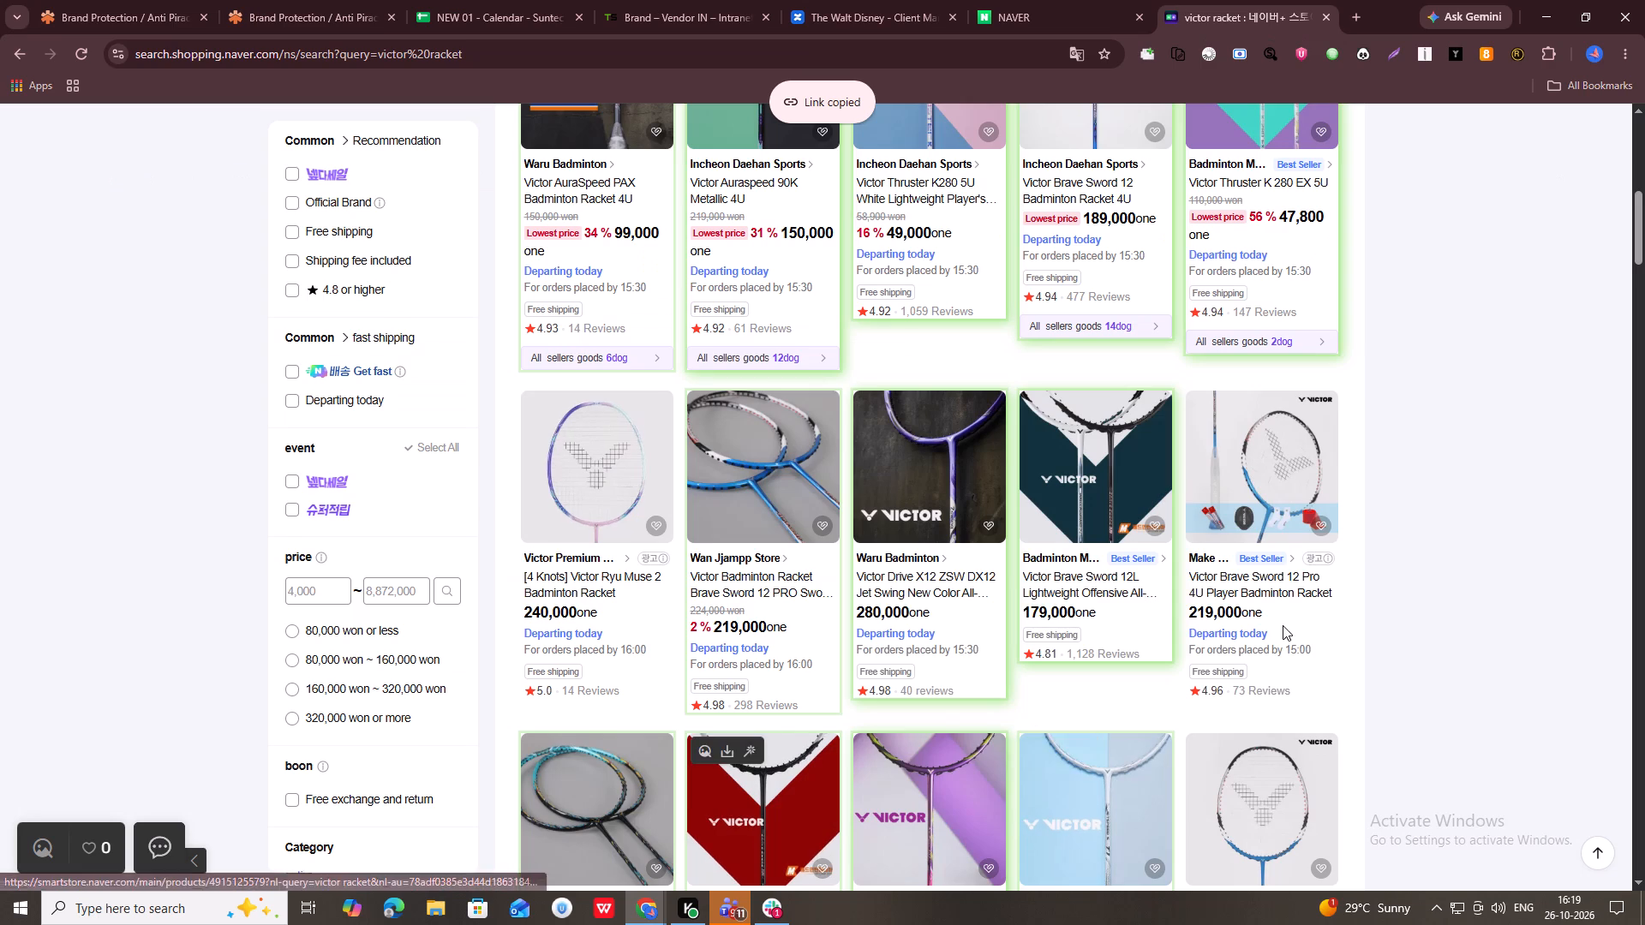
right_click(1274, 586)
left_click(1333, 770)
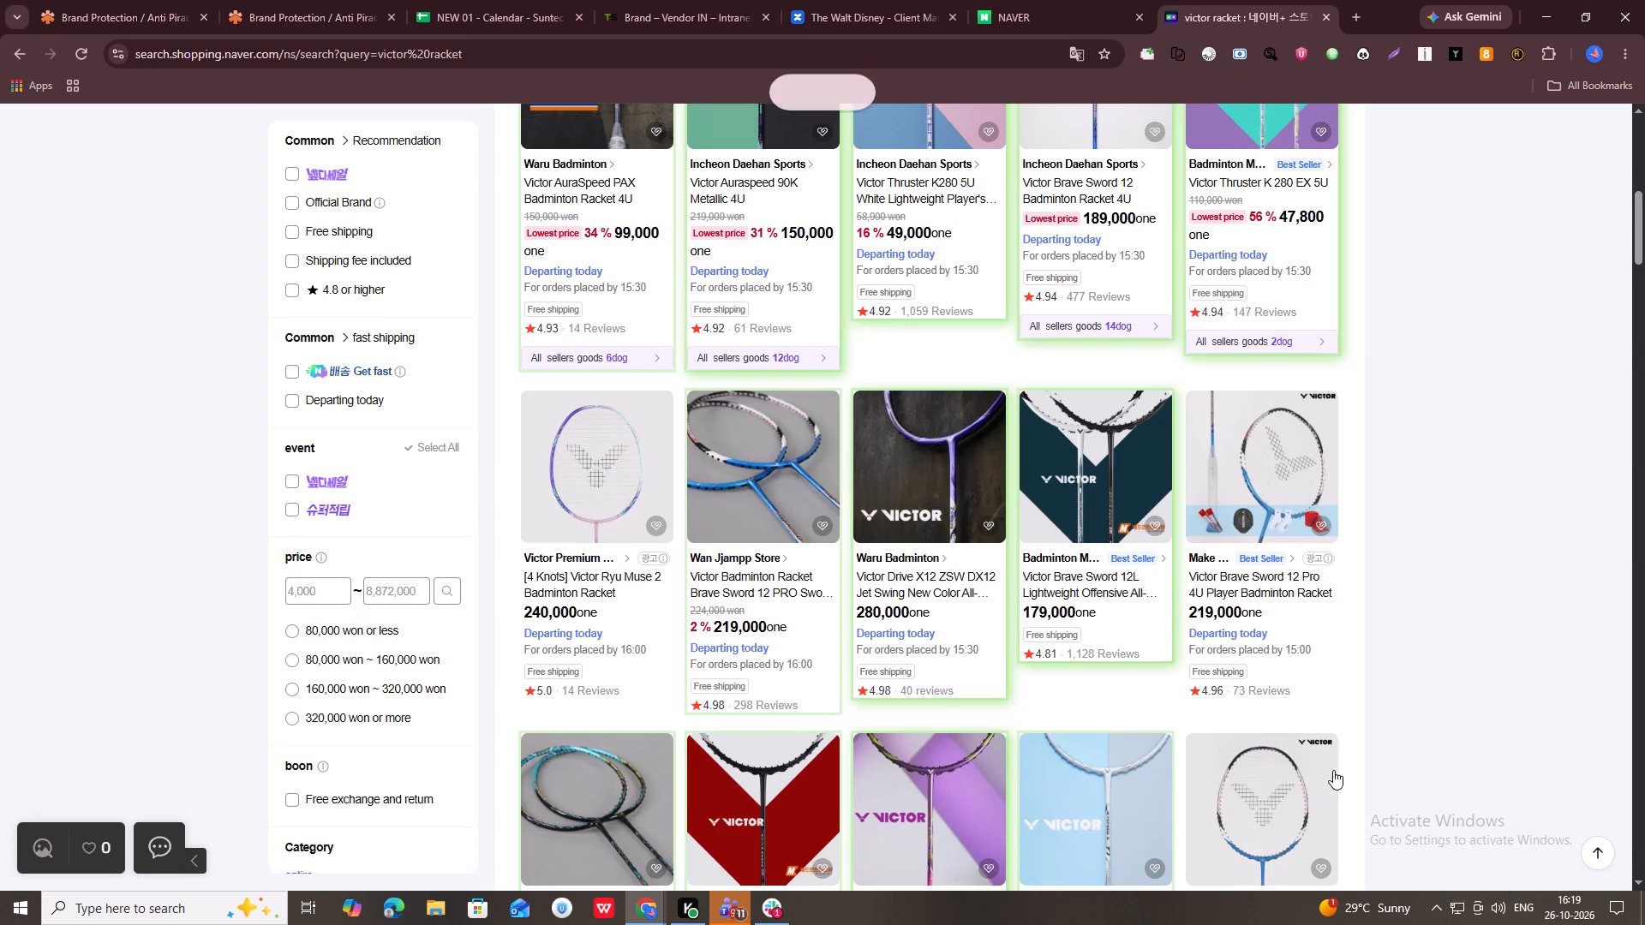
key("alt+Tab")
key("ctrl+v")
key("Down")
key("alt+Tab")
Copy the link of Naver's [4-Knot] Victor Brave Sword 12 Pro Badminton Racket listing into Links cell C101803.
key("Down")
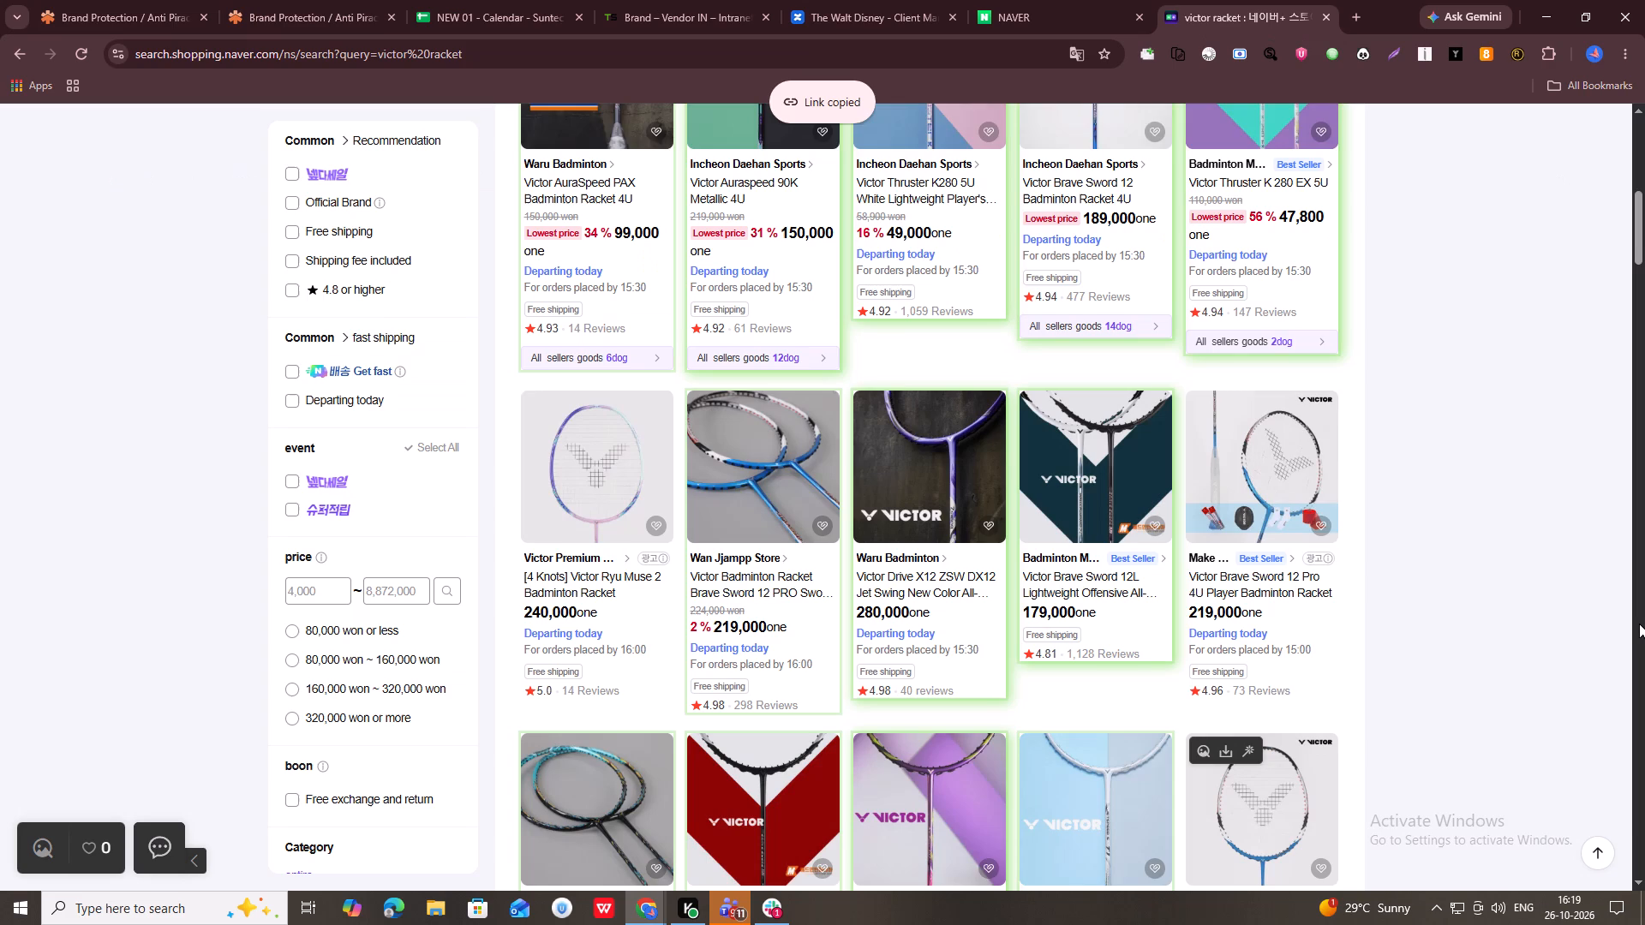
scroll(1241, 644, "down", 5)
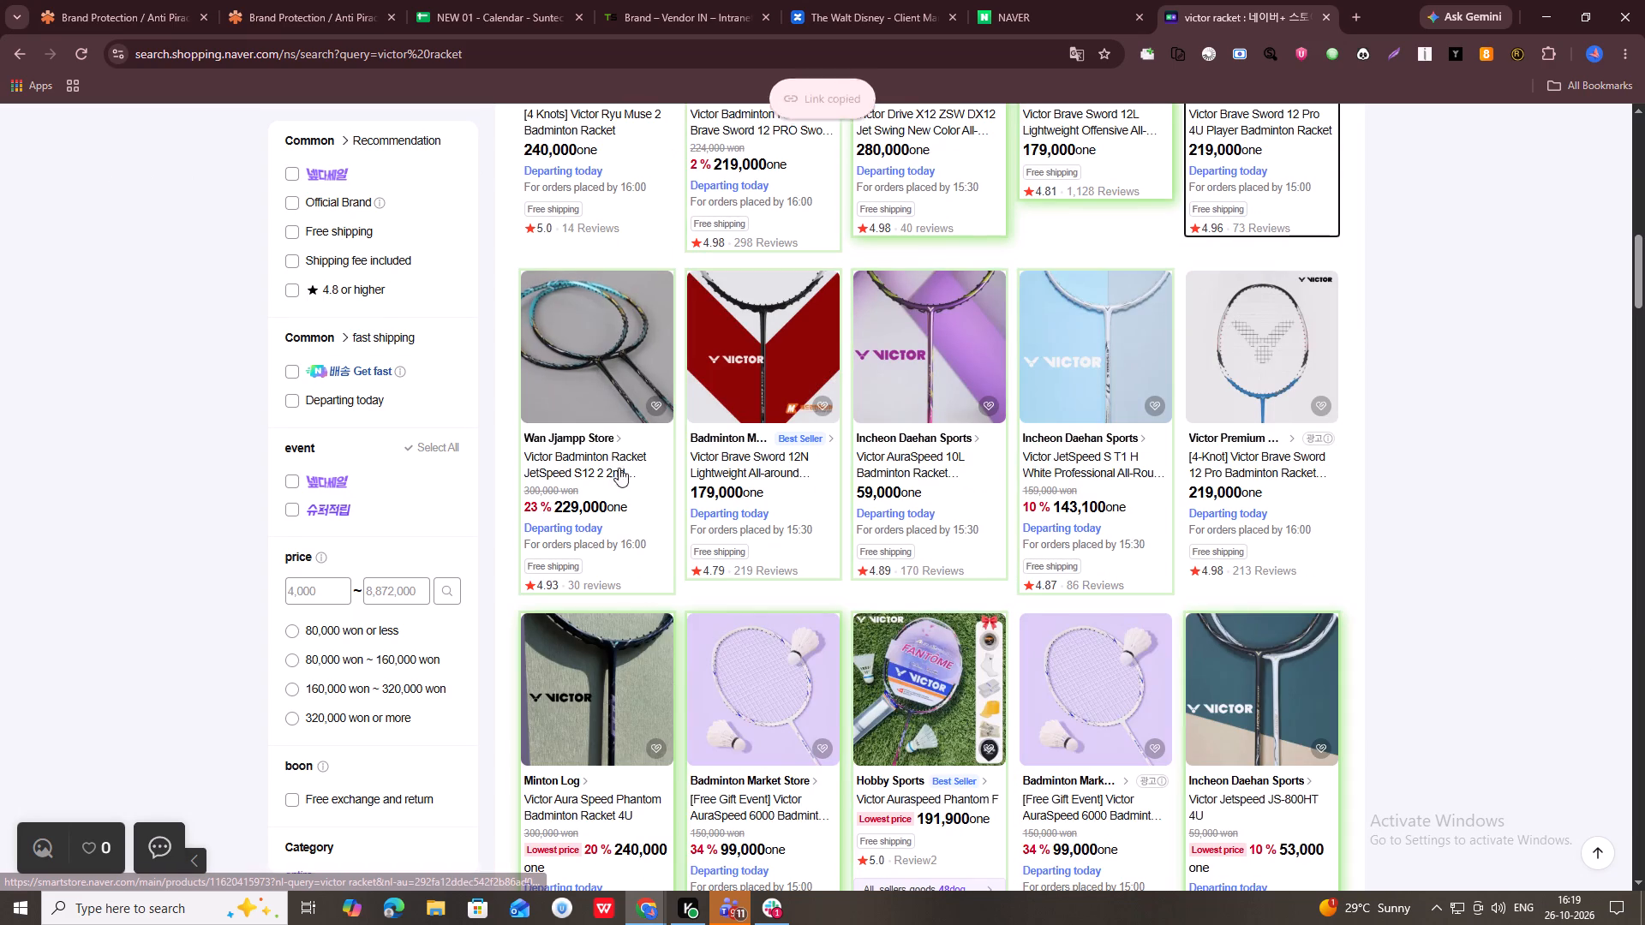
right_click(1232, 466)
left_click(1312, 647)
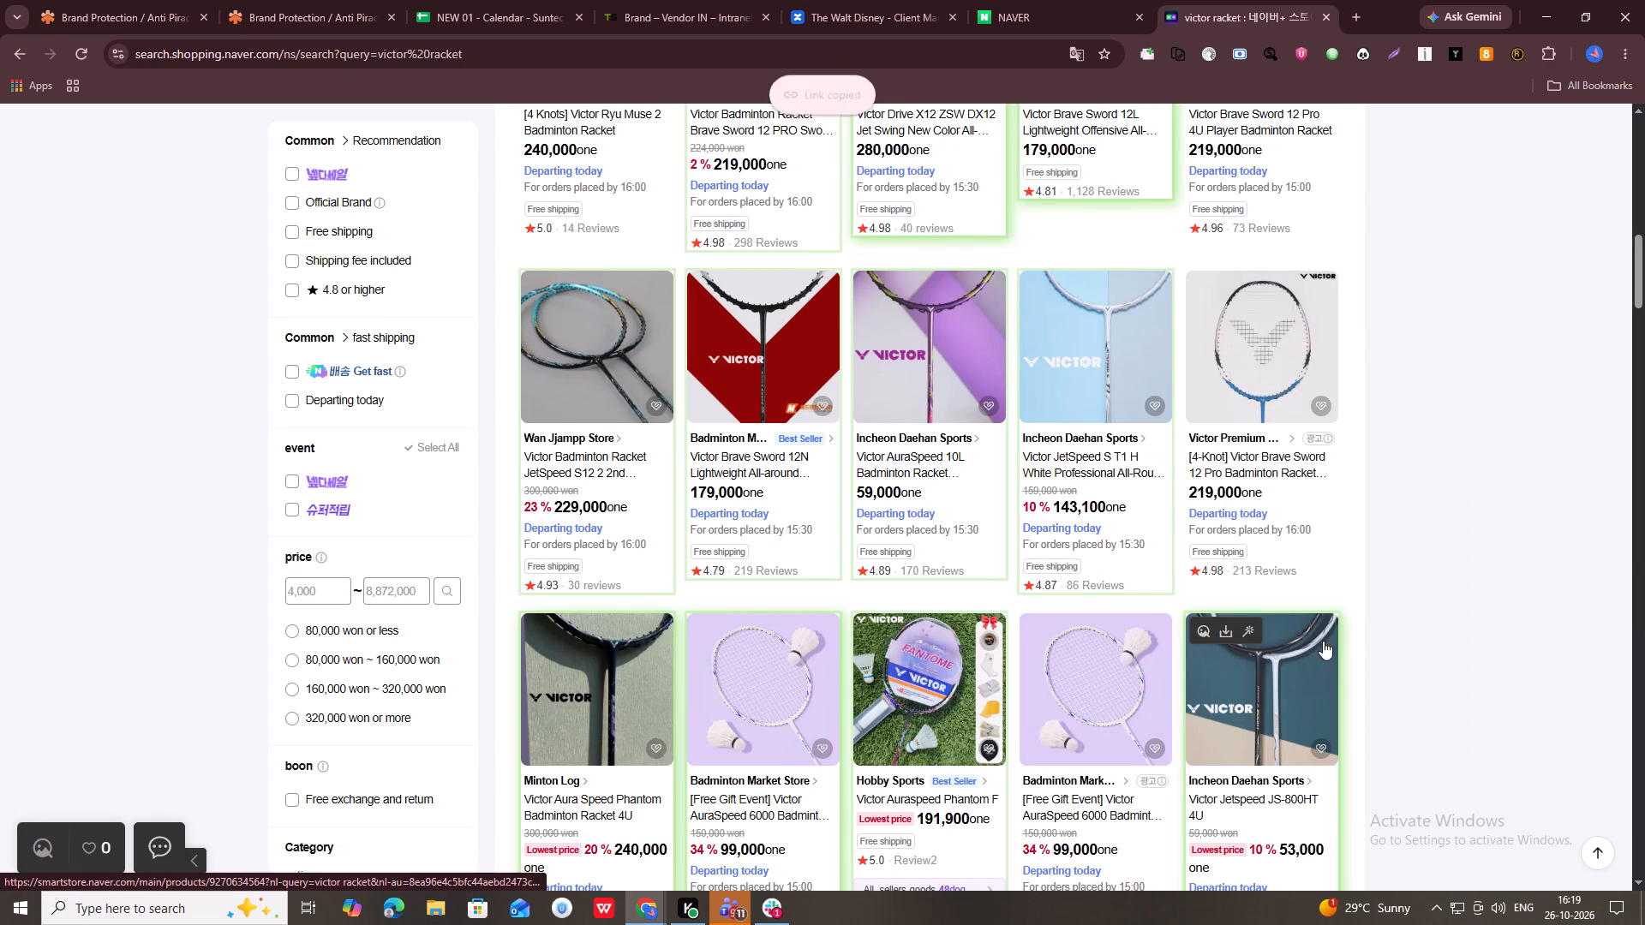
key("alt+Tab")
key("ctrl+v")
key("Down")
key("alt+Tab")
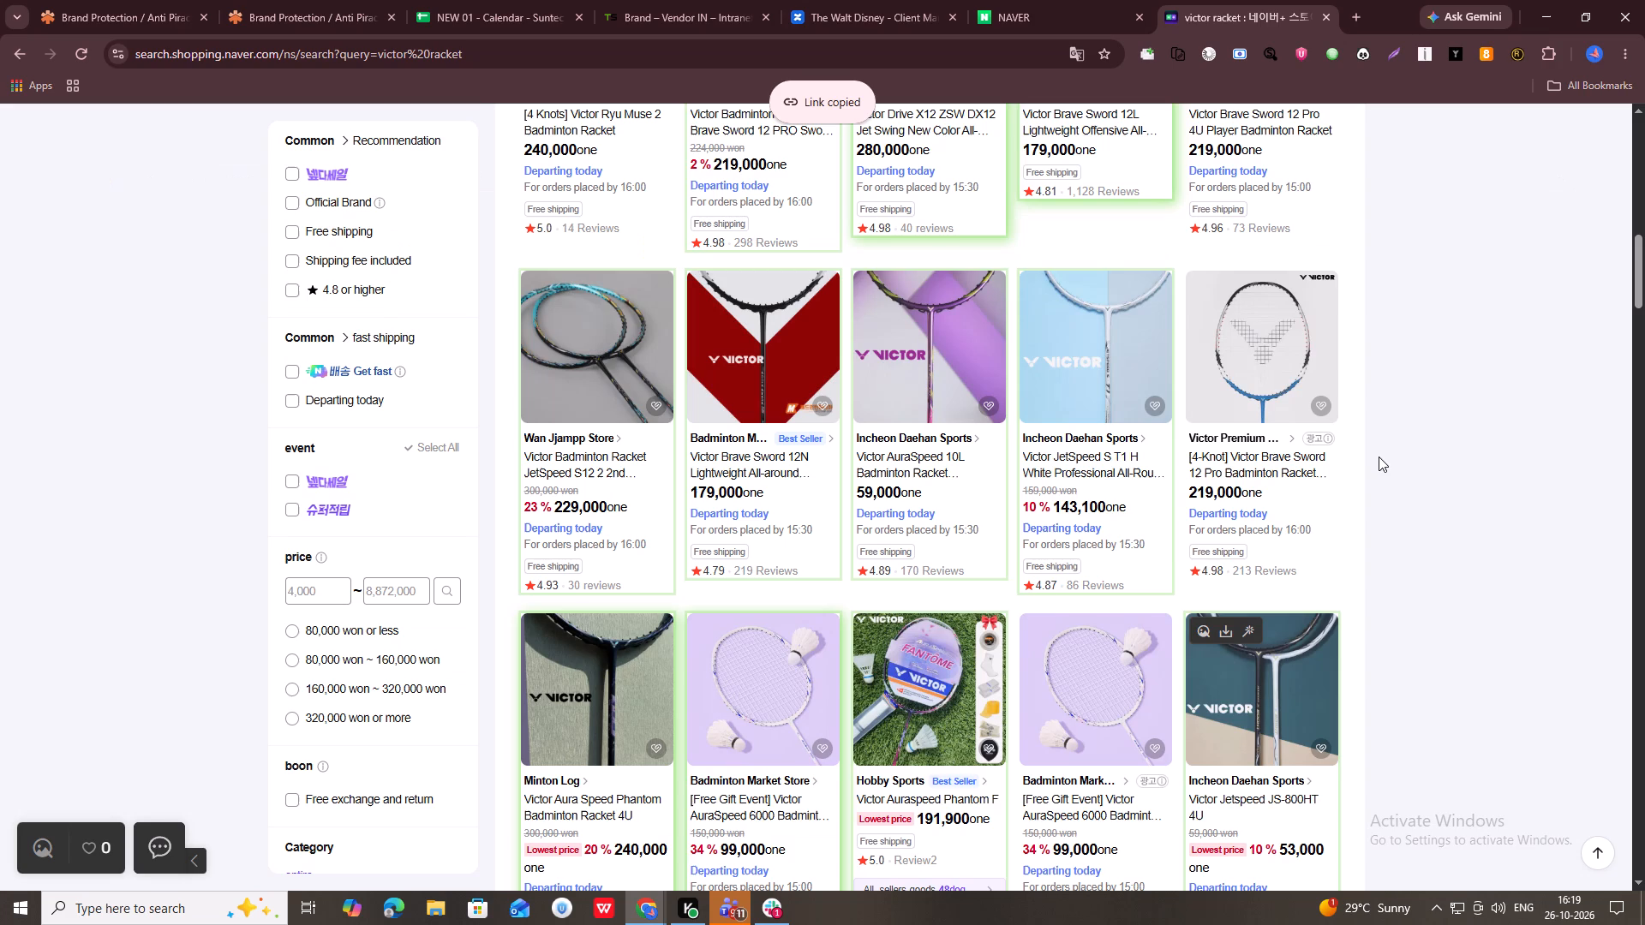
Copy the link of Naver's [4 Knots] Victor Badminton Racket Brave Sword 12 listing into Links cell C101804.
scroll(1383, 618, "down", 3)
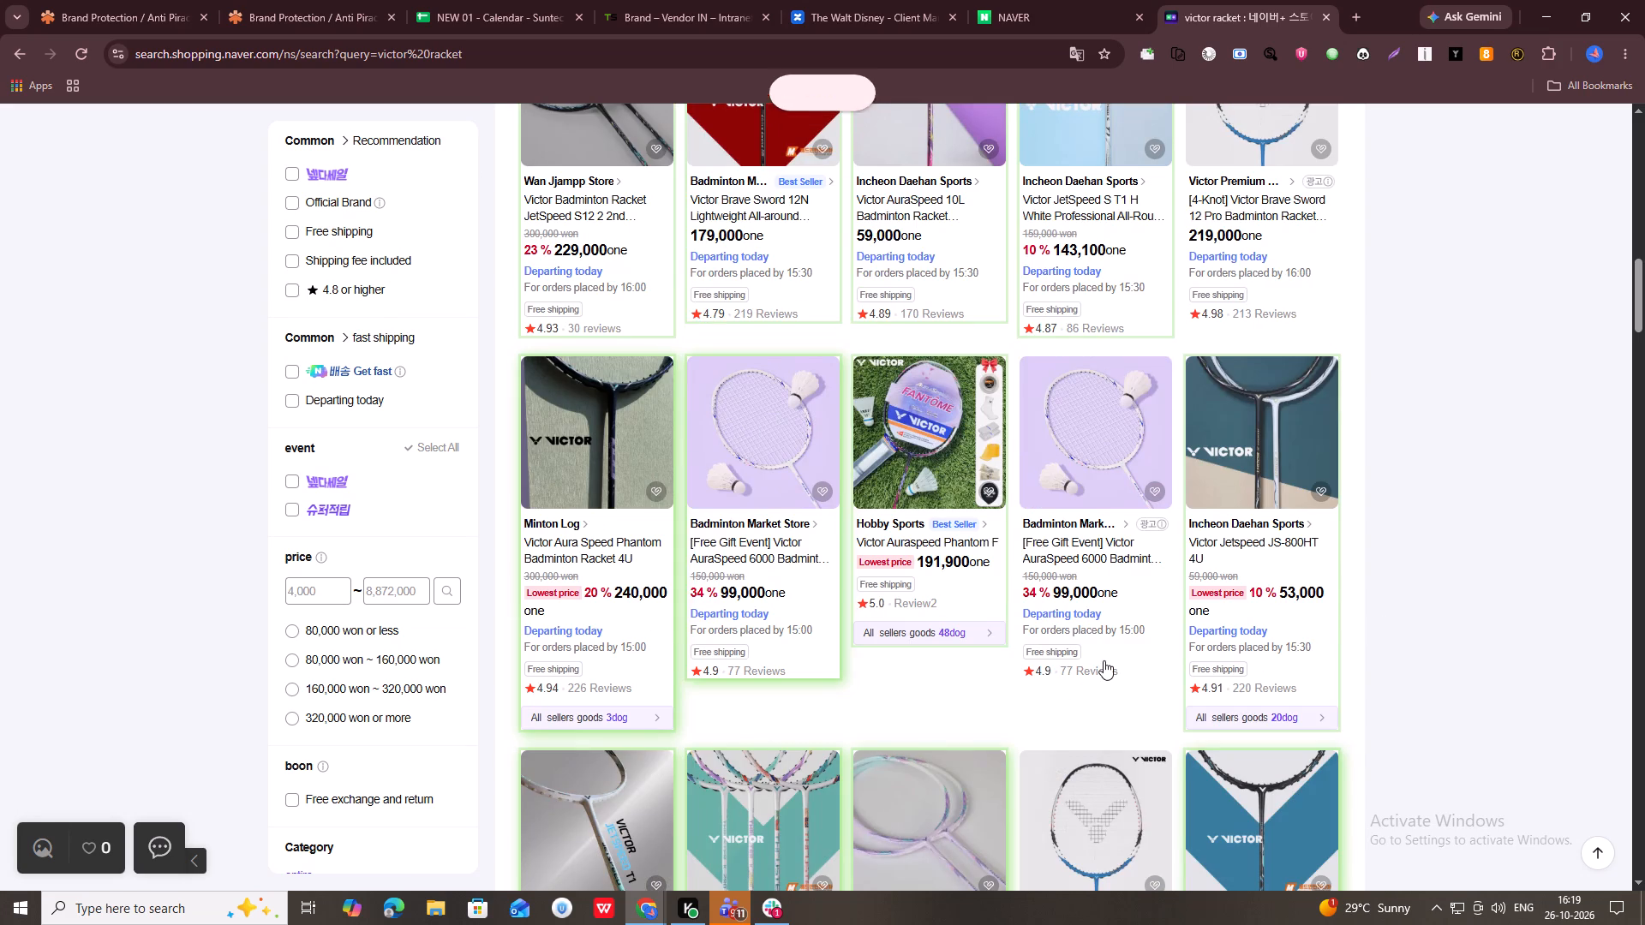
scroll(1022, 661, "down", 4)
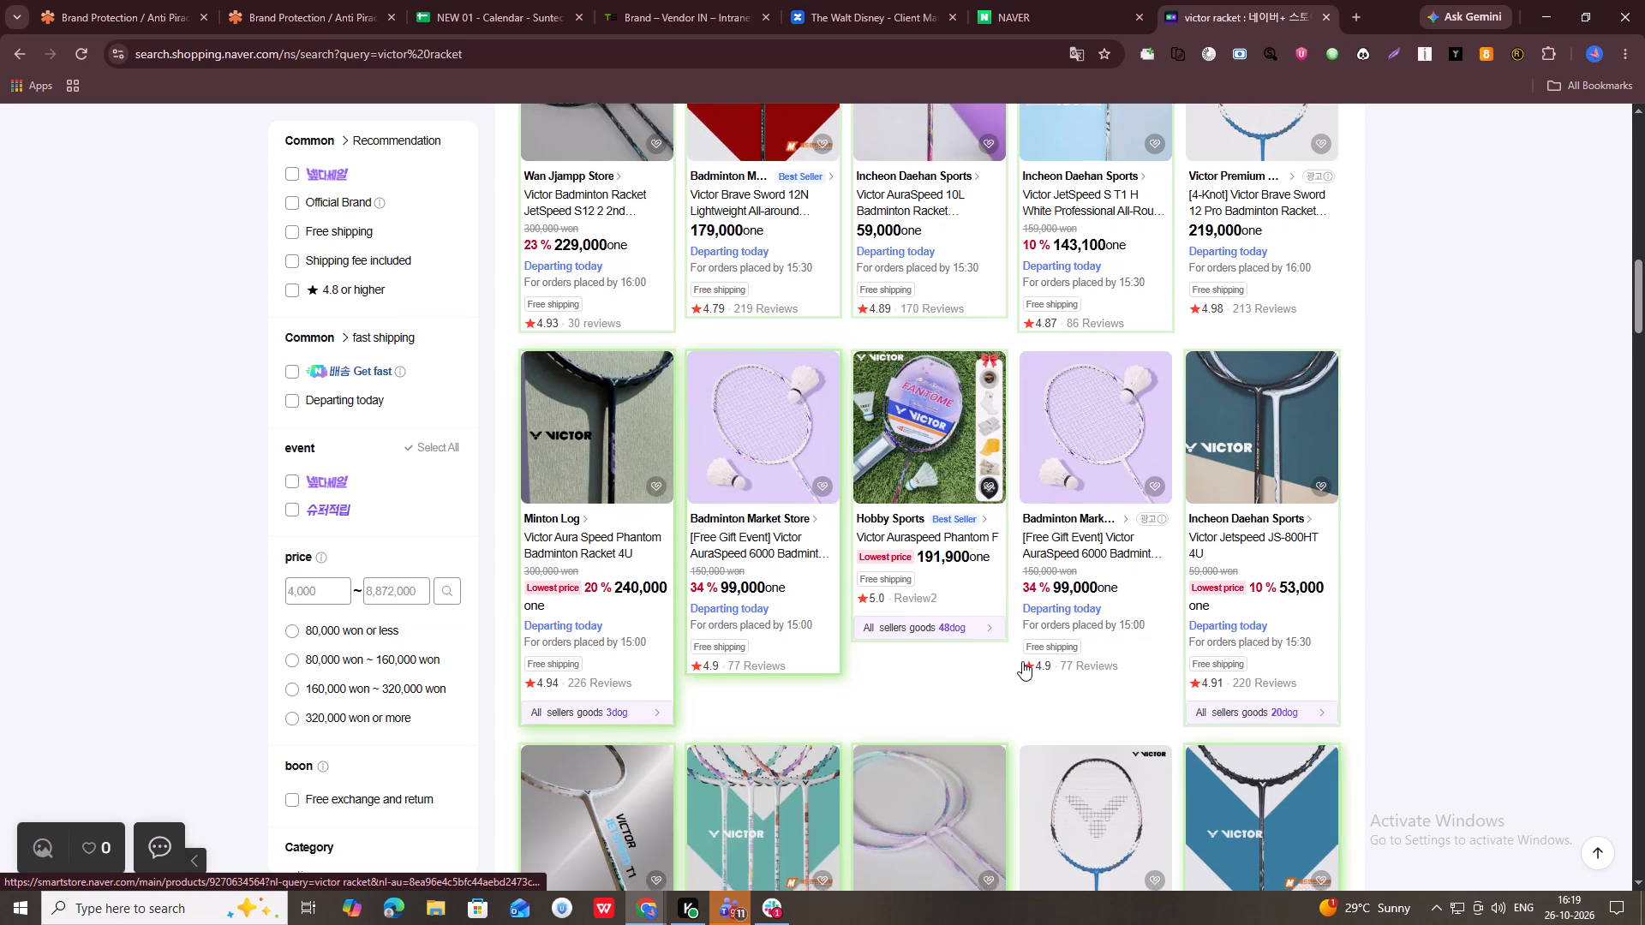
right_click(1087, 603)
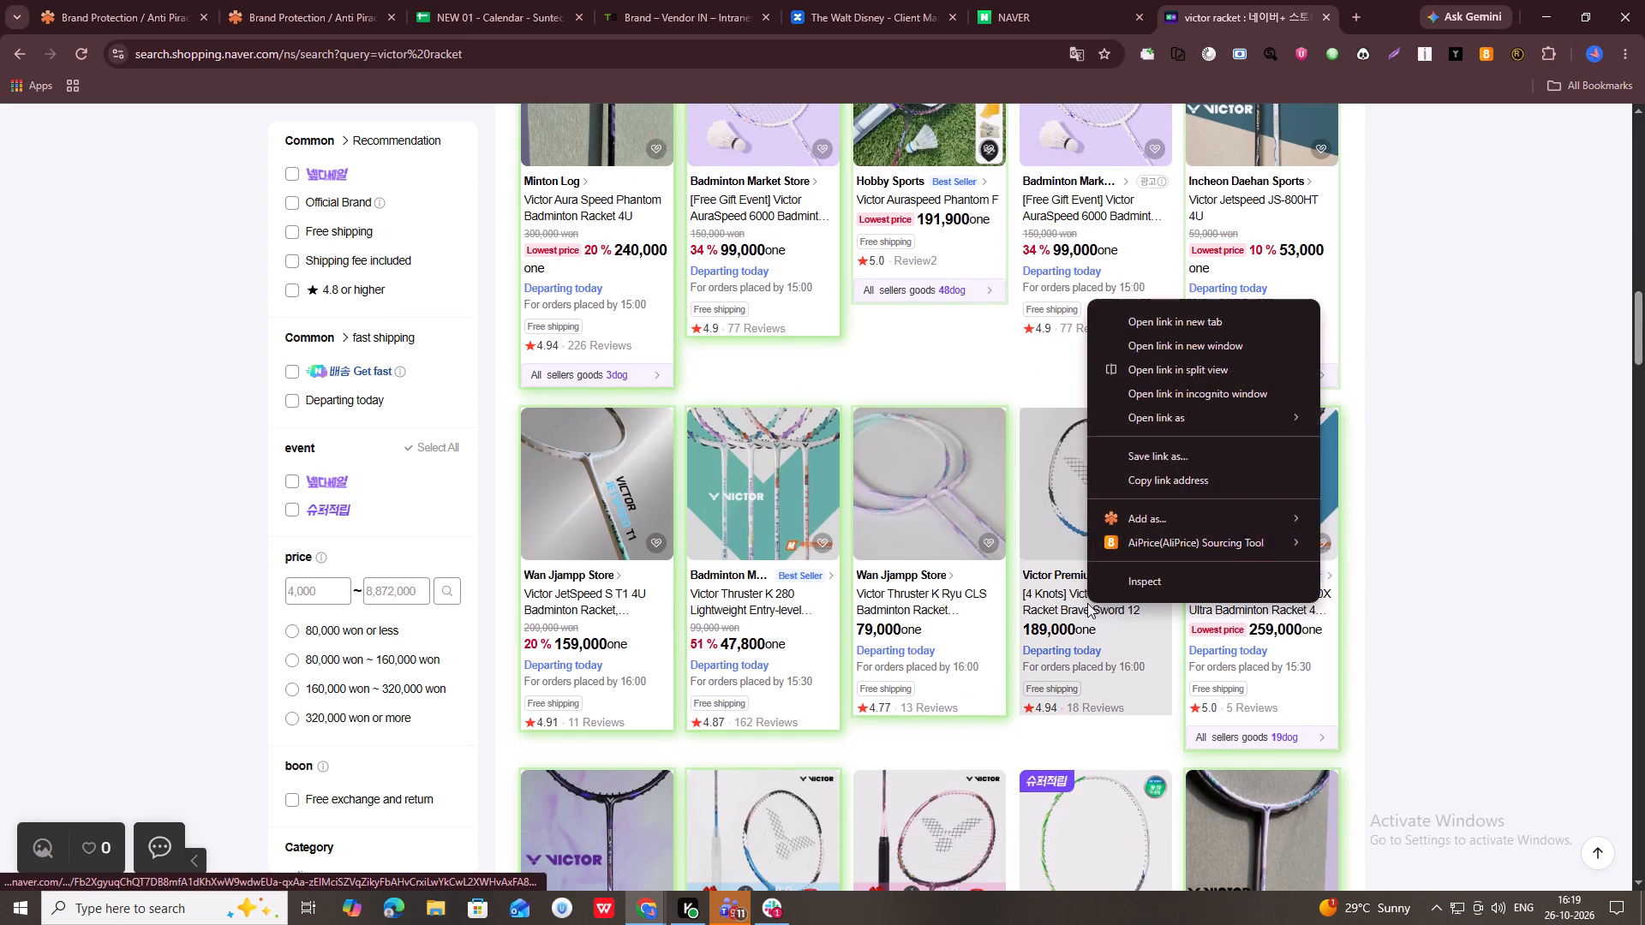
left_click(1177, 476)
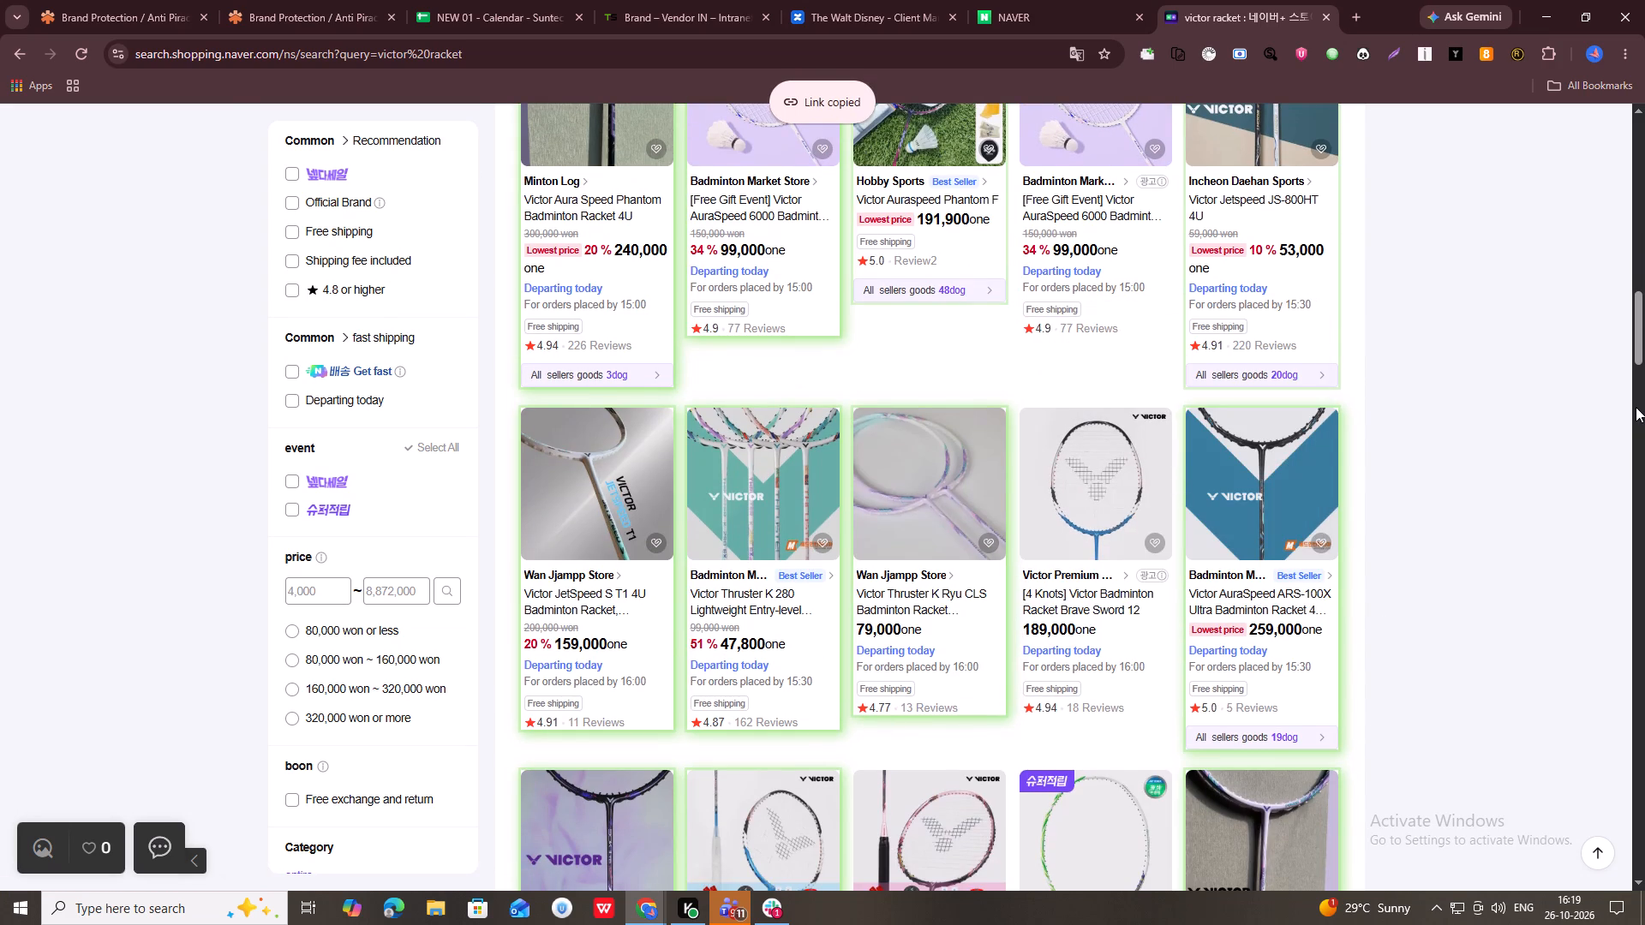
key("alt+Tab")
key("ctrl+v")
key("Down")
key("alt+Tab")
Copy the link of Naver's Victor AuraSpeed 99 4U Badminton Racket listing into Links cell C101805.
key("Down")
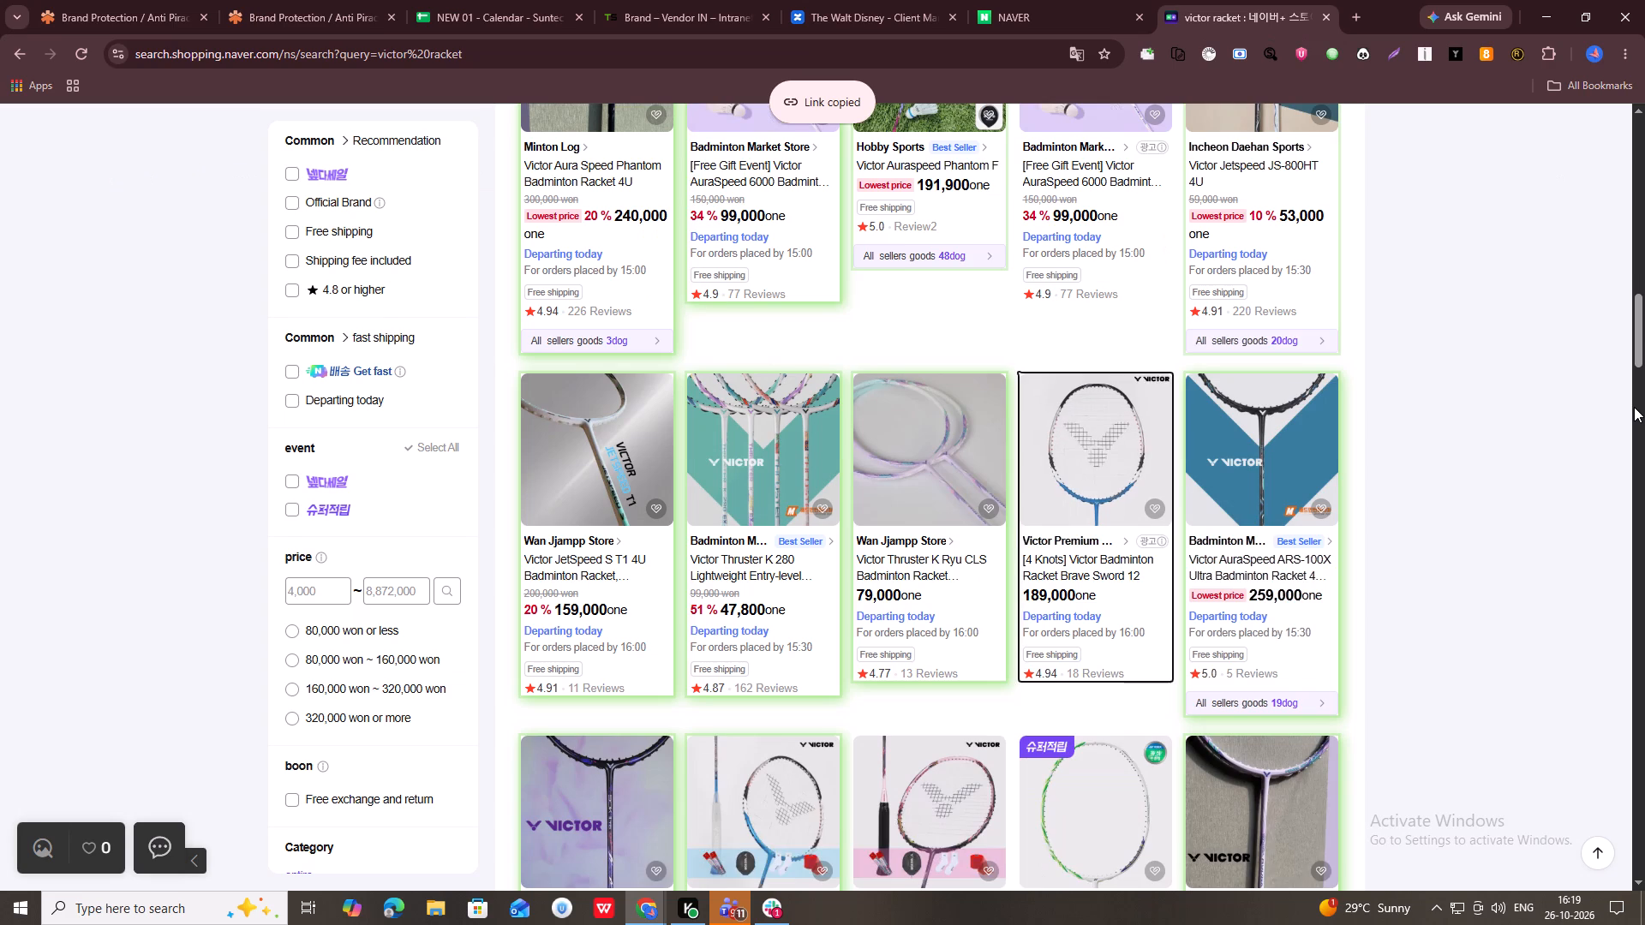
scroll(1540, 489, "down", 5)
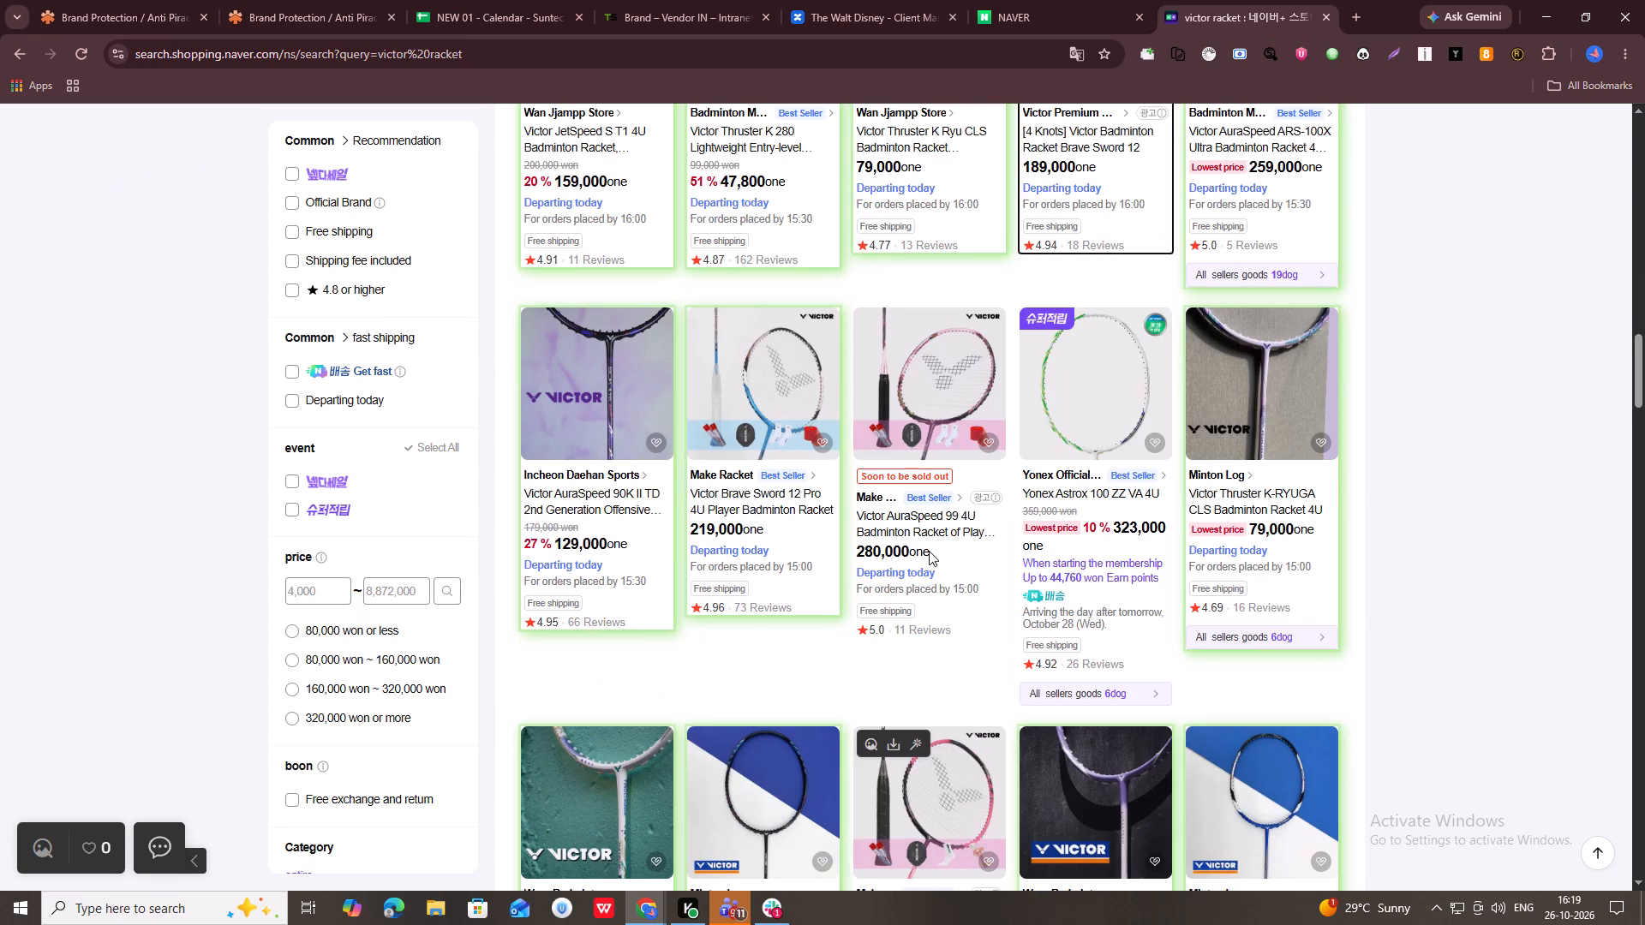
right_click(923, 520)
left_click(939, 690)
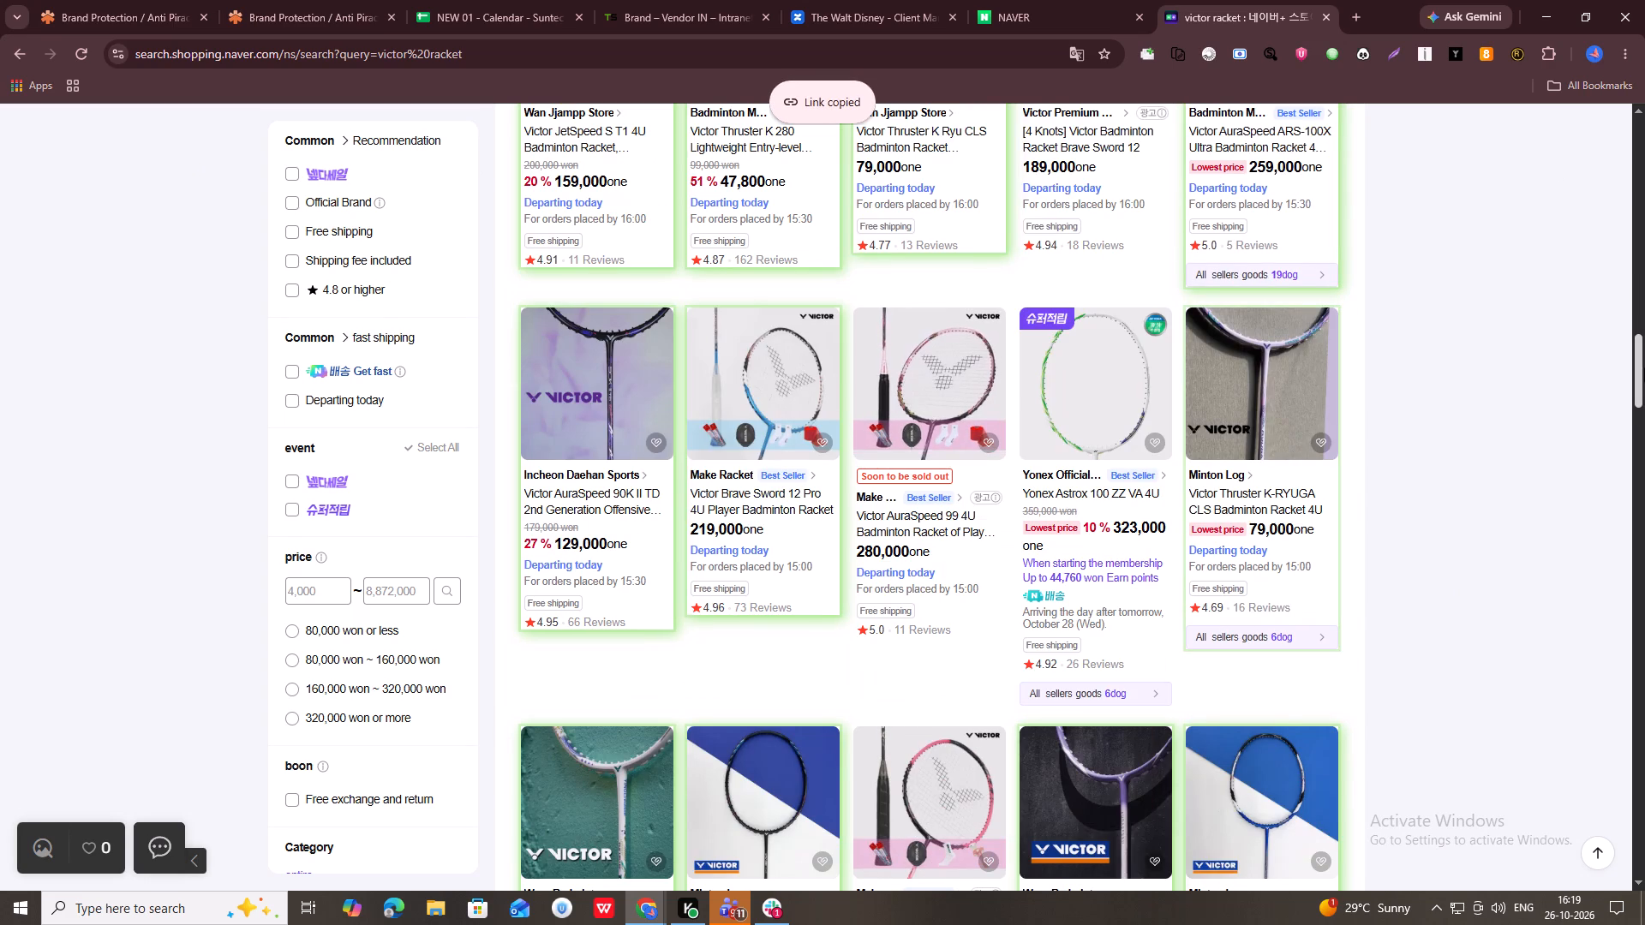
key("alt+Tab")
key("ctrl+v")
key("Down")
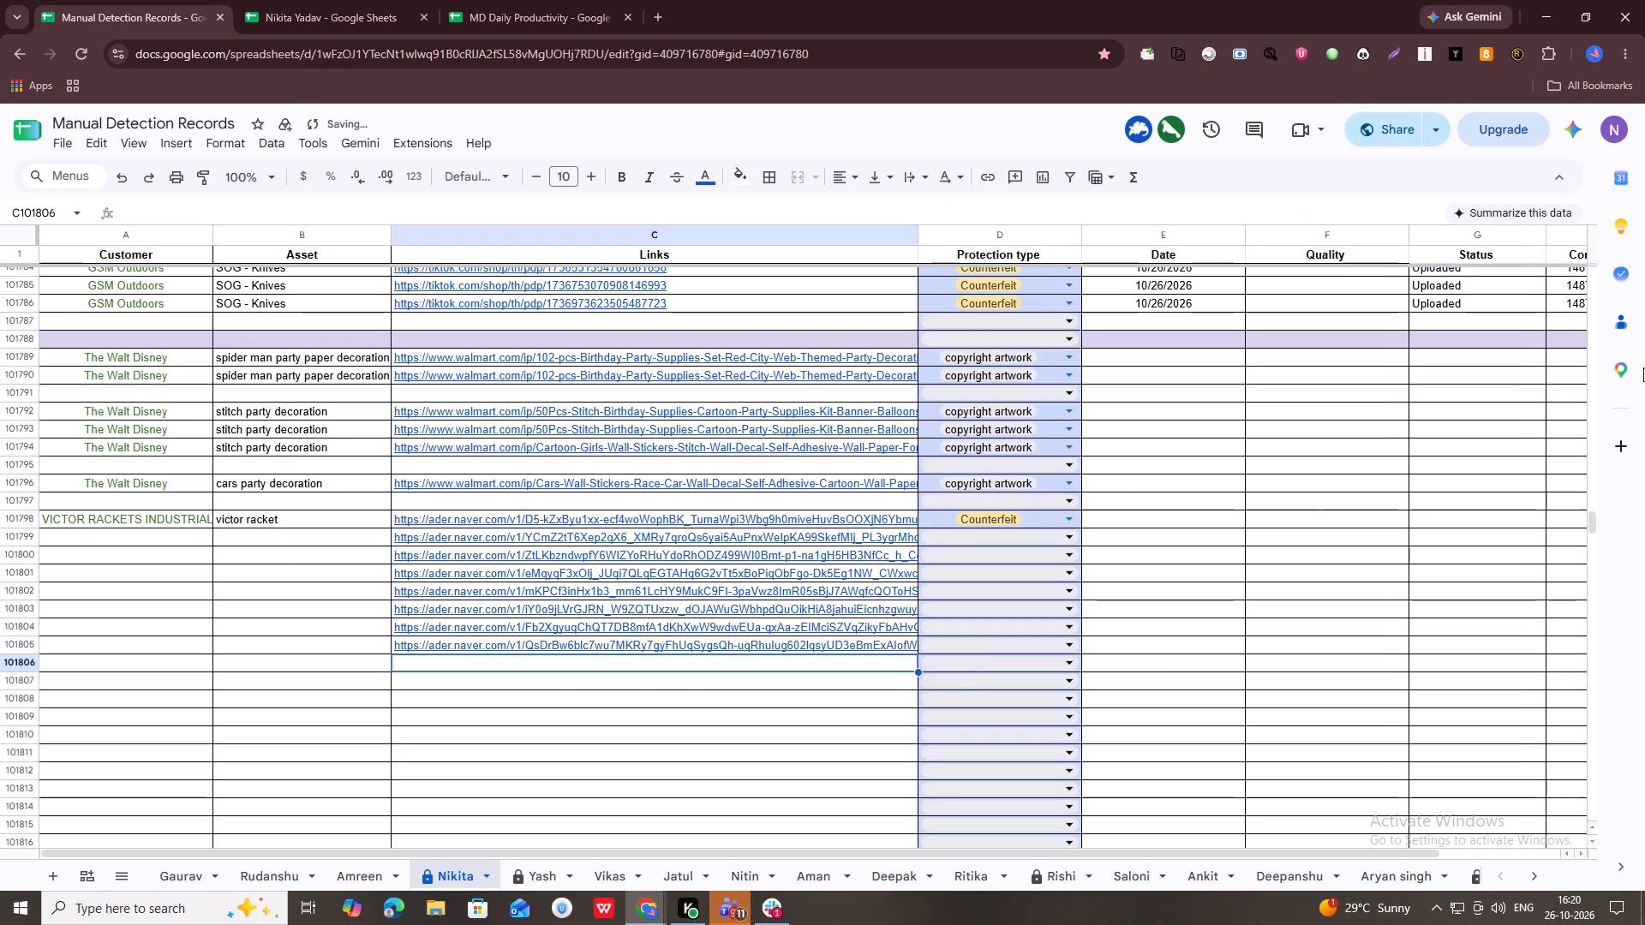
key("alt+Tab")
Copy the link of Naver's Victor AuraSpeed PAX 4U Even Balance listing into Links cell C101806.
key("Down")
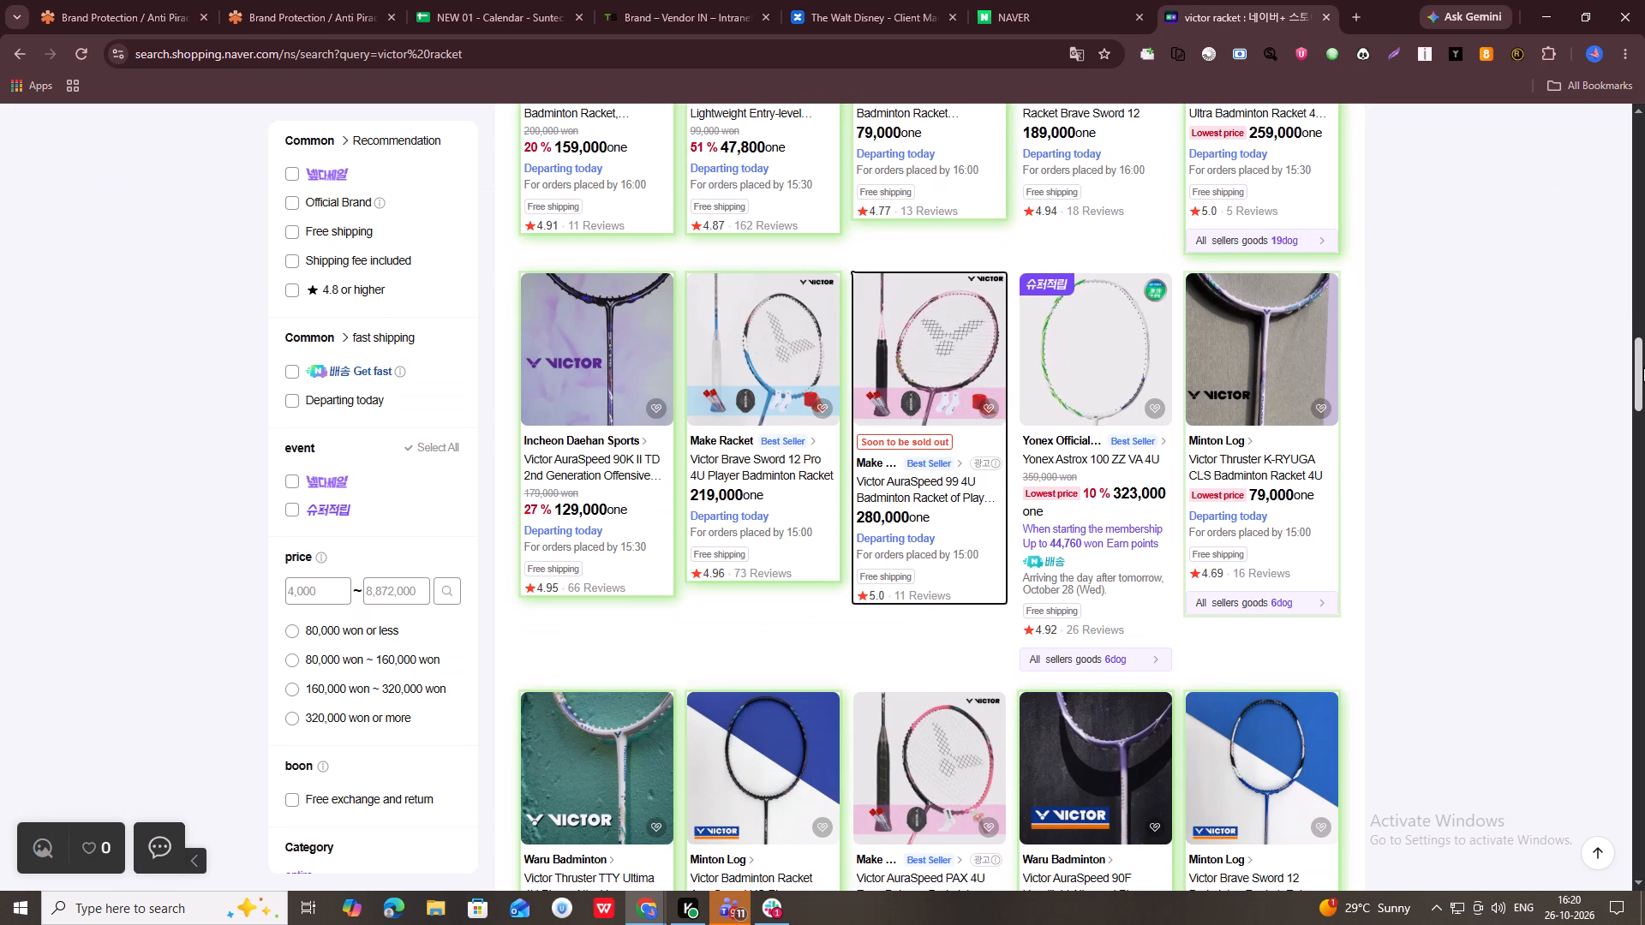
scroll(1353, 561, "down", 4)
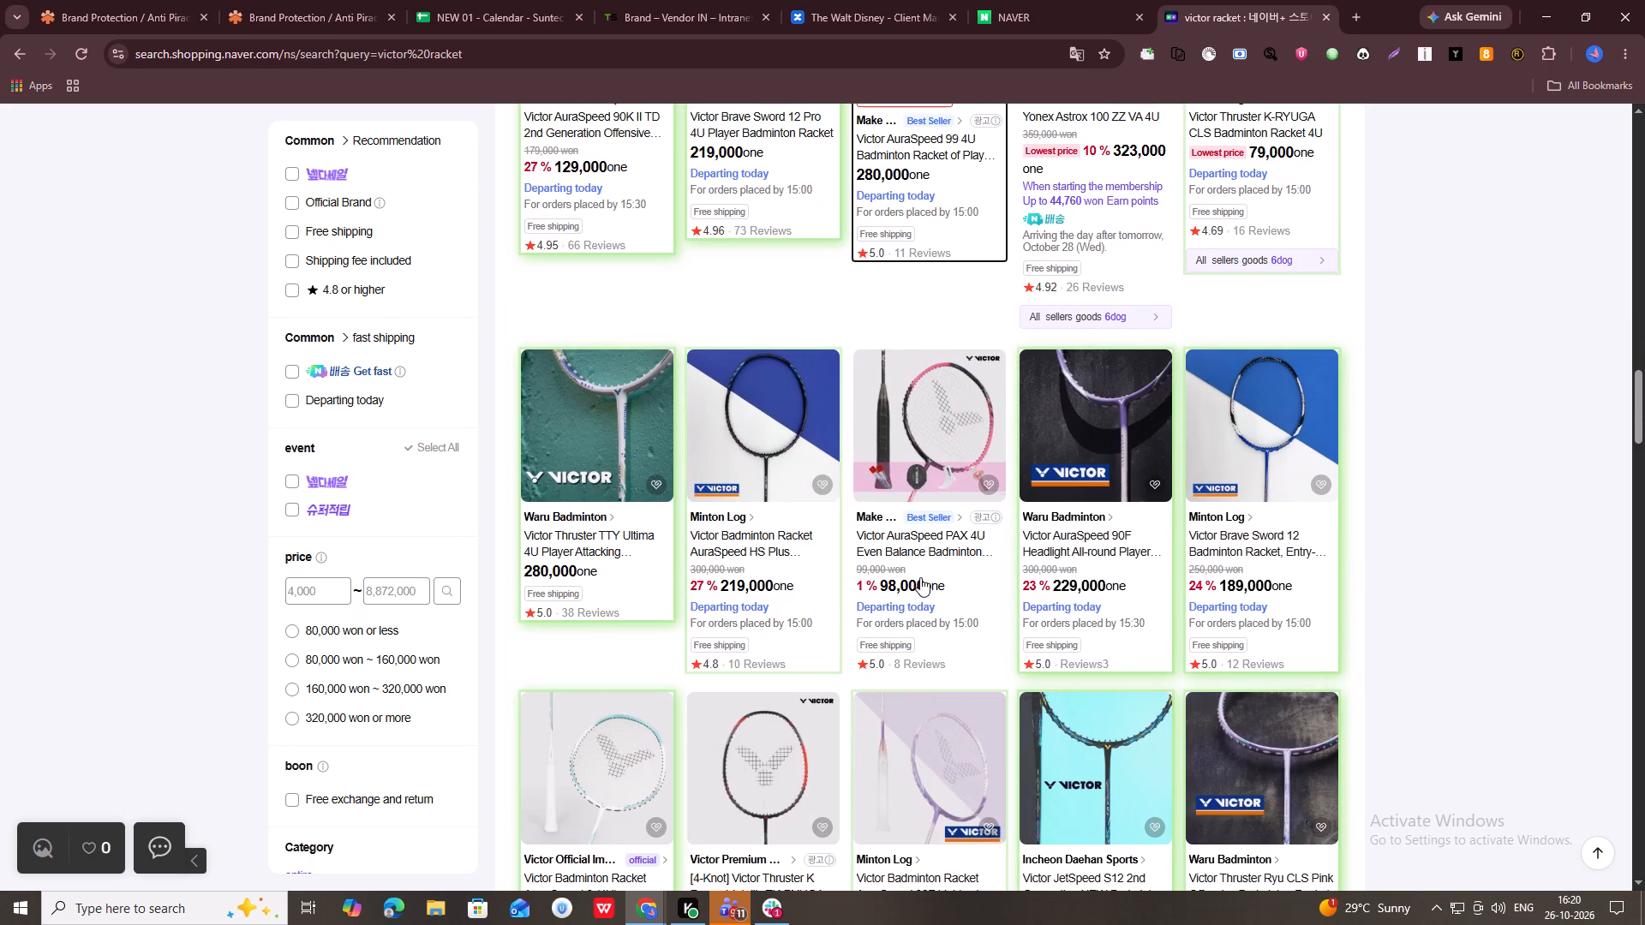
right_click(931, 542)
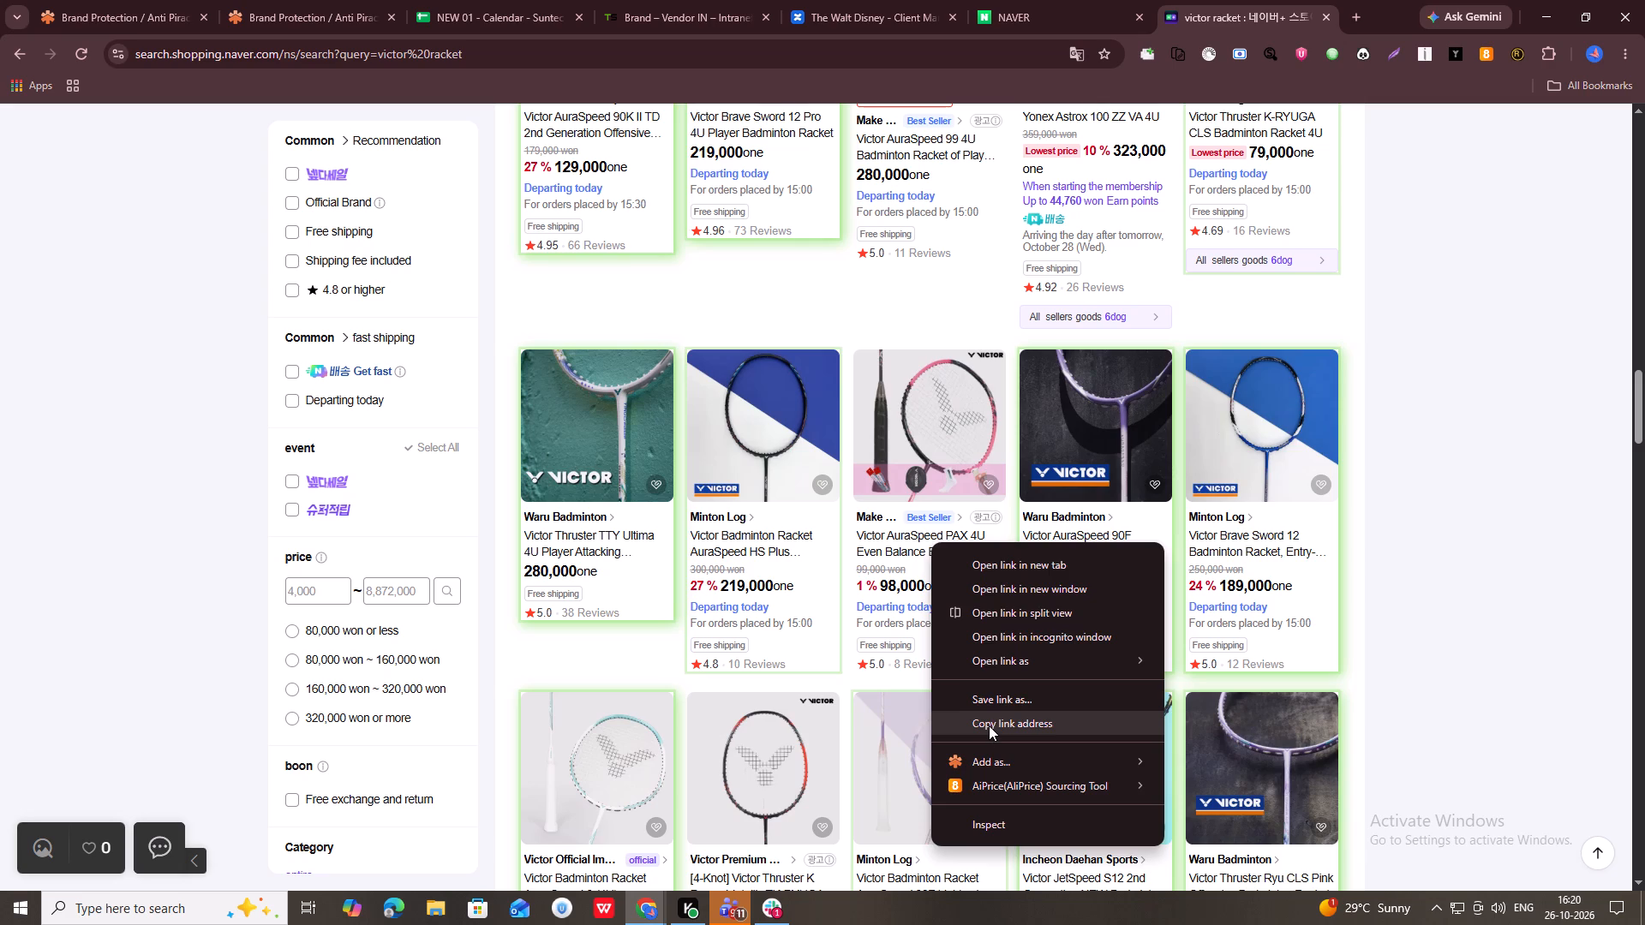
left_click(989, 725)
key("alt+Tab")
key("ctrl+v")
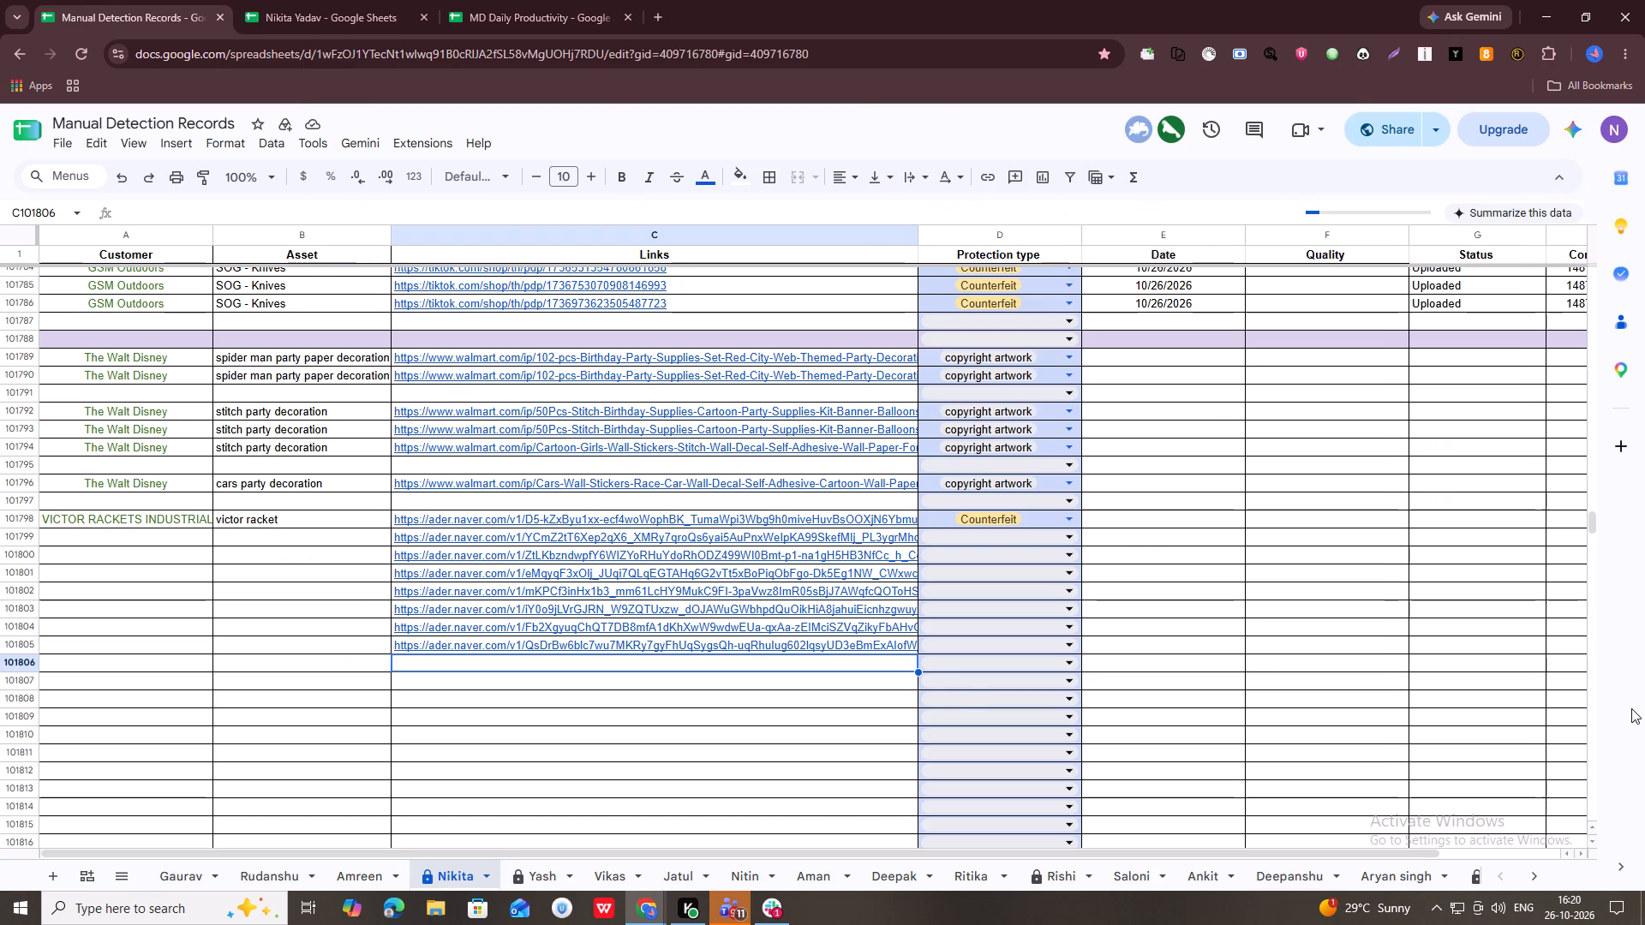
key("alt+Tab")
Copy the link of Naver's [4-Knot] Victor Thruster K Ryuga Metallic listing into Links cell C101807.
key("Down")
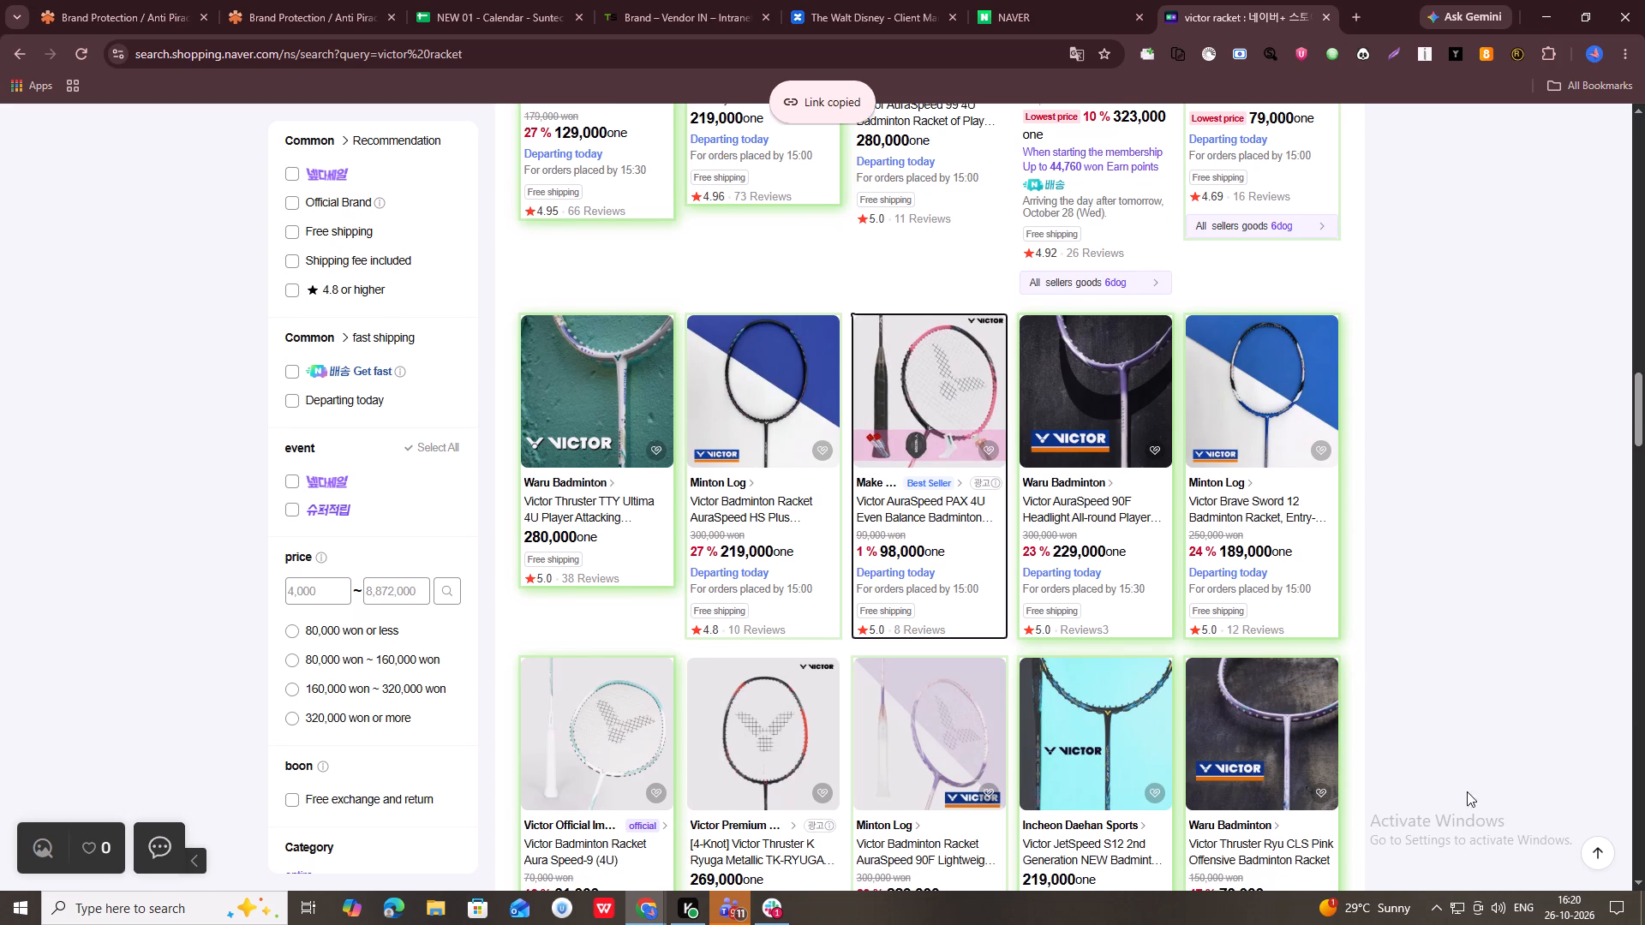
scroll(1323, 749, "down", 3)
right_click(761, 592)
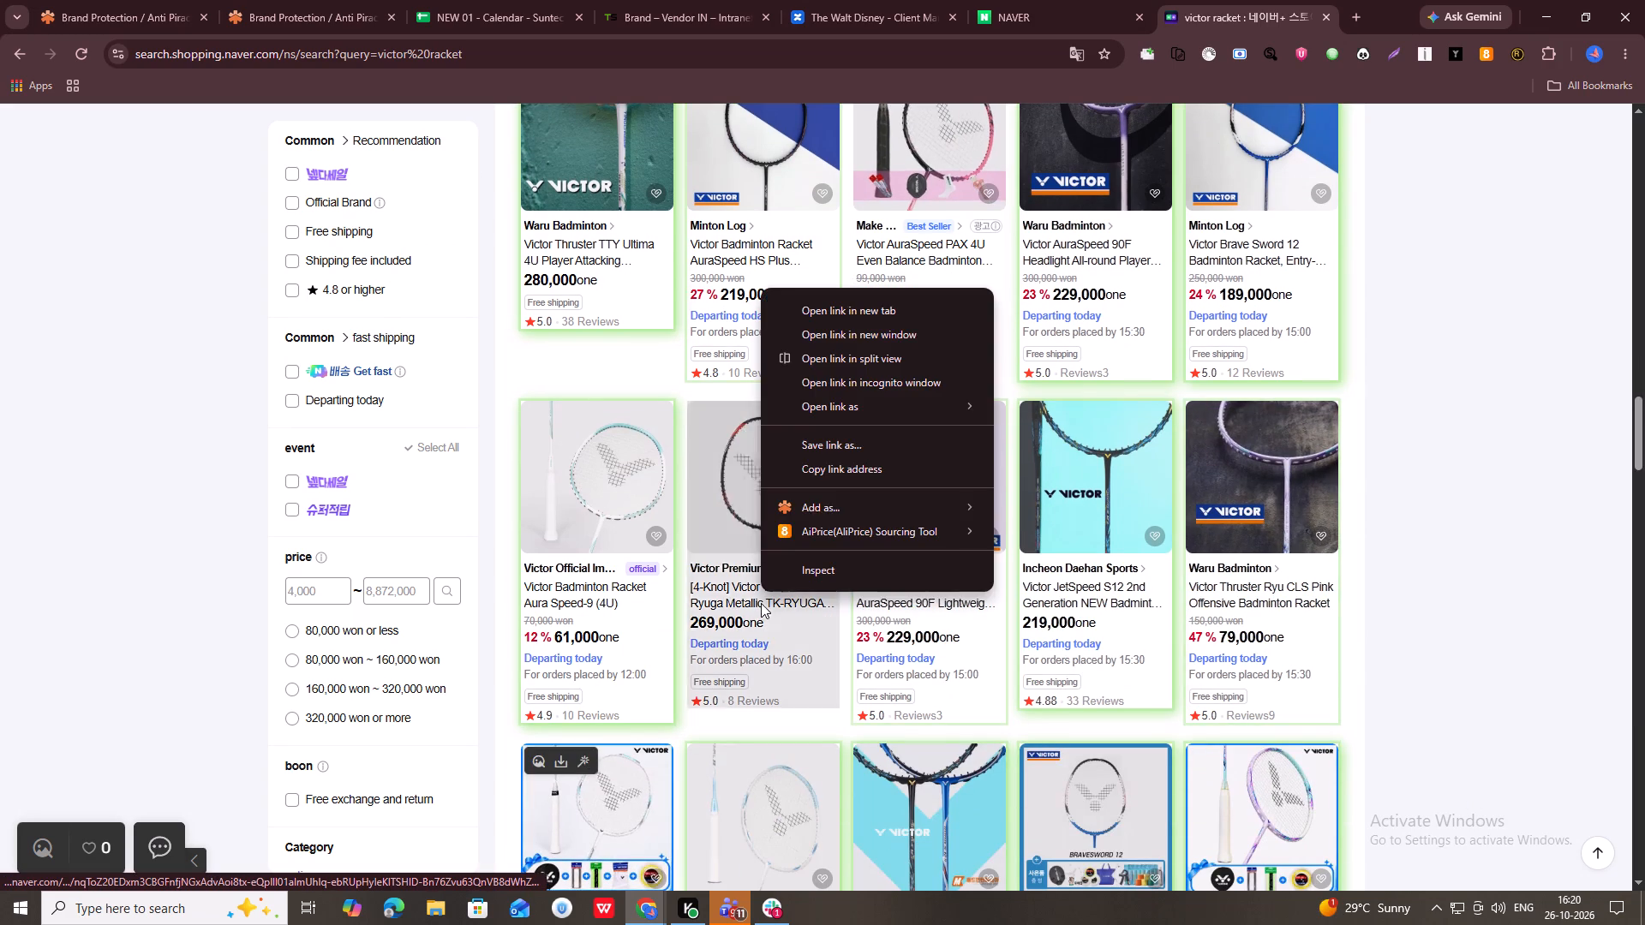
left_click(826, 468)
key("alt+Tab")
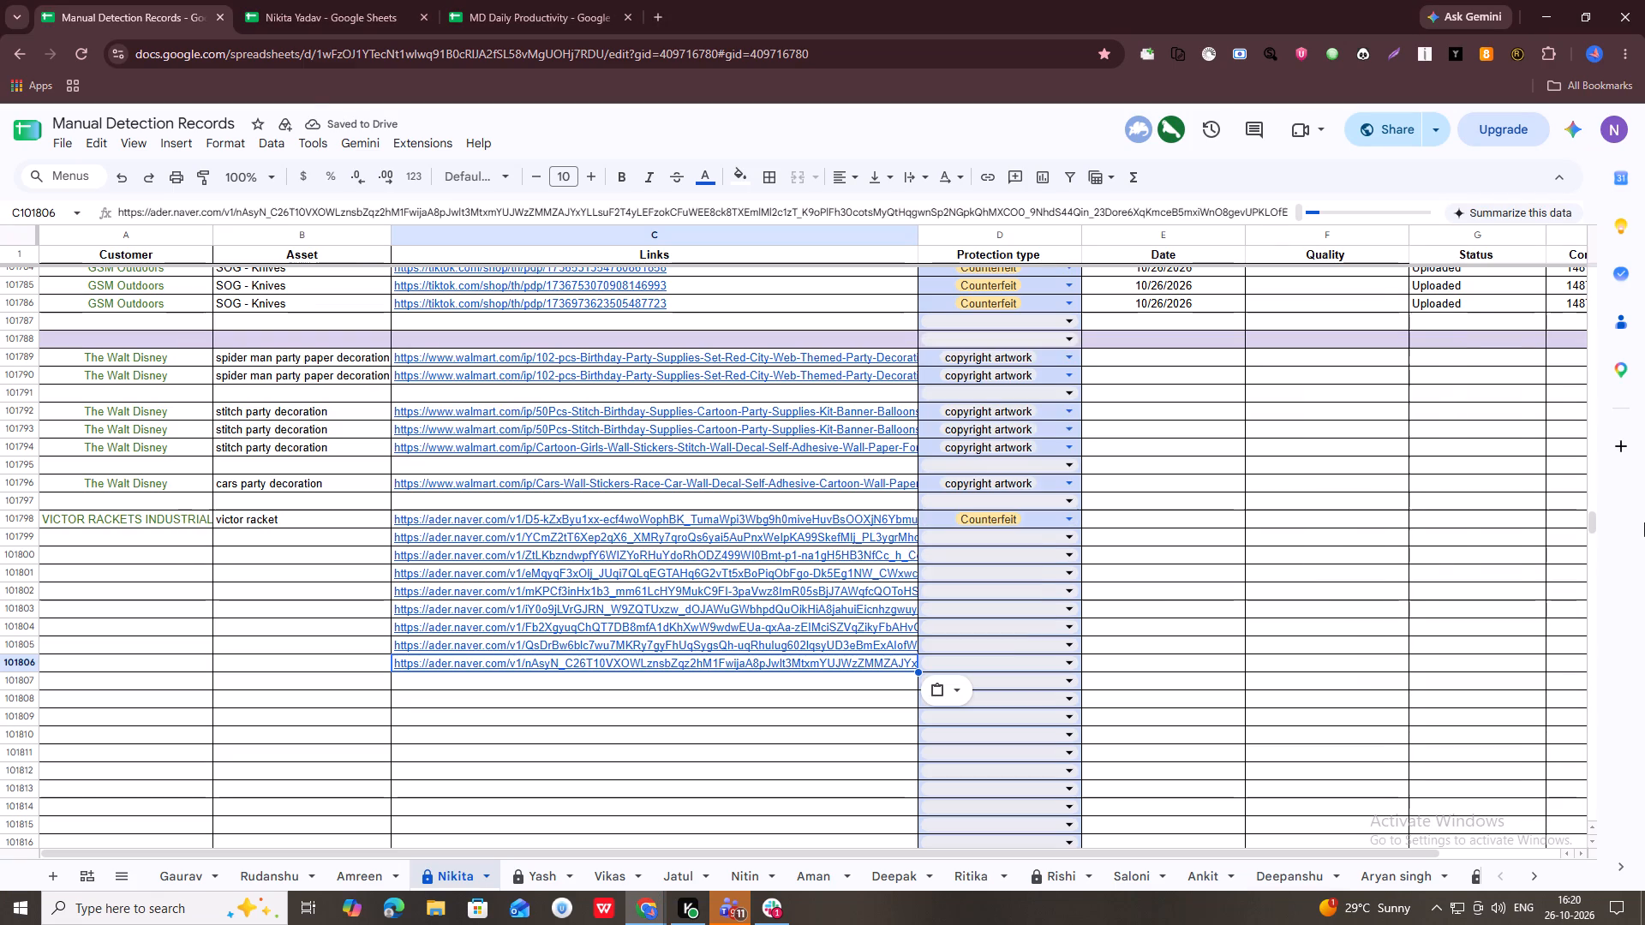
key("Down")
key("ctrl+v")
key("Down")
key("alt+Tab")
Copy the link of Naver's Victor Jetspeed JS-T1 4U listing into Links cell C101808.
key("Down")
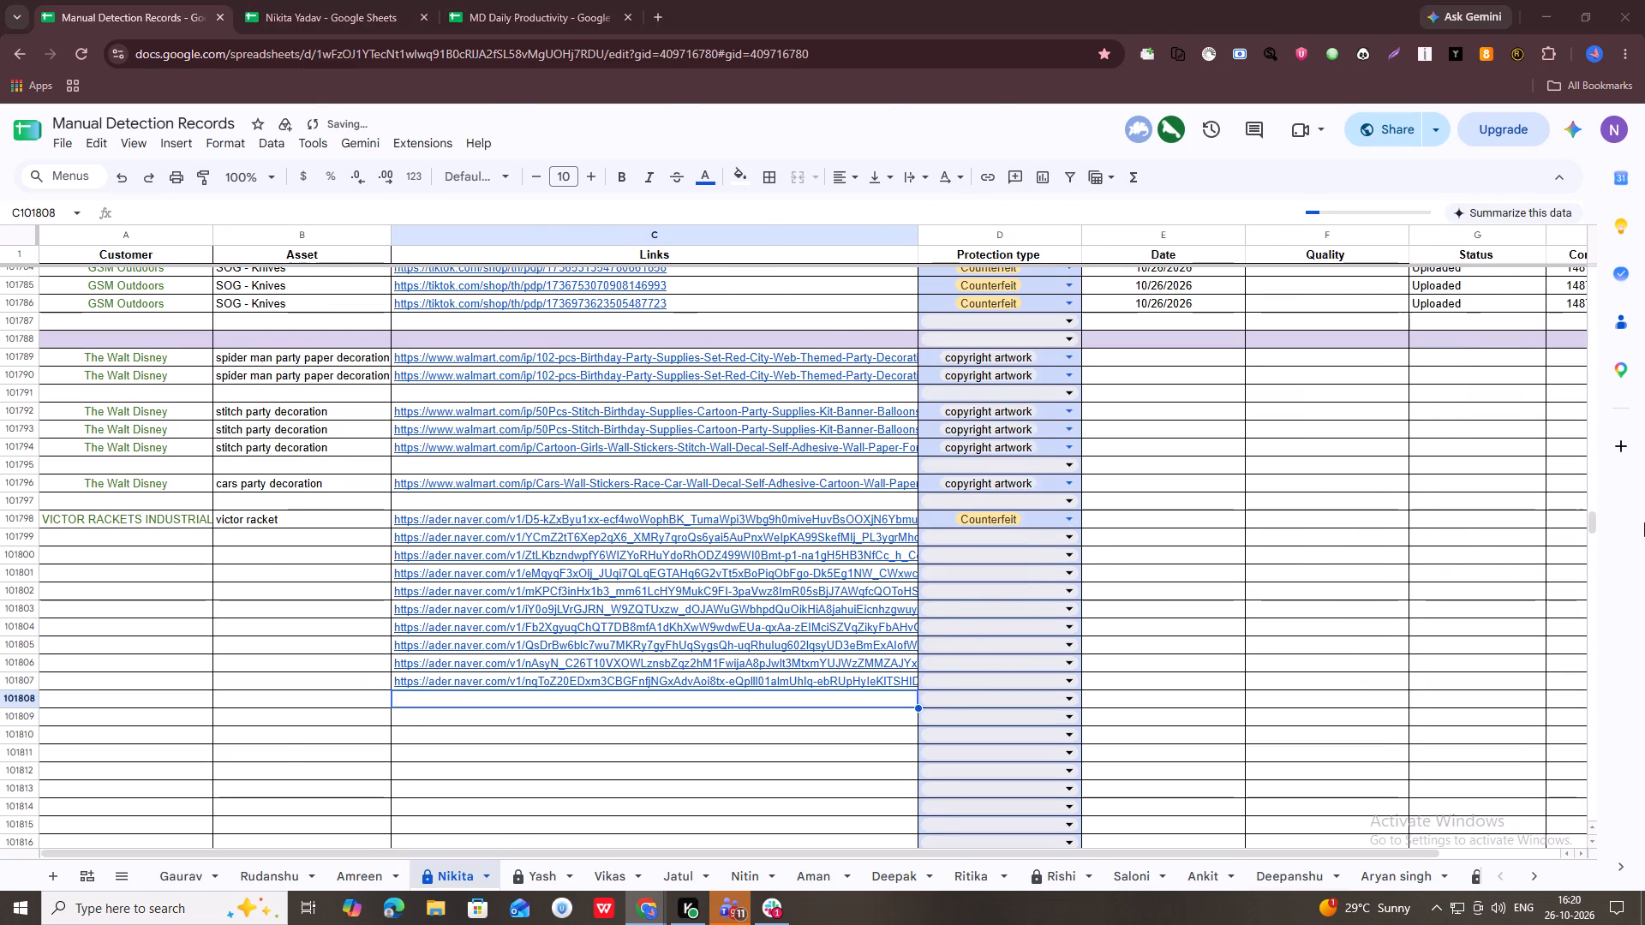
scroll(1364, 624, "down", 5)
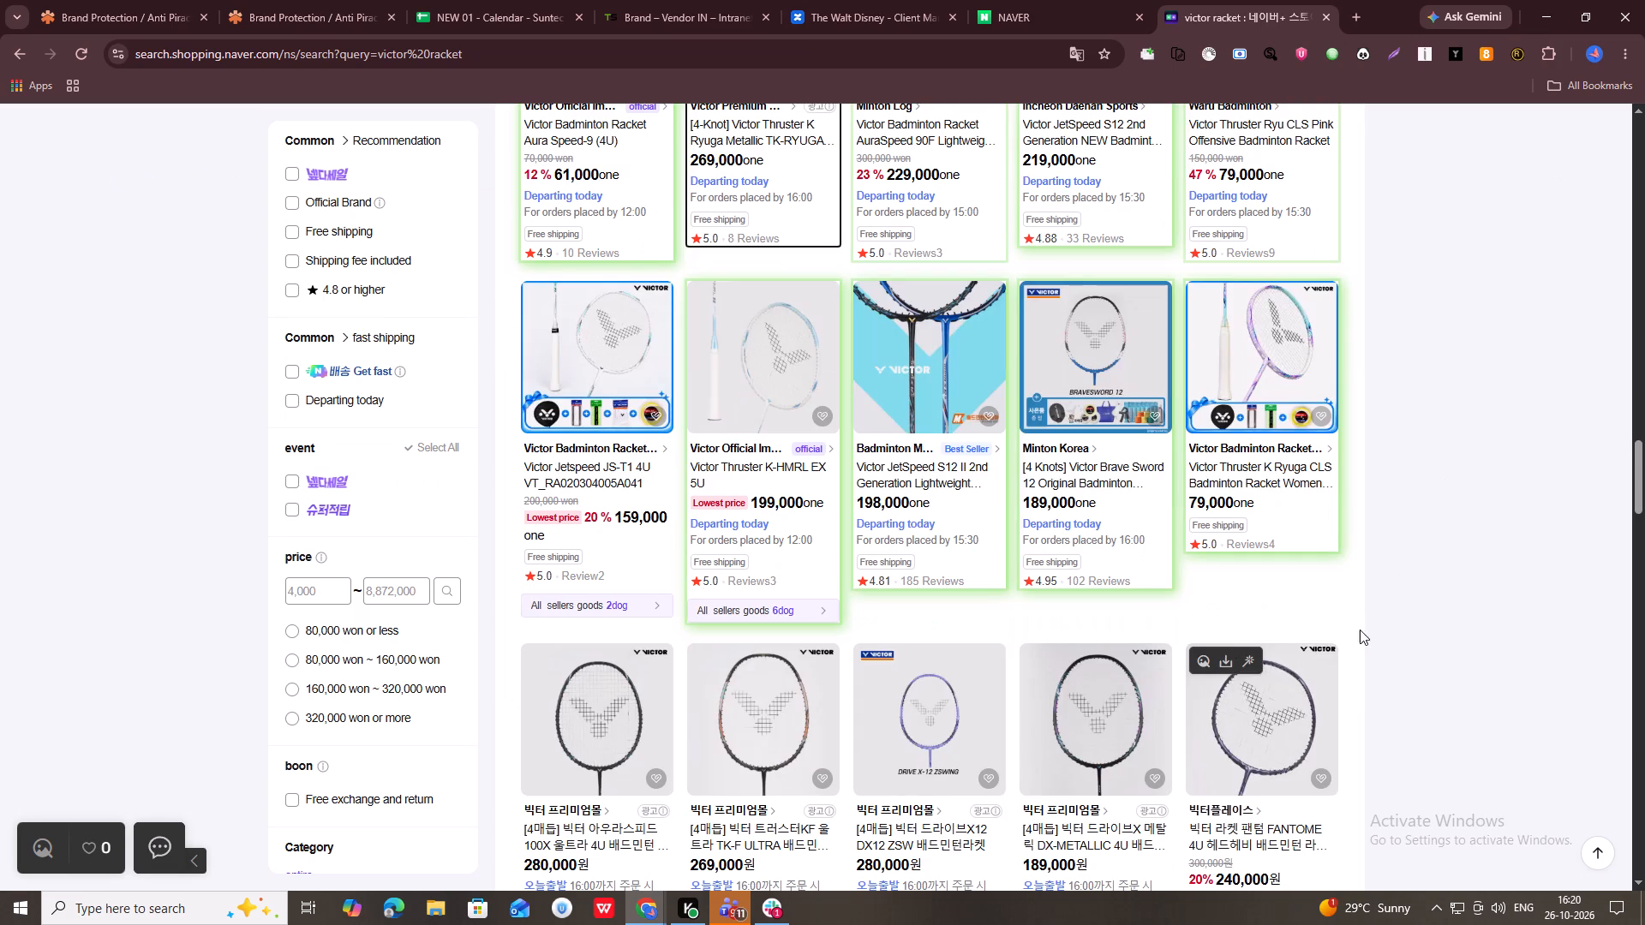
right_click(606, 471)
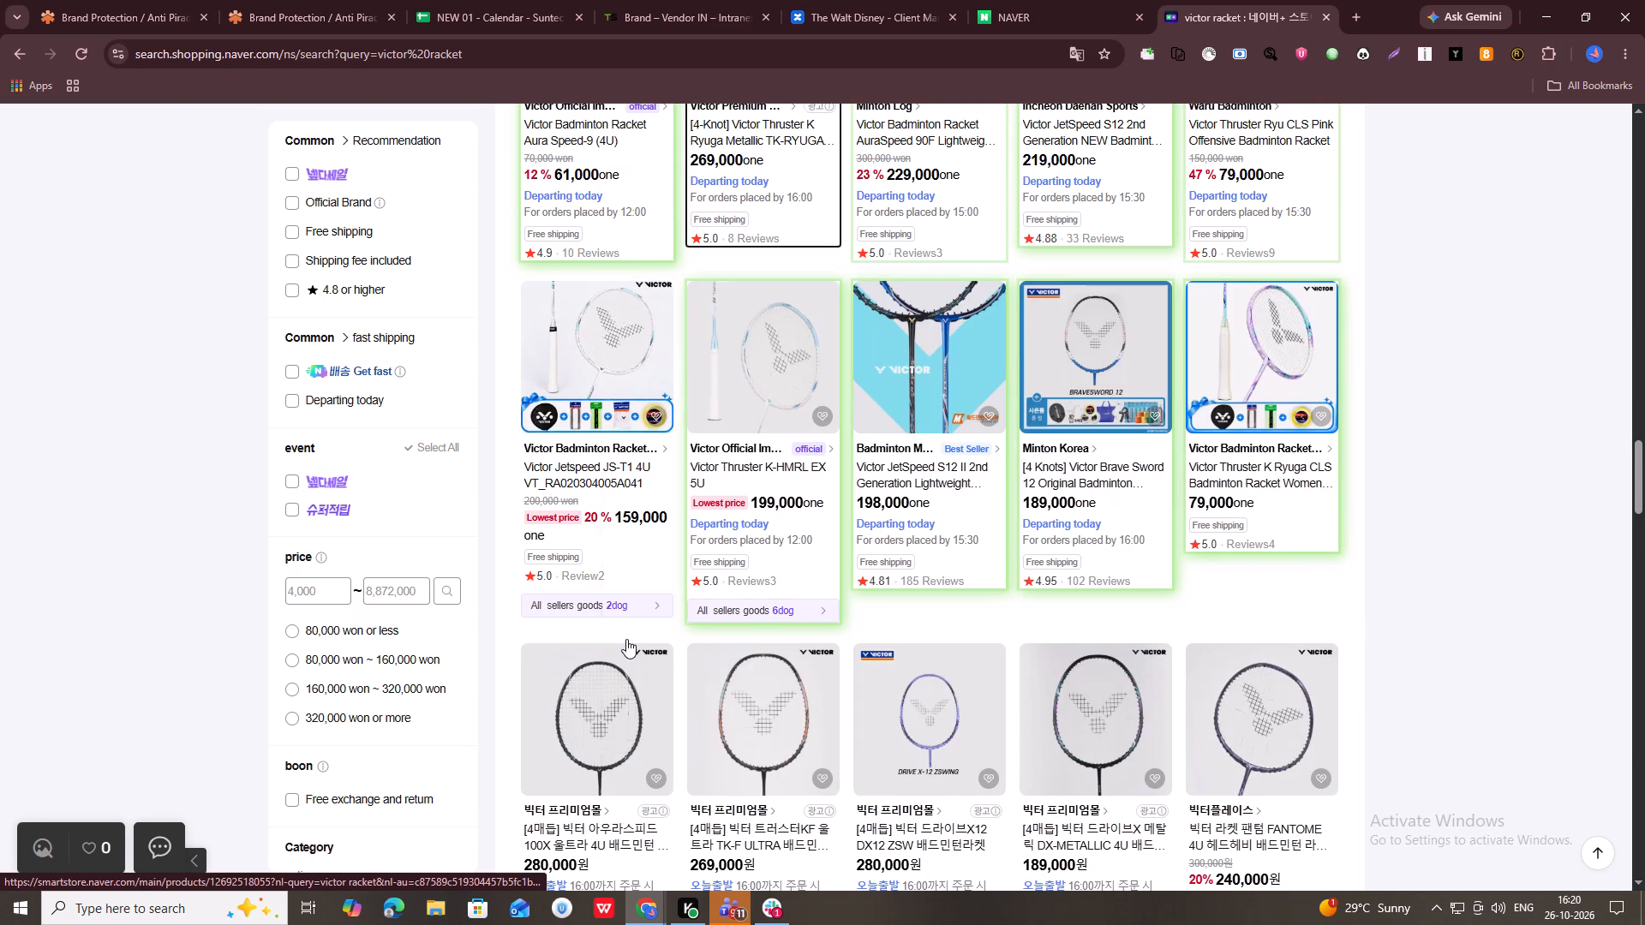
left_click(650, 647)
key("alt+Tab")
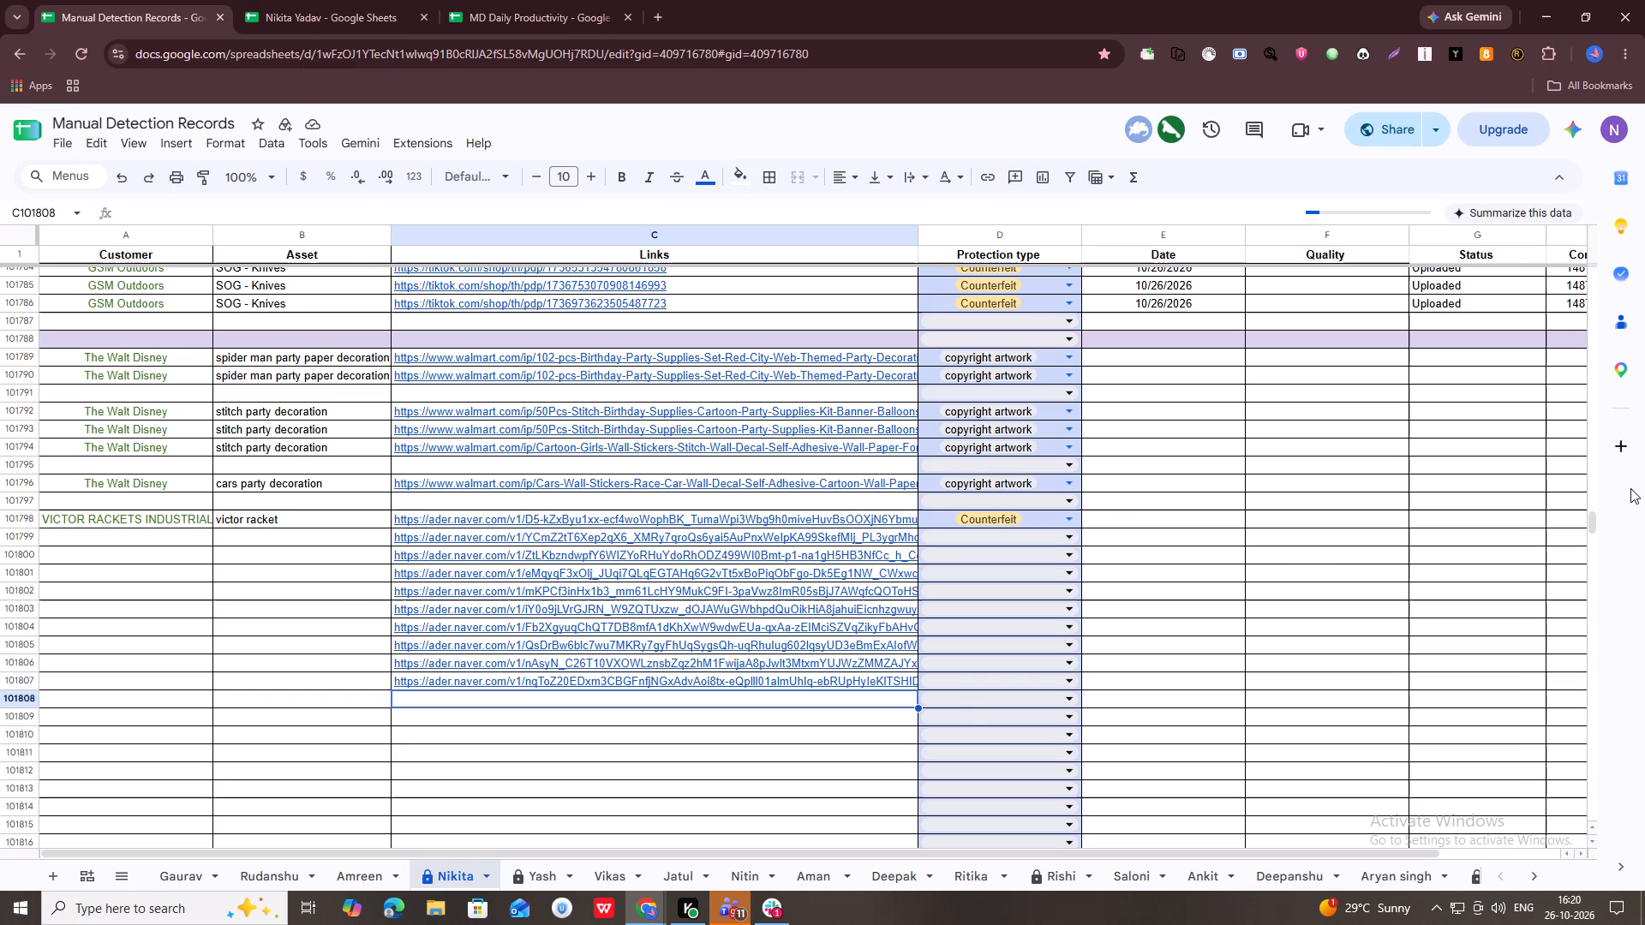
key("ctrl+v")
key("Down")
key("alt+Tab")
Copy the link of Naver's [4-Knot] Victor AuraSpeed 100X Ultra 4U listing into Links cell C101809.
key("Down")
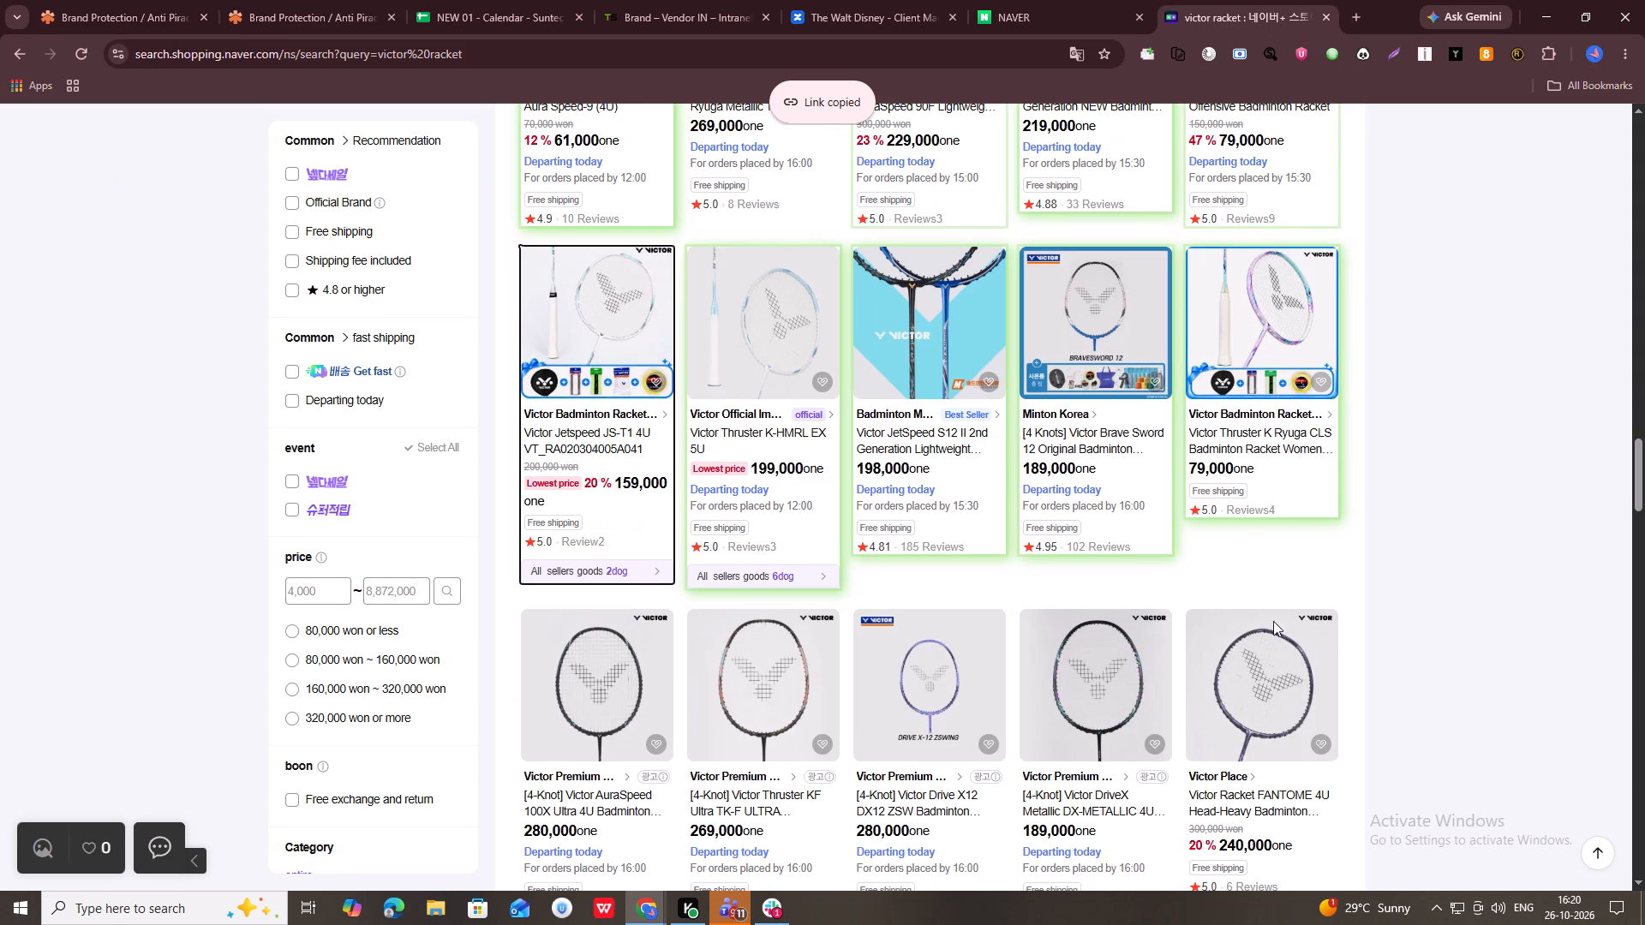
scroll(1329, 624, "down", 4)
right_click(591, 464)
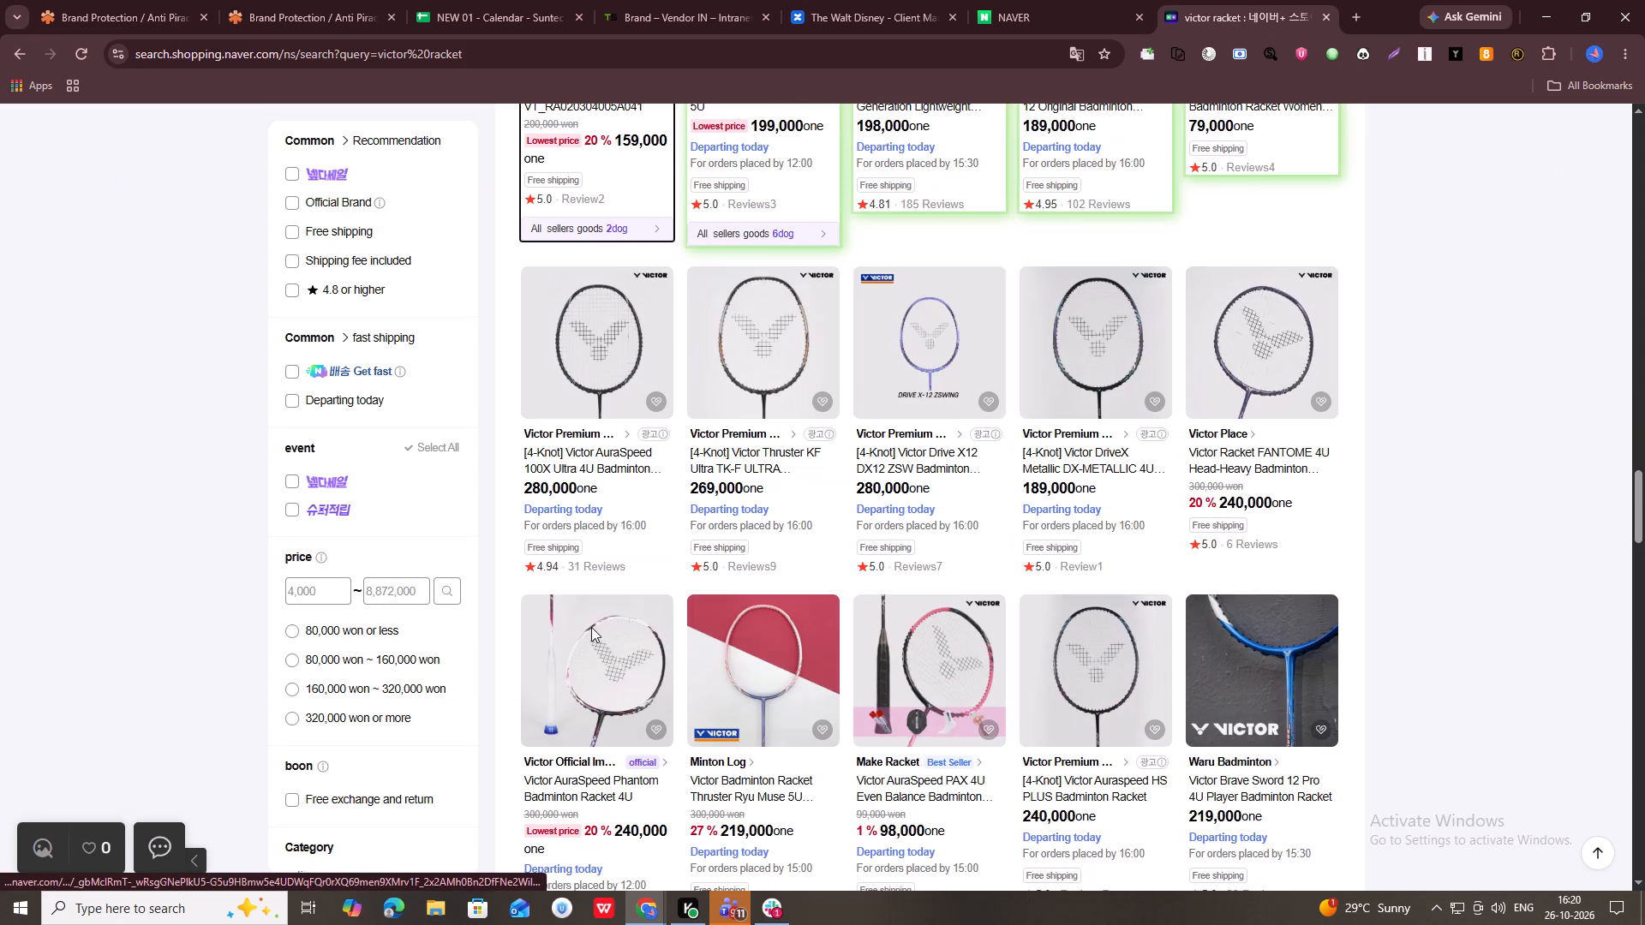
left_click(621, 651)
key("alt+Tab")
key("ctrl+v")
key("Down")
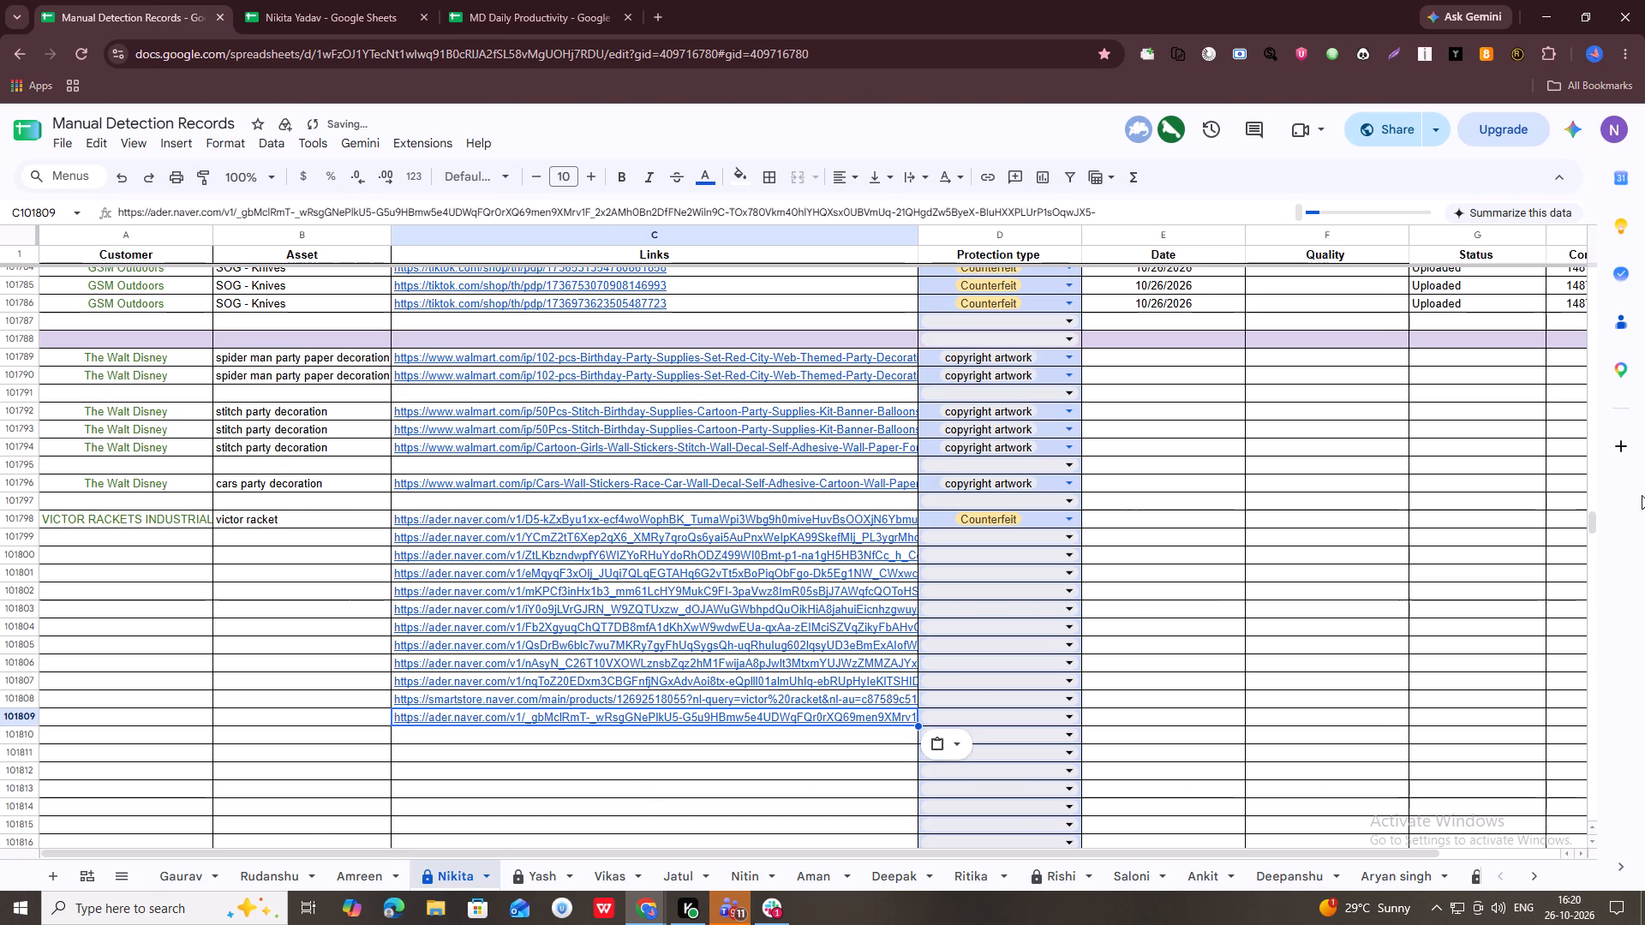
key("alt+Tab")
Copy the link of Naver's [4-Knot] Victor Thruster KF Ultra listing into Links cell C101810.
key("Right")
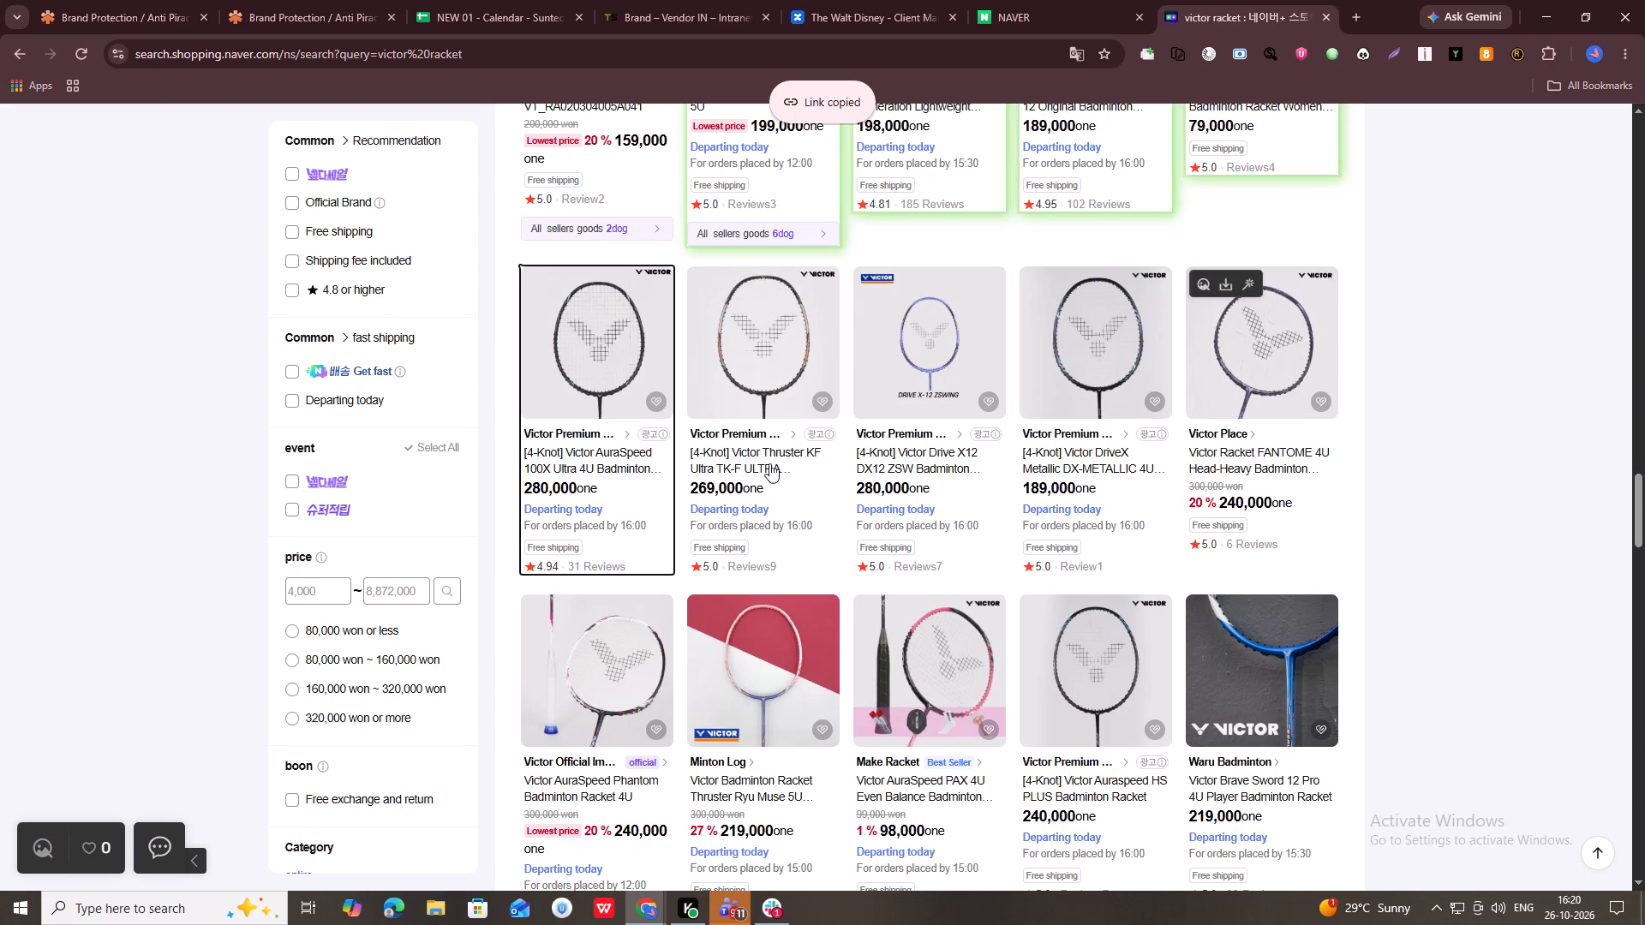
right_click(751, 465)
left_click(802, 642)
key("alt+Tab")
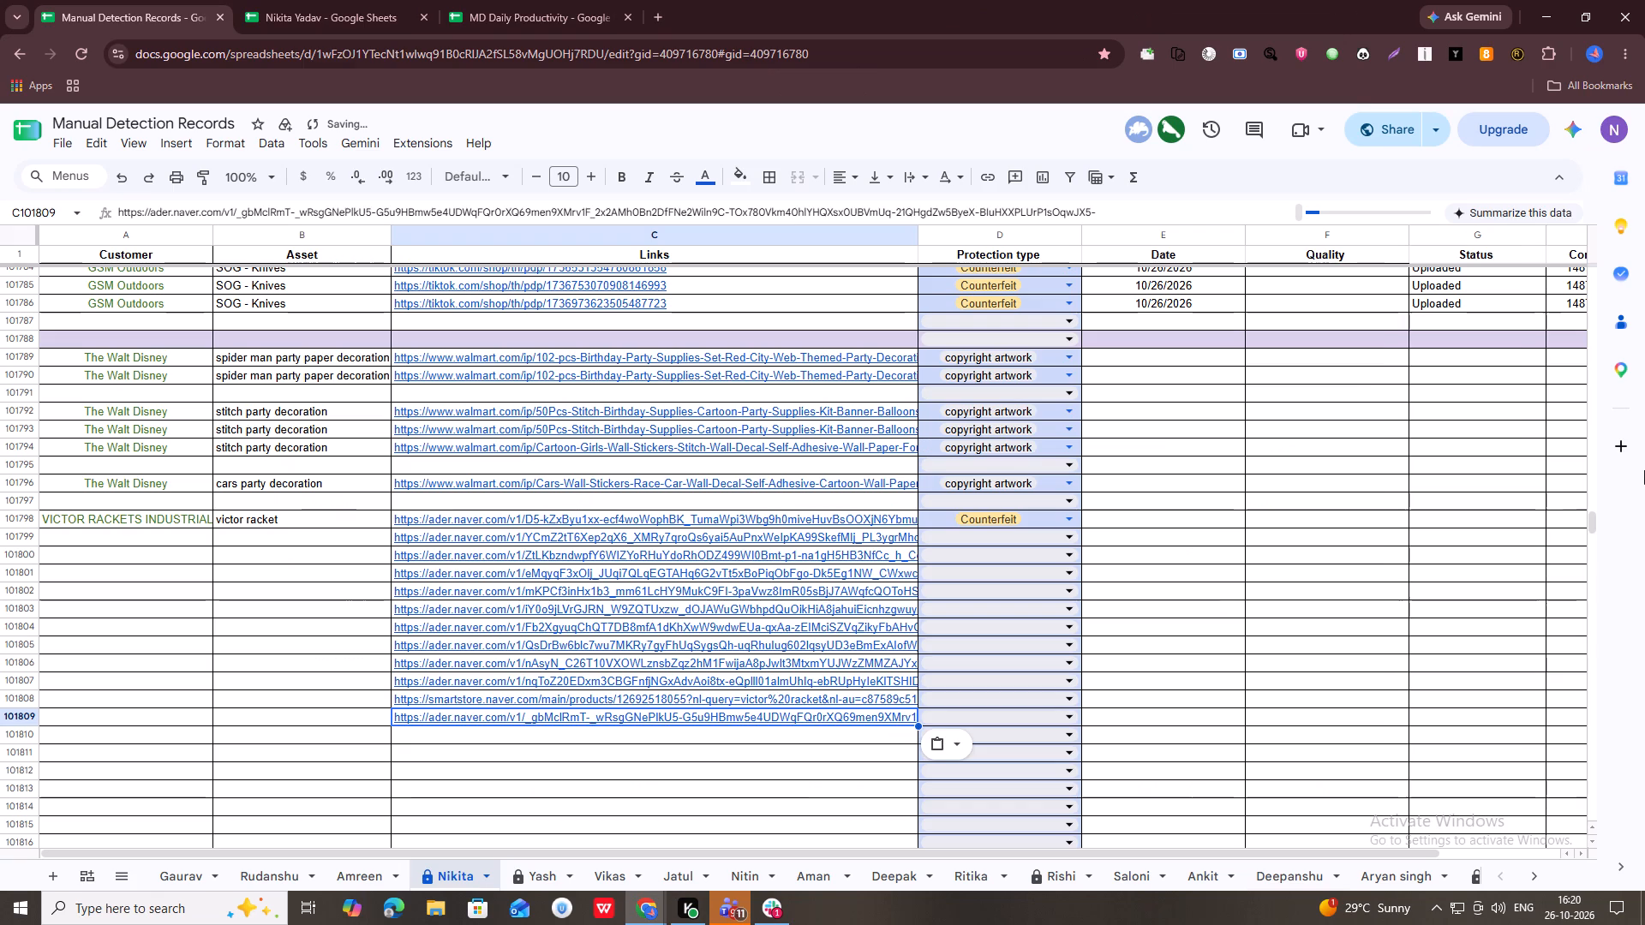
key("Down")
key("ctrl+v")
key("Down")
key("alt+Tab")
Copy the link of Naver's [4-Knot] Victor Drive X12 DX12 ZSW listing into Links cell C101811.
key("Right")
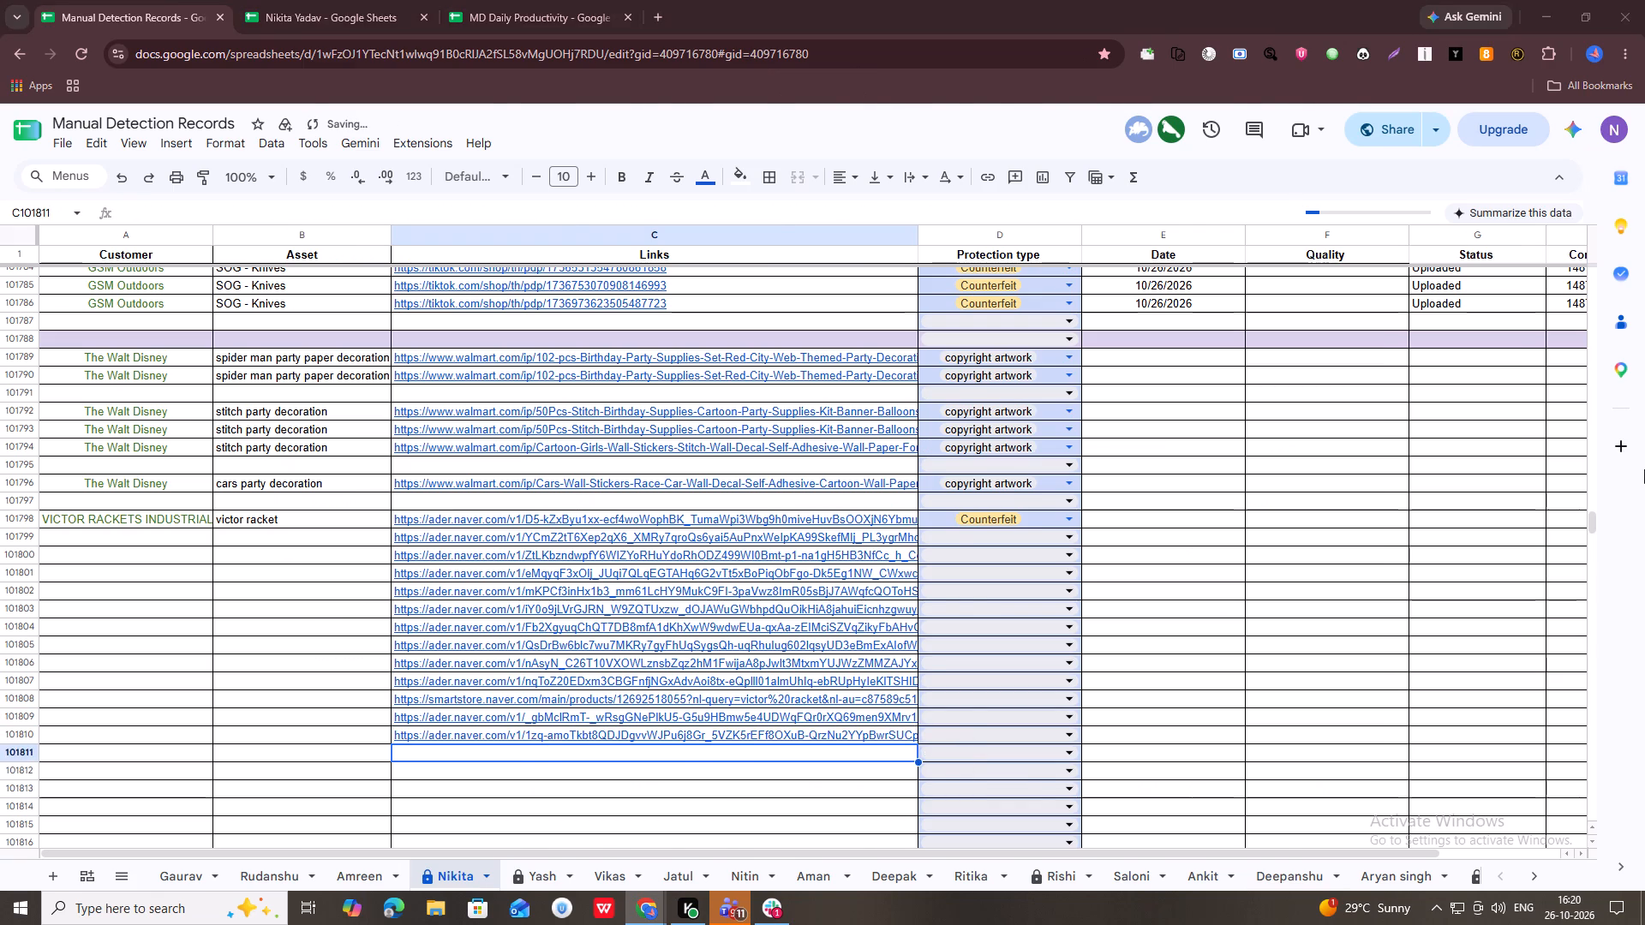
right_click(932, 454)
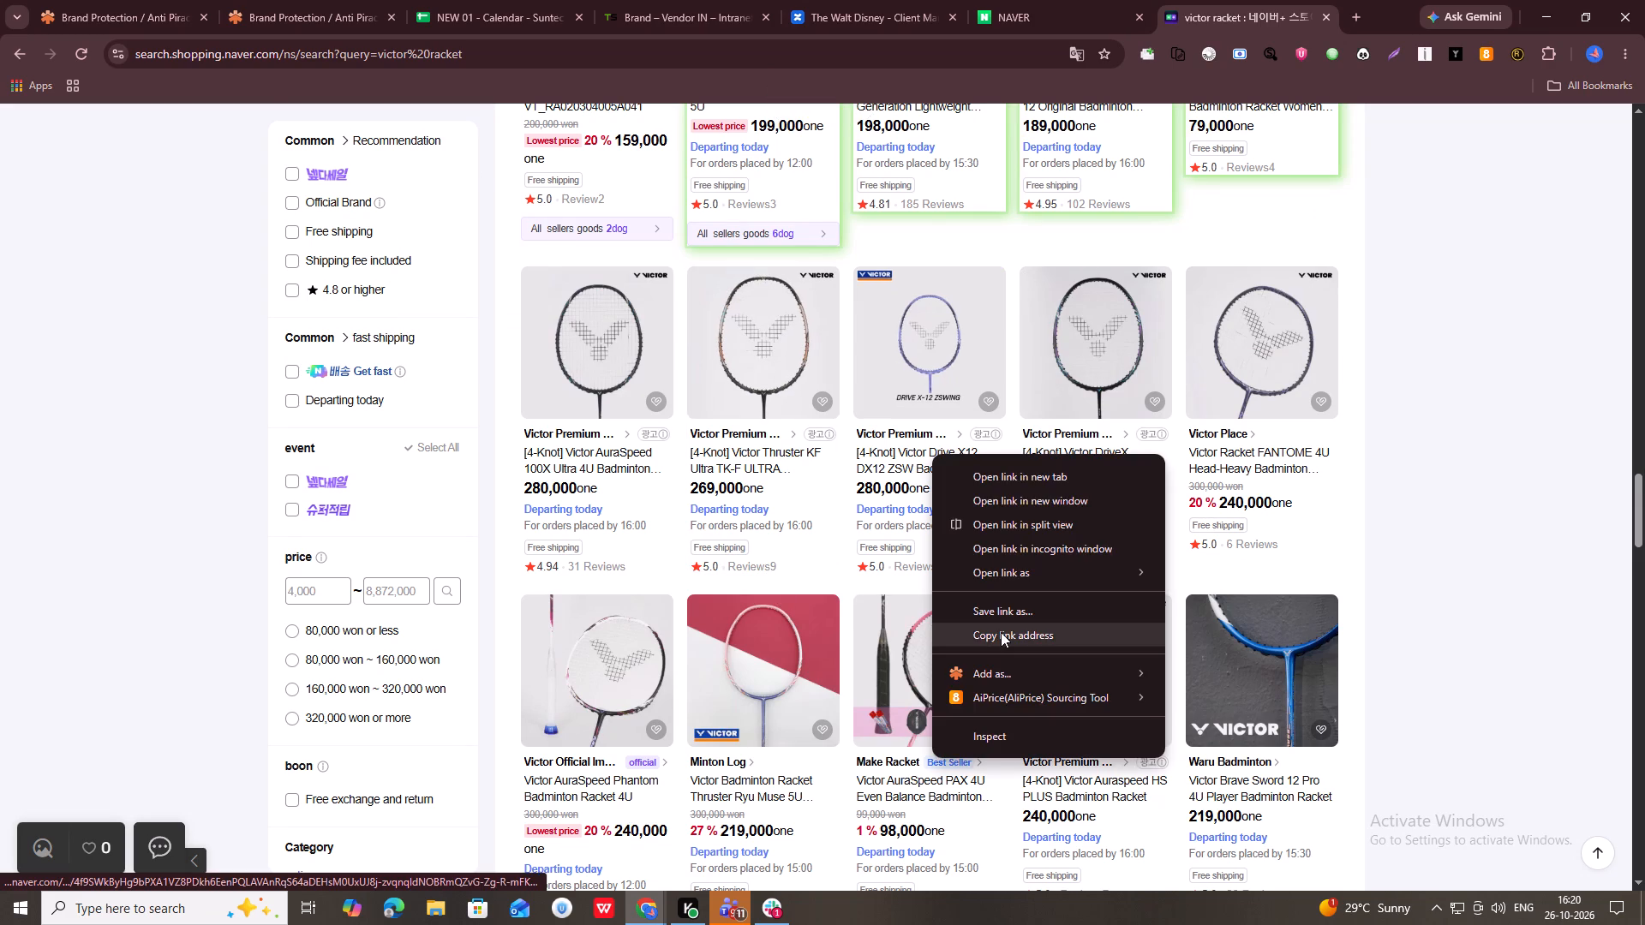
left_click(1001, 632)
key("alt+Tab")
key("ctrl+v")
key("Down")
key("alt+Tab")
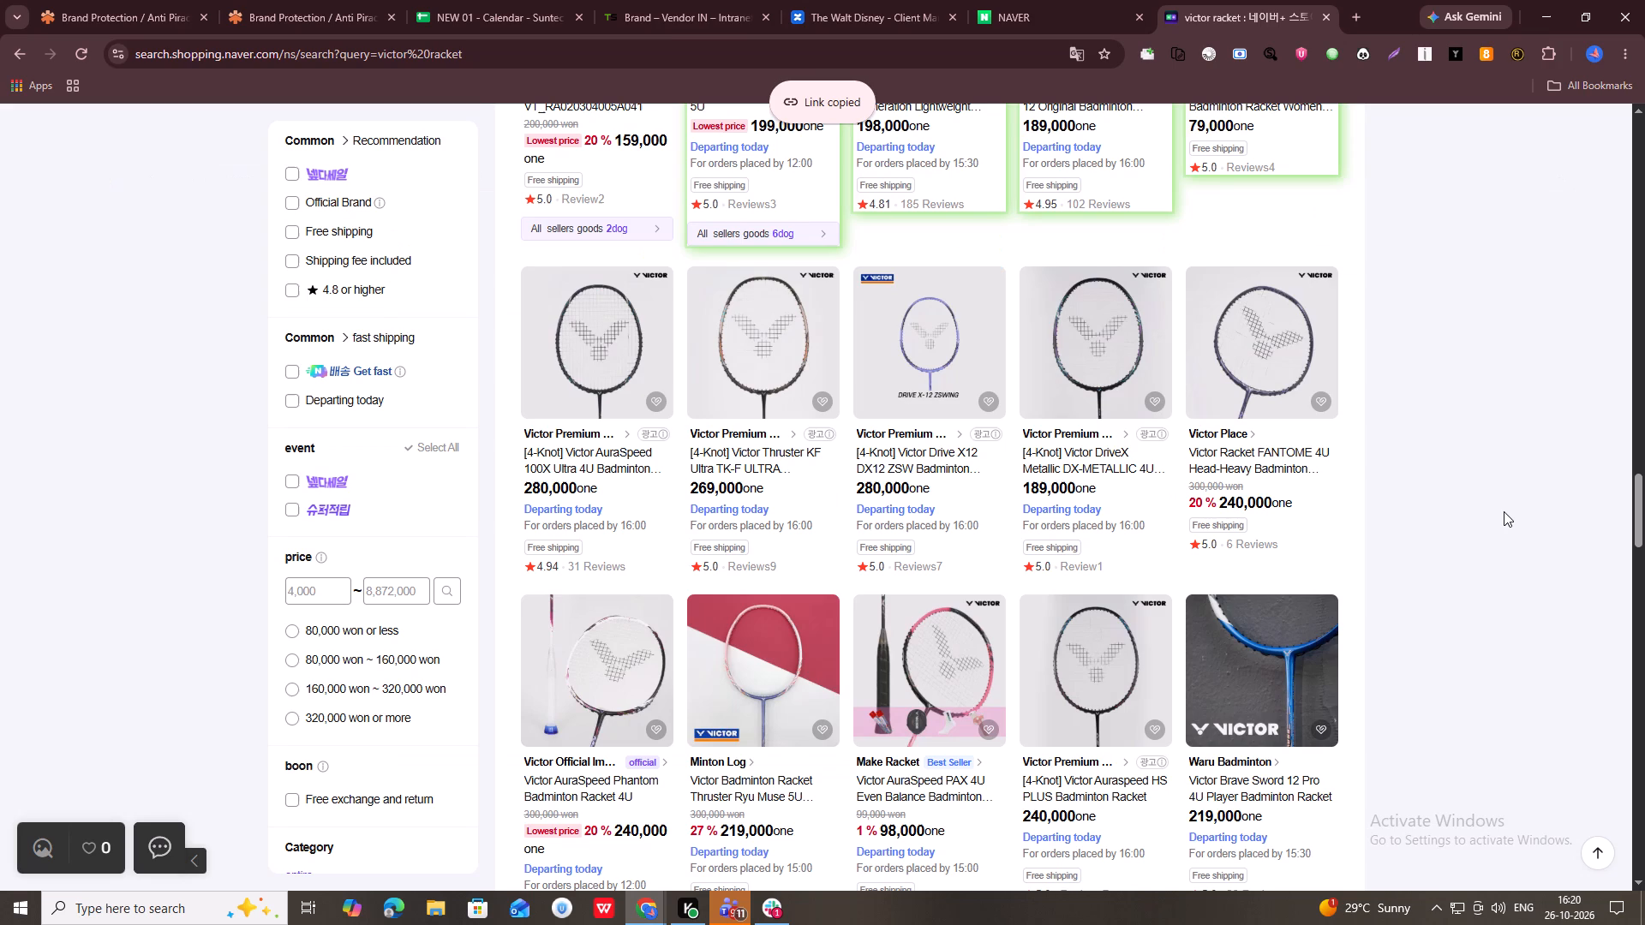
Copy the link of Naver's [4-Knot] Victor DriveX Metallic DX-METALLIC 4U listing into Links cell C101812.
right_click(1089, 463)
left_click(1128, 642)
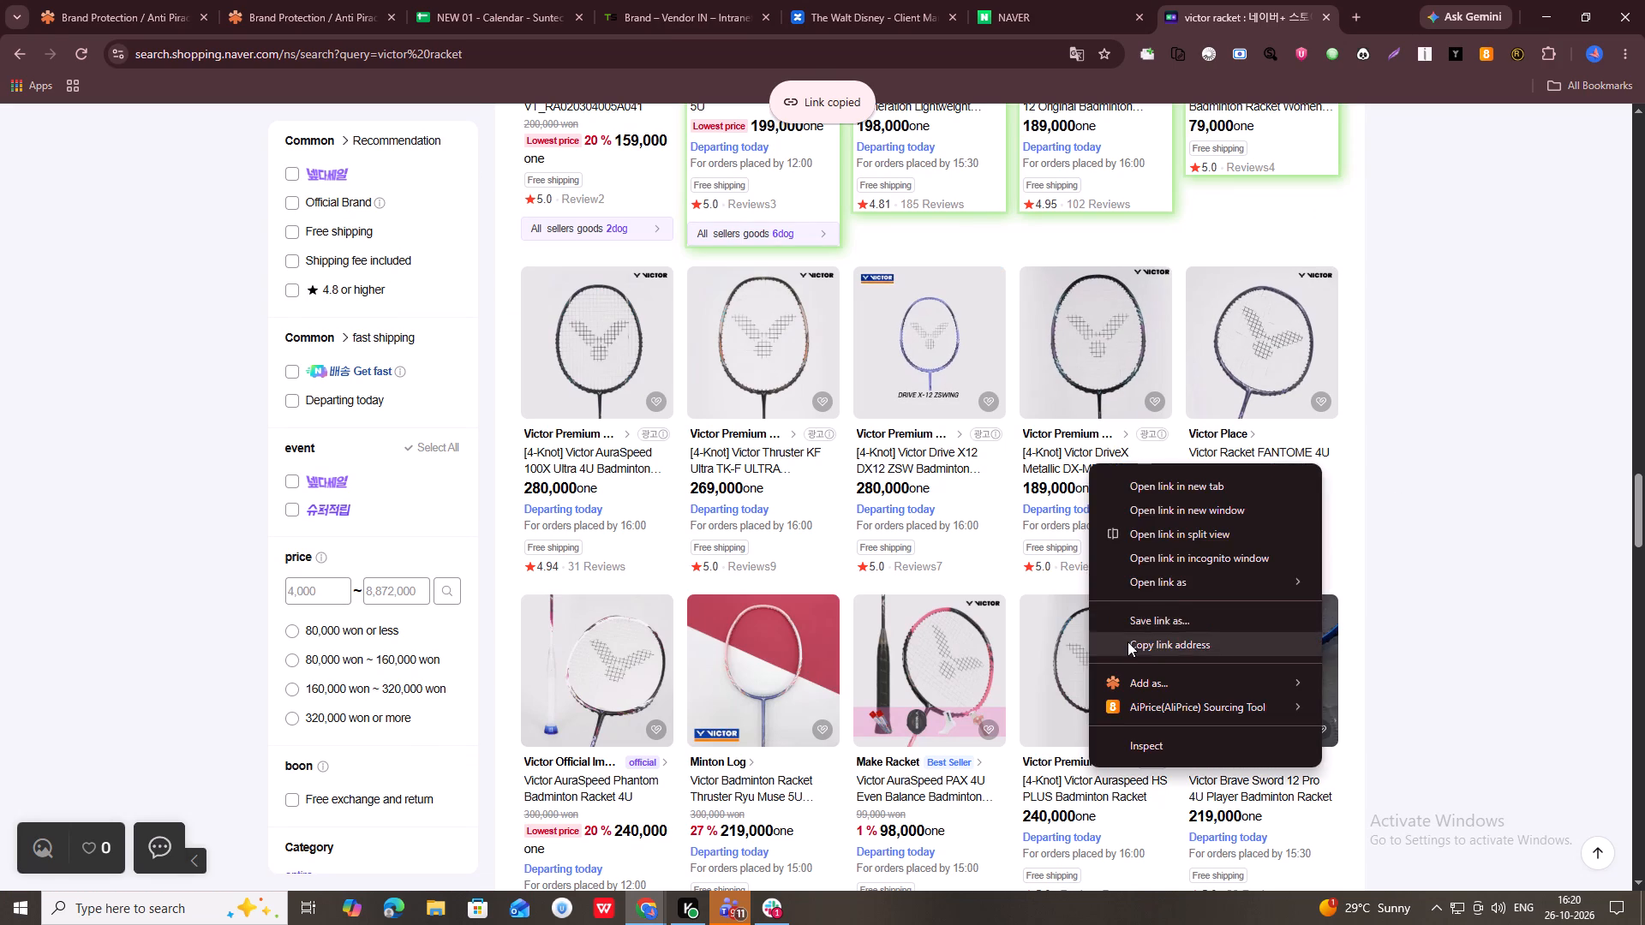
key("alt+Tab")
key("ctrl+v")
key("Down")
key("alt+Tab")
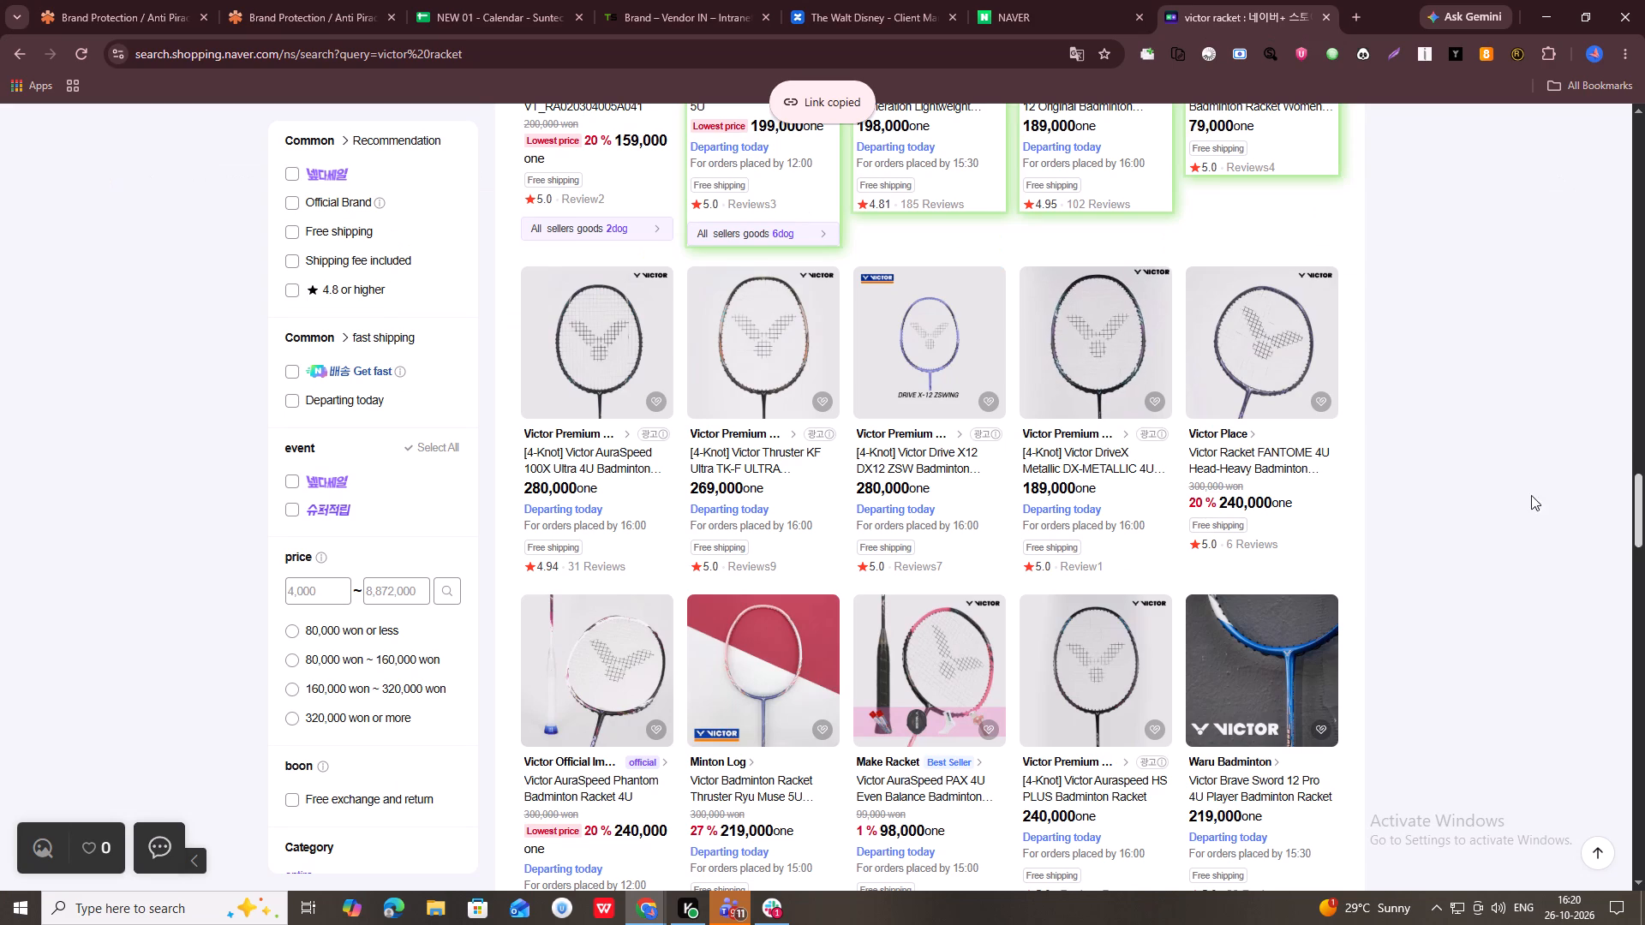
Copy the link of Naver's Victor Racket FANTOME 4U Head-Heavy listing into Links cell C101813.
right_click(1245, 471)
left_click(1278, 648)
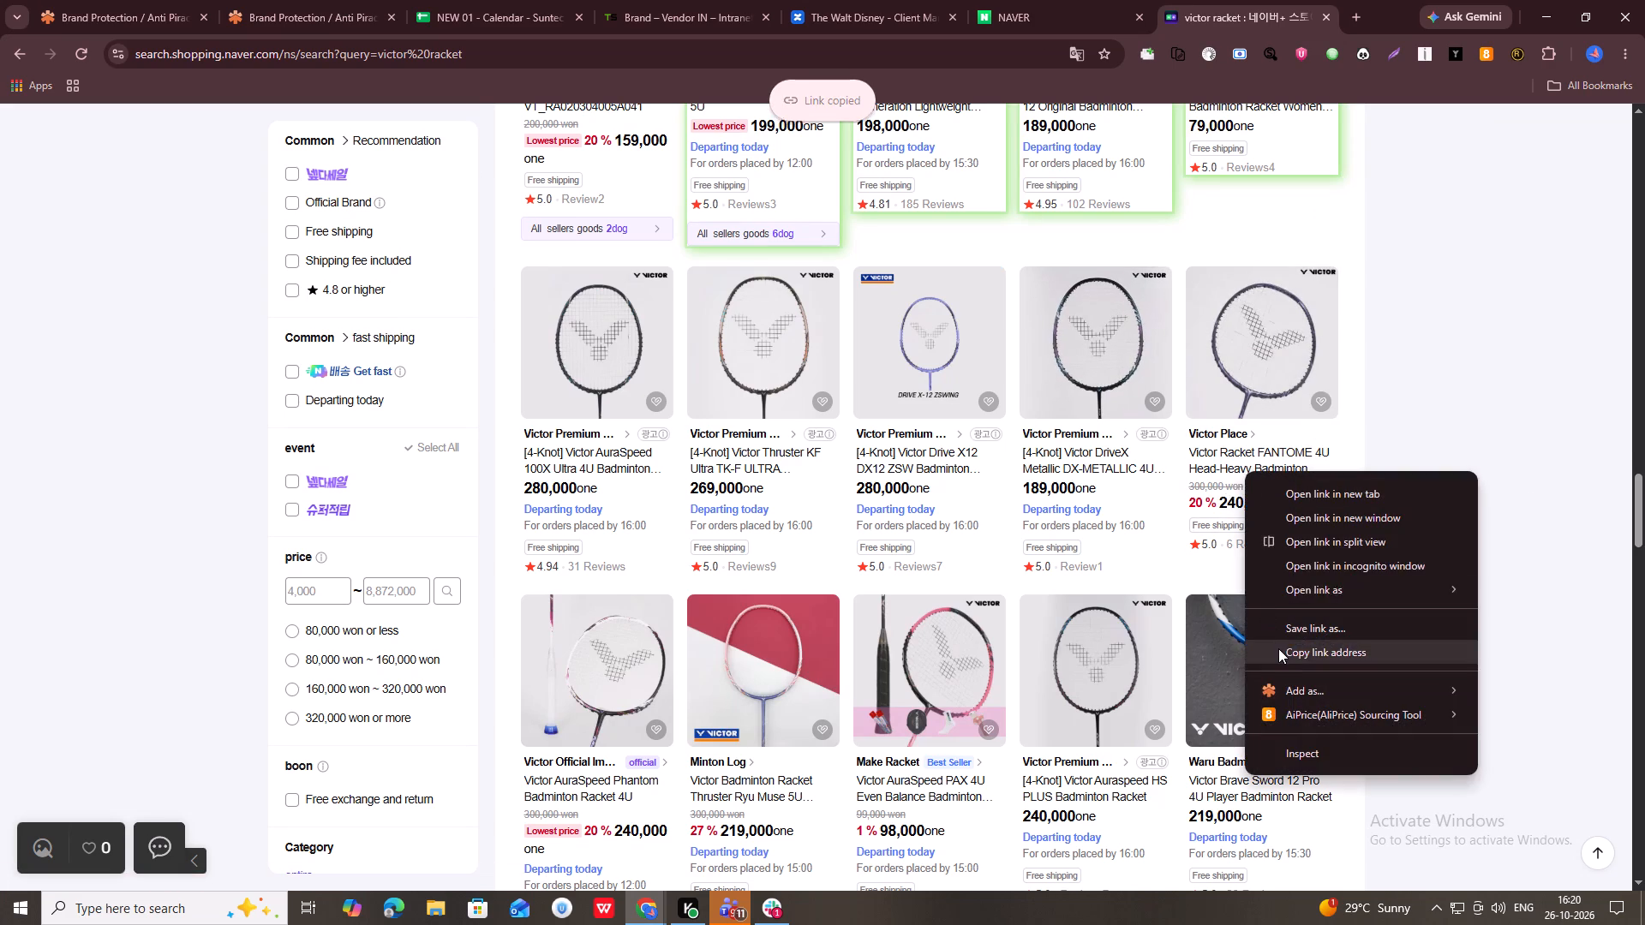
key("alt+Tab")
key("ctrl+v")
key("Down")
key("alt+Tab")
Copy the link of the next uncaptured Victor racket listing on Naver into Links cell C101814.
key("Down")
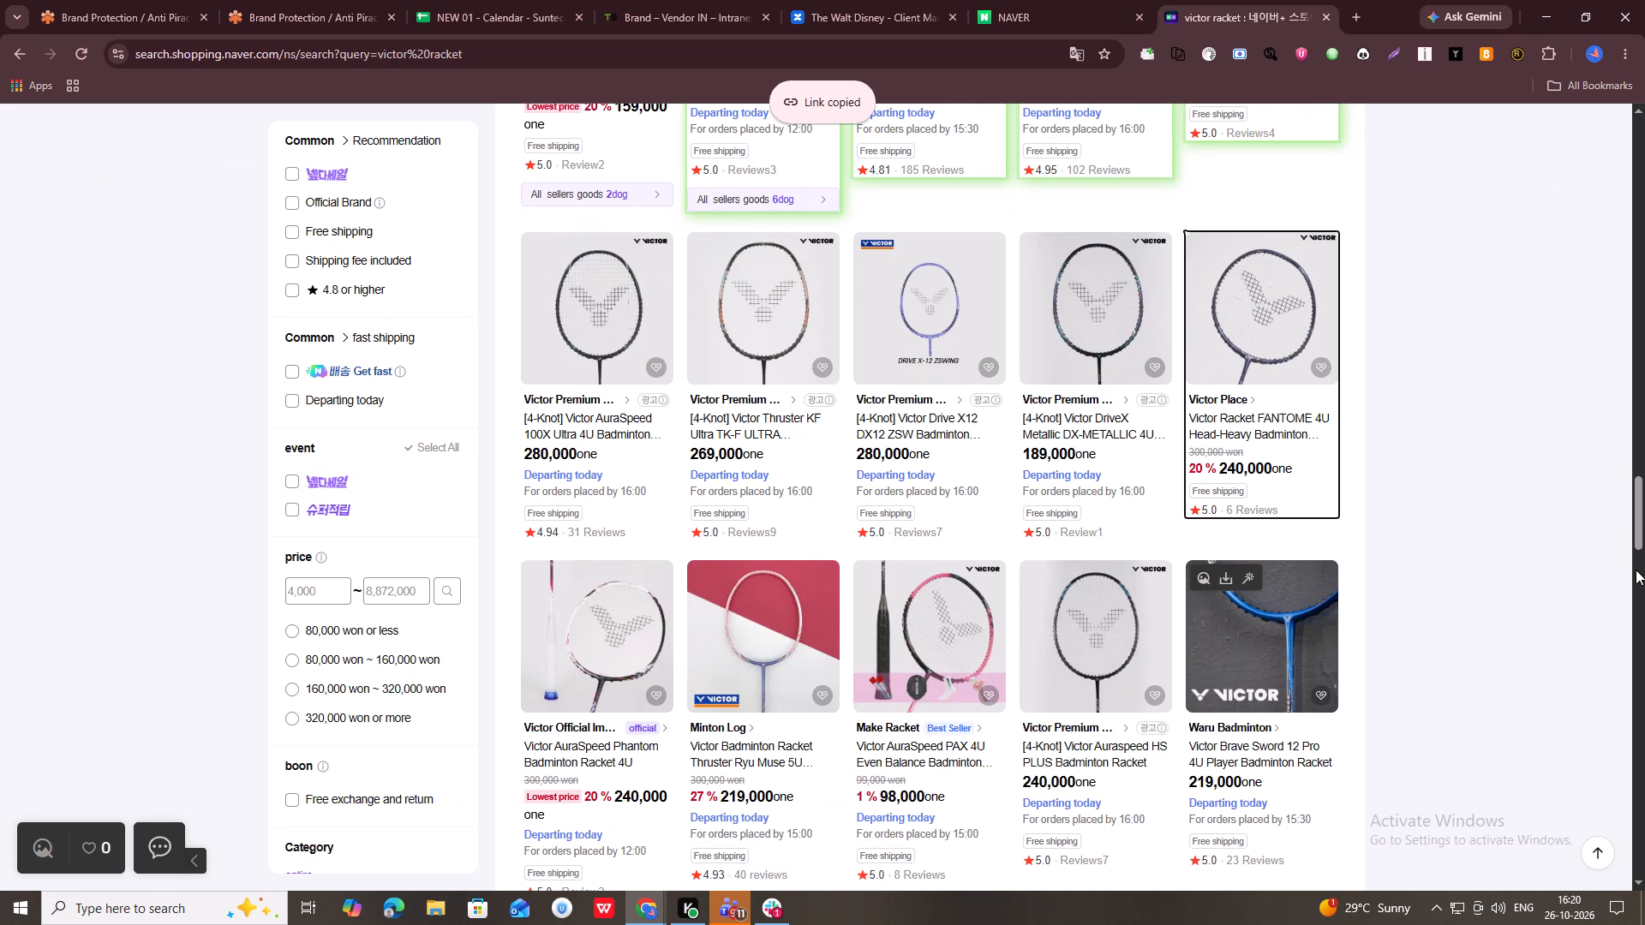
scroll(1636, 570, "down", 4)
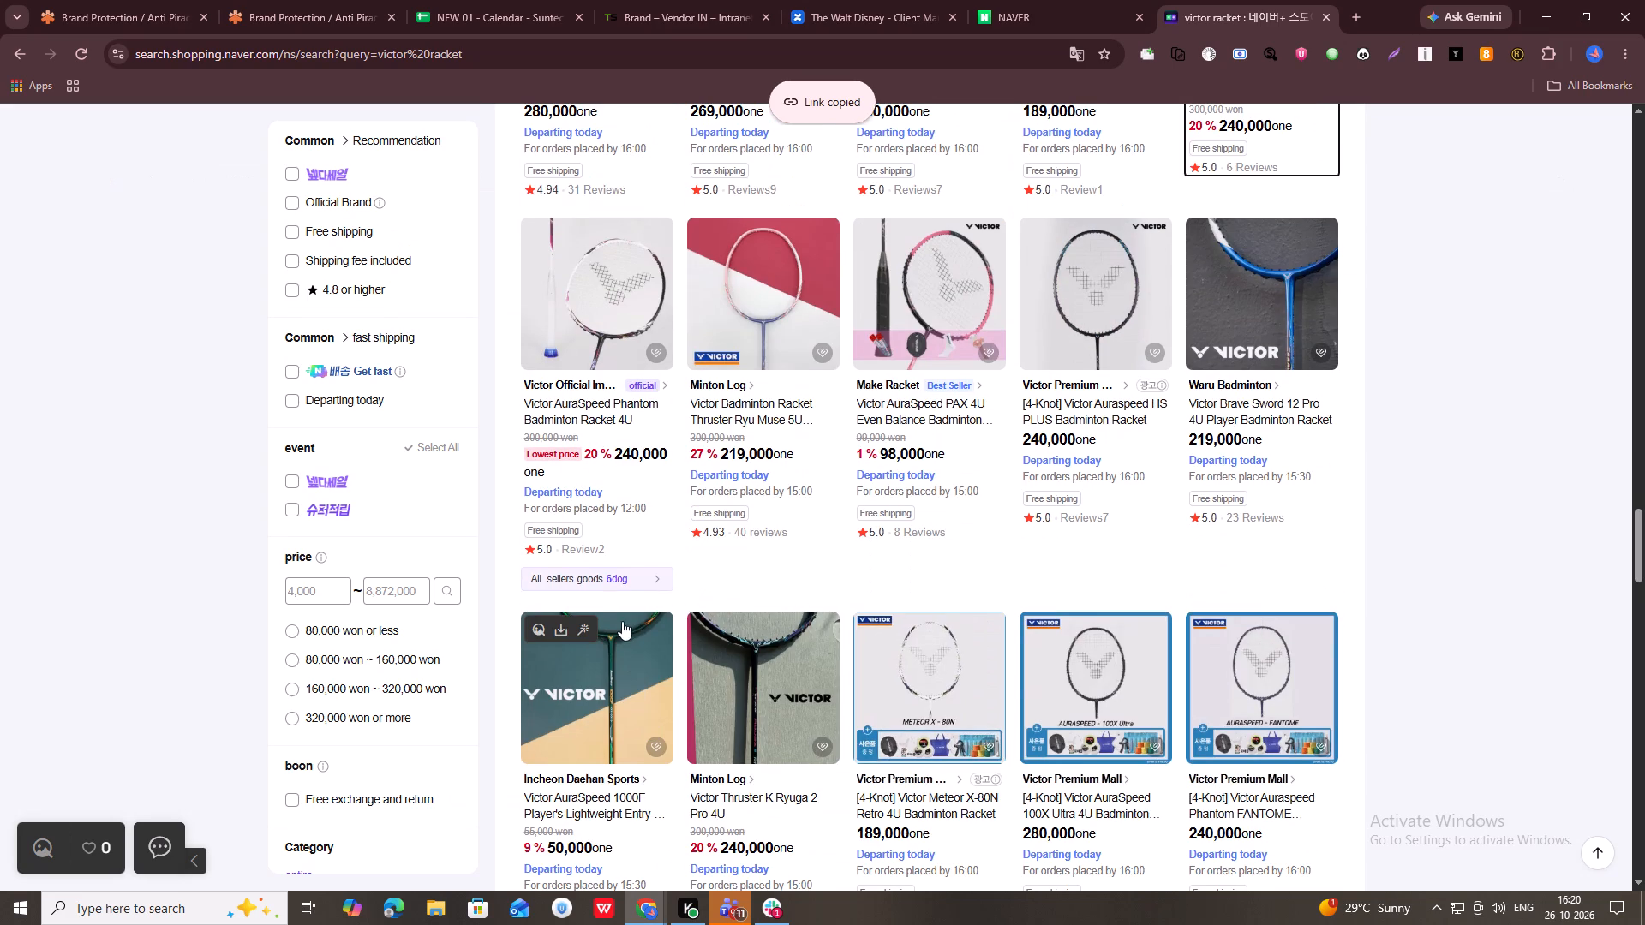
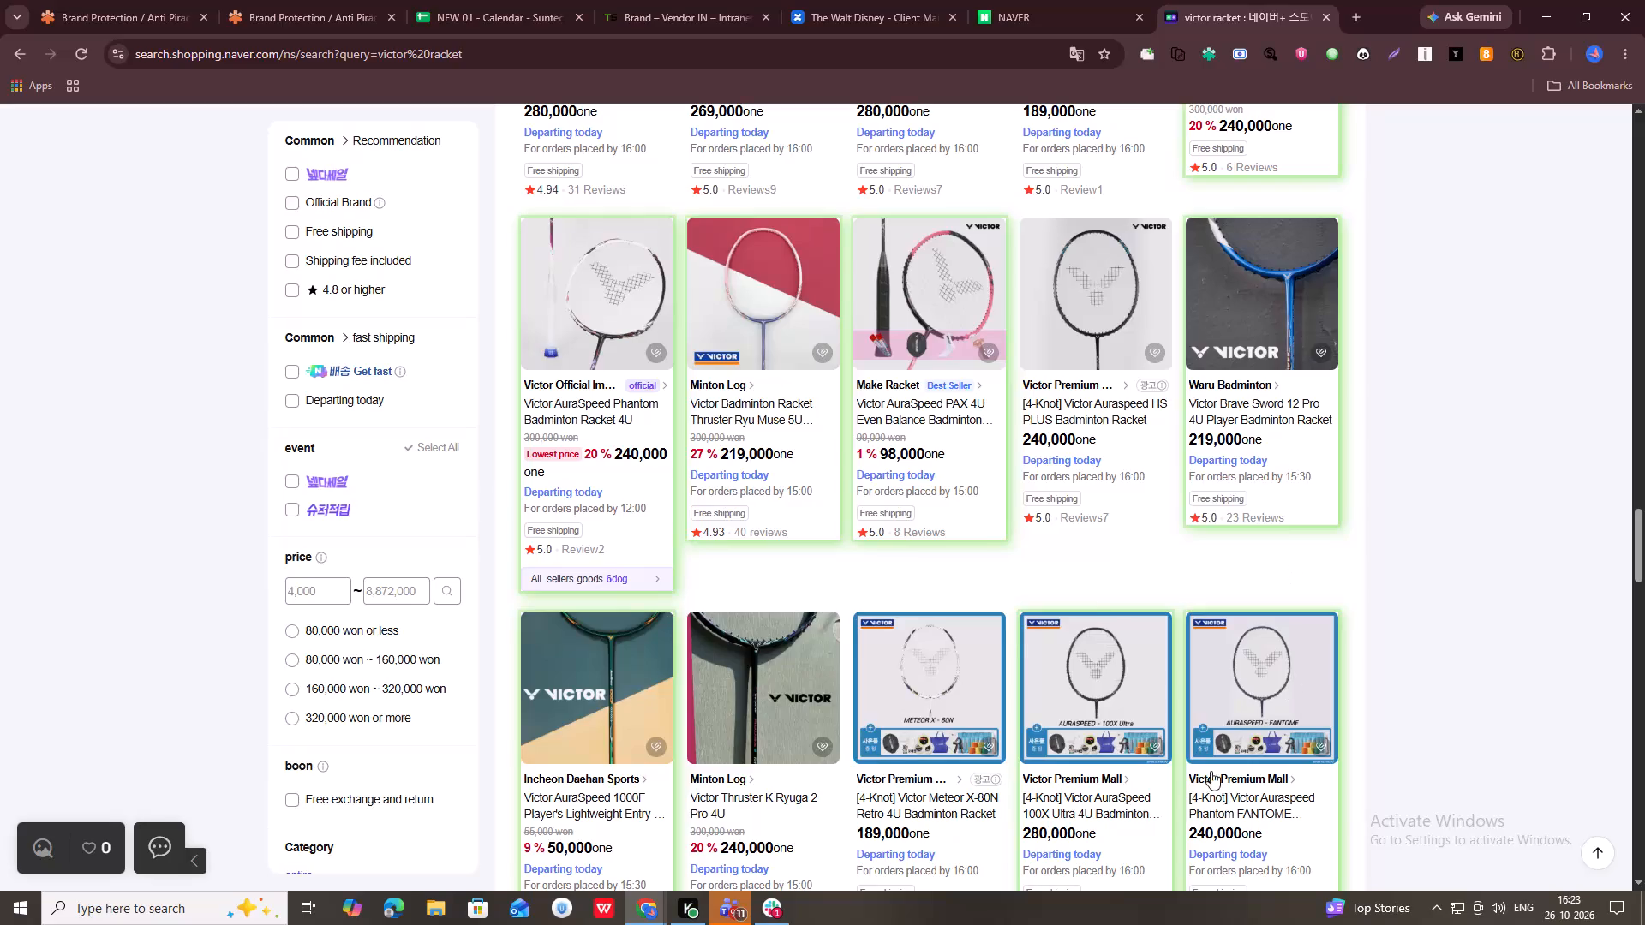
Copy the link of Naver's [4-Knot] Victor Auraspeed HS PLUS Badminton Racket listing into Links cell C101814.
right_click(1085, 419)
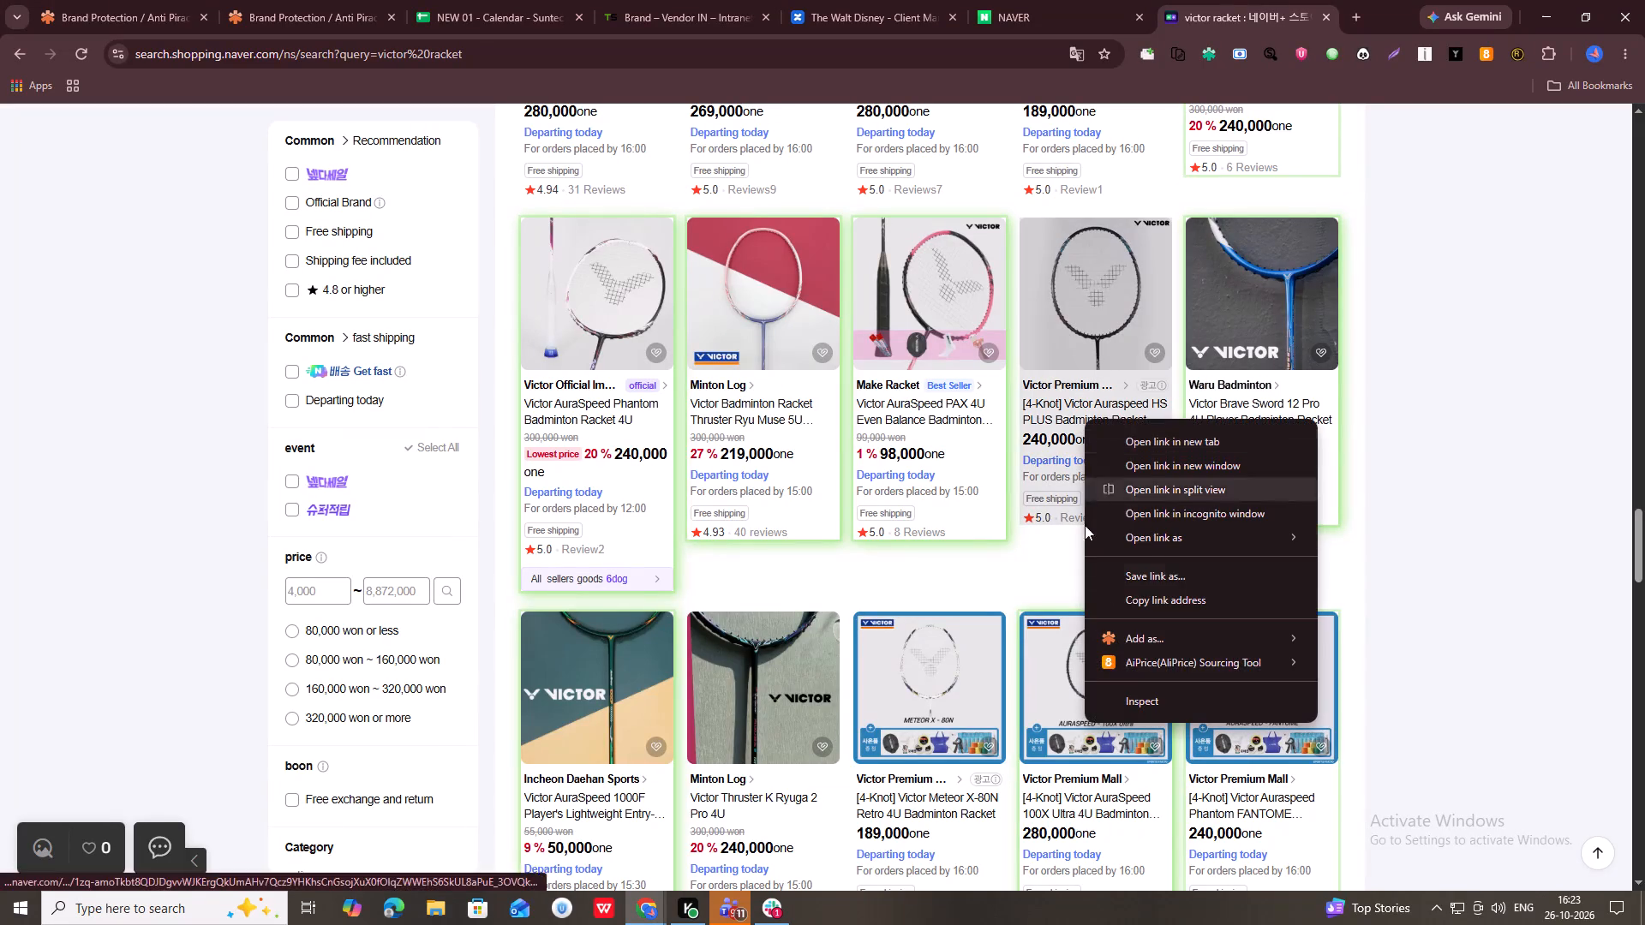
left_click(1132, 591)
key("alt+Tab")
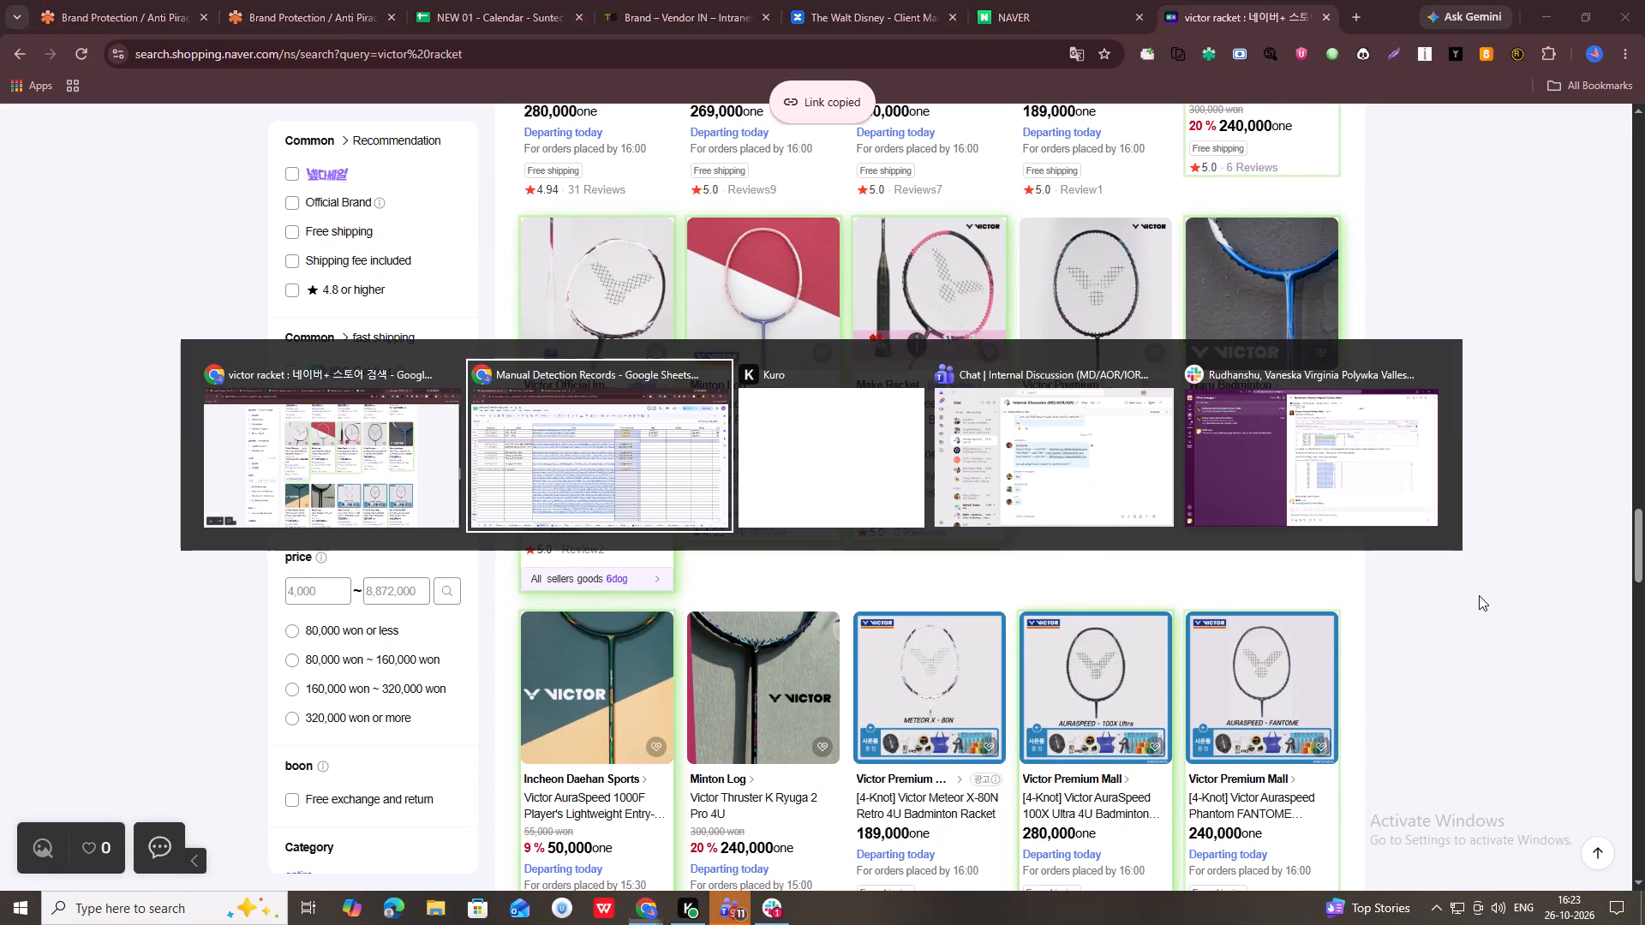
key("ctrl+v")
key("Down")
key("alt+Tab")
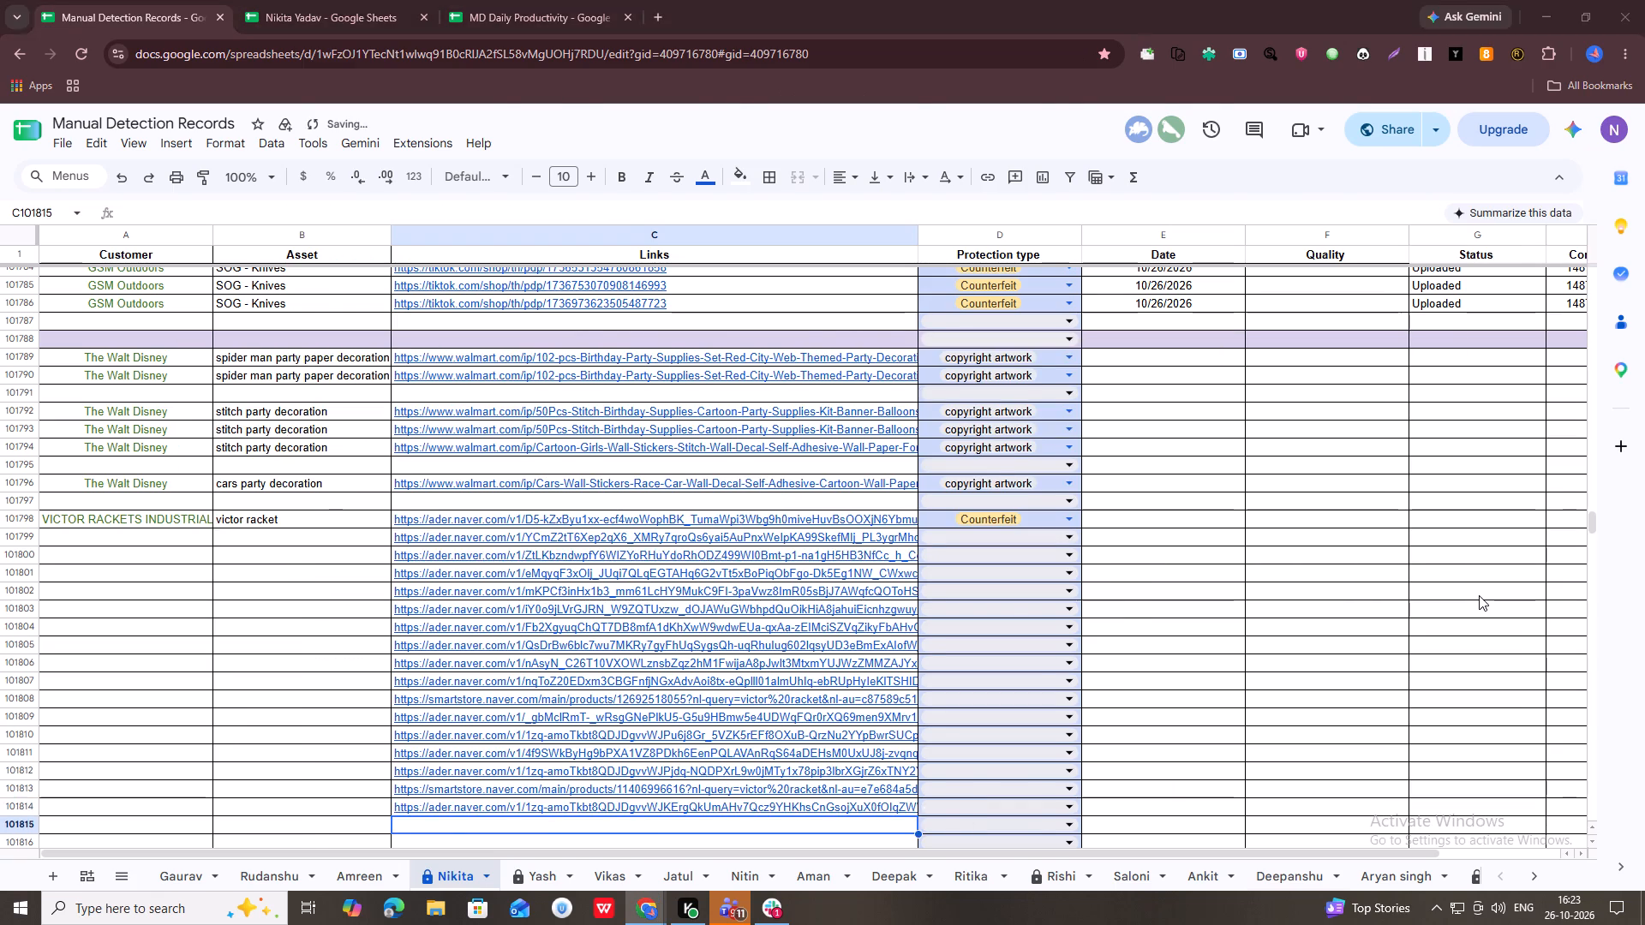
Copy the link of Minton Log's Victor Thruster K Ryuga 2 Pro 4U listing on Naver into Links cell C101815.
scroll(1266, 585, "up", 6)
scroll(1266, 585, "down", 6)
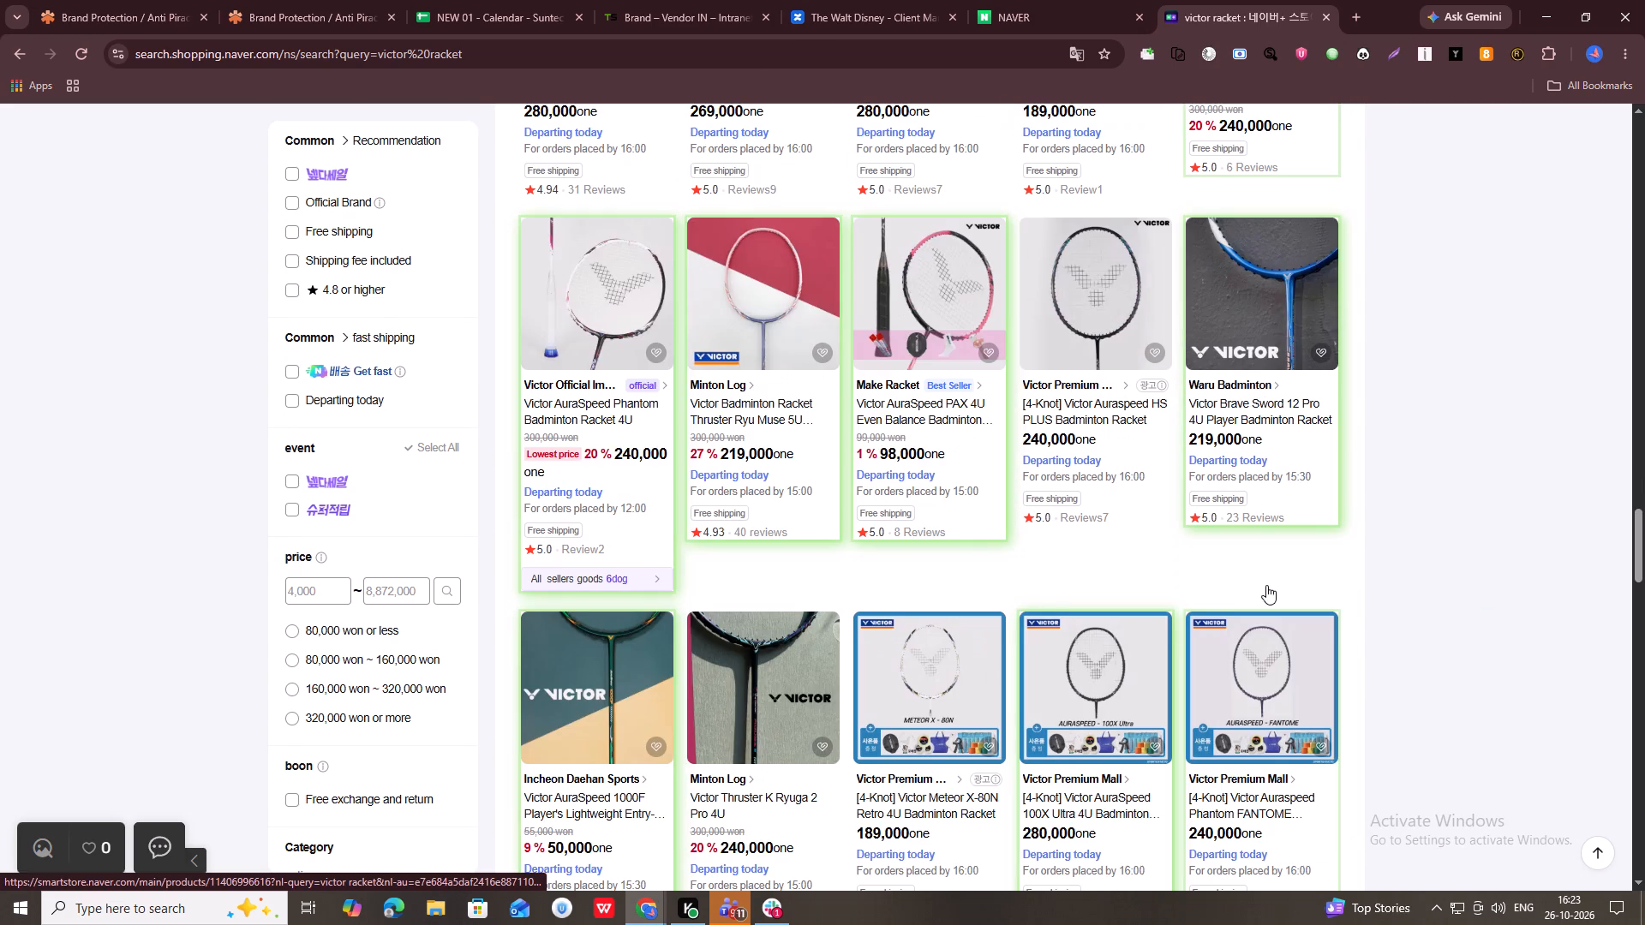
scroll(1266, 585, "down", 3)
right_click(773, 538)
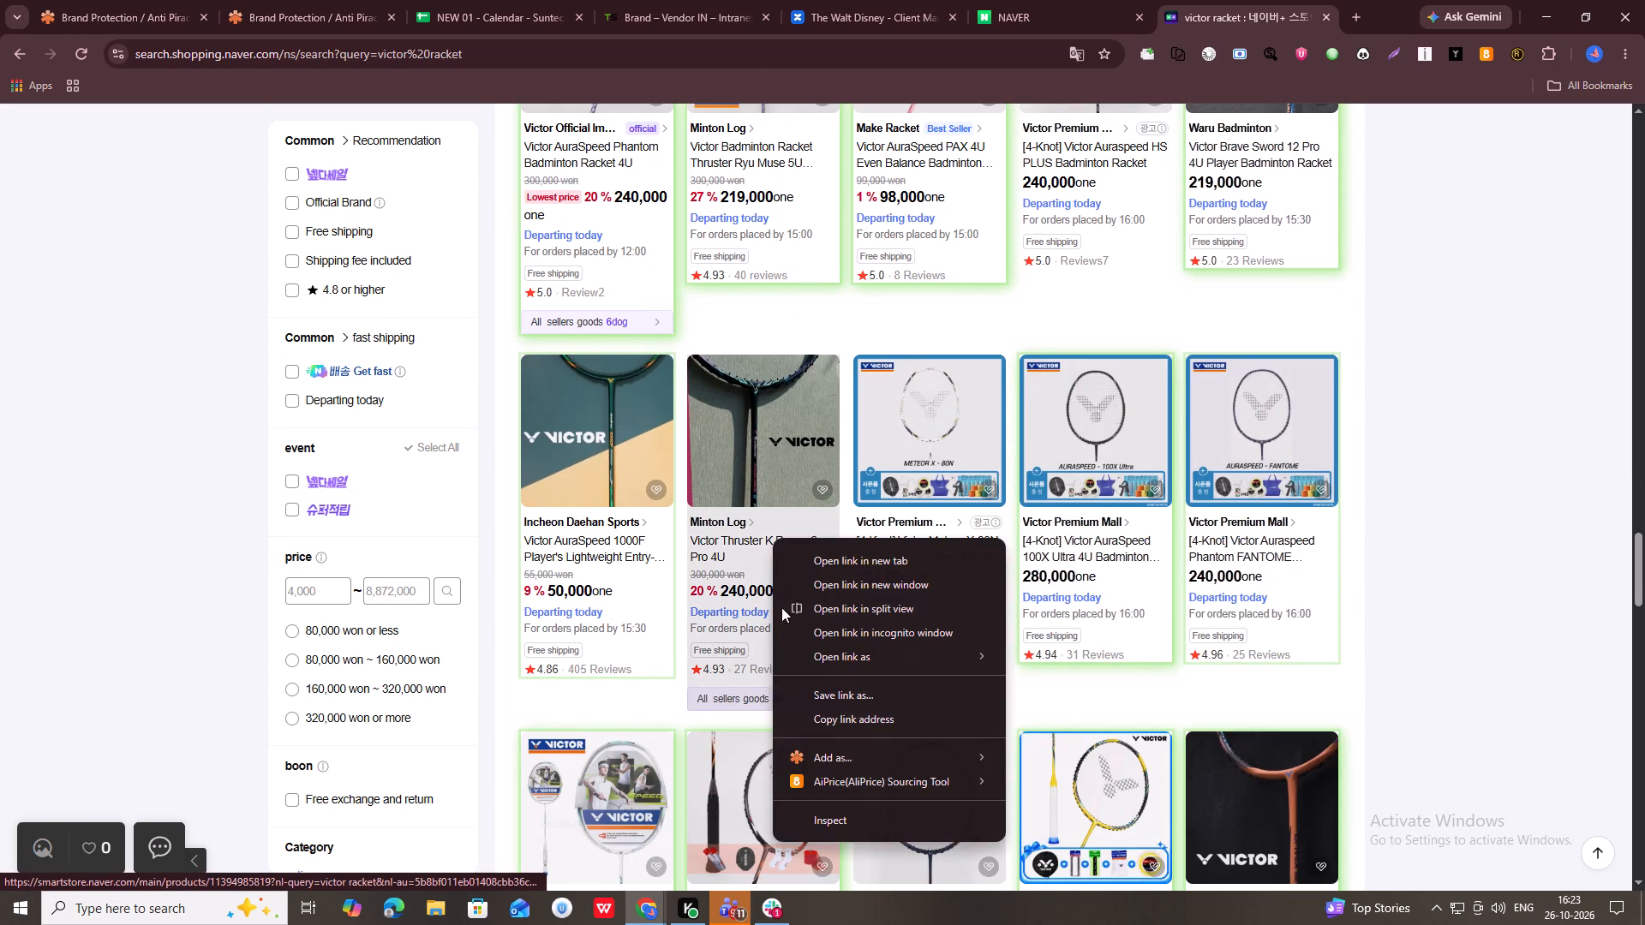
left_click(801, 710)
key("alt+Tab")
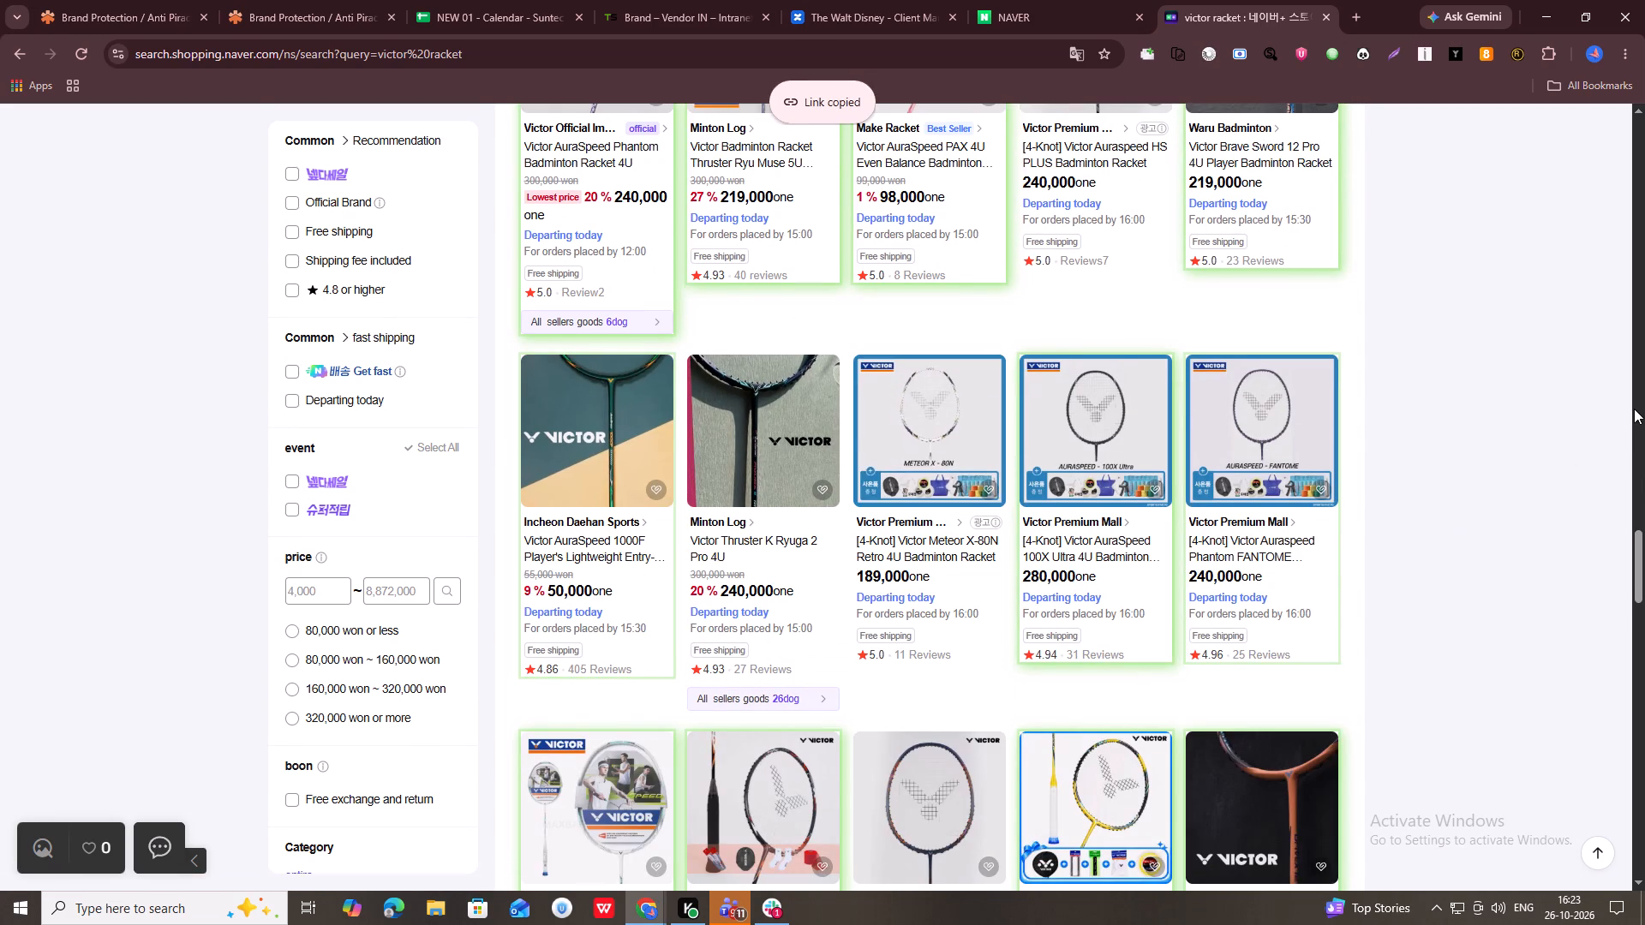
key("ctrl+v")
key("Down")
key("alt+Tab")
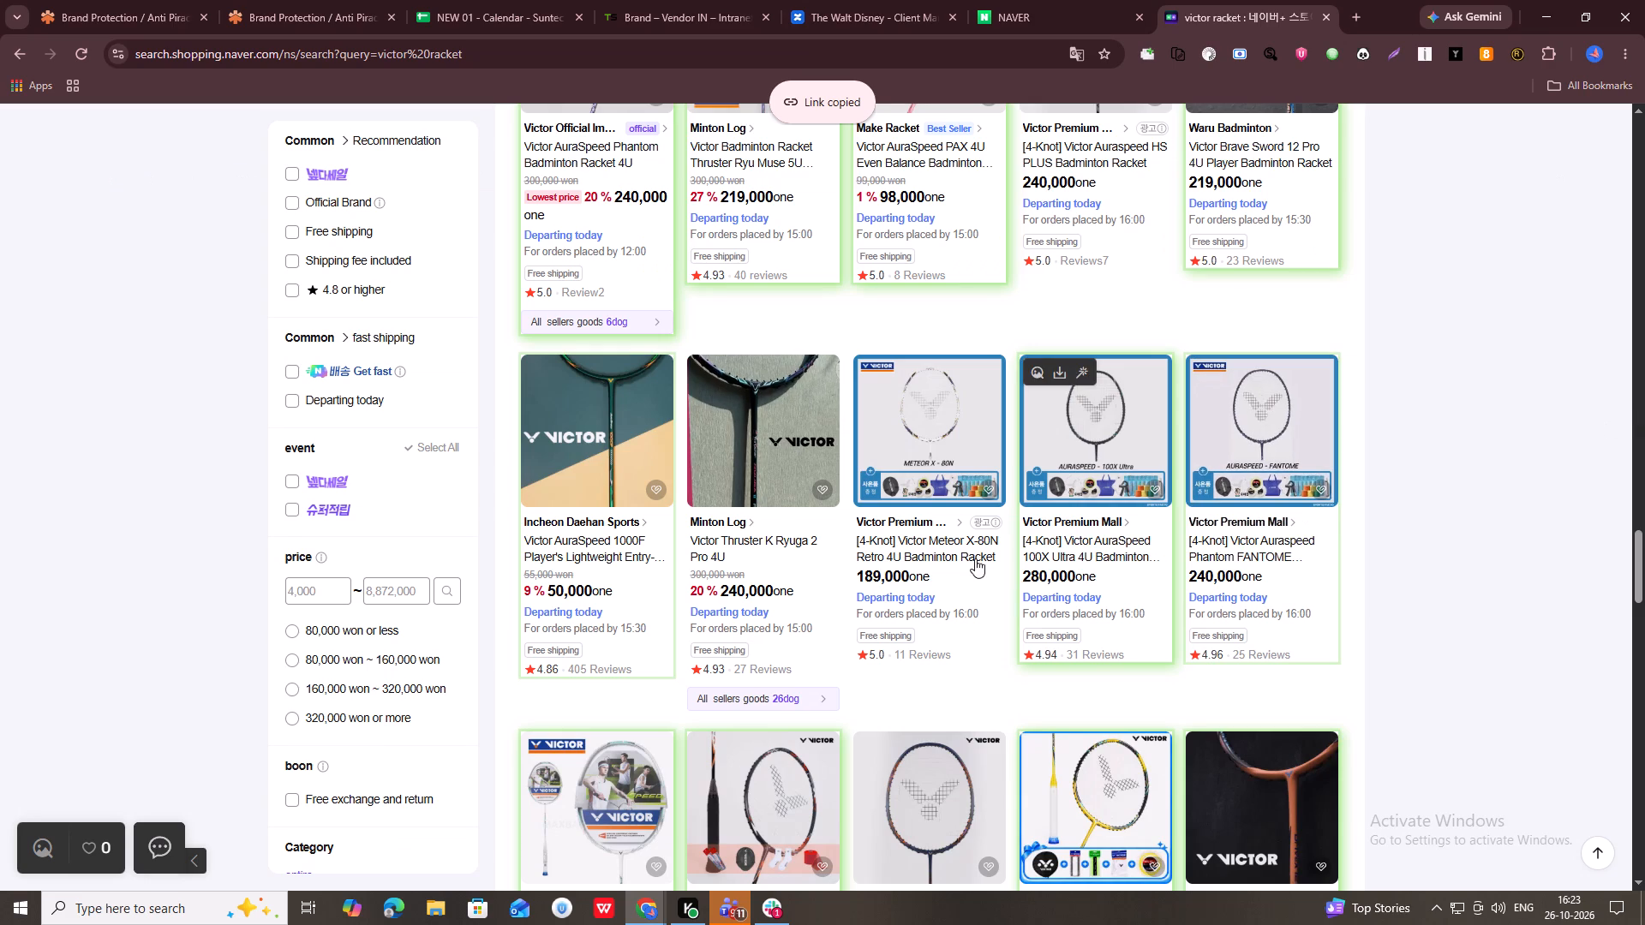
Copy the link of Naver's [4-Knot] Victor Meteor X-80N Retro 4U listing into Links cell C101816.
right_click(929, 552)
left_click(959, 733)
right_click(959, 733)
key("alt+Tab")
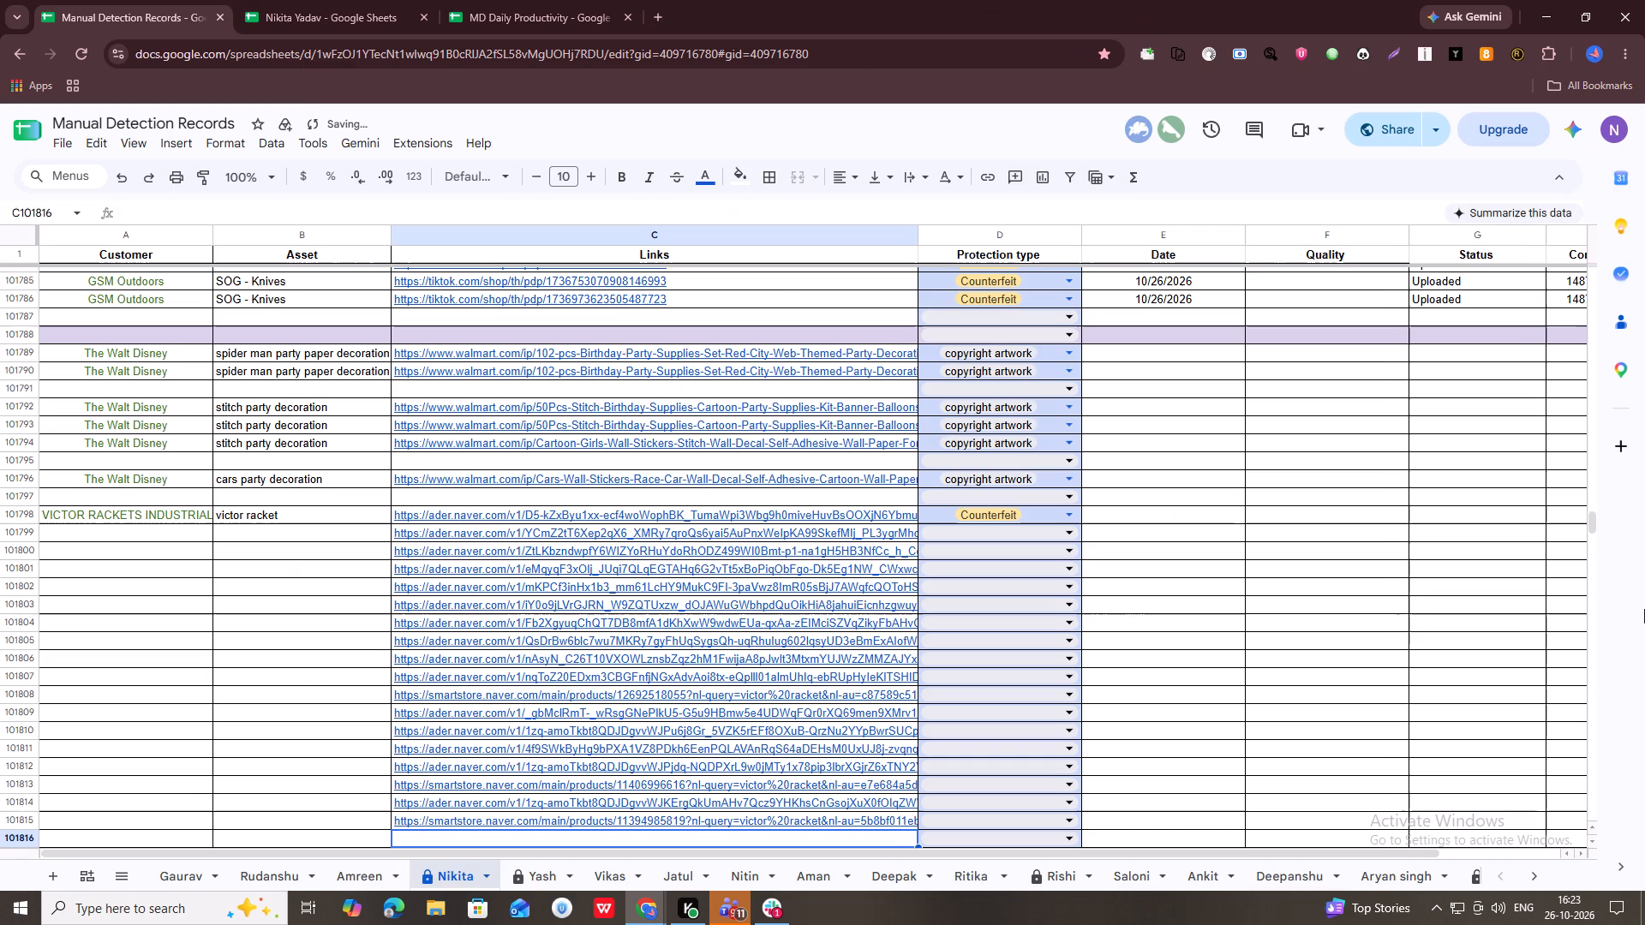
key("Down")
key("Up")
key("ctrl+v")
key("Down")
key("alt+Tab")
key("Down")
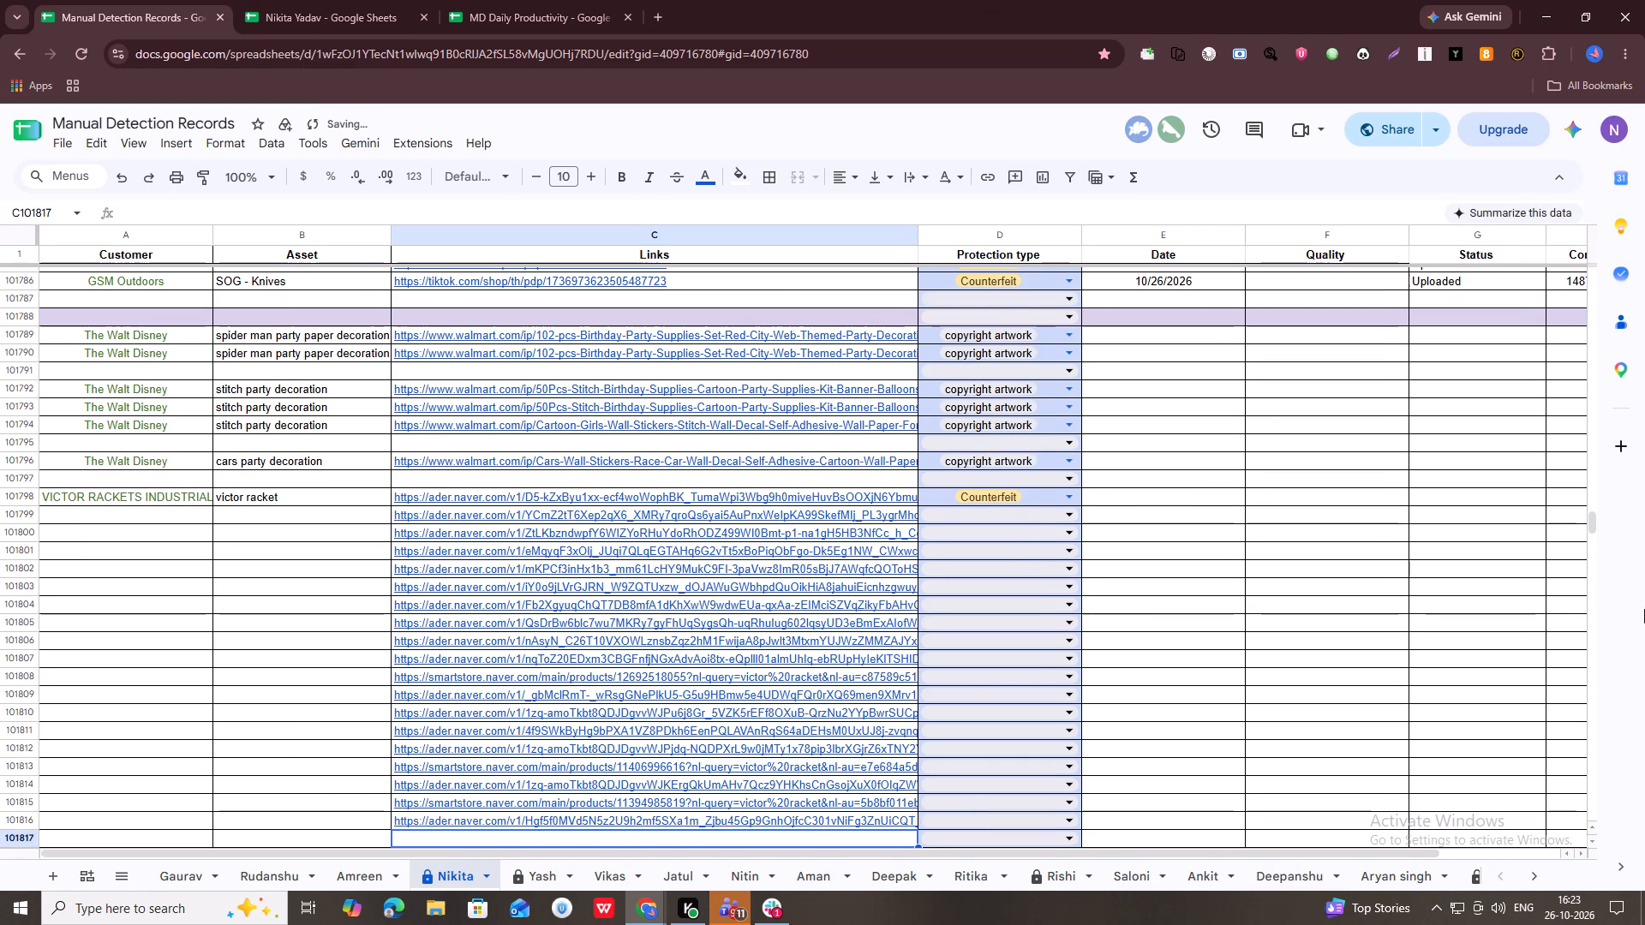
Copy the link of Naver's [4-Knot] Victor DriveX Metallic 10 listing into Links cell C101817.
scroll(1615, 595, "down", 5)
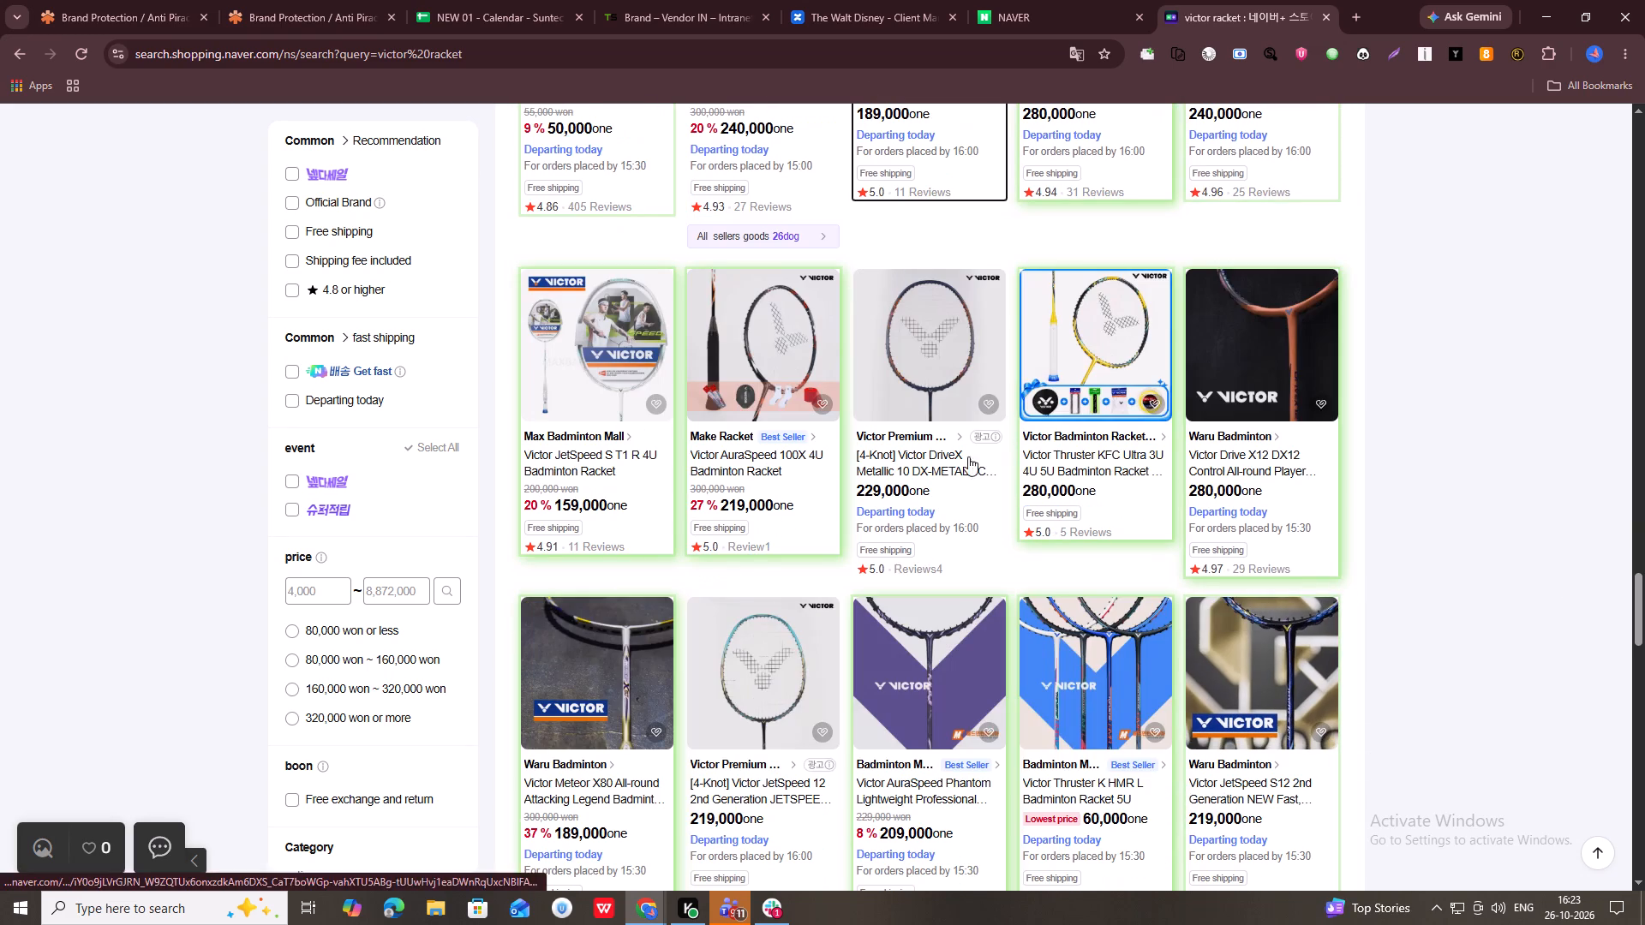
right_click(925, 458)
left_click(969, 643)
right_click(969, 643)
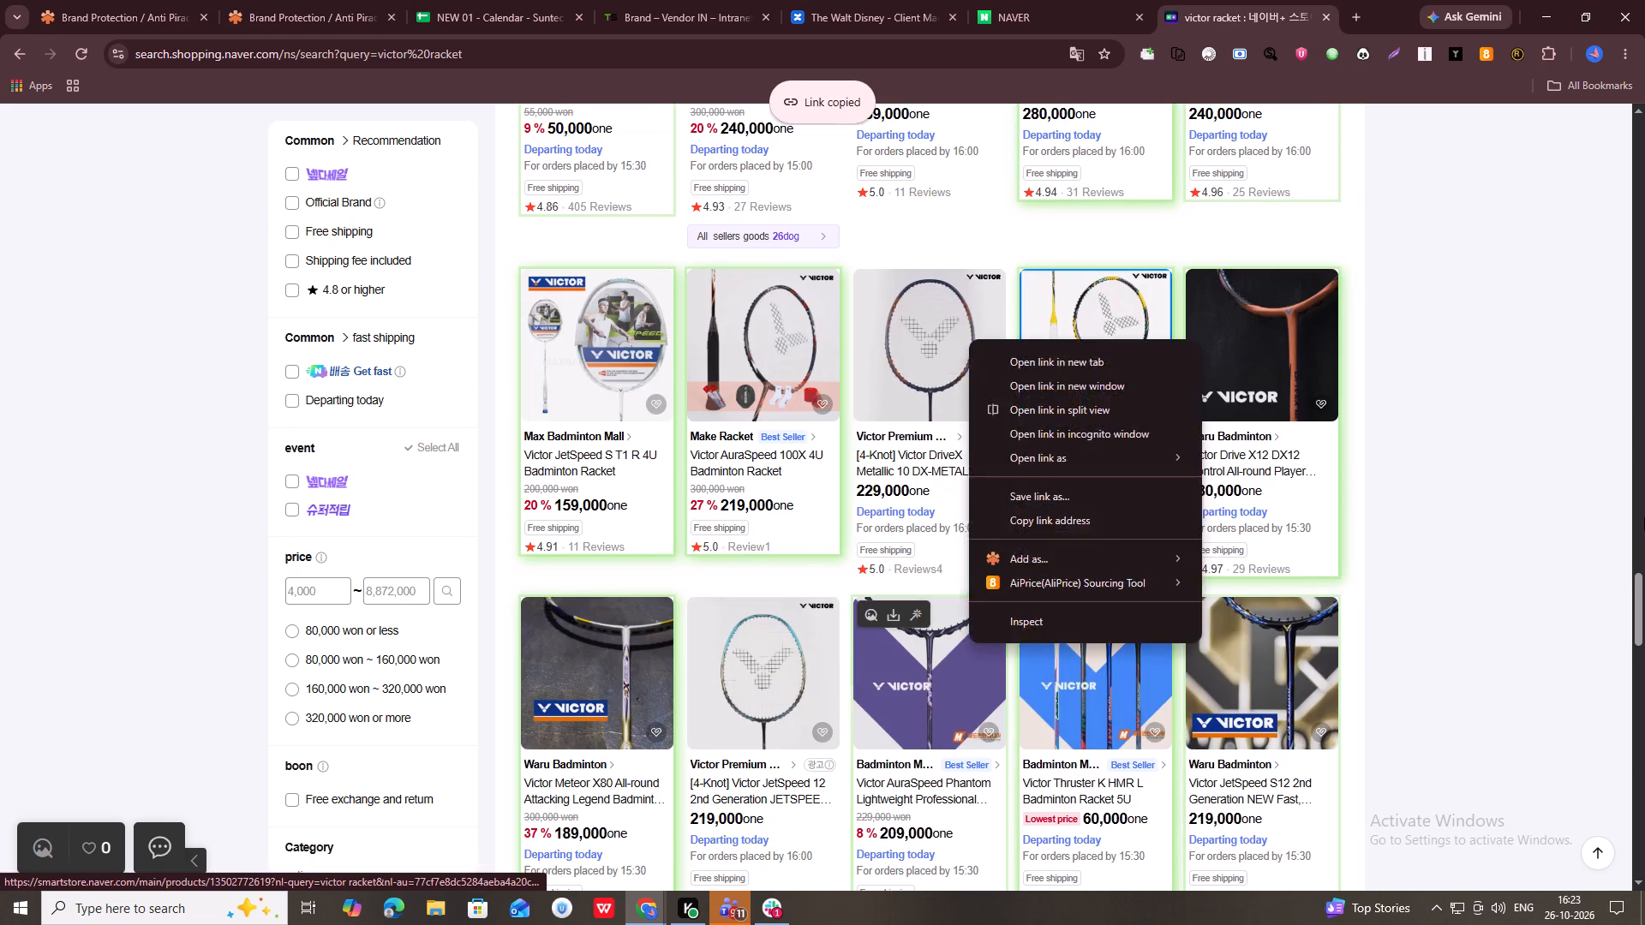
key("alt+Tab")
key("ctrl+v")
key("Down")
key("alt+Tab")
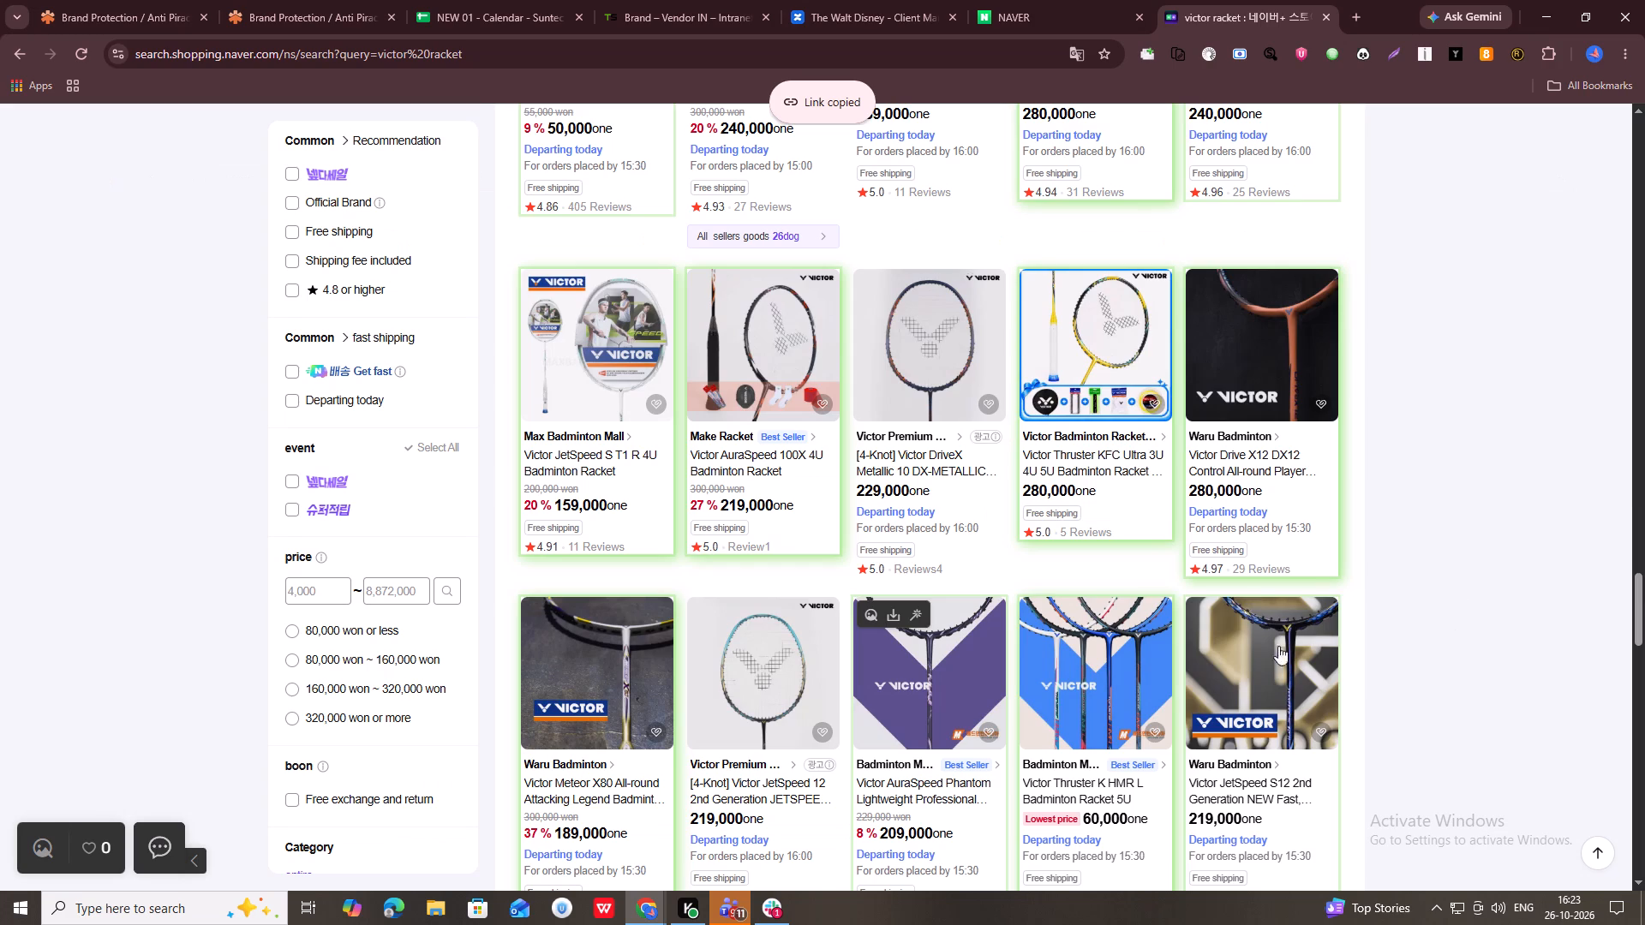
Copy the link of Naver's [4-Knot] Victor JetSpeed 12 2nd Generation listing into Links cell C101818.
scroll(1627, 492, "down", 4)
right_click(748, 451)
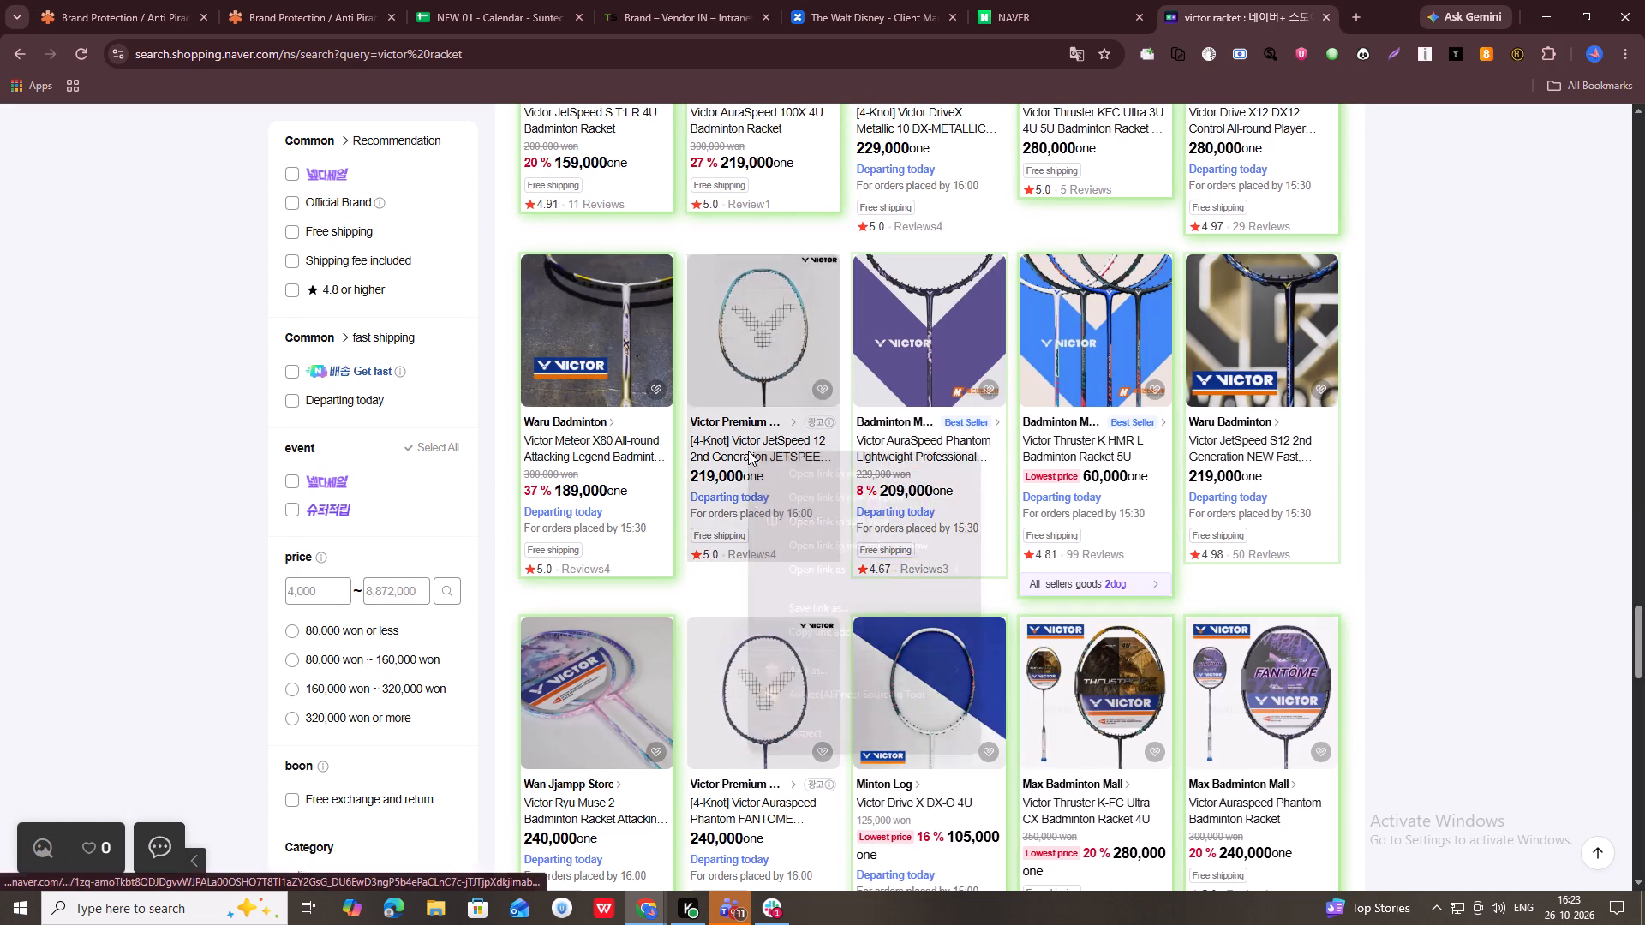
left_click(791, 631)
key("alt+Tab")
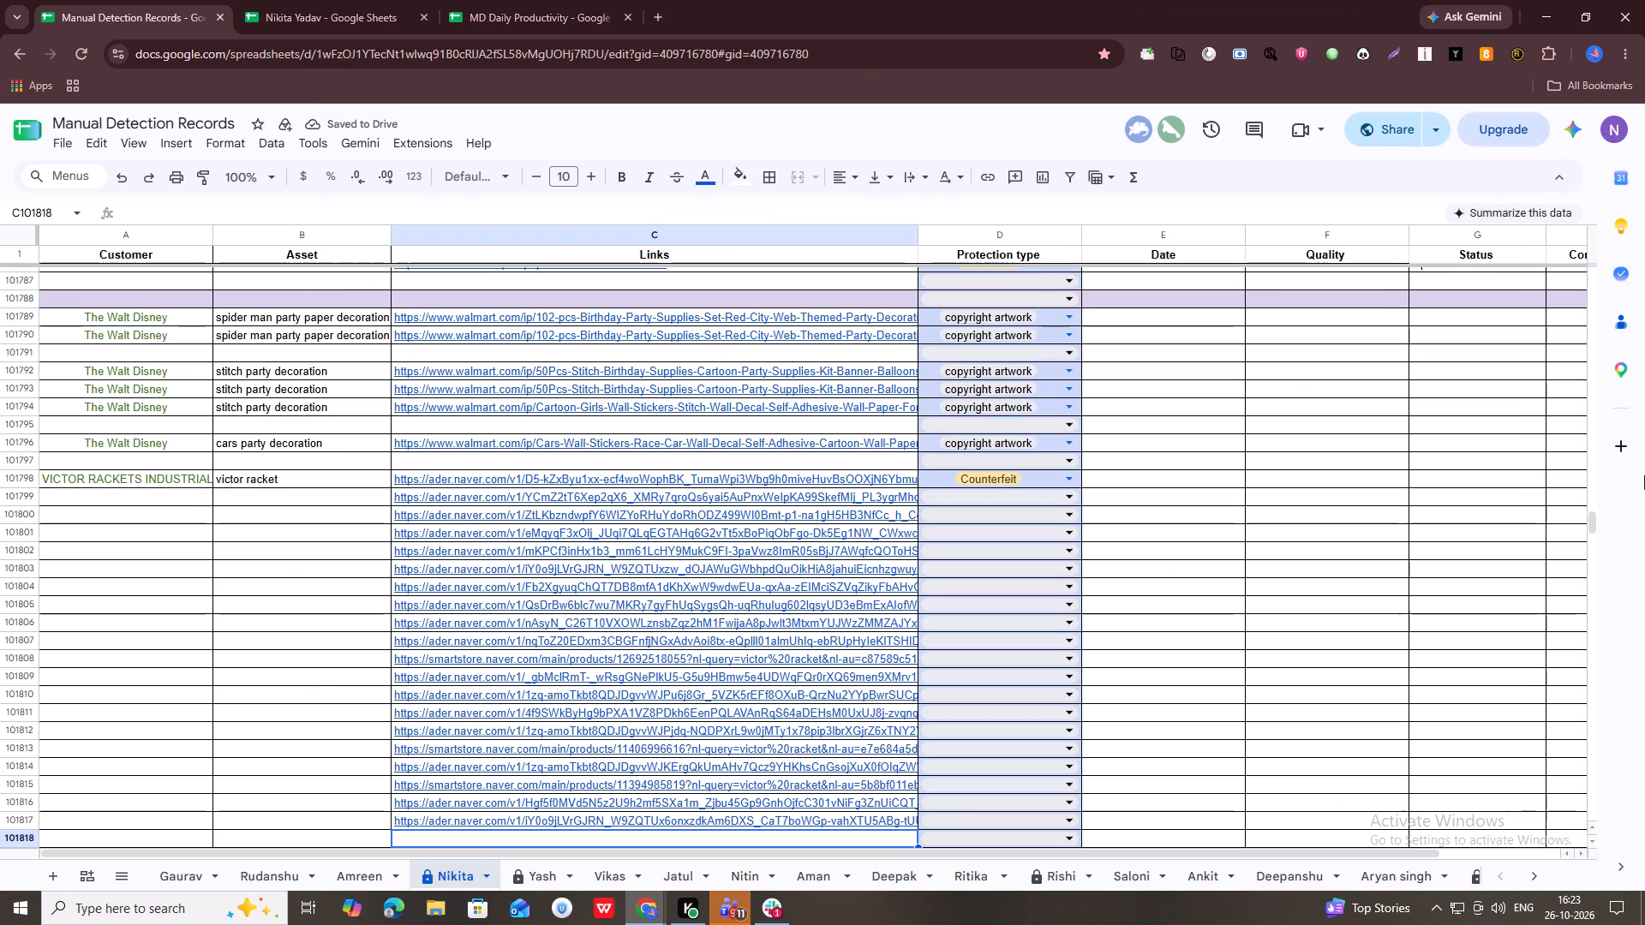
key("ctrl+v")
key("Down")
key("alt+Tab")
key("Down")
Copy the link of Naver's [4-Knot] Victor JetSpeed S T1 White listing into Links cell C101819.
scroll(1272, 451, "down", 4)
scroll(796, 657, "down", 3)
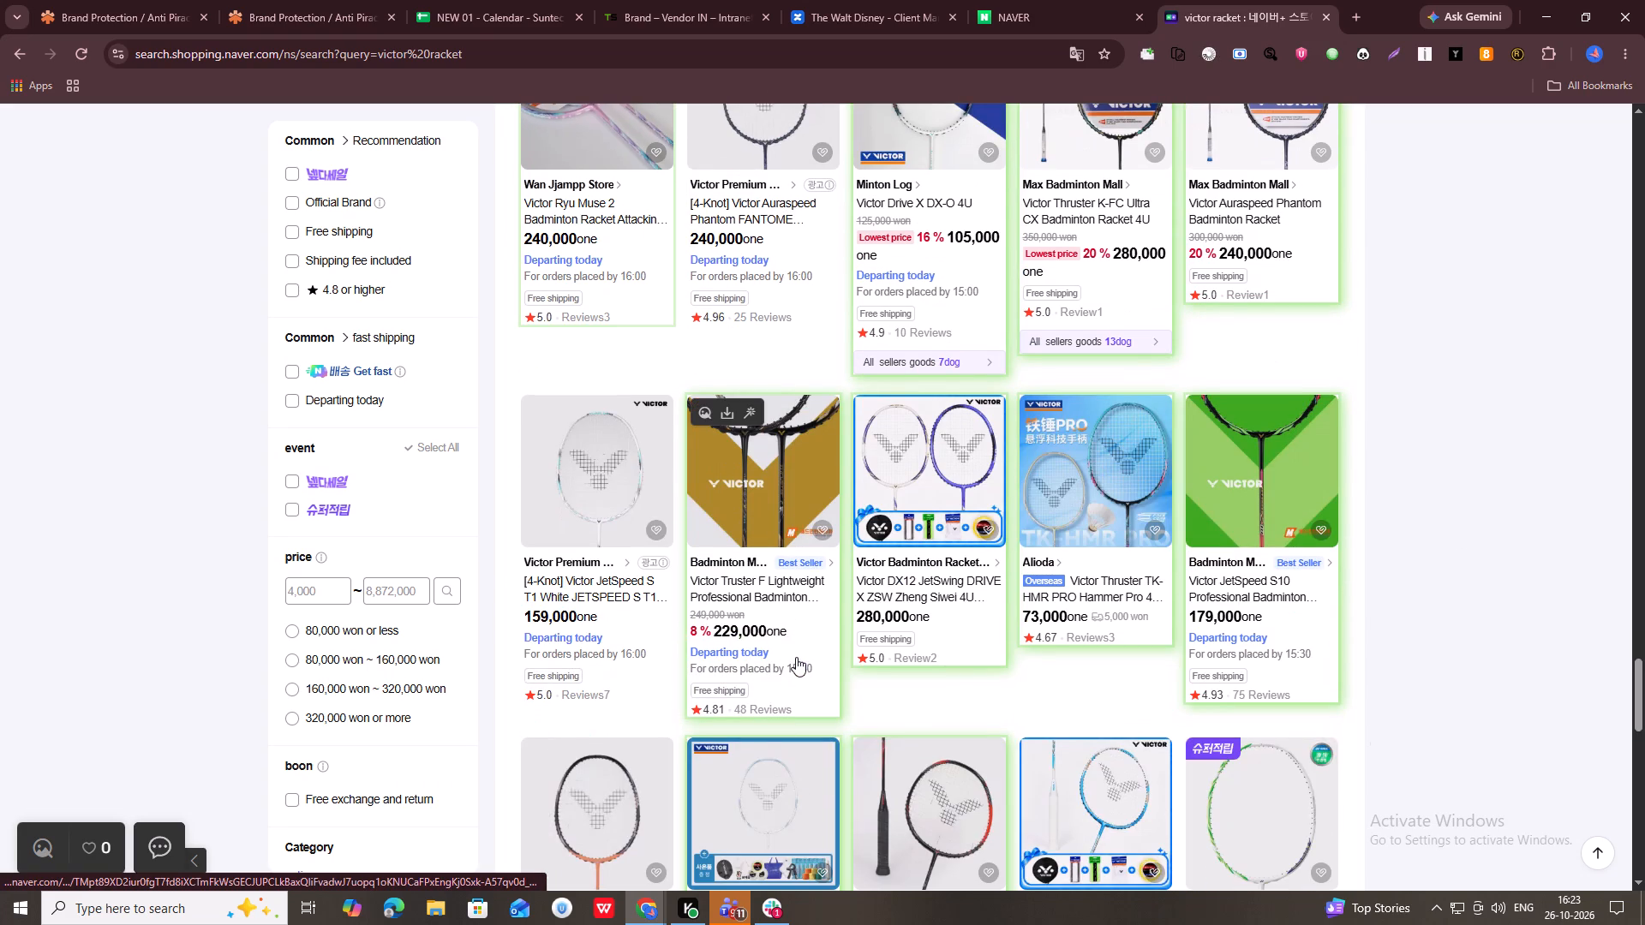
right_click(589, 593)
left_click(679, 468)
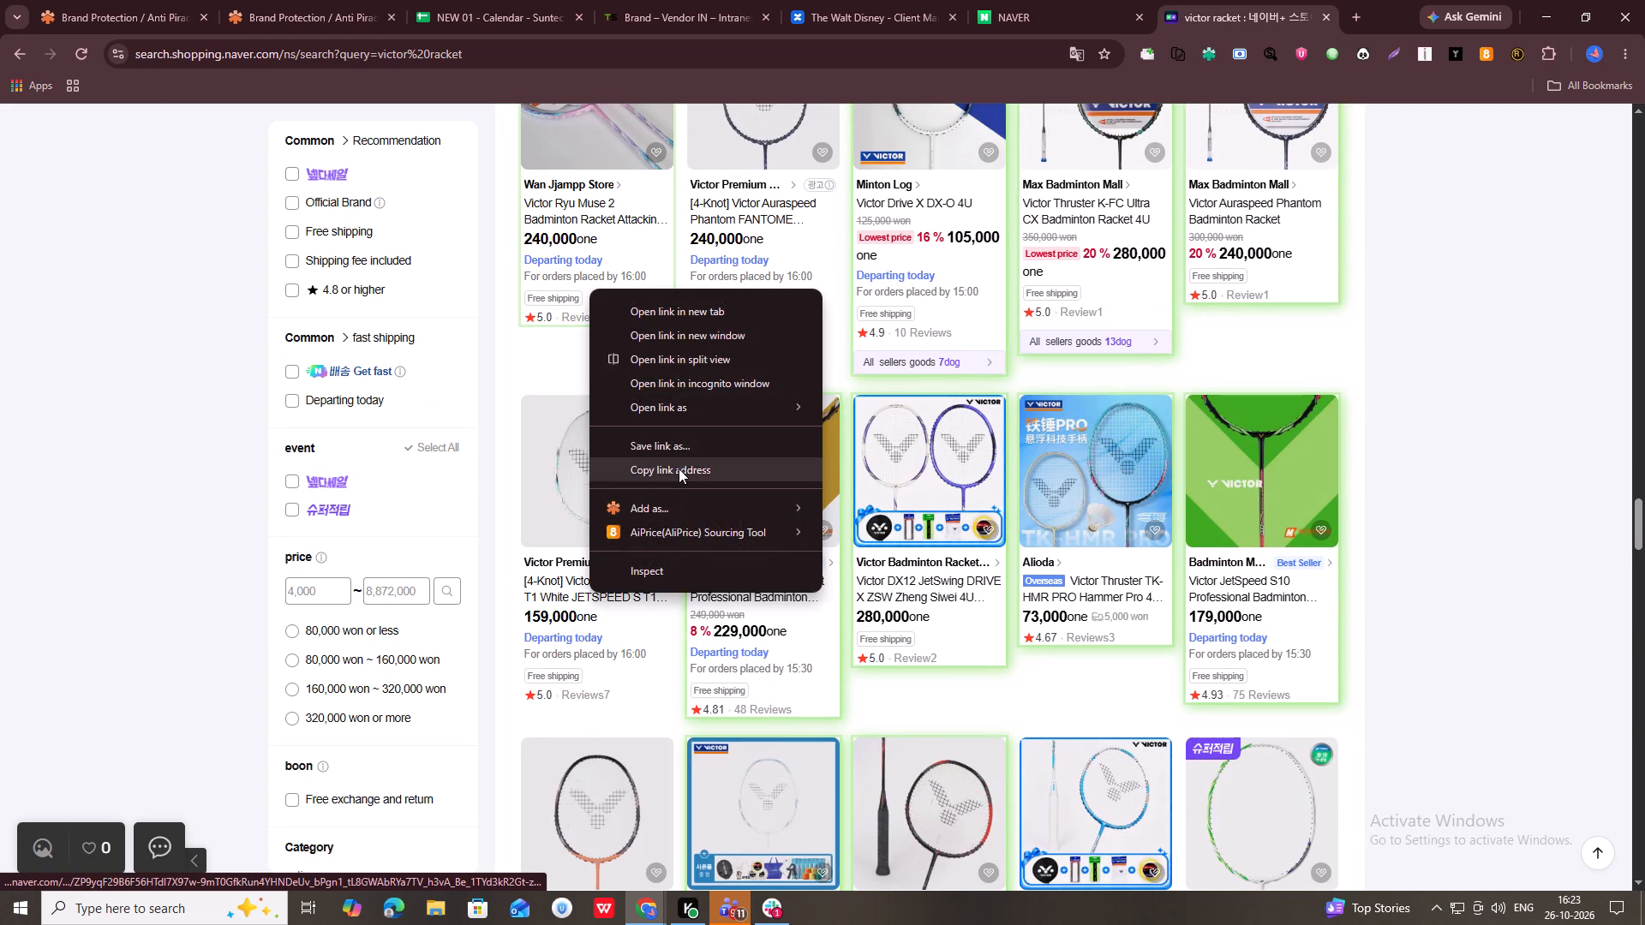
key("alt+Tab")
key("ctrl+v")
key("Down")
key("alt+Tab")
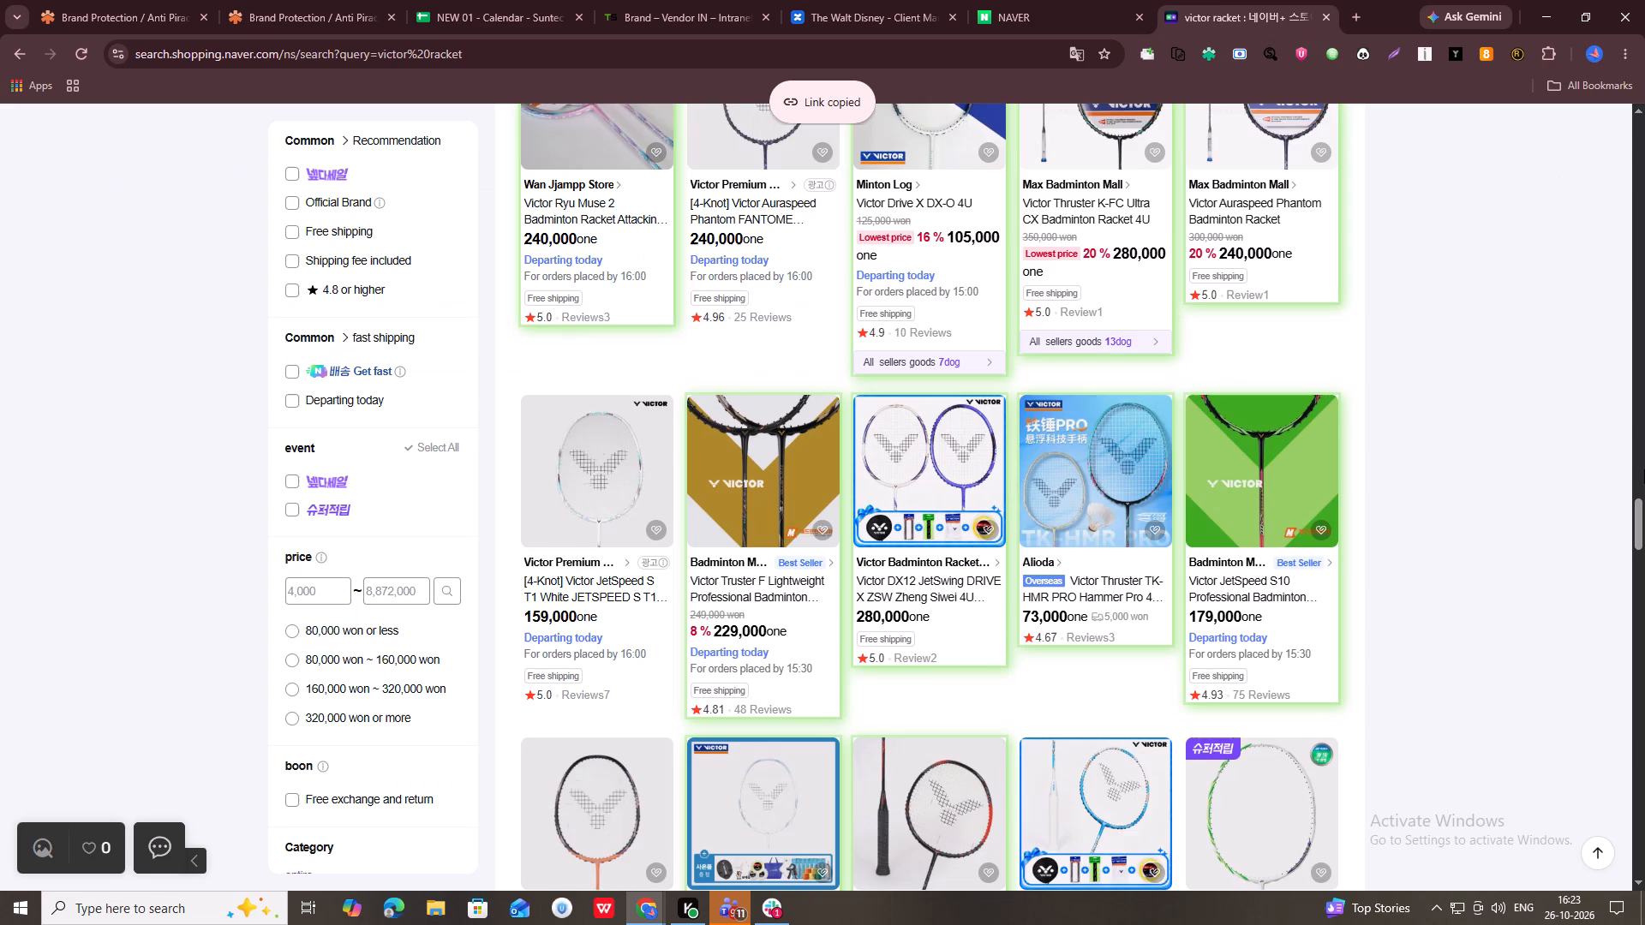
key("Down")
Copy the link of Naver's [4-Knot] Victor DriveX 12 DX-12 listing into Links cell C101820.
scroll(1196, 411, "down", 5)
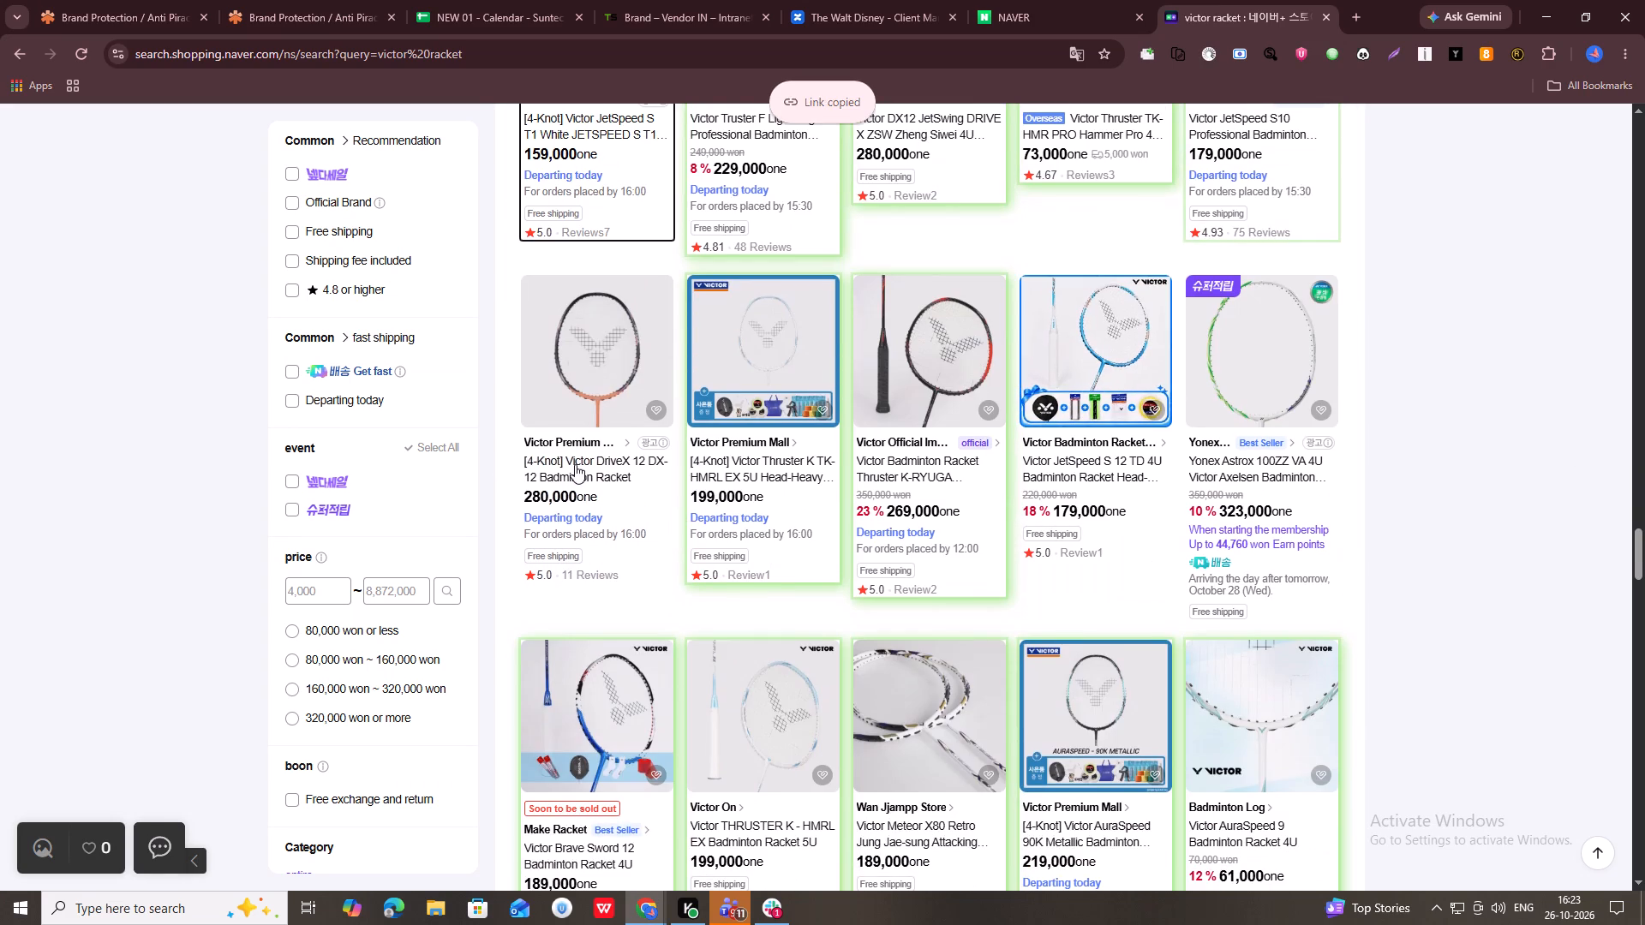
right_click(576, 464)
left_click(628, 650)
key("alt+Tab")
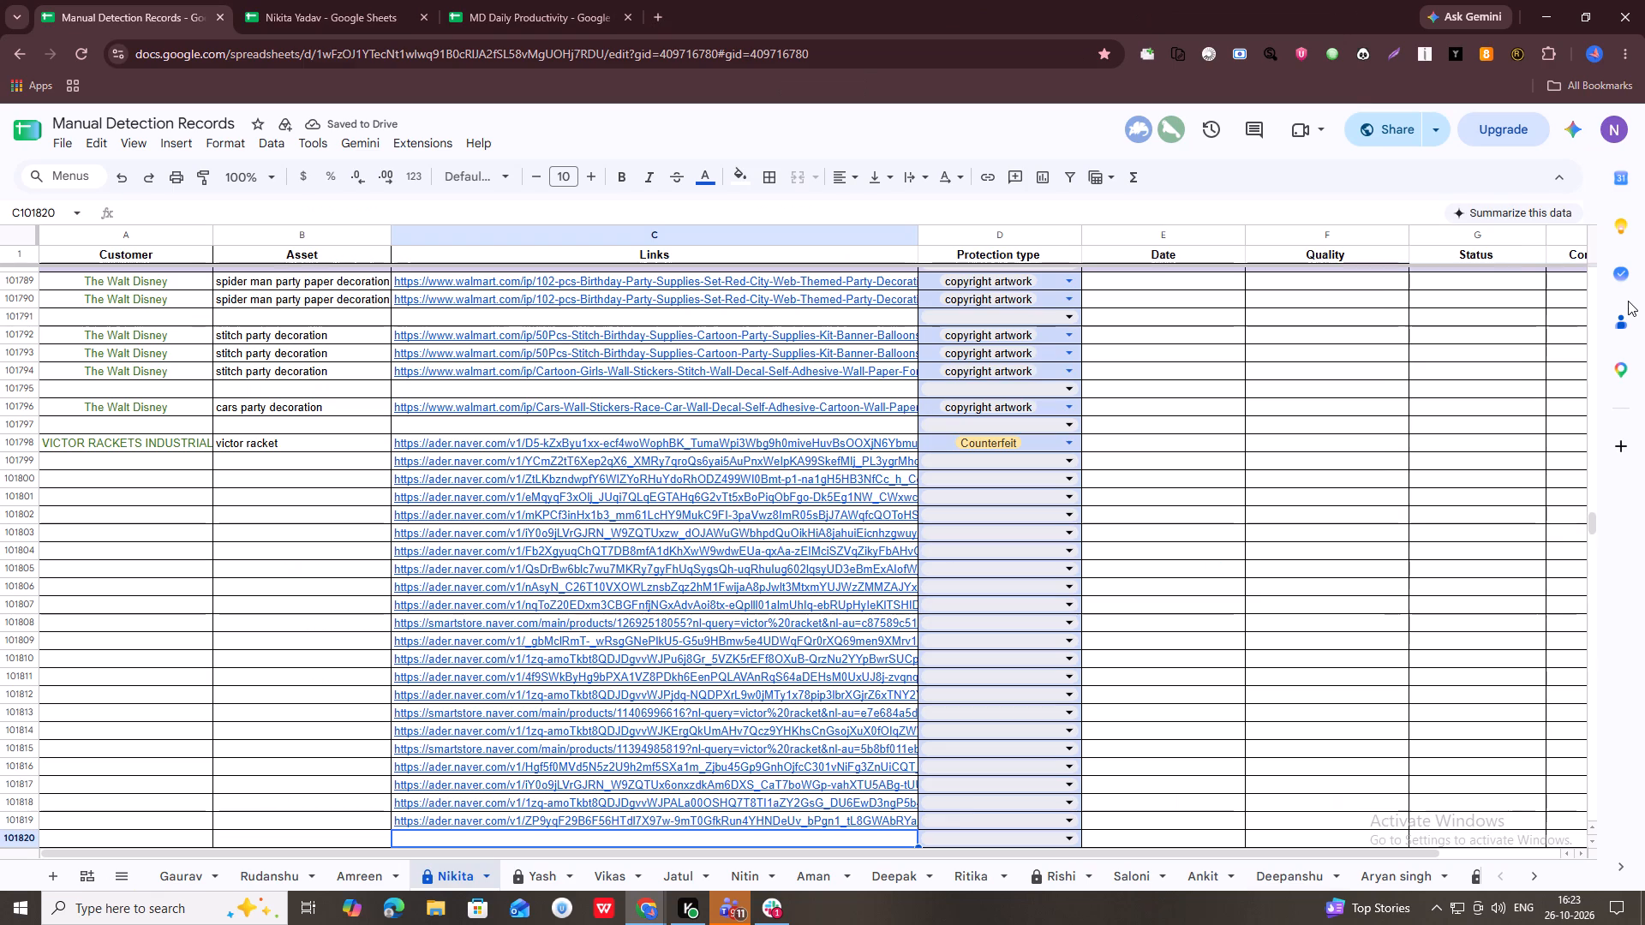
key("ctrl+v")
key("Down")
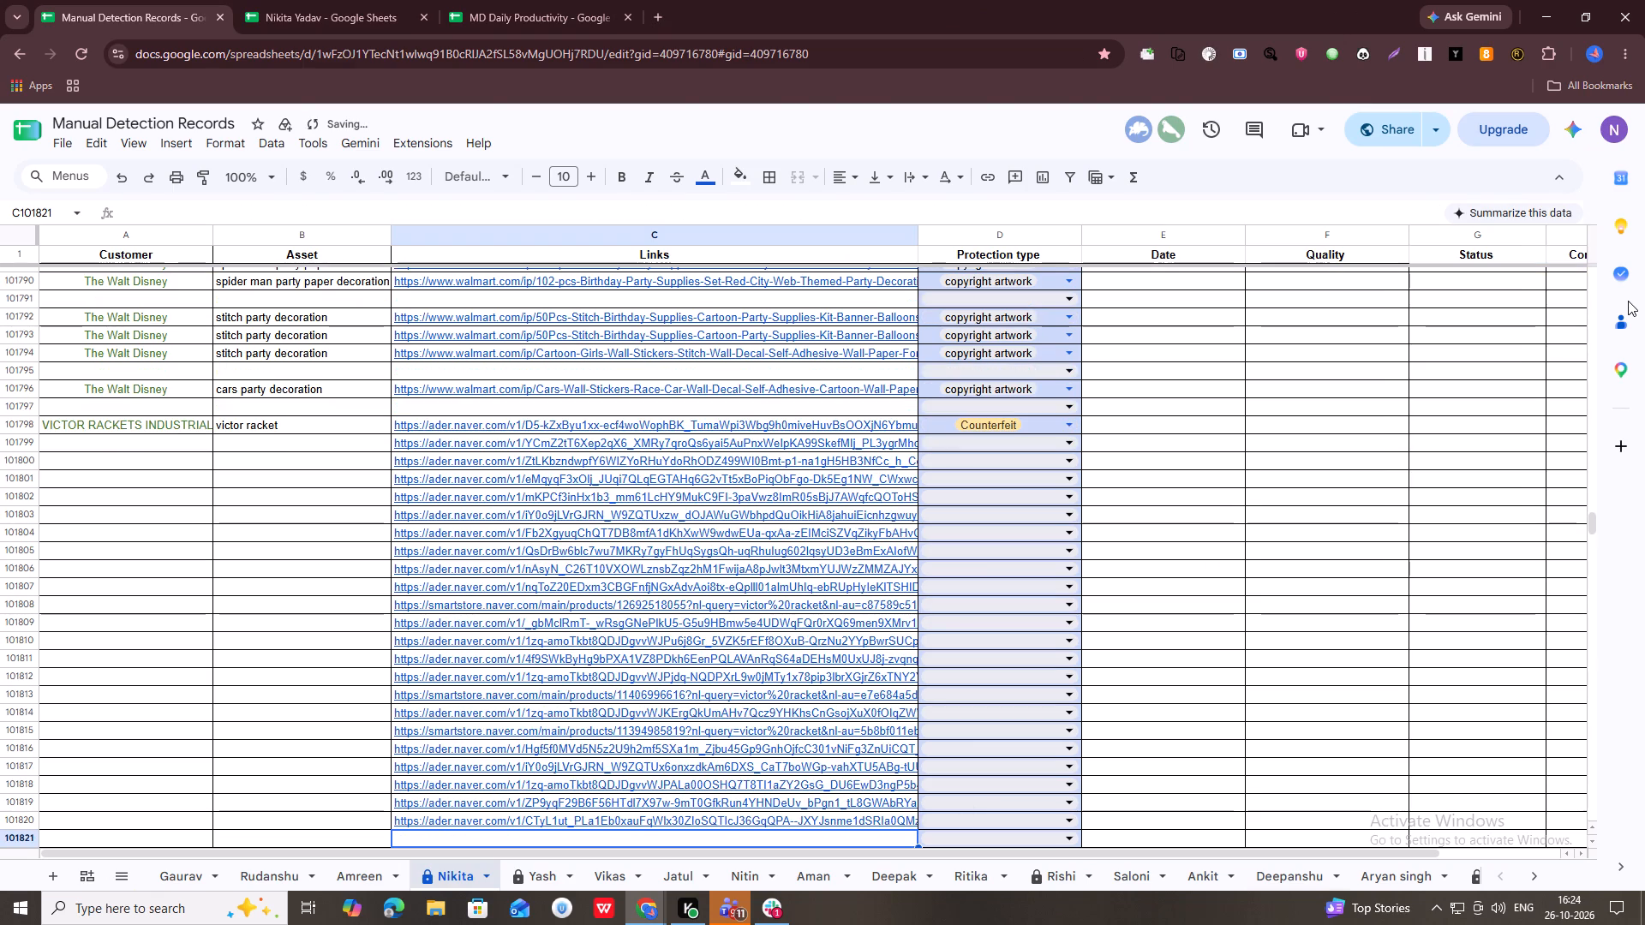
key("alt+Tab")
key("Right")
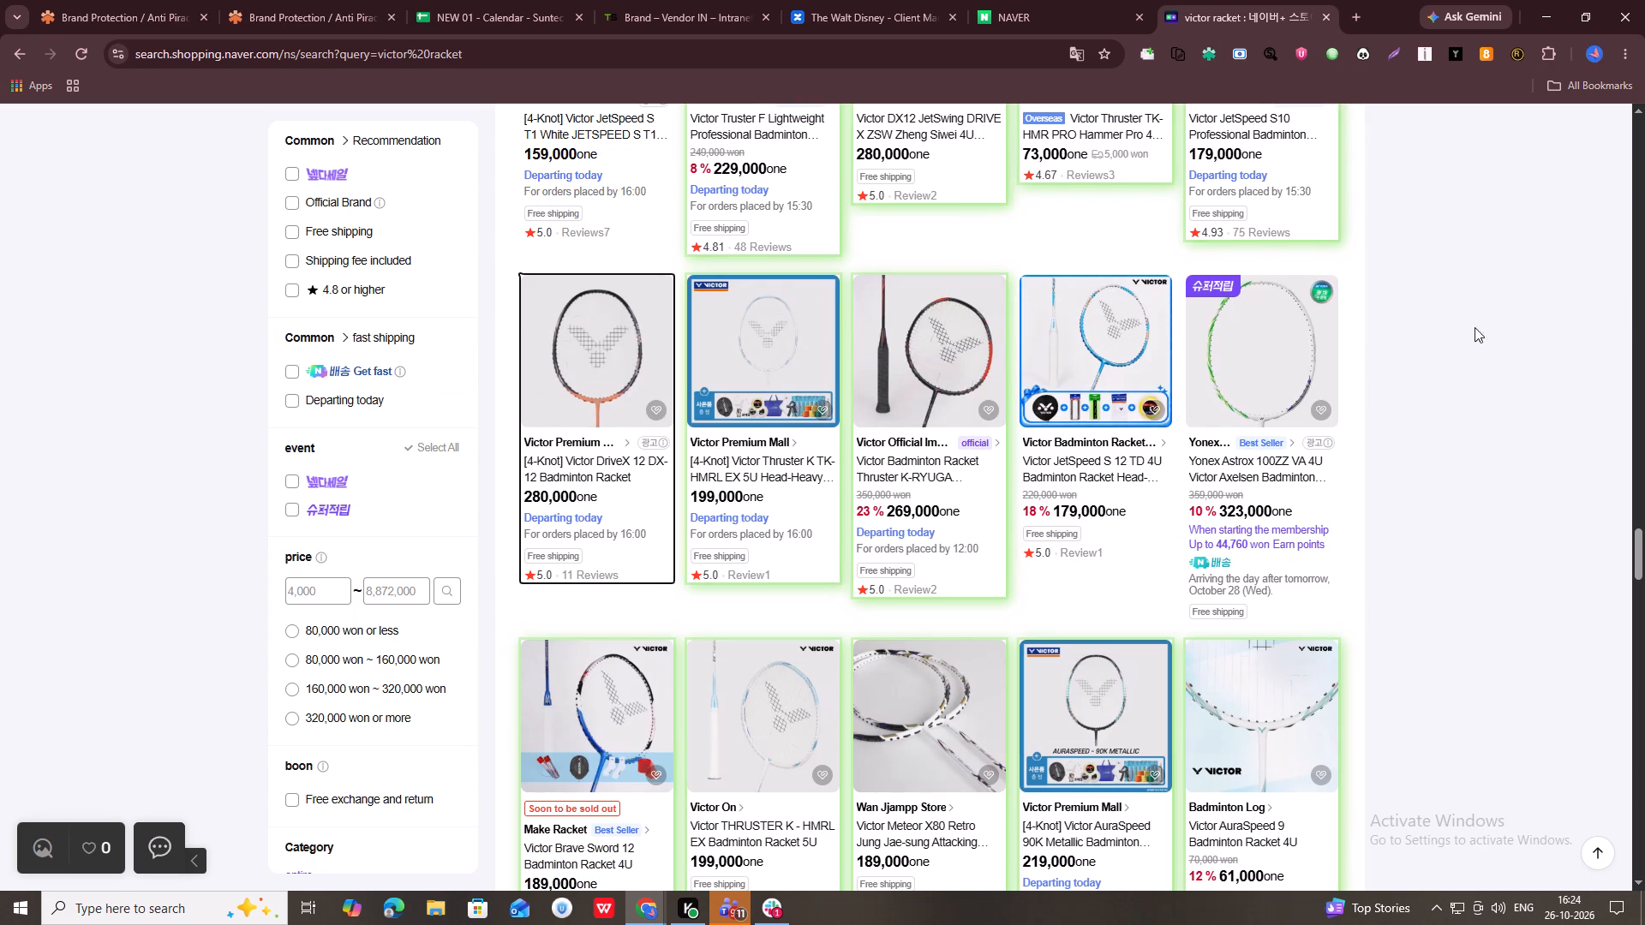
Copy the link of Naver's Victor JetSpeed S 12 TD 4U listing into Links cell C101821.
right_click(1103, 469)
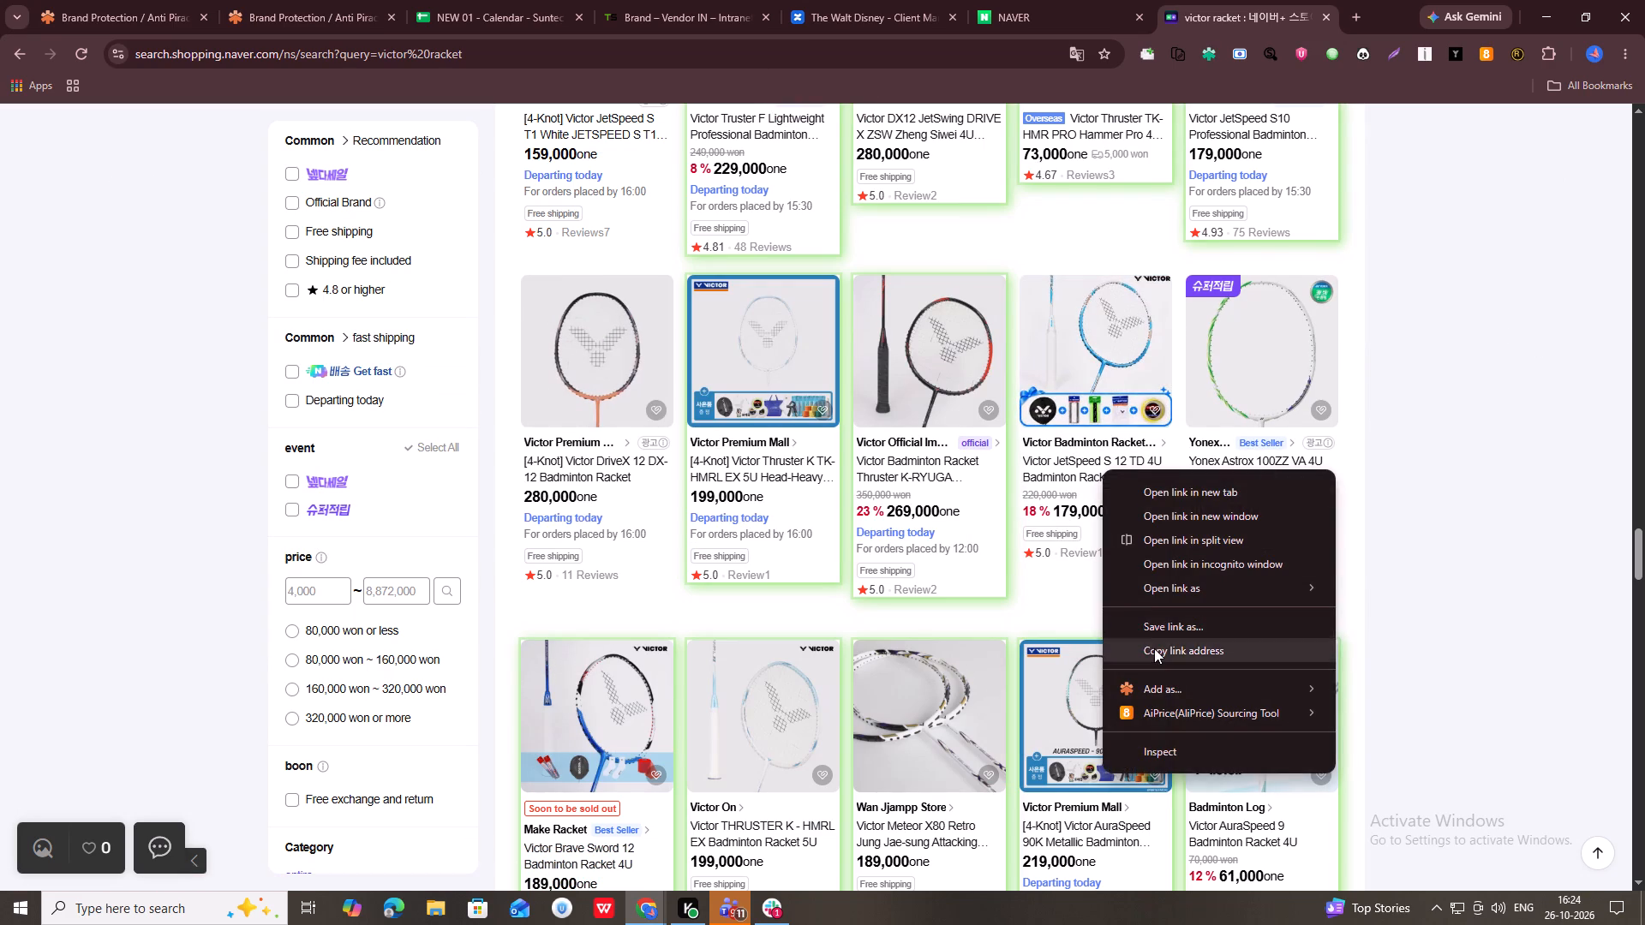
left_click(1154, 648)
key("alt+Tab")
key("ctrl+v")
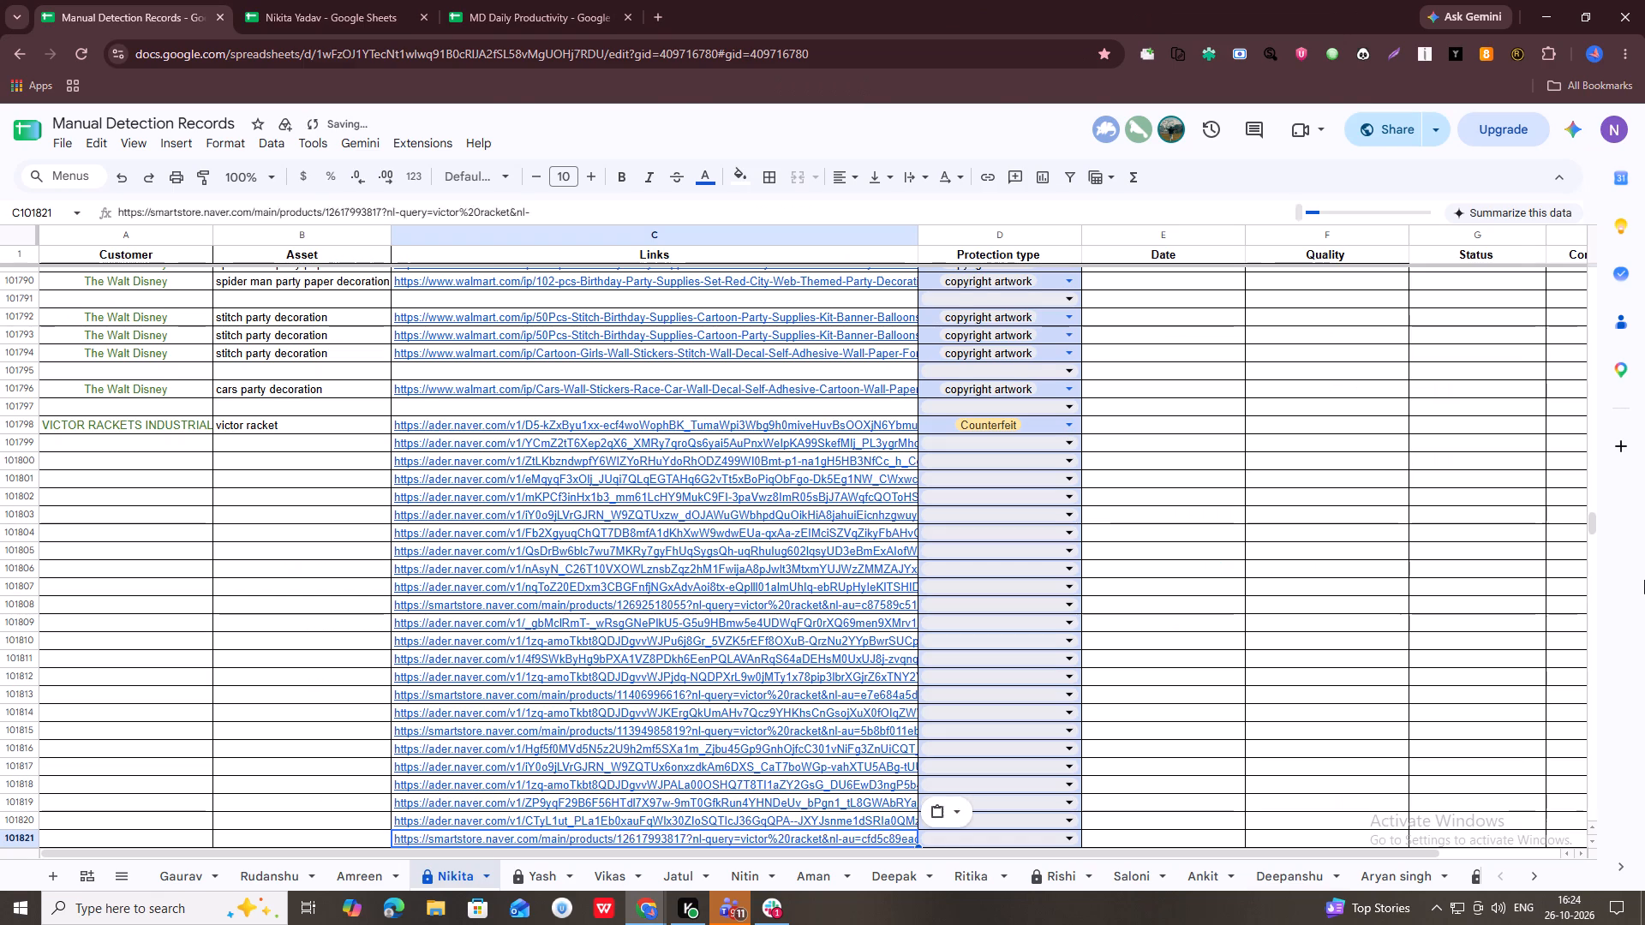
key("Down")
key("alt+Tab")
key("Down")
Copy the link of the official Victor store's Brave Sword 12 Pro 4U listing on Naver into Links cell C101822.
scroll(1265, 623, "down", 4)
scroll(1271, 620, "up", 3)
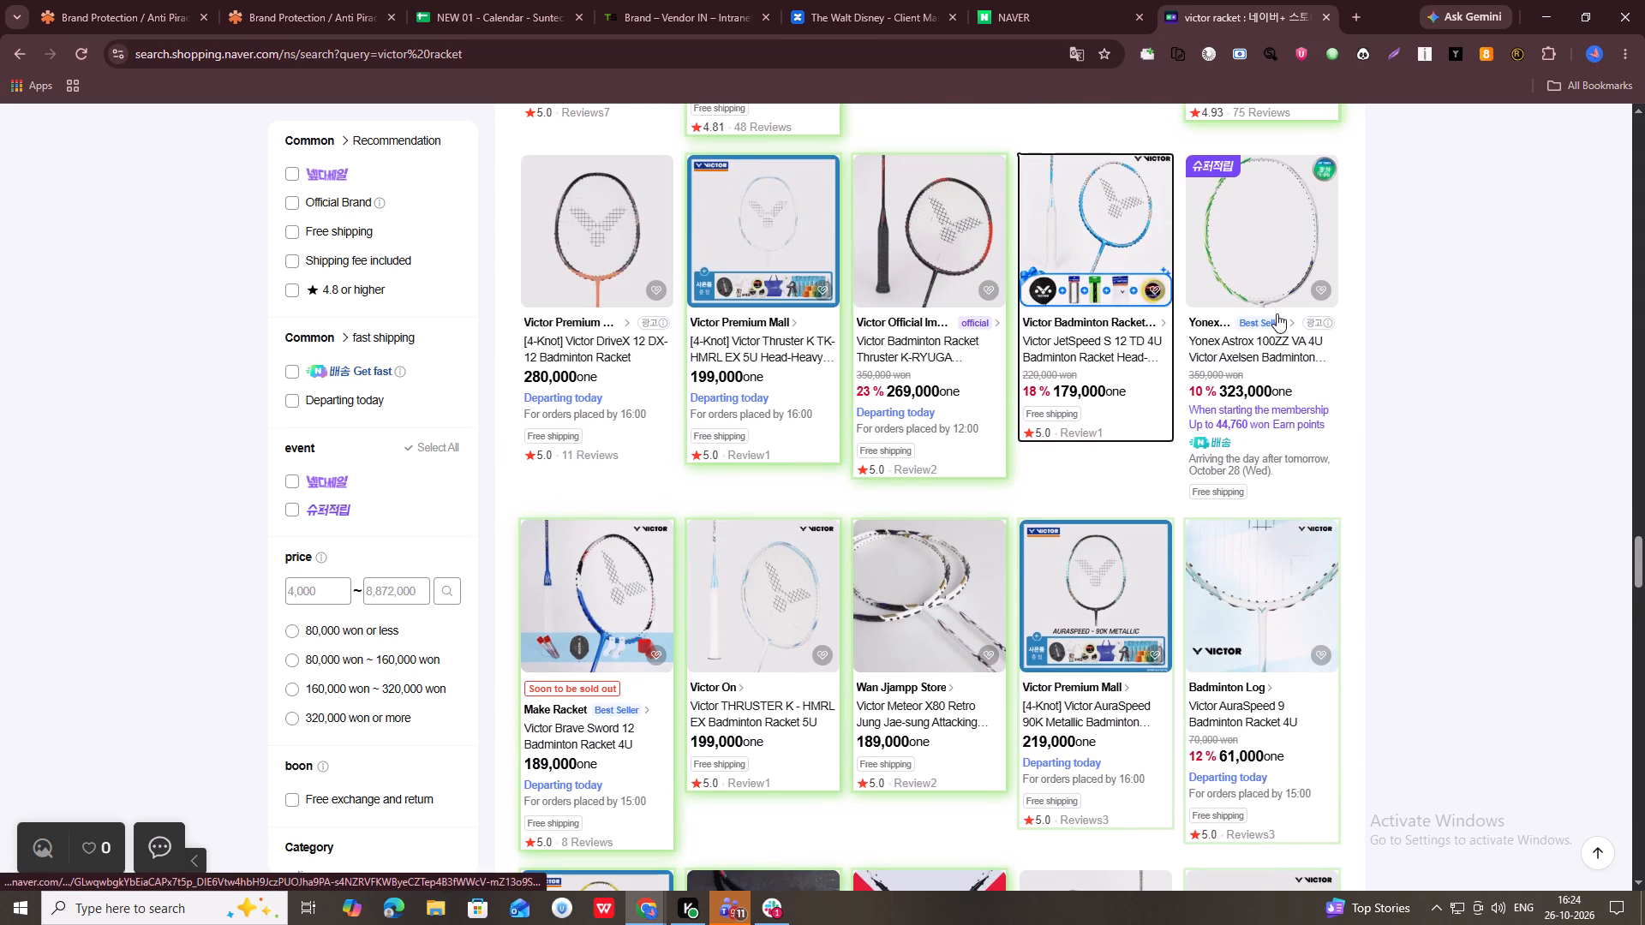
scroll(1138, 780, "down", 4)
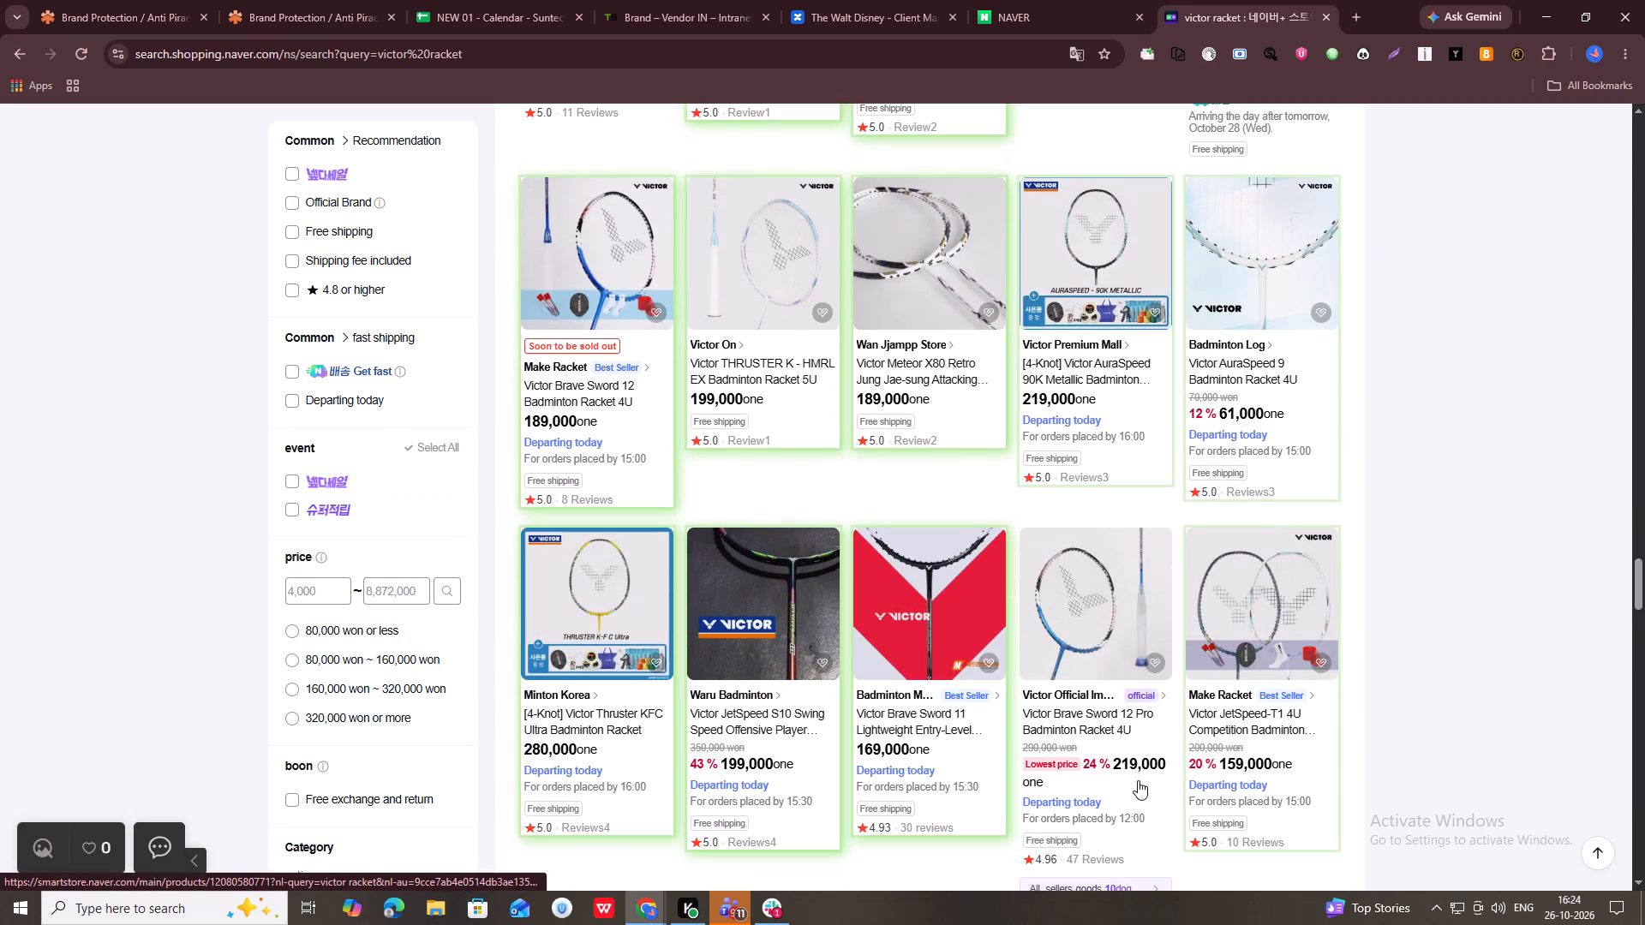
scroll(1075, 770, "down", 3)
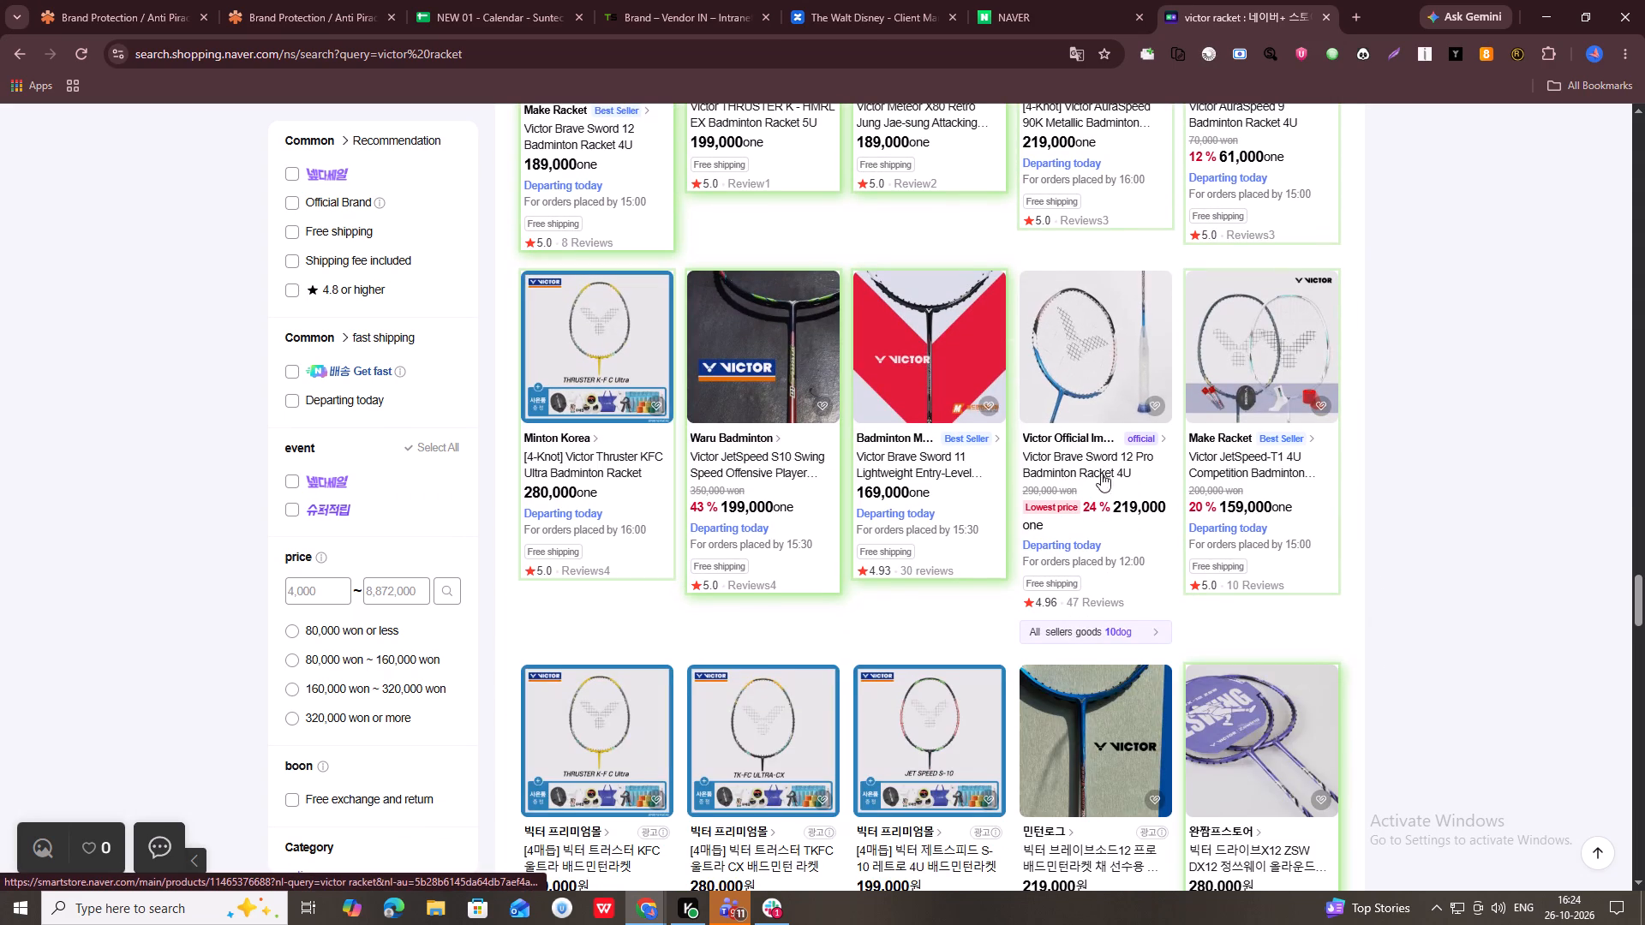
right_click(1105, 457)
left_click(1173, 635)
right_click(1173, 635)
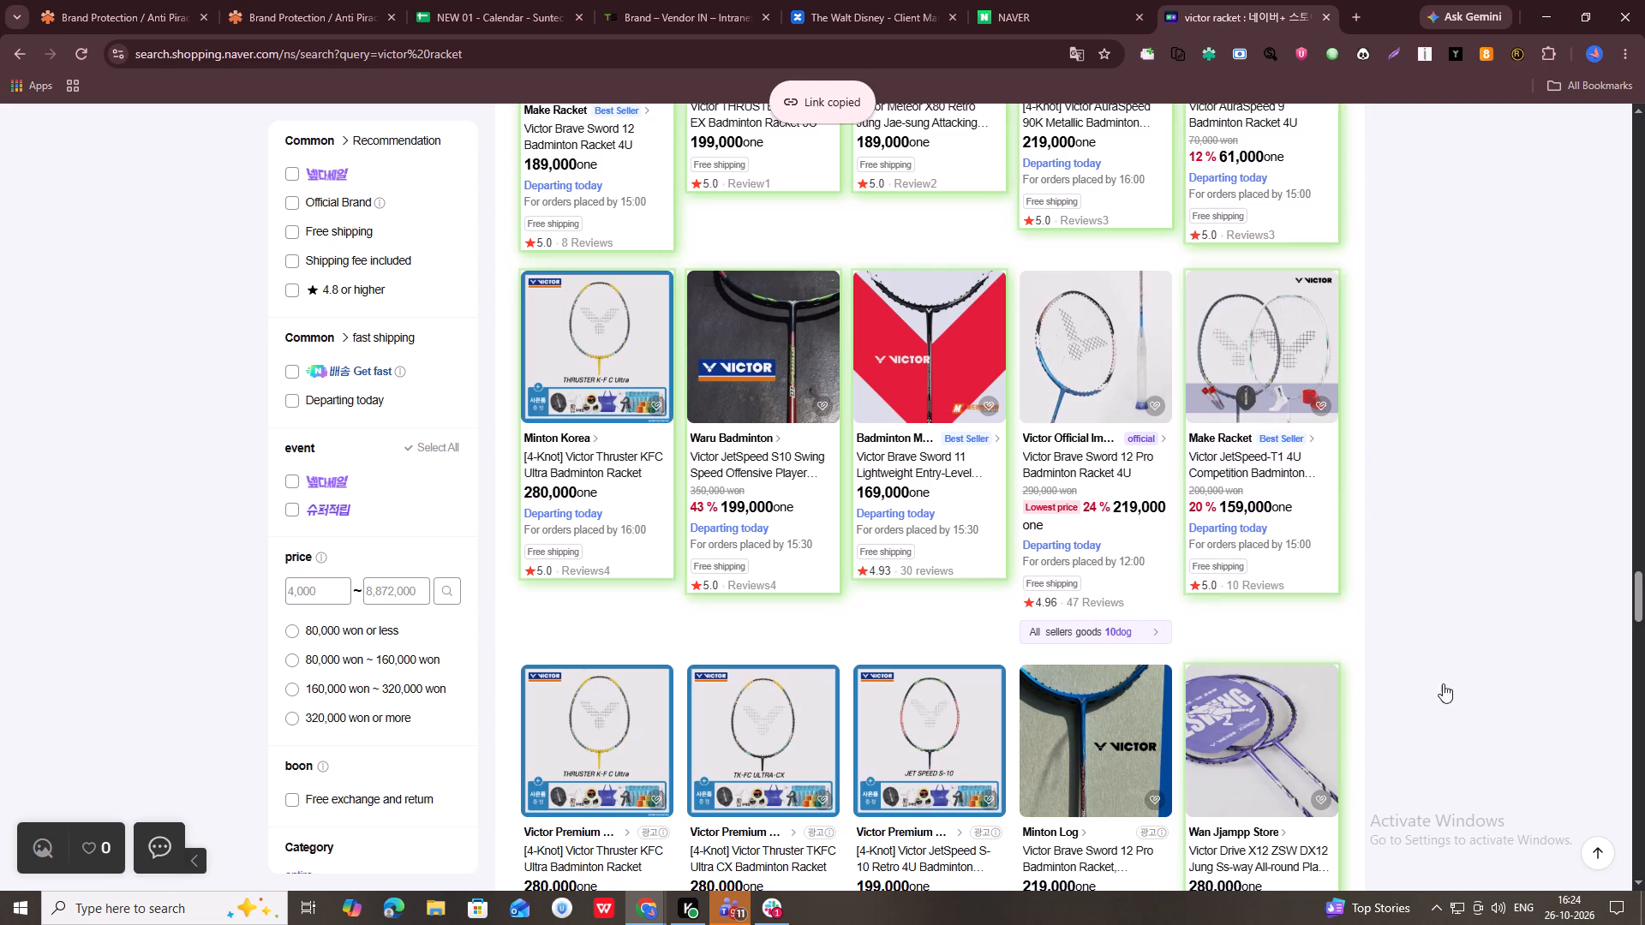
key("alt+Tab")
key("ctrl+v")
key("Down")
key("alt+Tab")
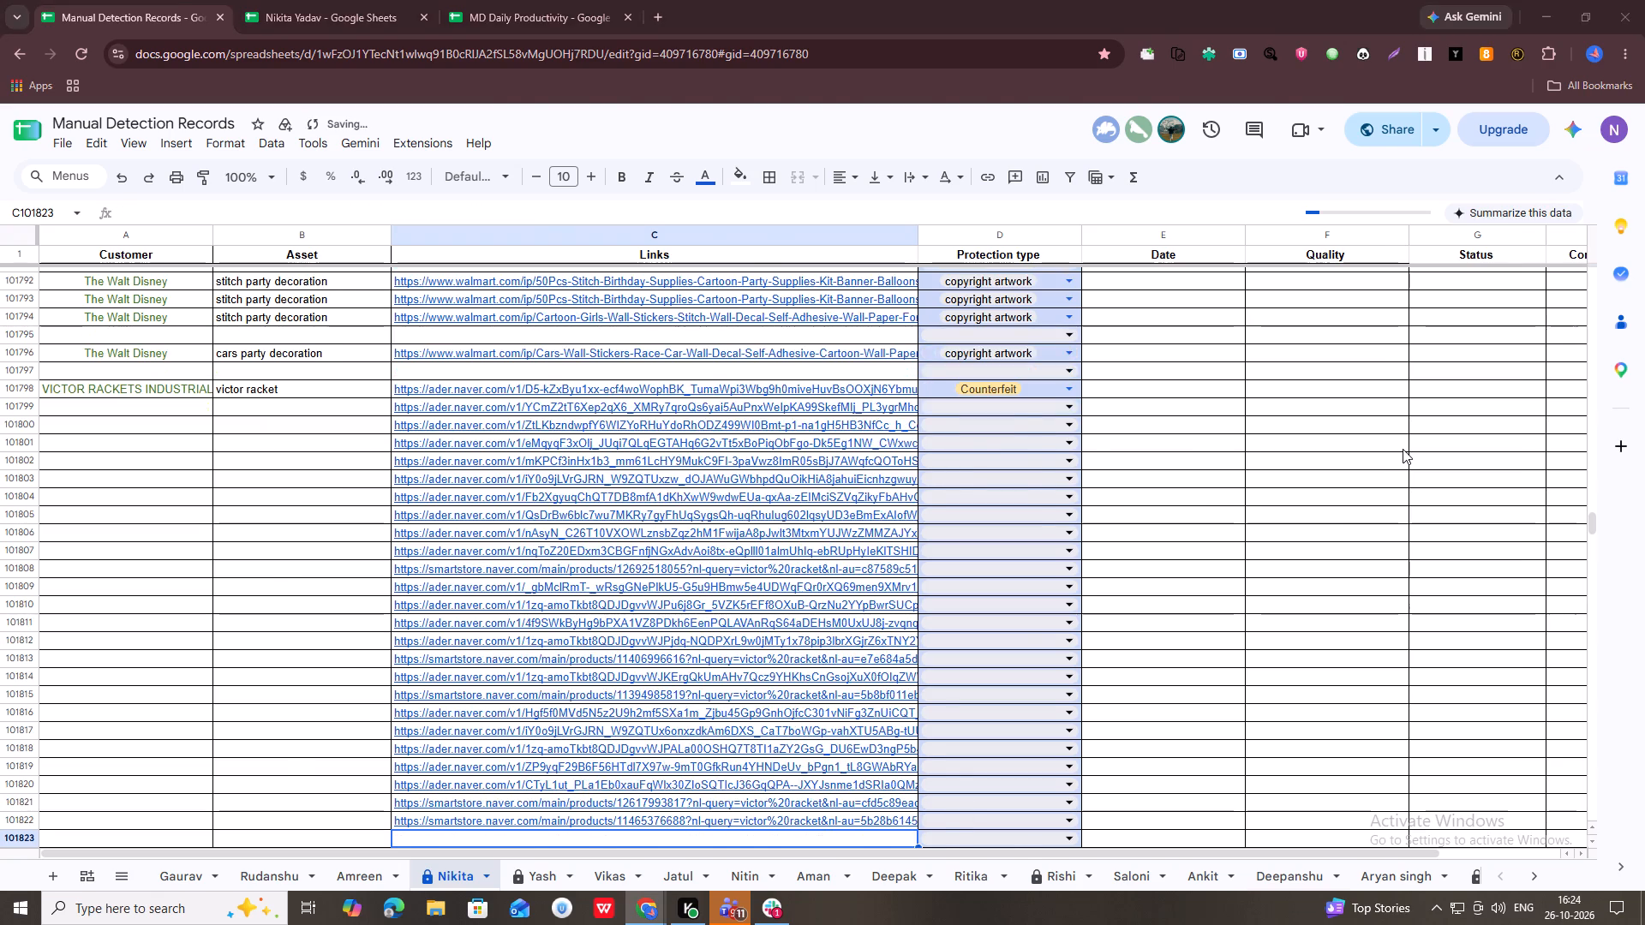
key("Down")
Copy the link of Victor Premium's [4-Knot] Victor Thruster KFC Ultra listing on Naver into Links cell C101823.
scroll(1195, 397, "down", 3)
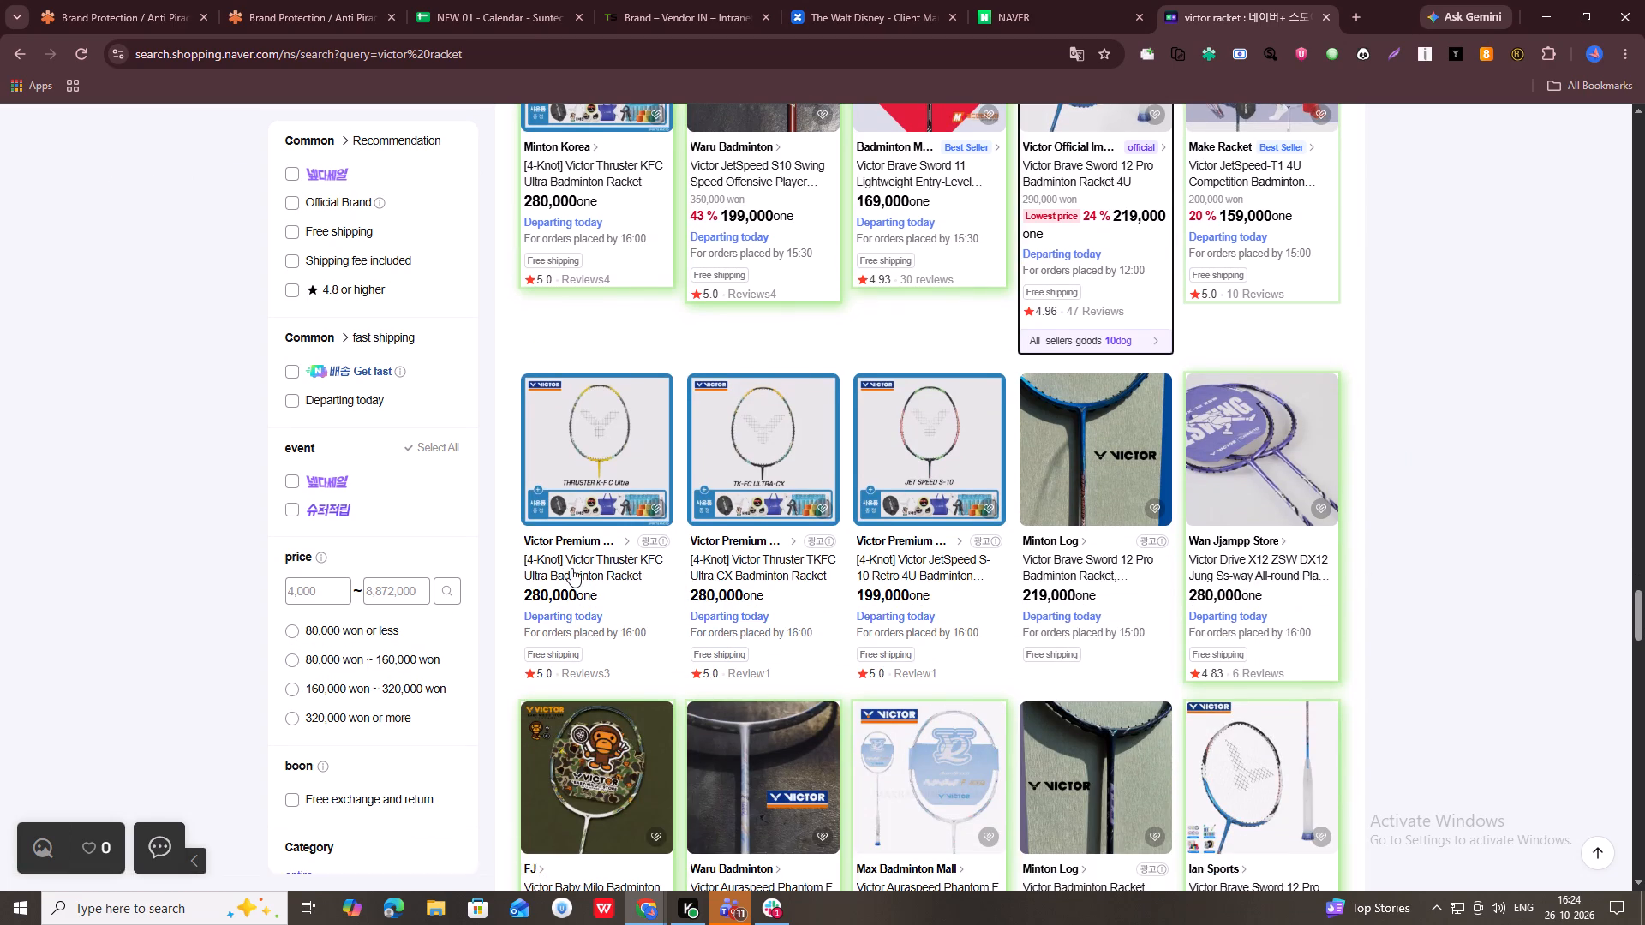
right_click(571, 568)
left_click(607, 745)
right_click(607, 745)
key("alt+Tab")
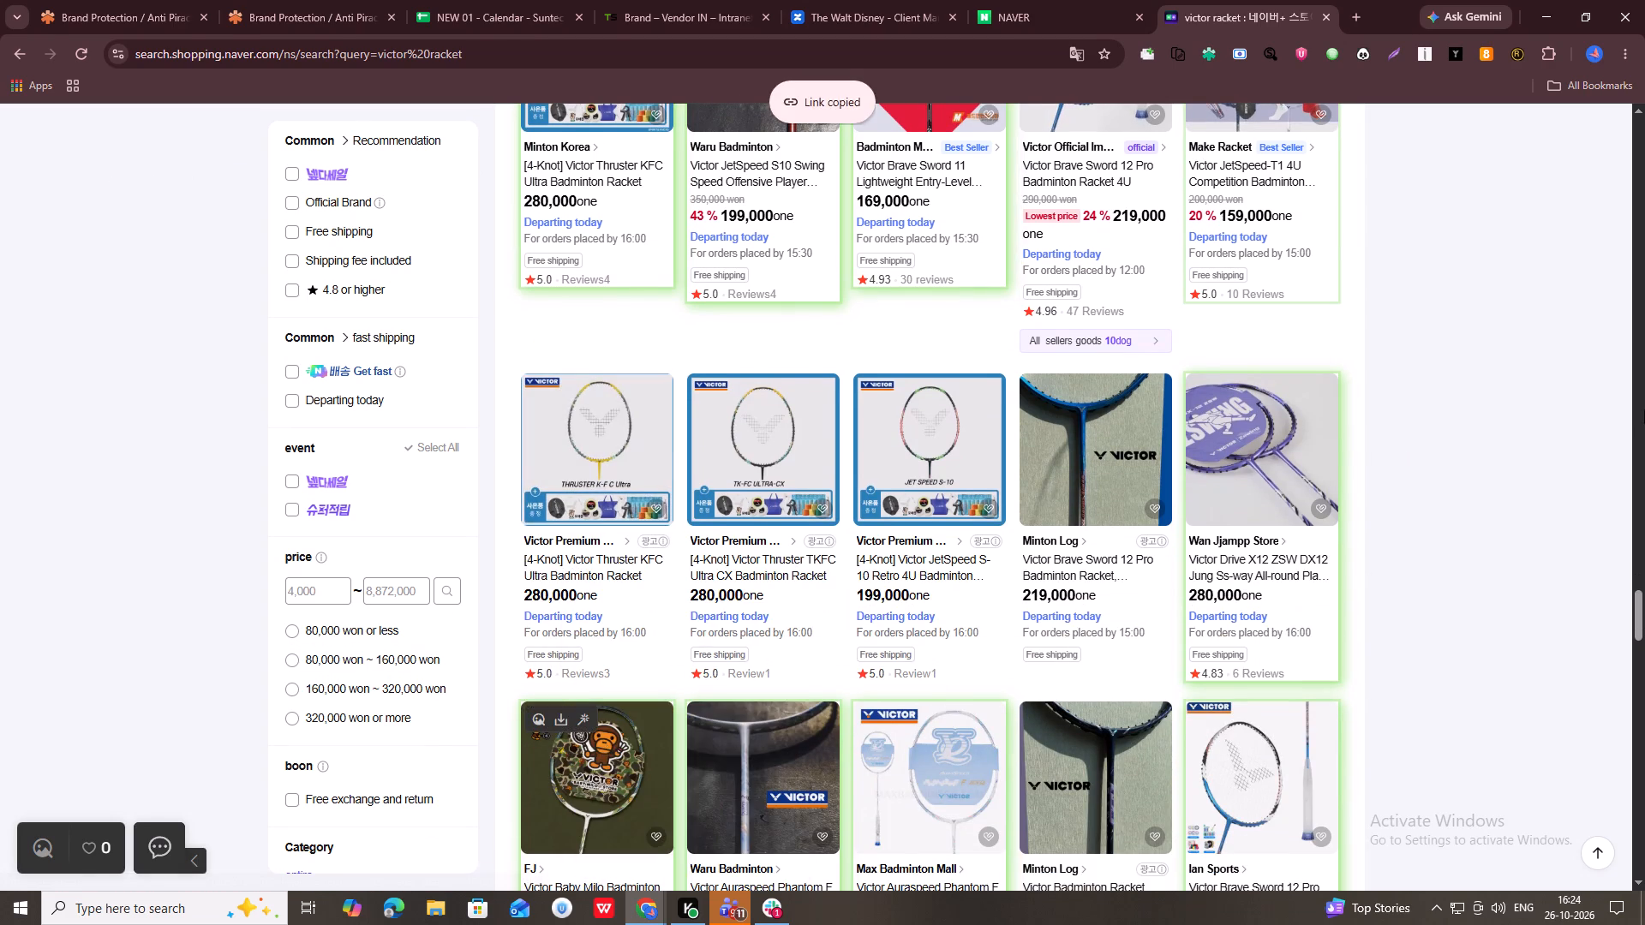
key("ctrl+v")
key("Down")
key("alt+Tab")
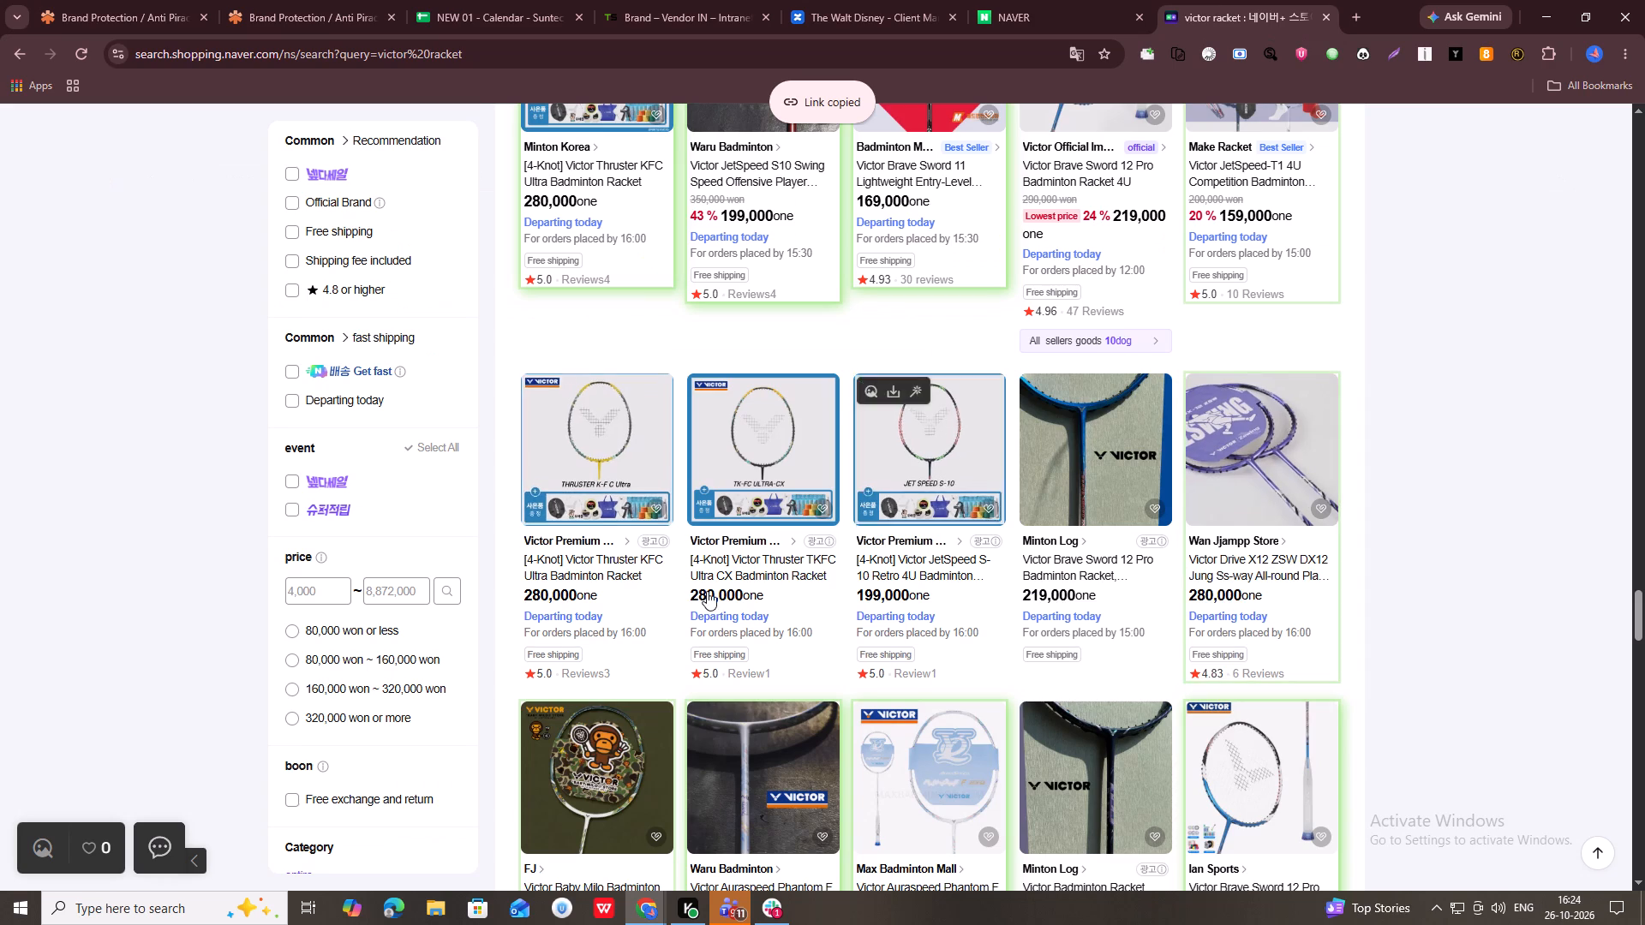
Copy the link of Naver's [4-Knot] Victor Thruster TKFC Ultra CX listing into Links cell C101824.
right_click(735, 568)
left_click(771, 749)
right_click(771, 749)
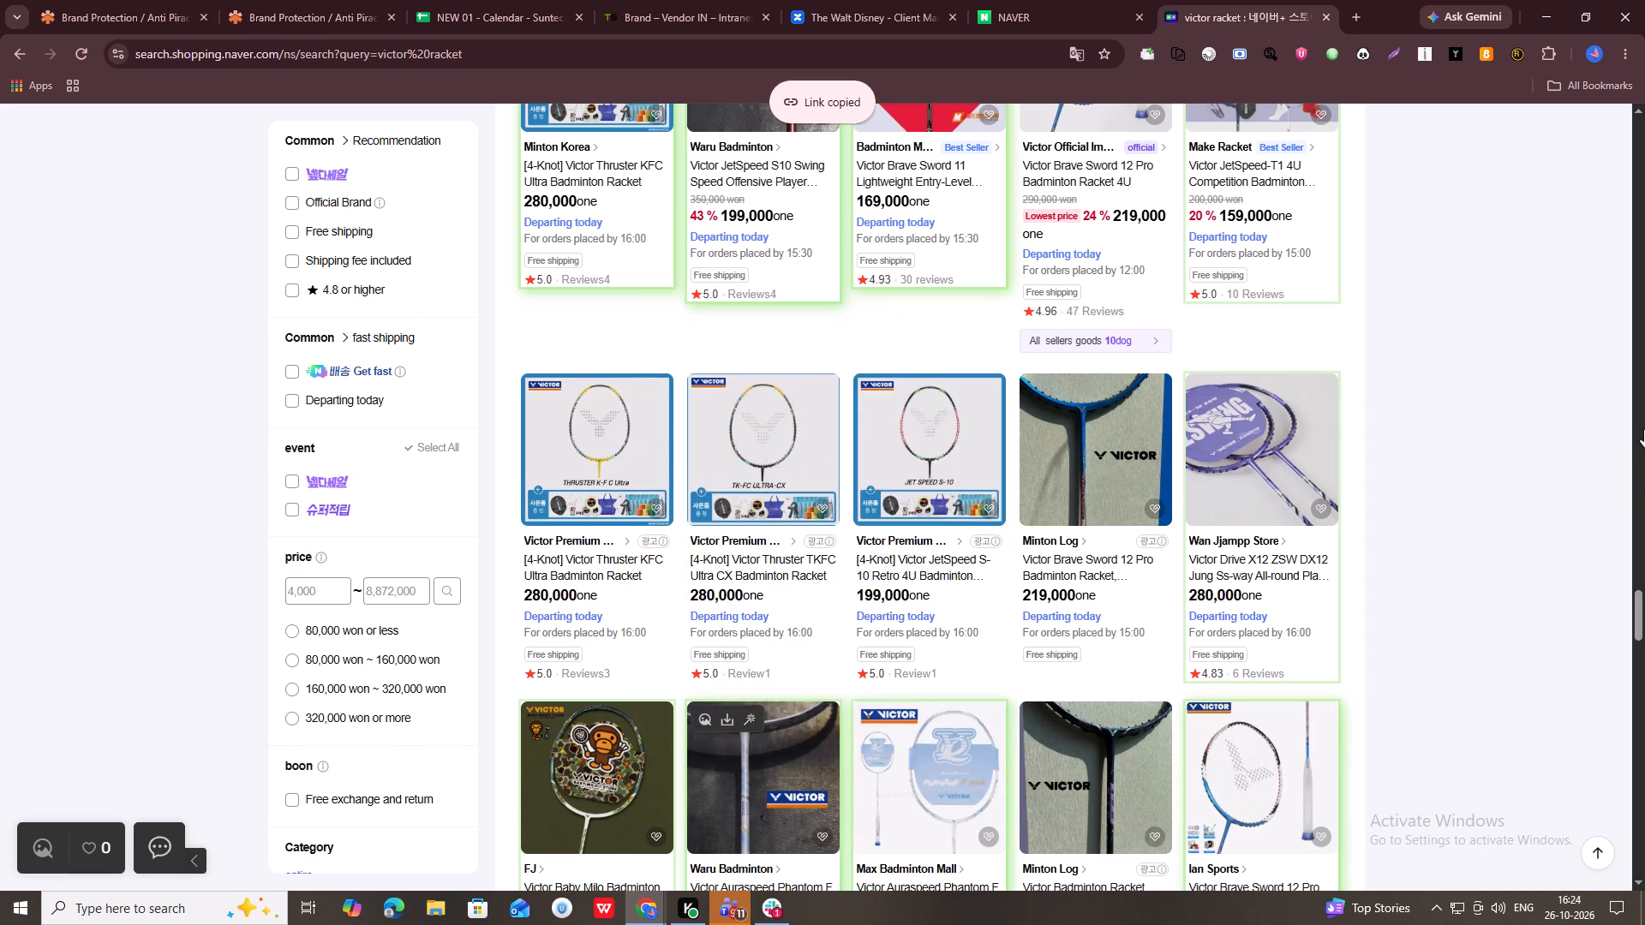
key("alt+Tab")
key("ctrl+v")
key("Down")
key("alt+Tab")
key("Right")
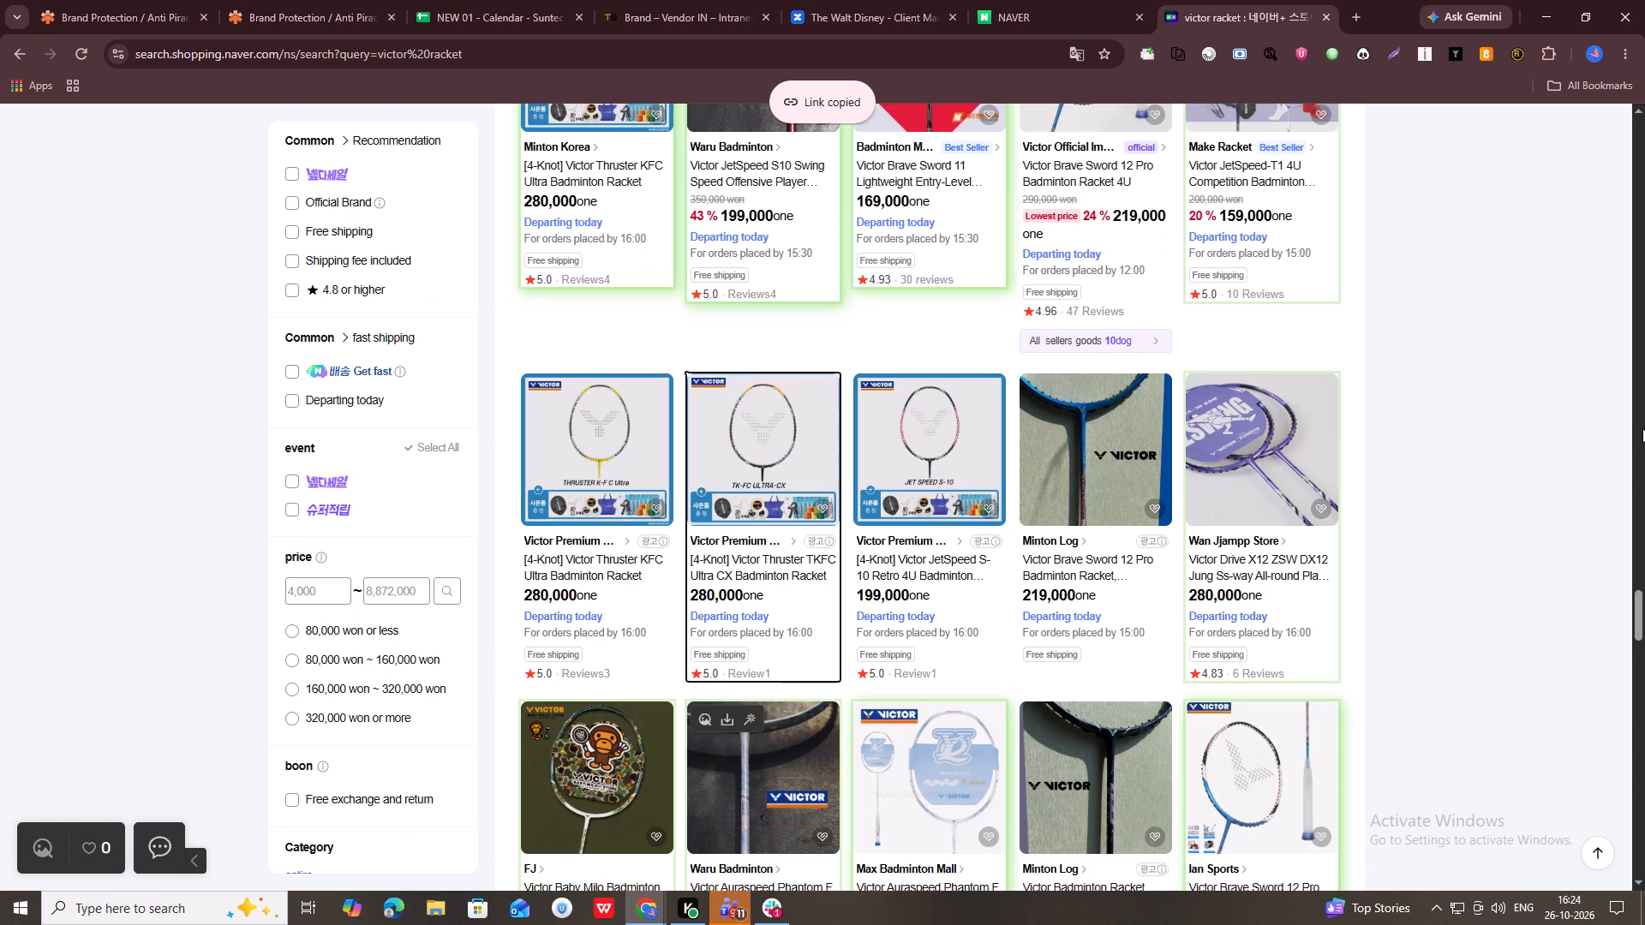
Copy the link of Naver's [4-Knot] Victor JetSpeed S-10 Retro 4U listing into Links cell C101825.
right_click(918, 569)
left_click(979, 744)
right_click(979, 744)
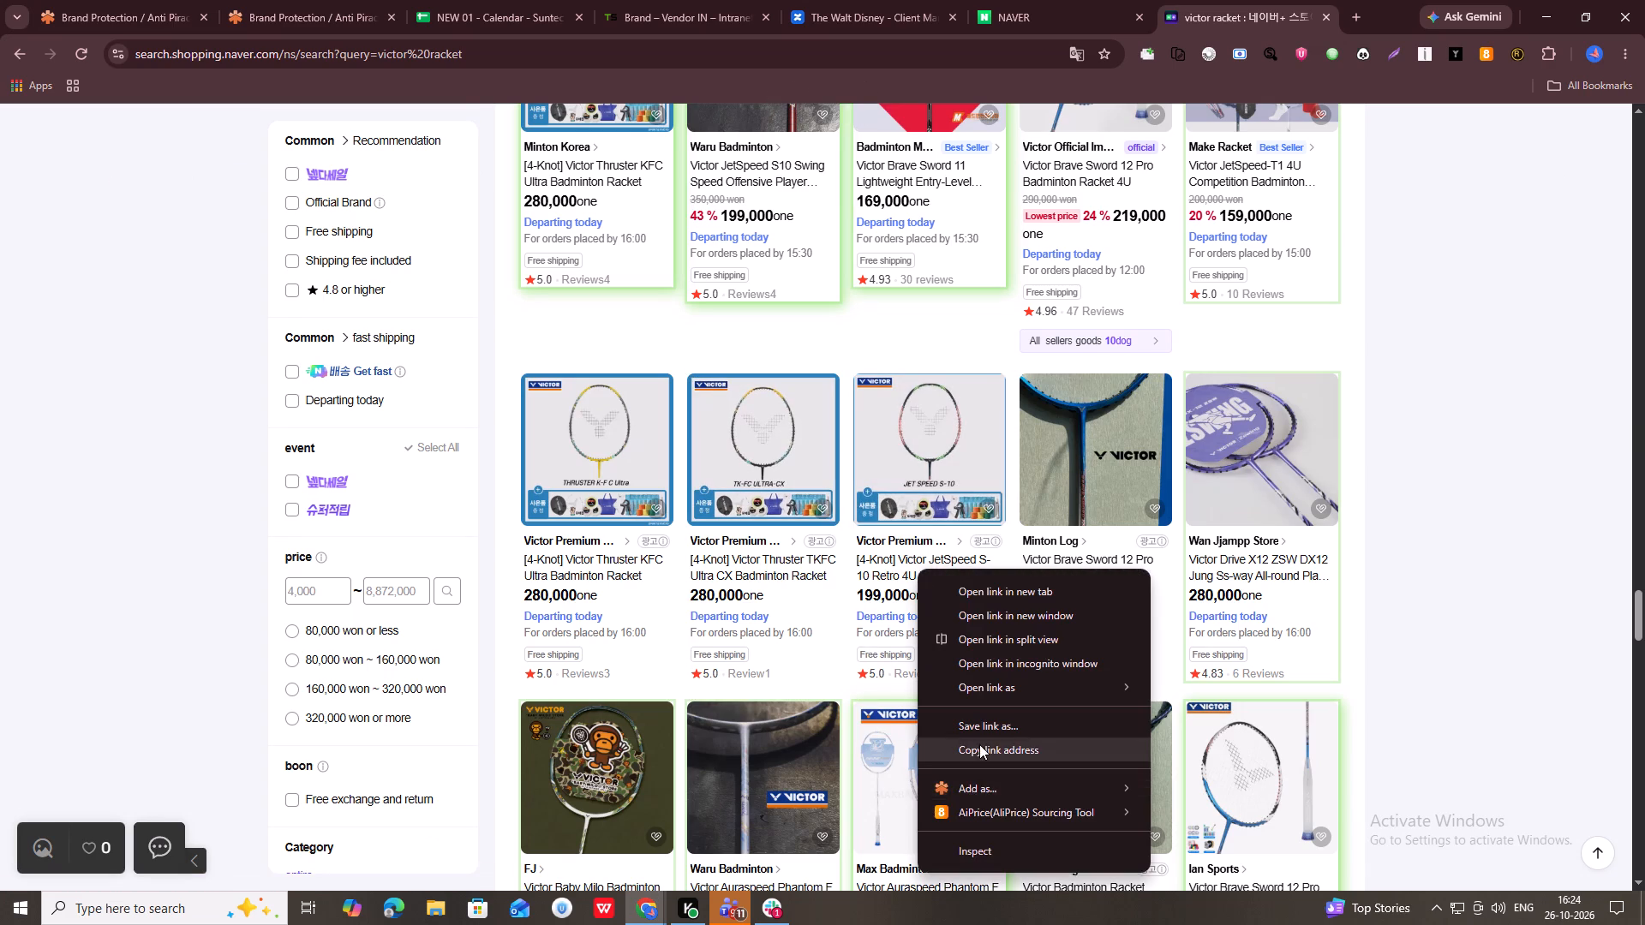
key("alt+Tab")
key("ctrl+v")
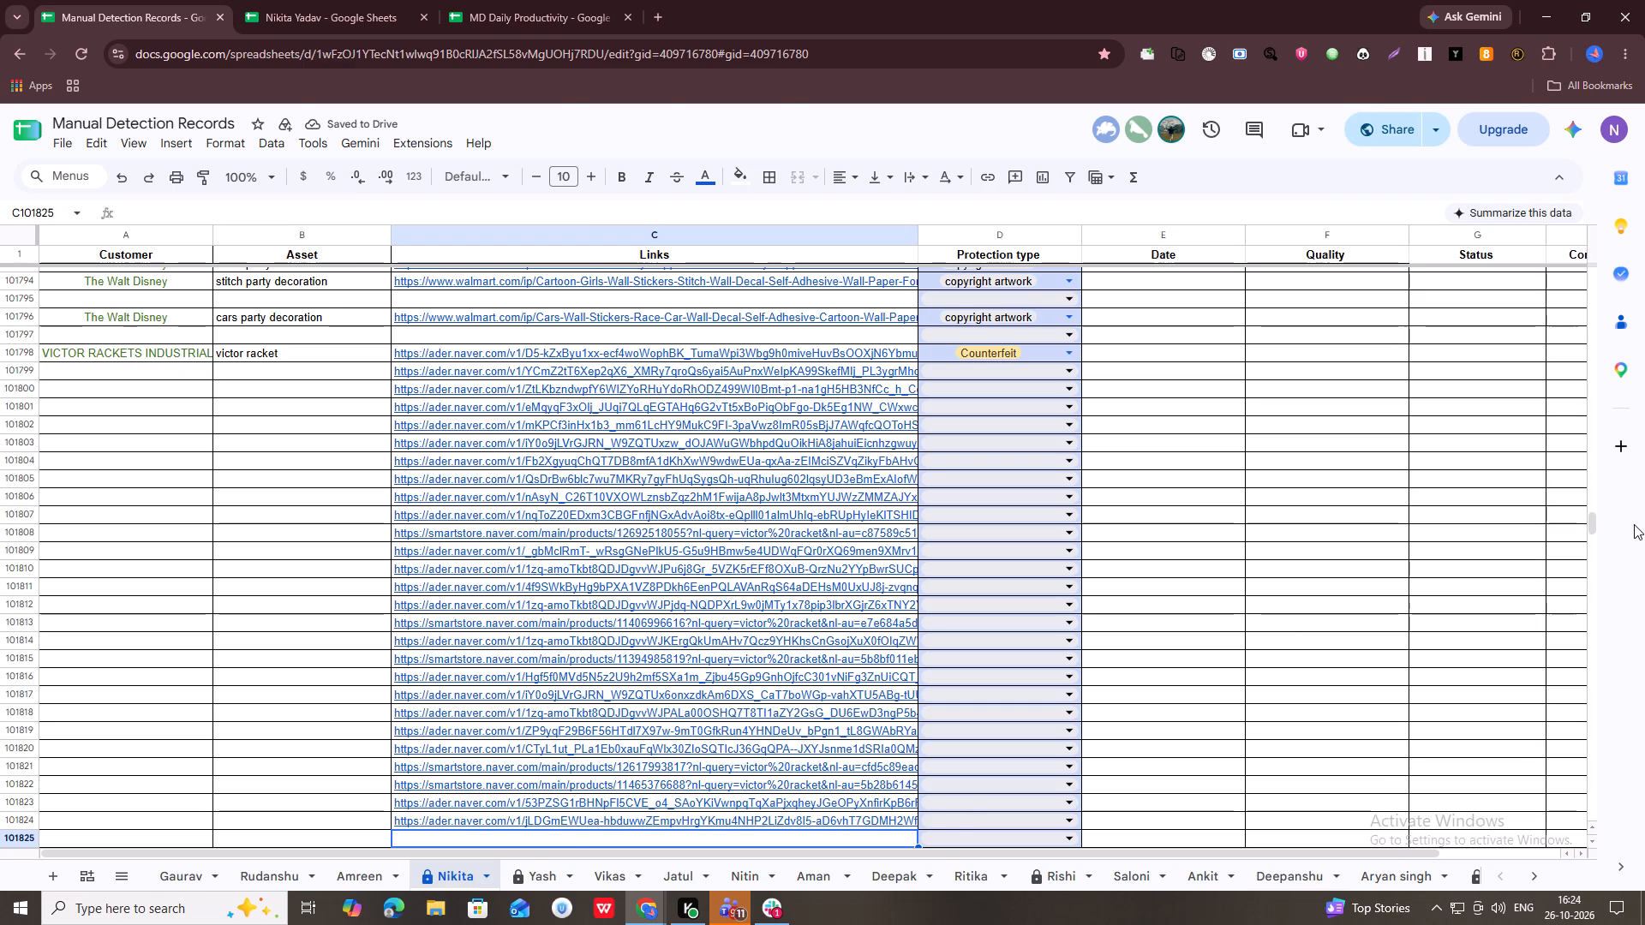
Copy the link of Minton Log's Victor Brave Sword 12 Pro listing on Naver into Links cell C101826.
key("Down")
key("alt+Tab")
key("Right")
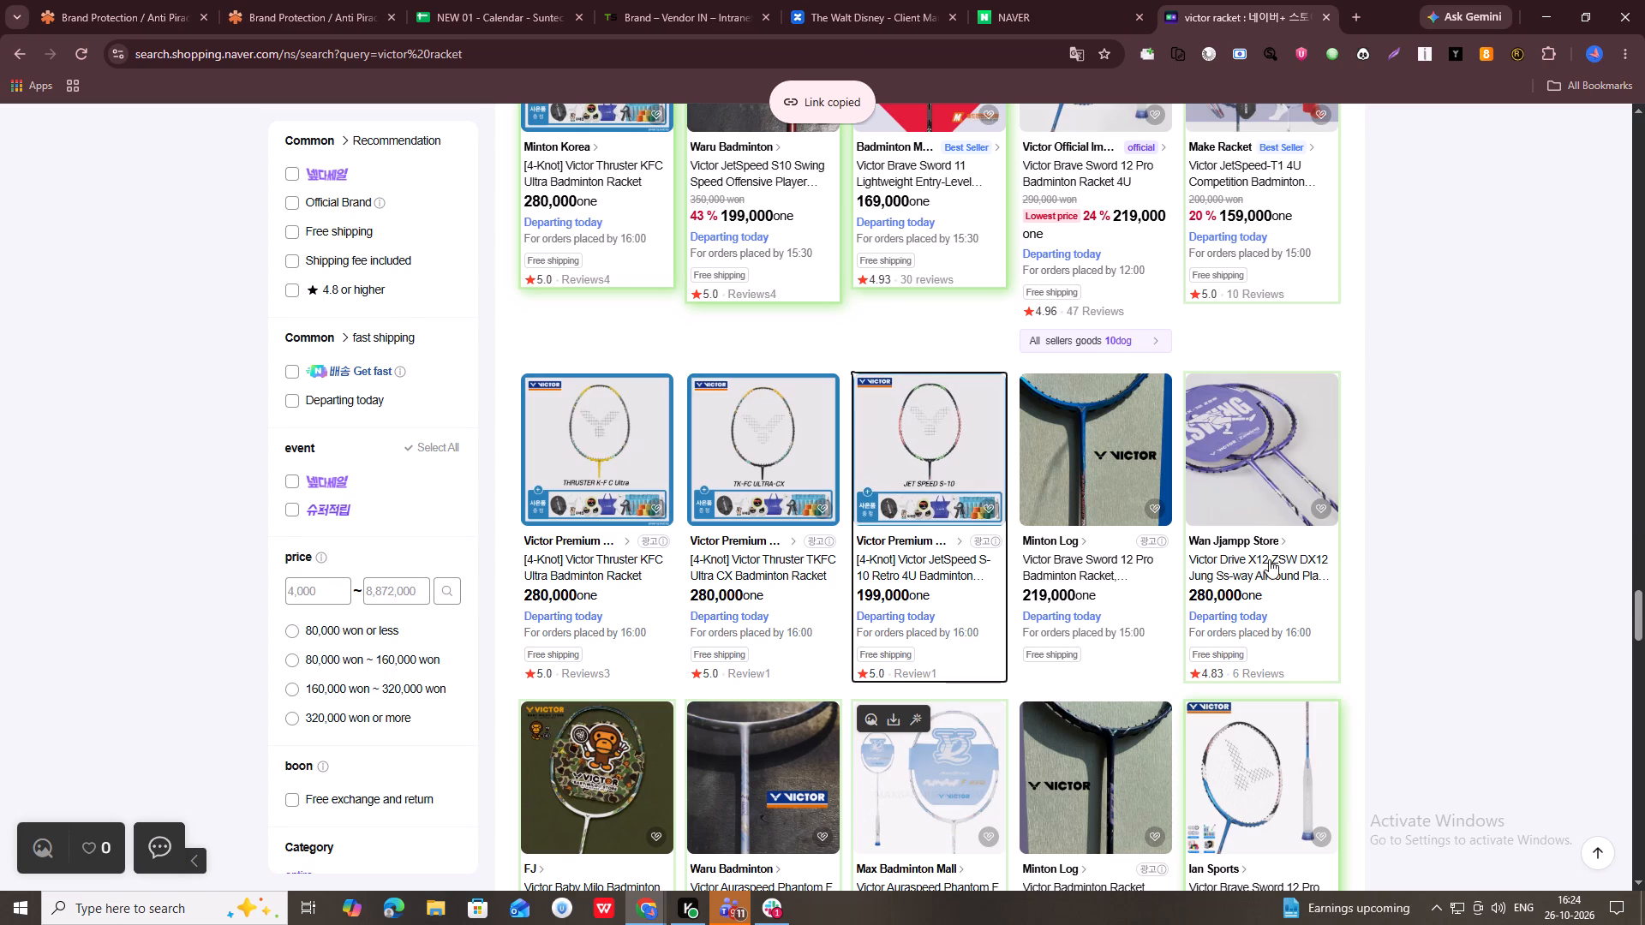
right_click(1071, 570)
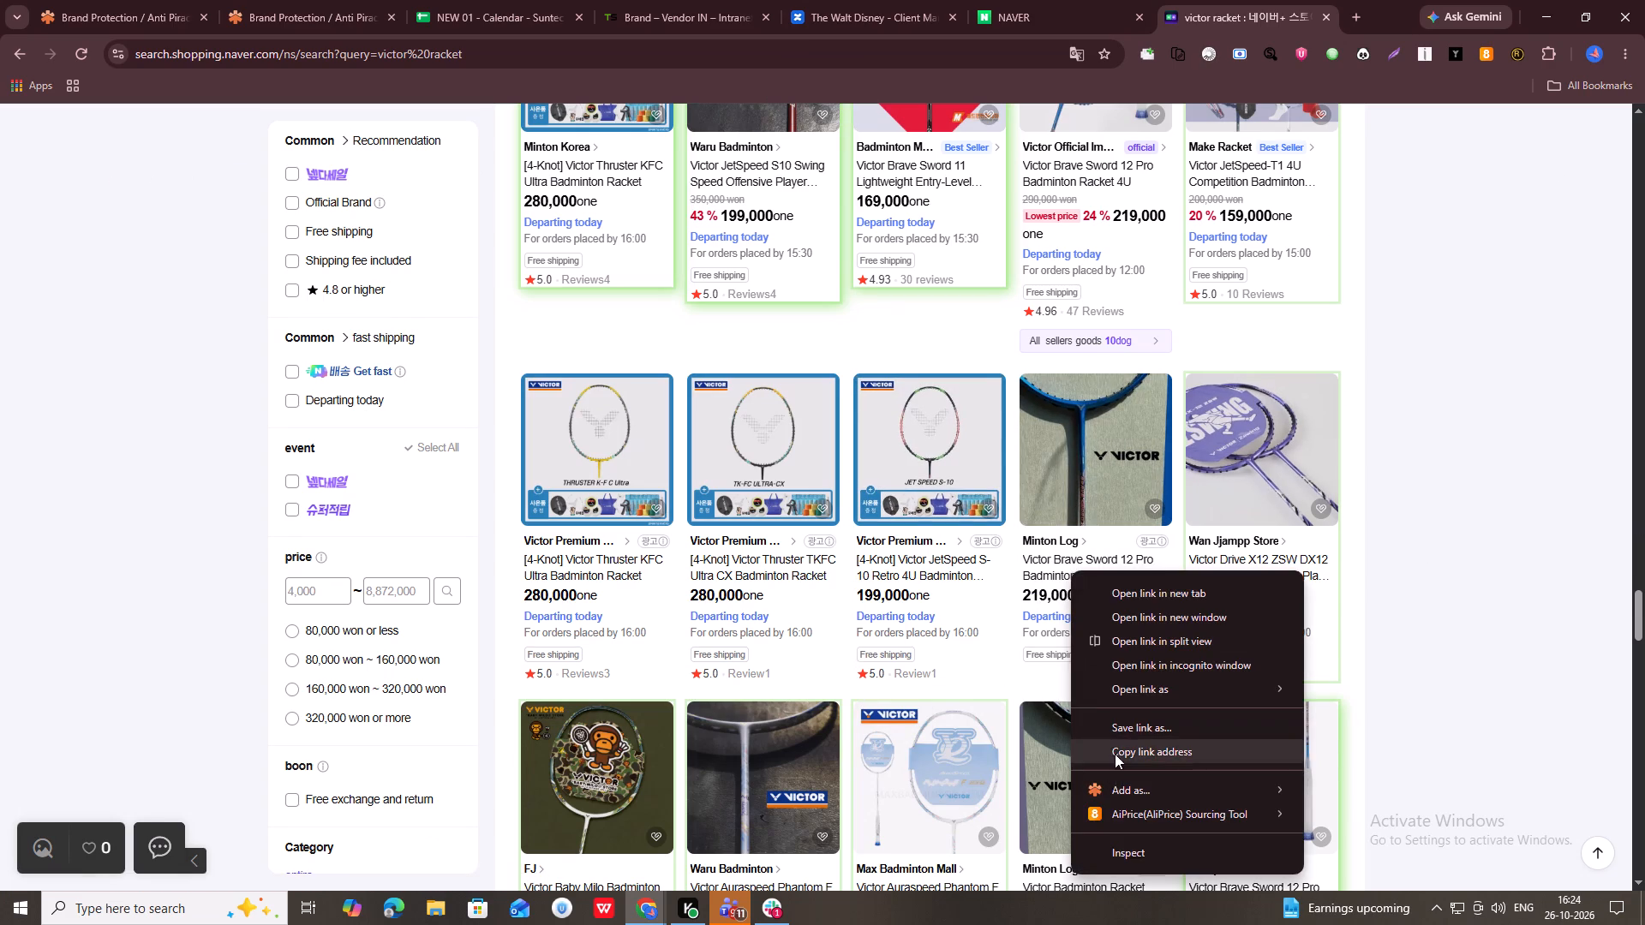
left_click(1115, 754)
key("alt+Tab")
key("ctrl+v")
key("Down")
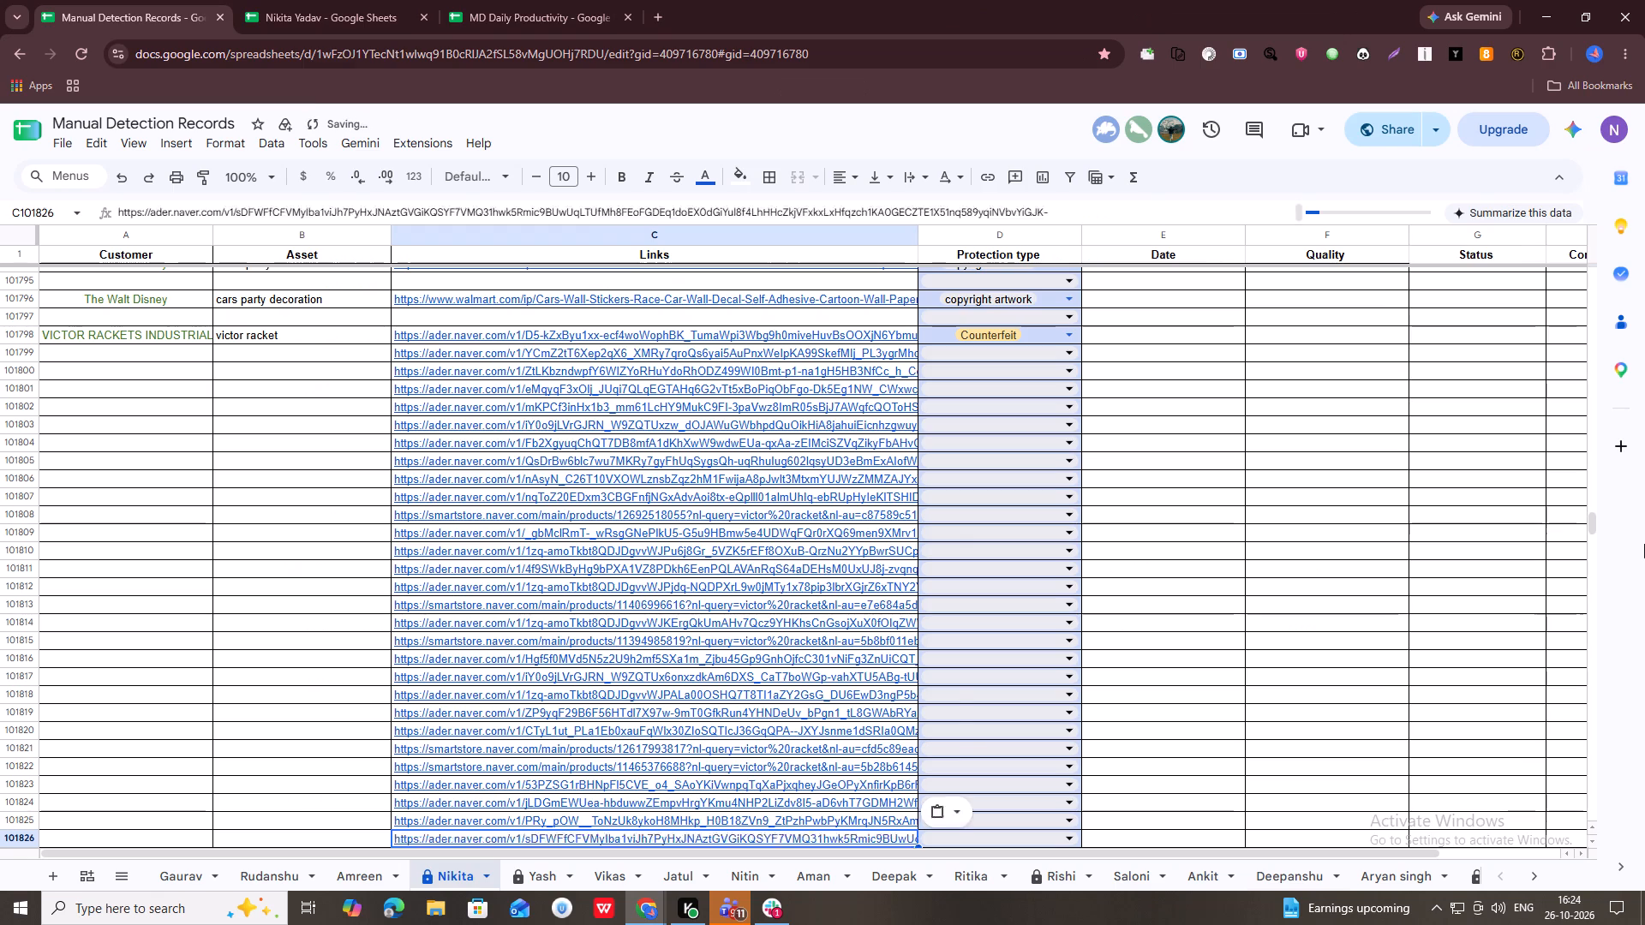
Copy the link of Victor Premium's [4-Knot] Victor AuraSpeed 90K Metallic listing on Naver into Links cell C101827.
key("alt+Tab")
key("Down")
scroll(1591, 565, "down", 4)
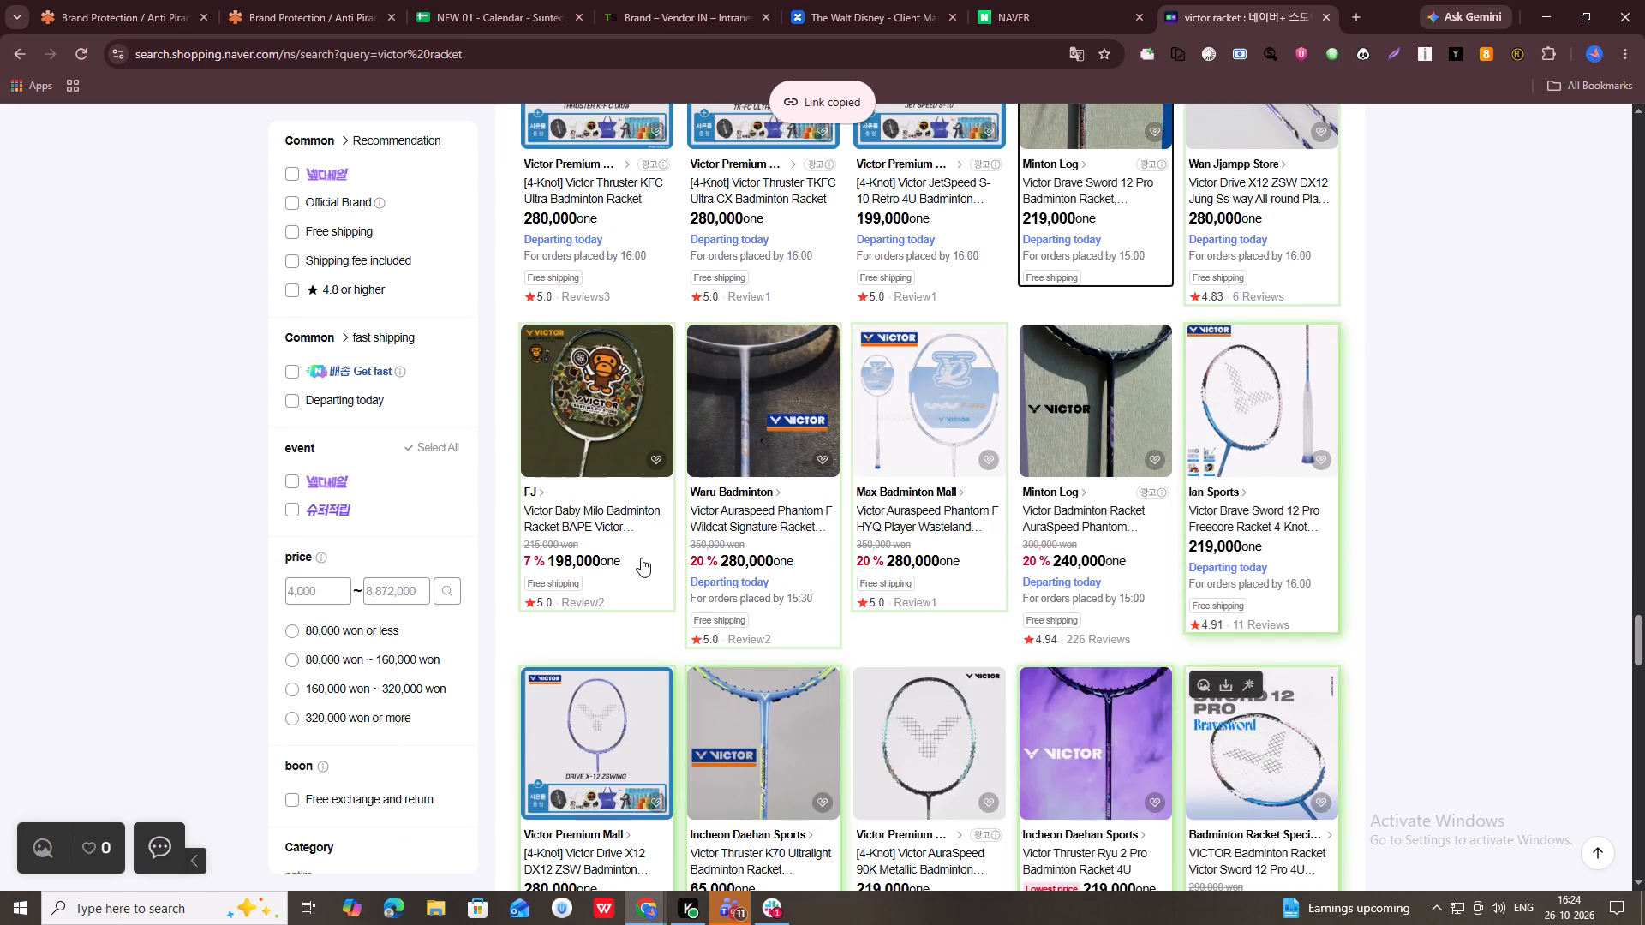
right_click(579, 519)
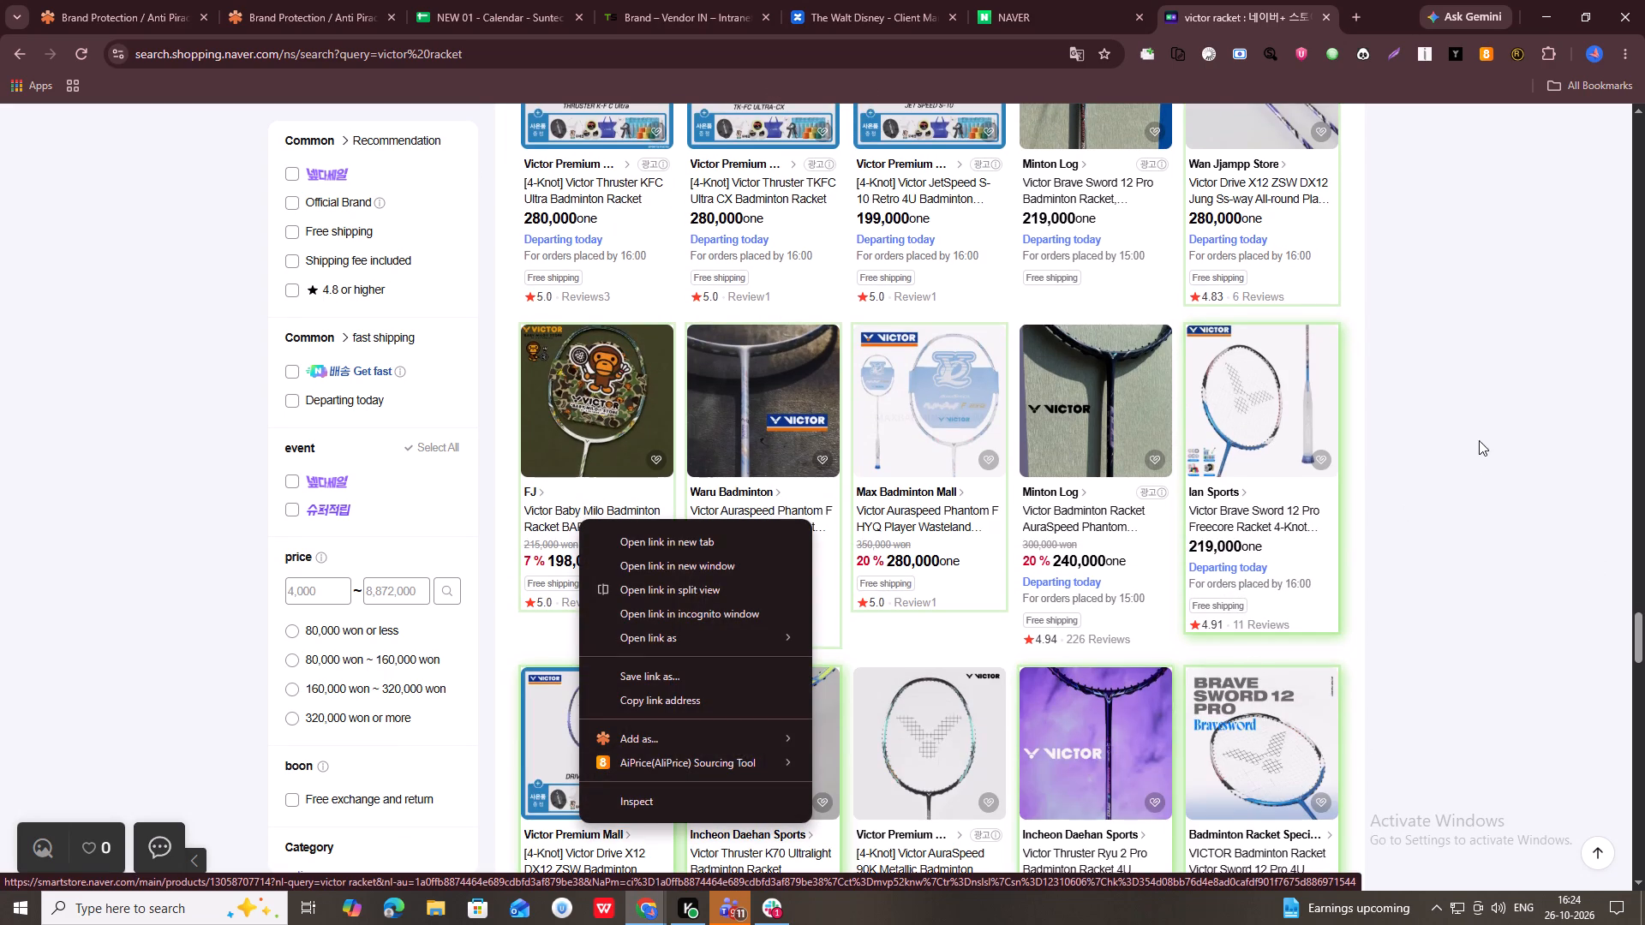
left_click(1479, 440)
scroll(1151, 573, "down", 4)
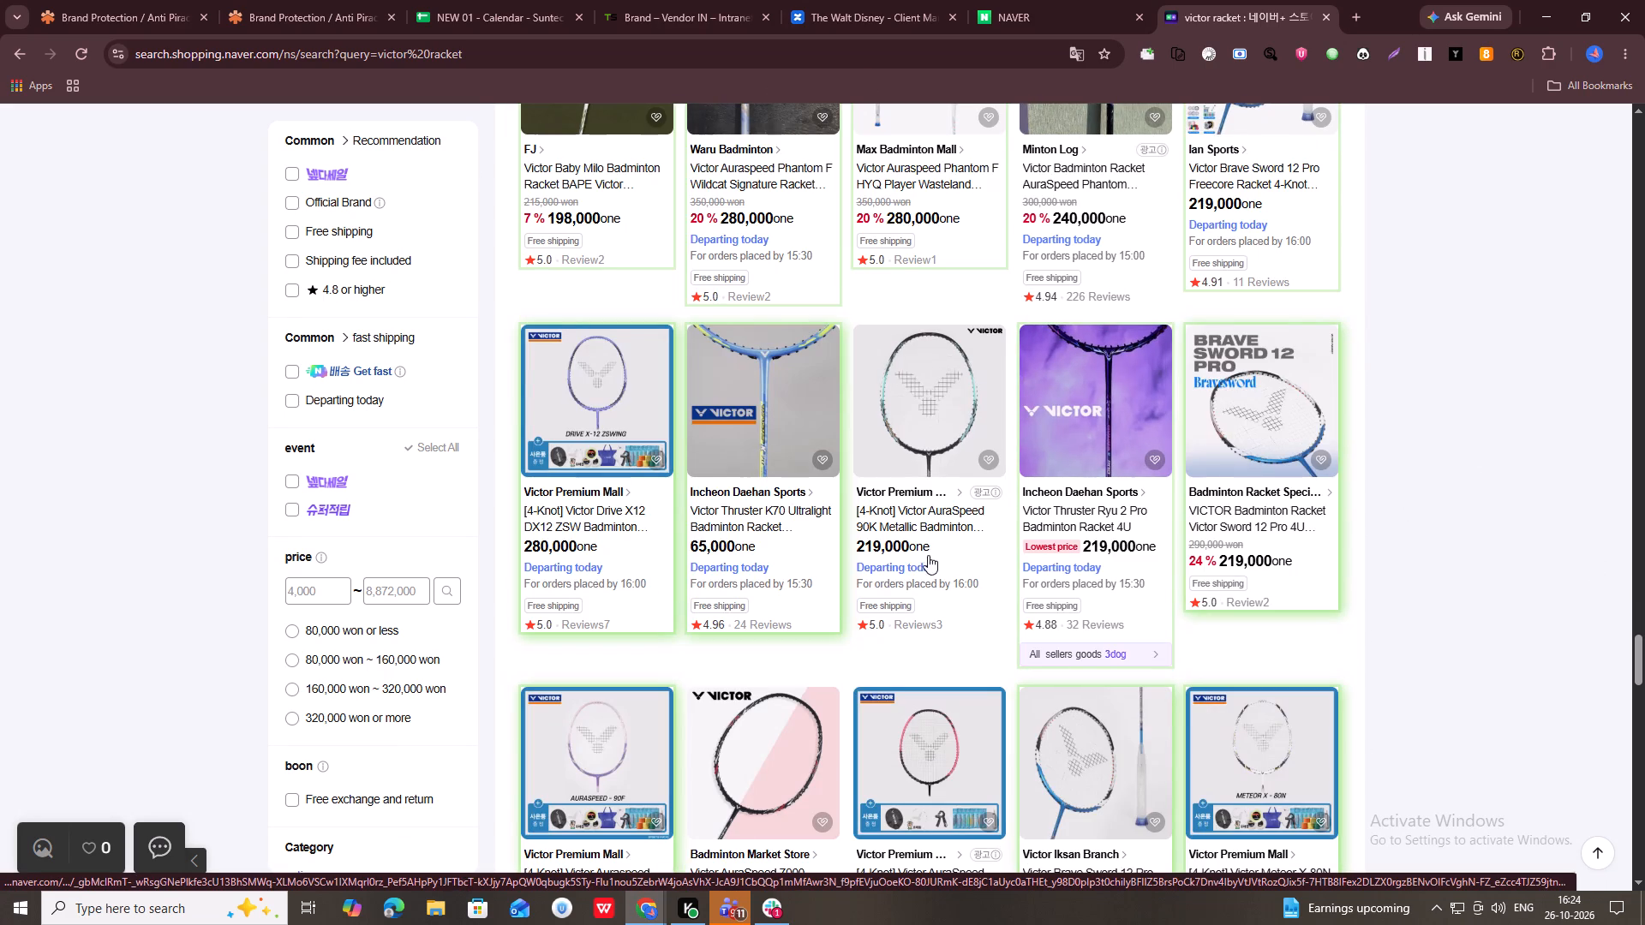
right_click(915, 522)
left_click(964, 700)
key("alt+Tab")
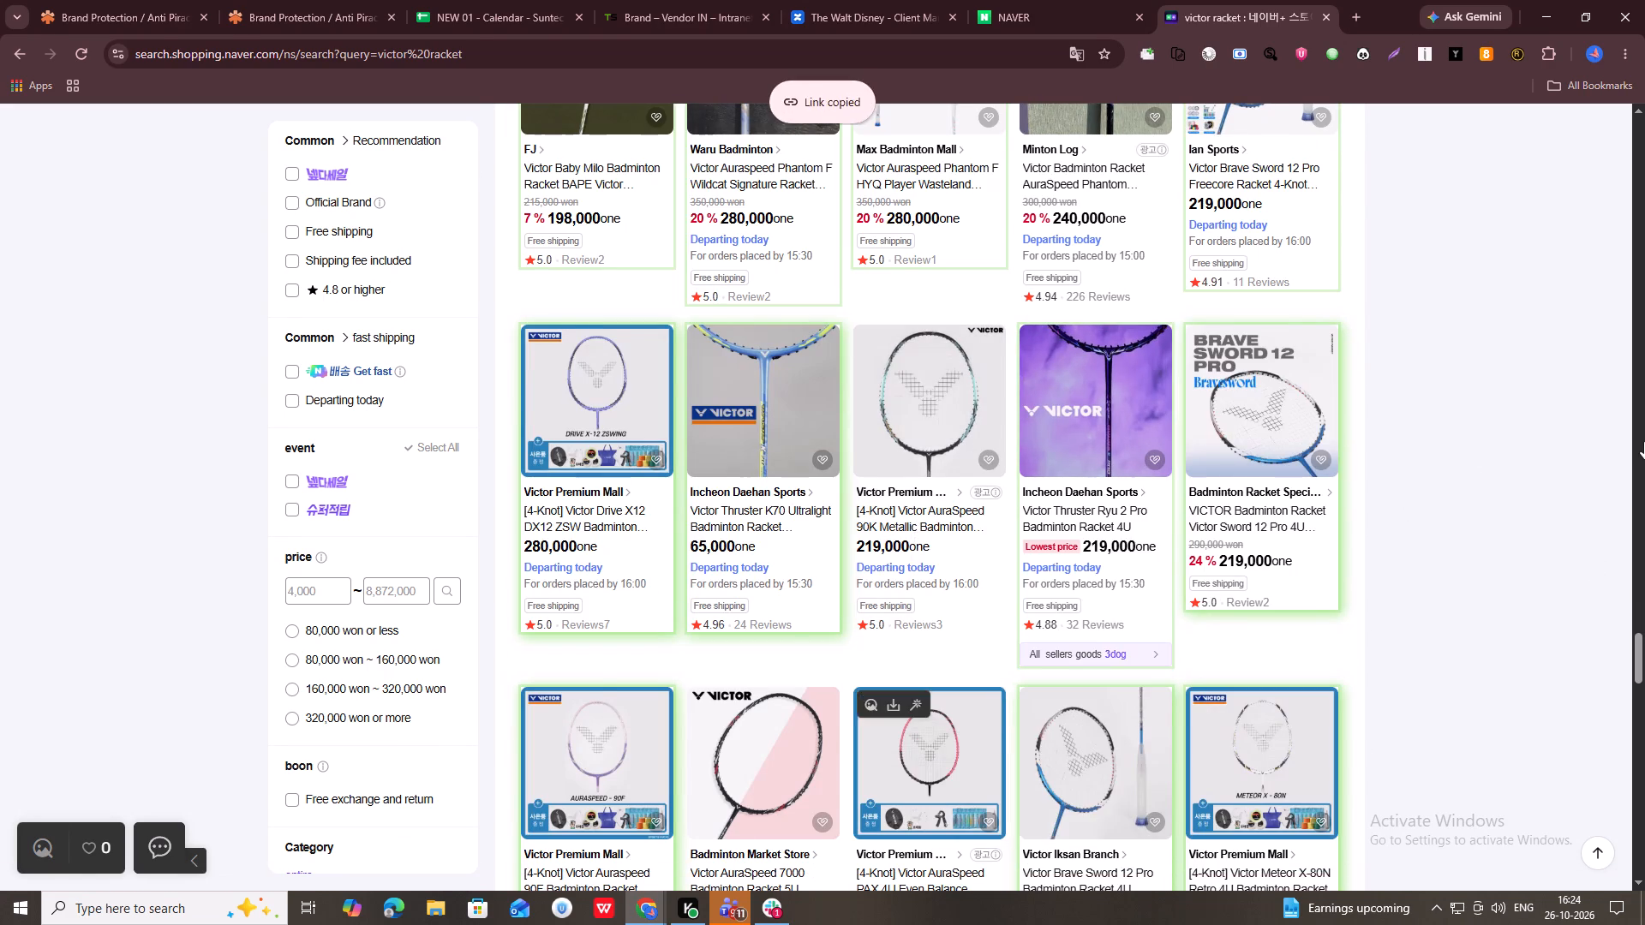
key("ctrl+v")
key("Down")
Copy the link of Badminton Market Store's Victor AuraSpeed 7000 5U listing on Naver into Links cell C101828.
key("alt+Tab")
key("Down")
scroll(1604, 438, "down", 2)
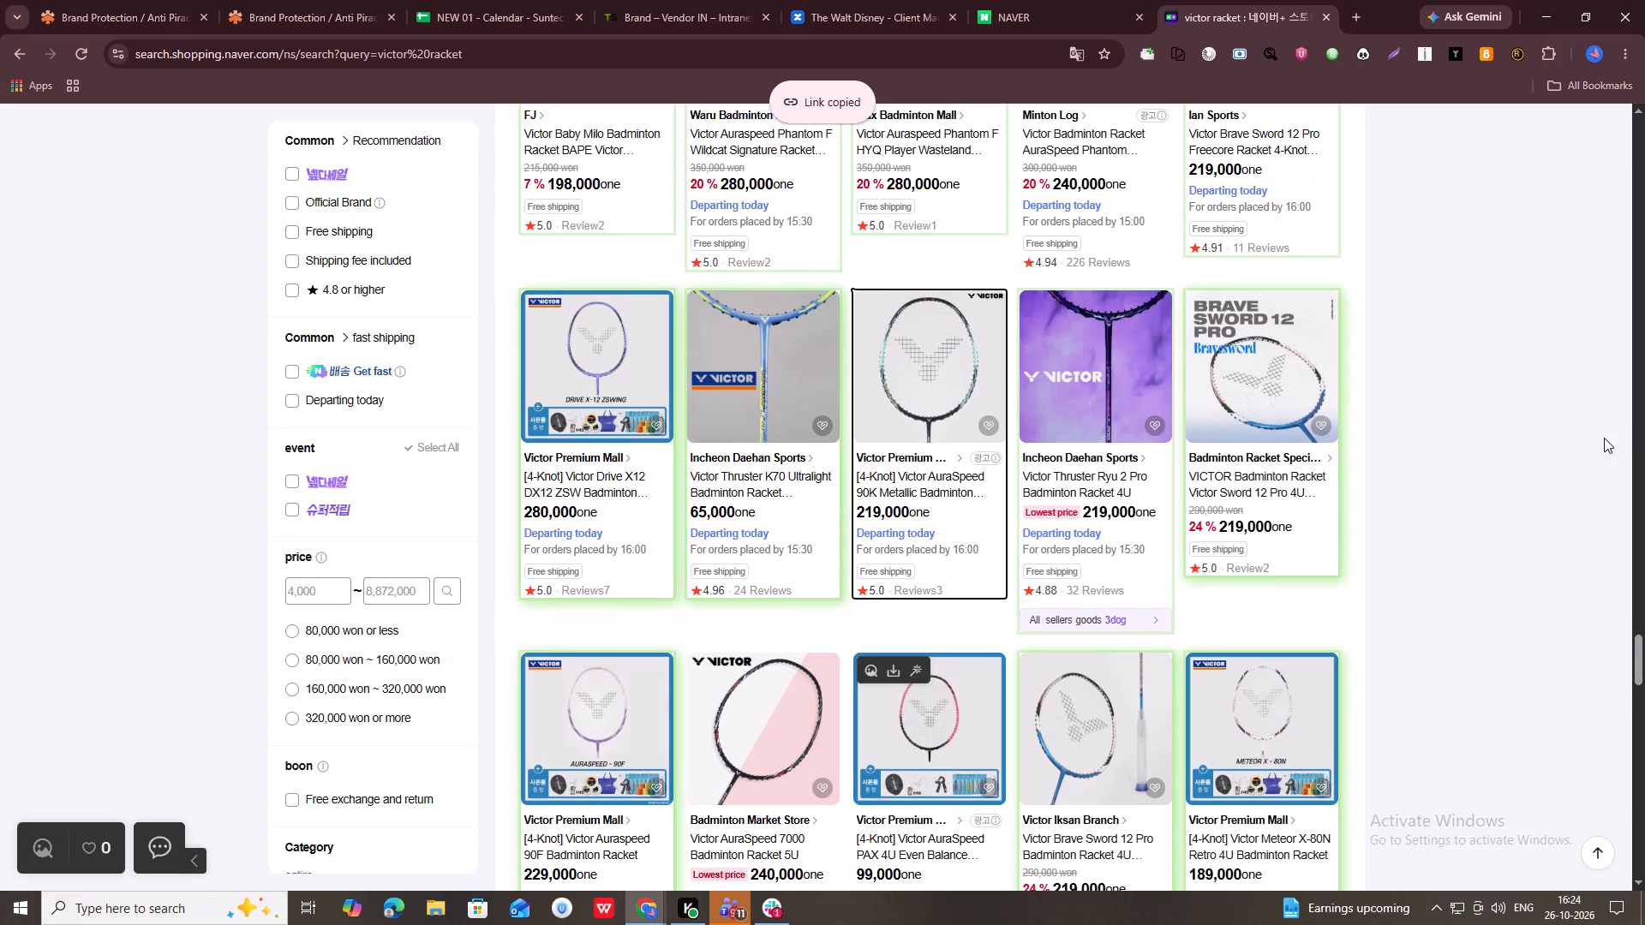
scroll(1604, 438, "down", 2)
right_click(765, 506)
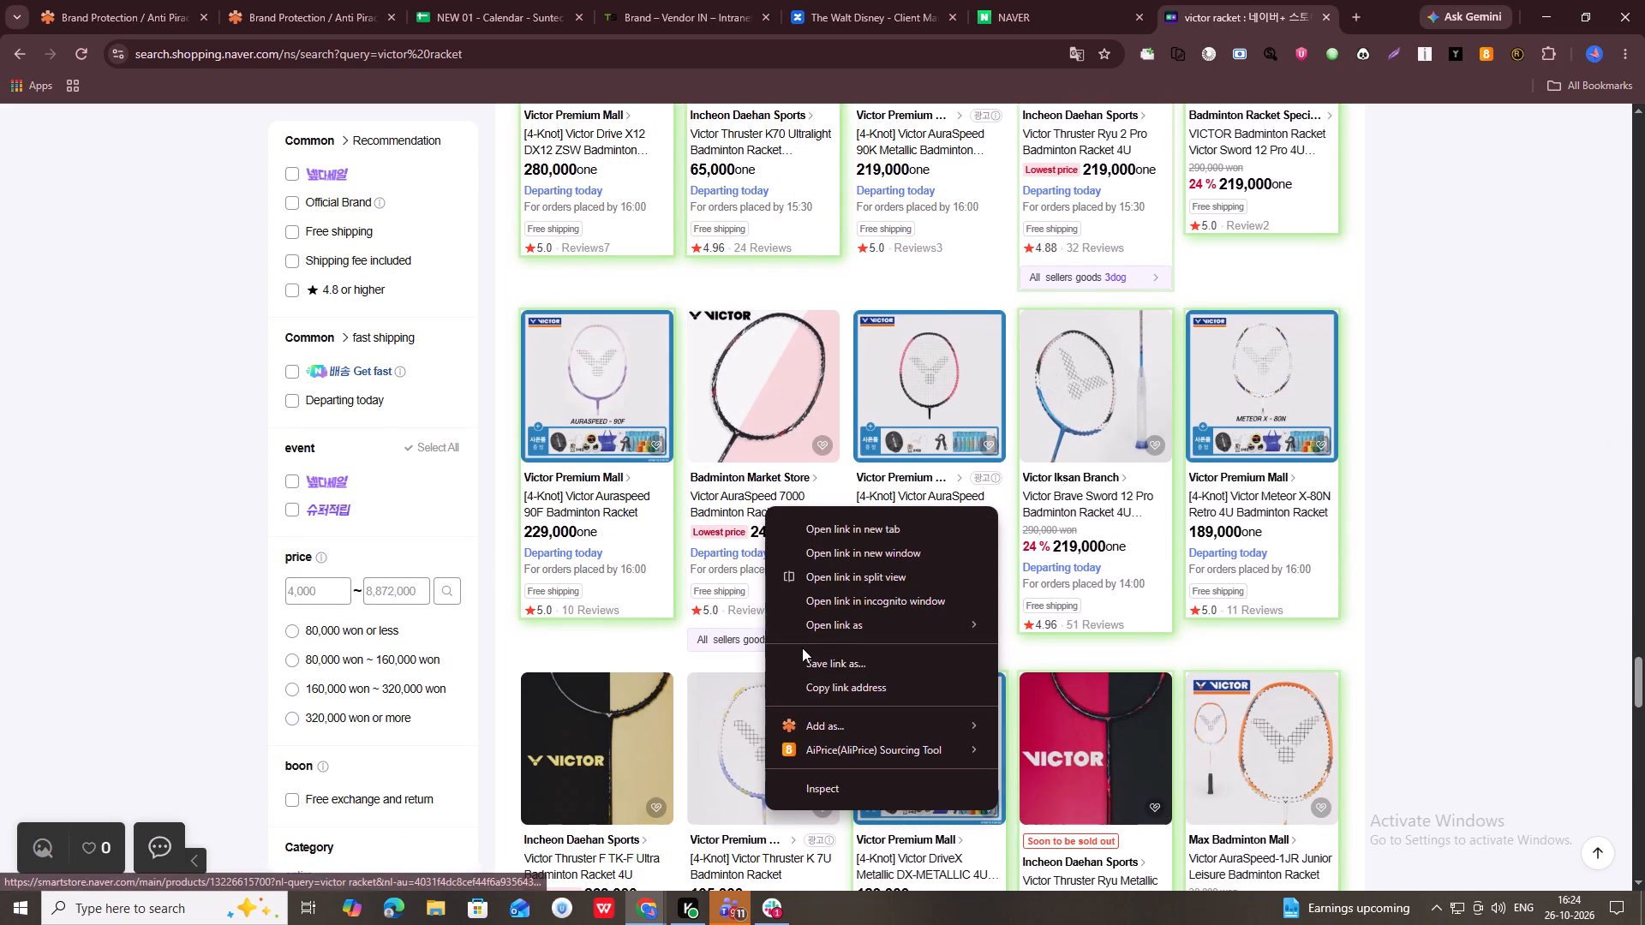
left_click(833, 681)
key("alt+Tab")
key("ctrl+v")
key("Down")
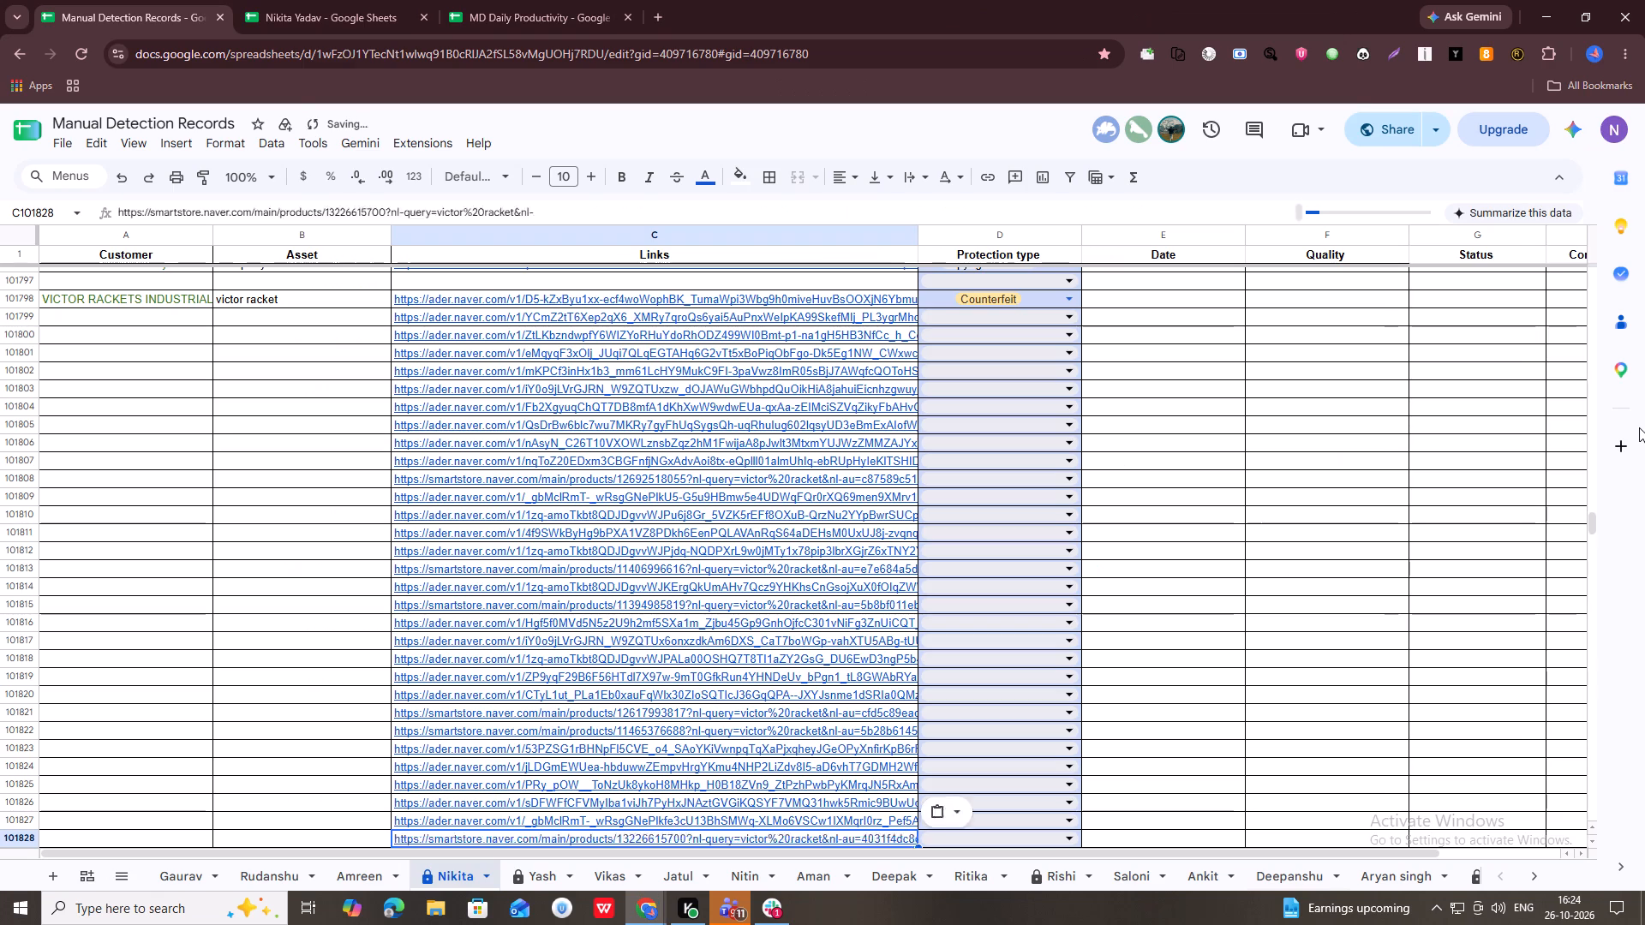
Copy the link of Victor Premium's [4-Knot] Victor AuraSpeed PAX 4U listing on Naver into Links cell C101829.
key("alt+Tab")
key("Down")
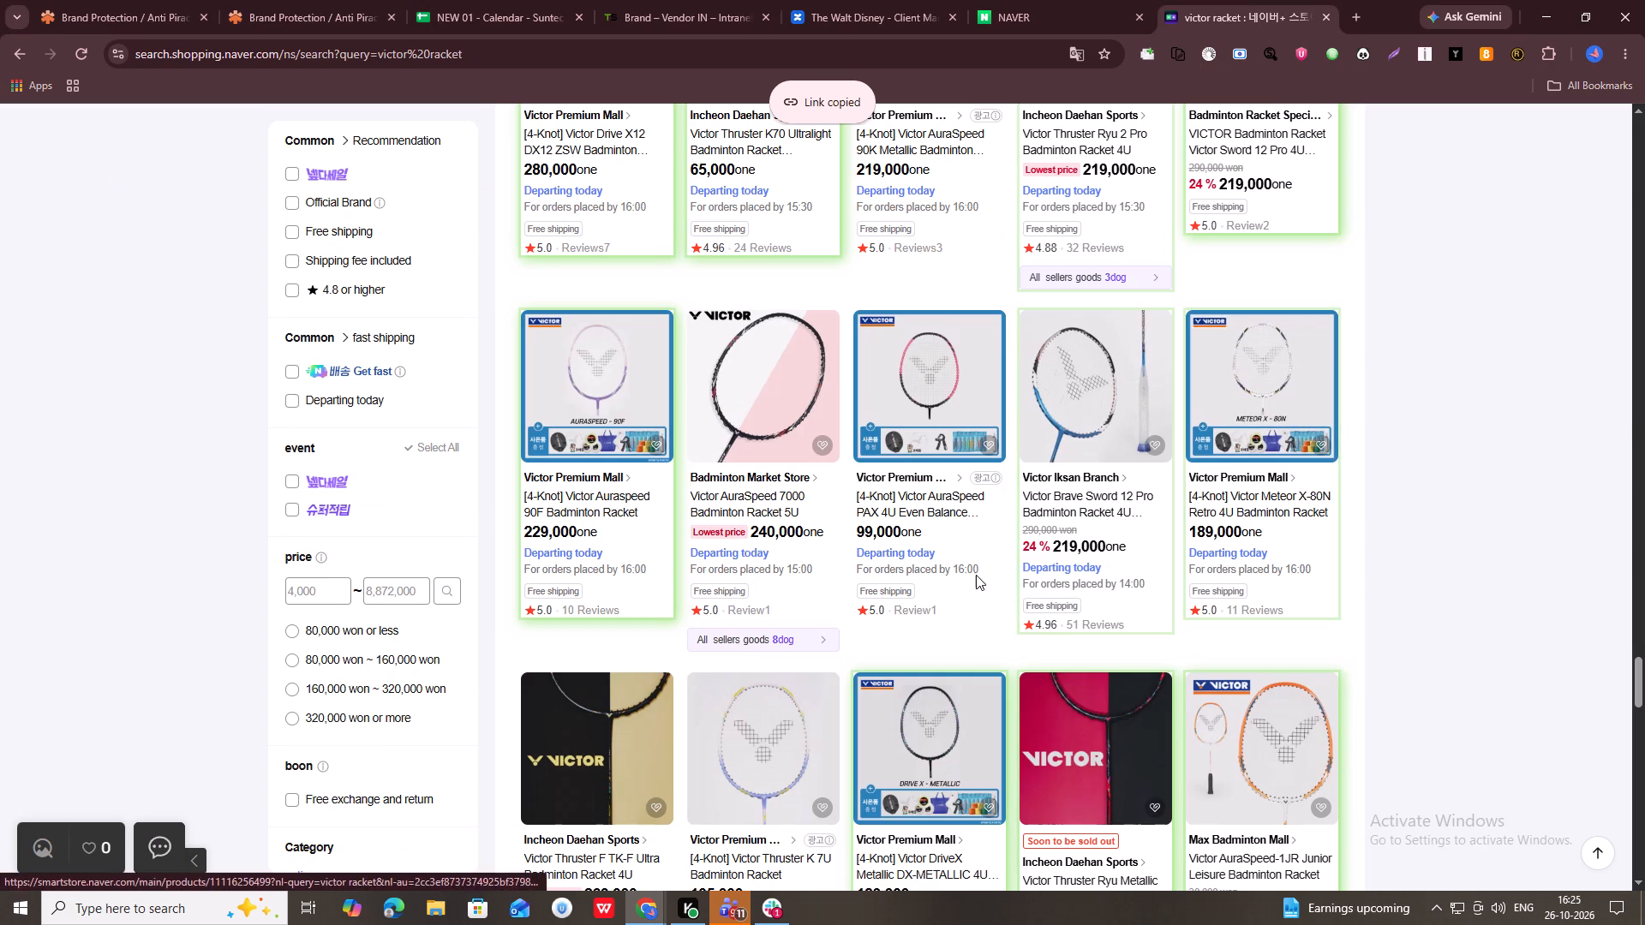
right_click(924, 516)
left_click(972, 687)
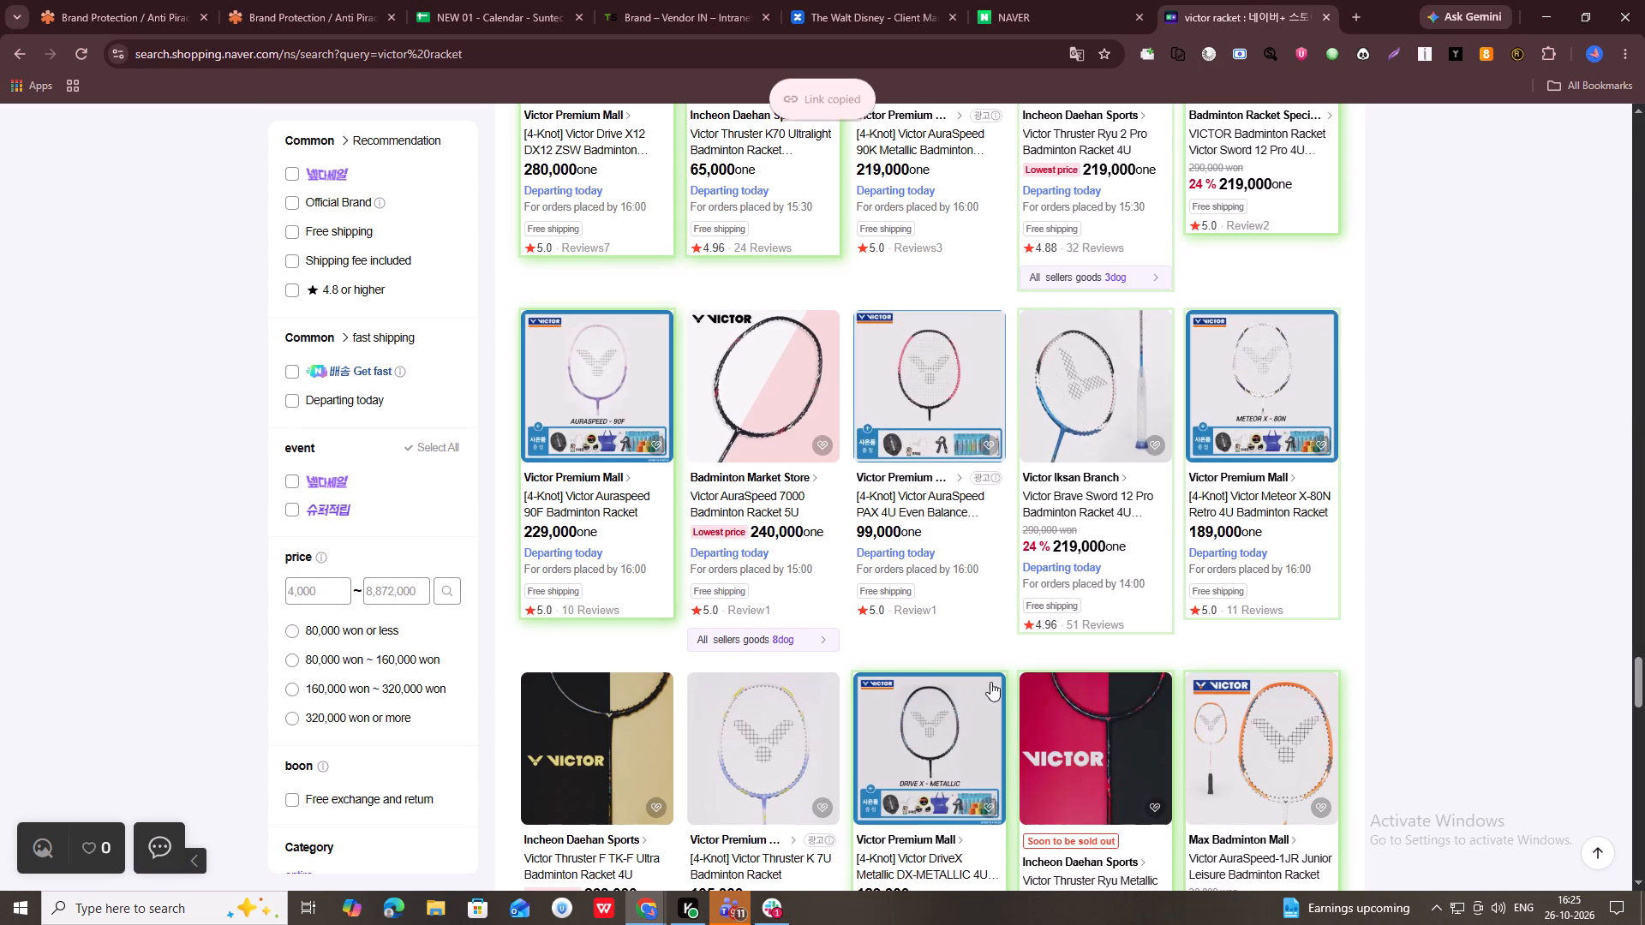
key("alt+Tab")
key("ctrl+v")
key("Down")
Copy the link of Incheon Daehan Sports' Victor Thruster F TK-F Ultra 4U listing on Naver into Links cell C101830.
key("alt+Tab")
key("Down")
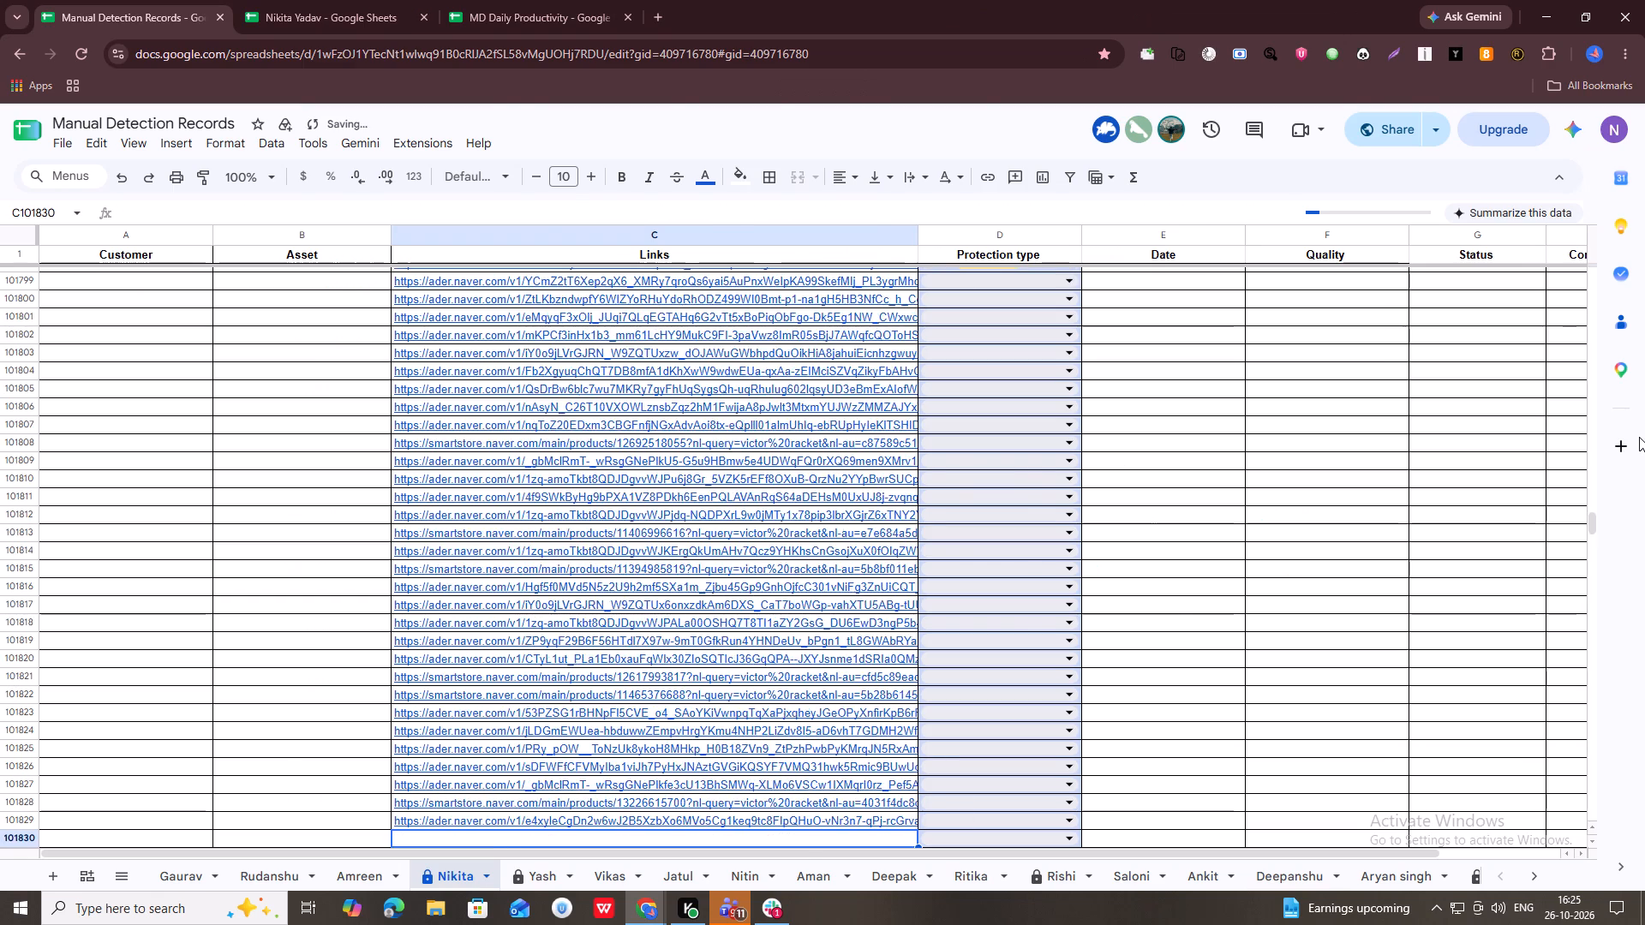
scroll(1115, 523, "down", 4)
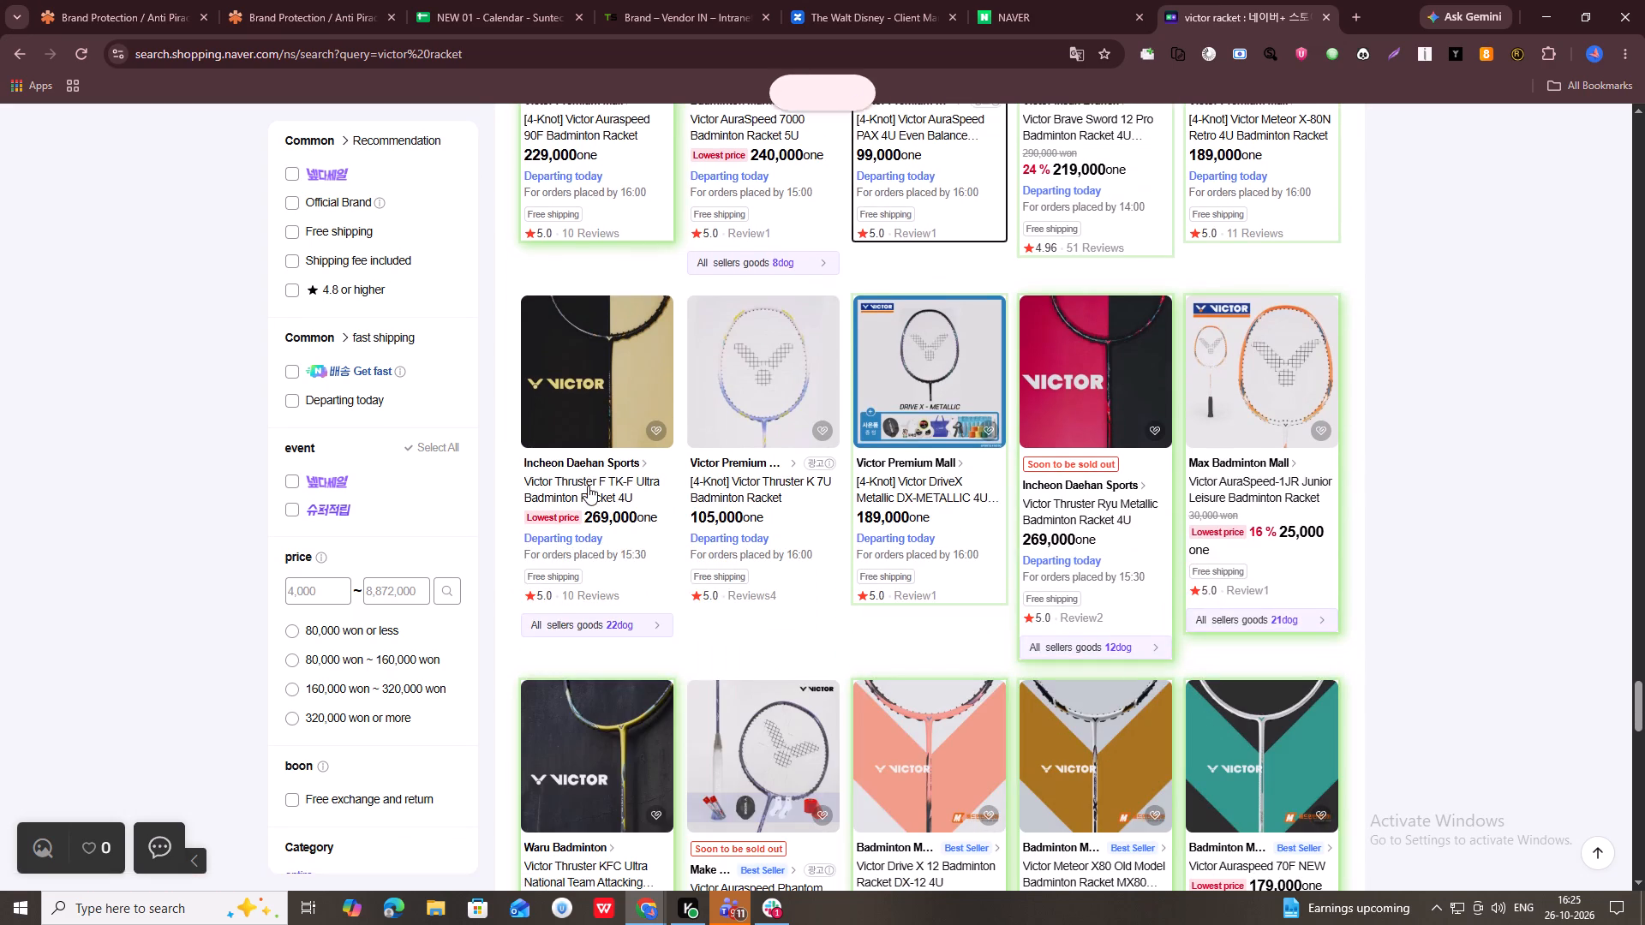
right_click(588, 486)
left_click(627, 664)
right_click(627, 664)
key("alt+Tab")
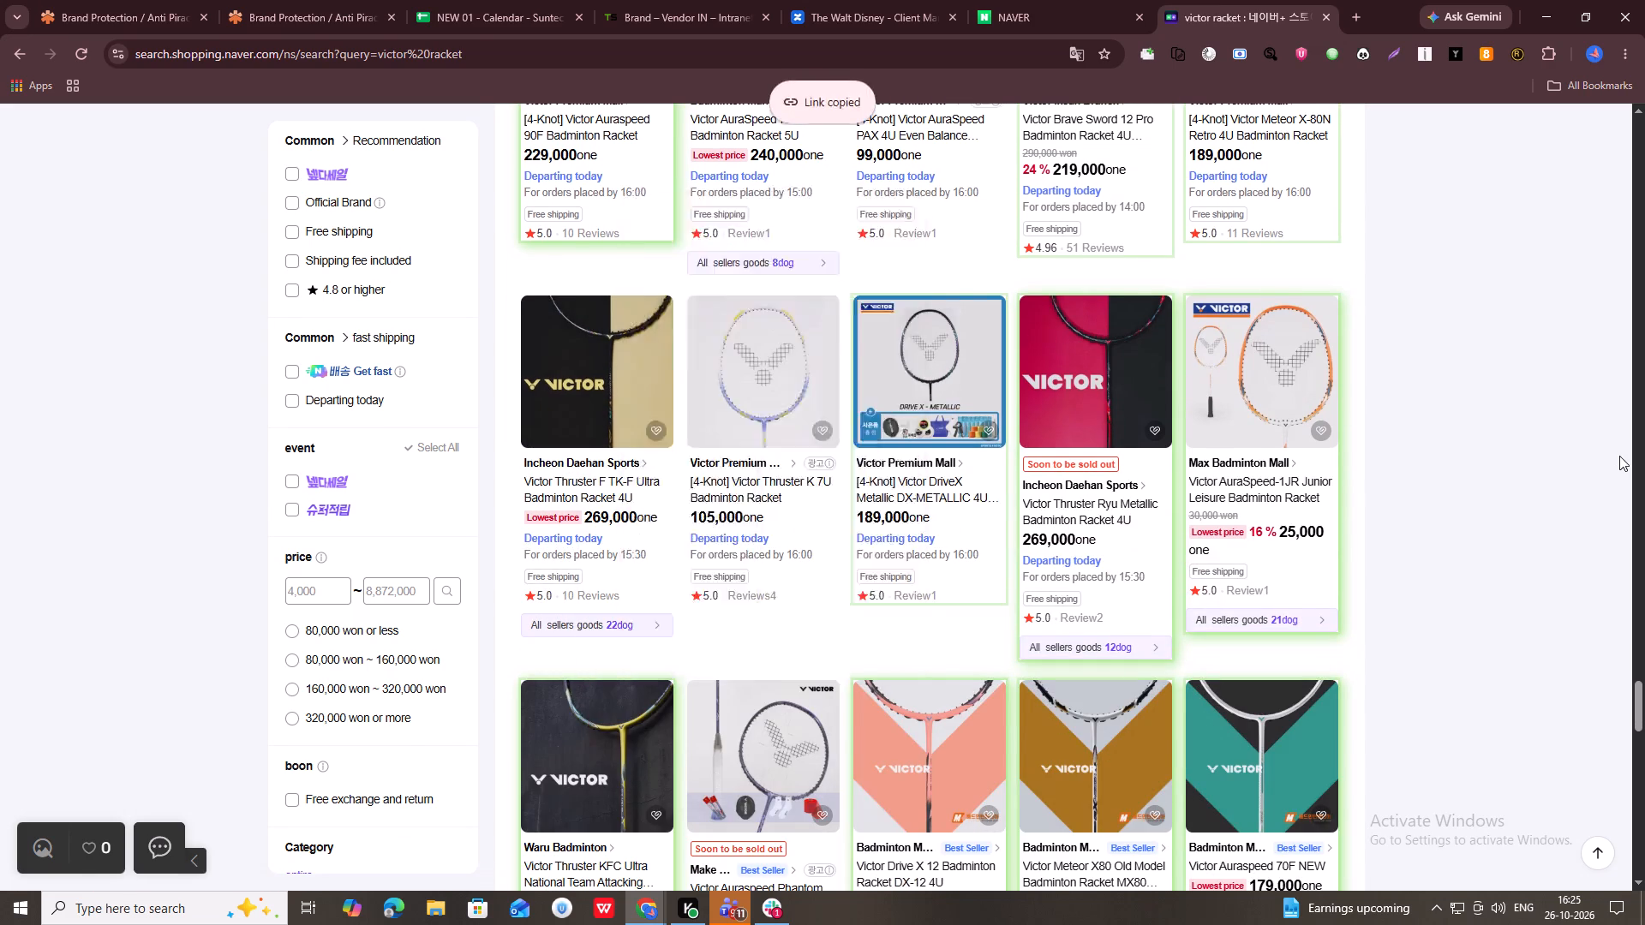
key("ctrl+v")
key("Down")
Copy the link of Victor Premium's [4-Knot] Victor Thruster K 7U listing on Naver into Links cell C101831.
key("alt+Tab")
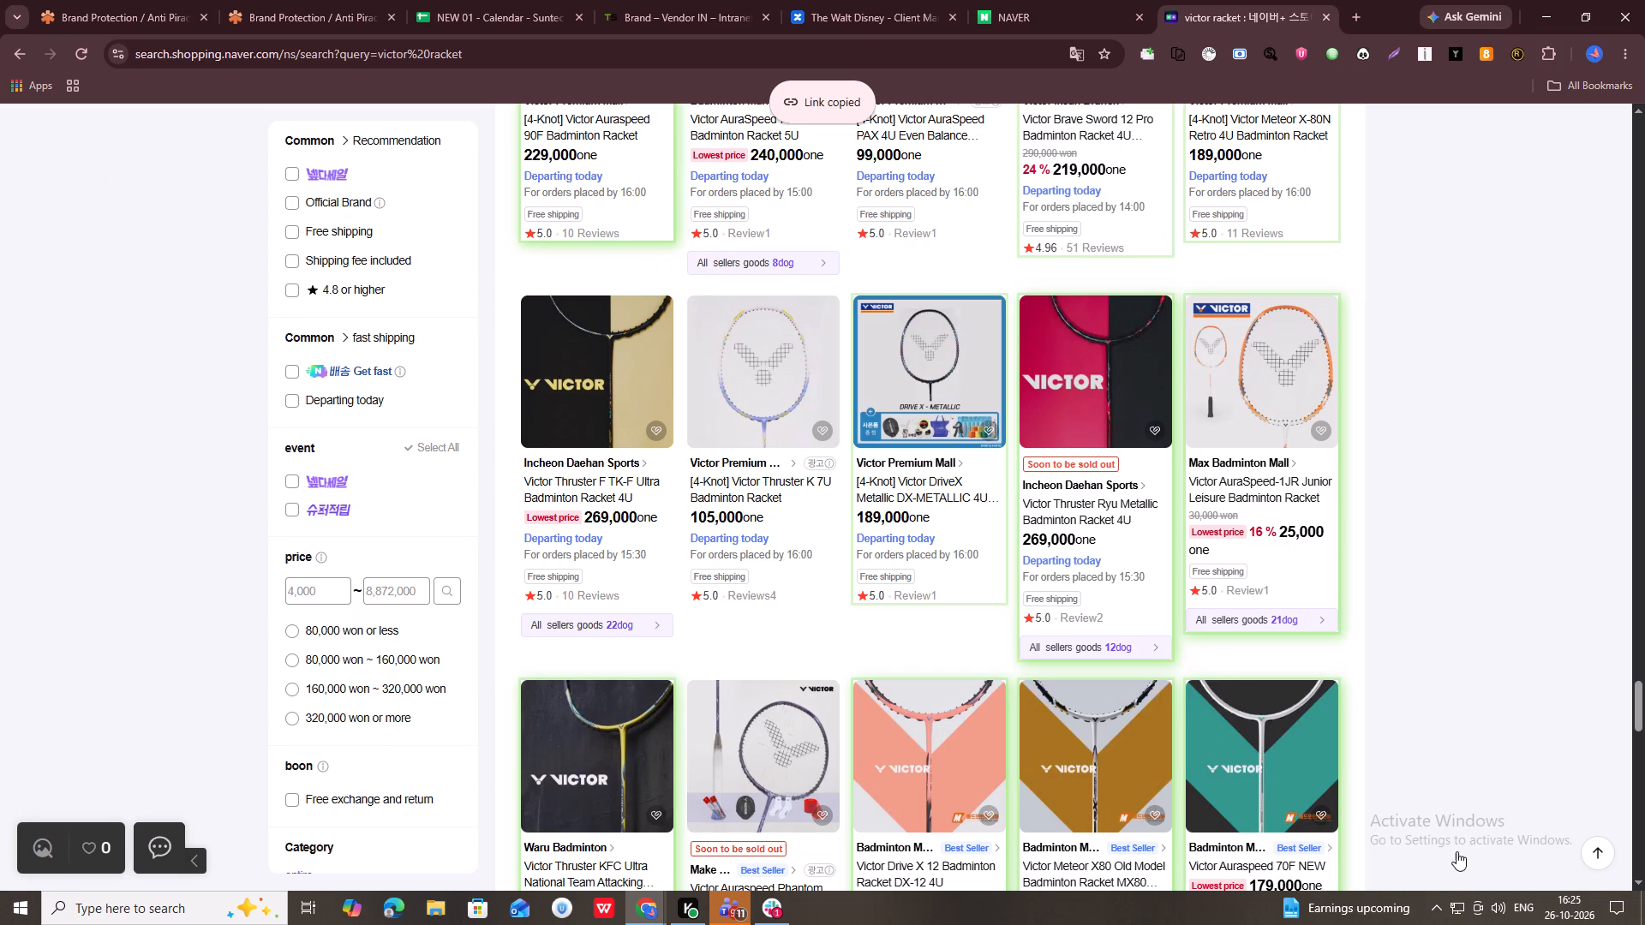
right_click(743, 492)
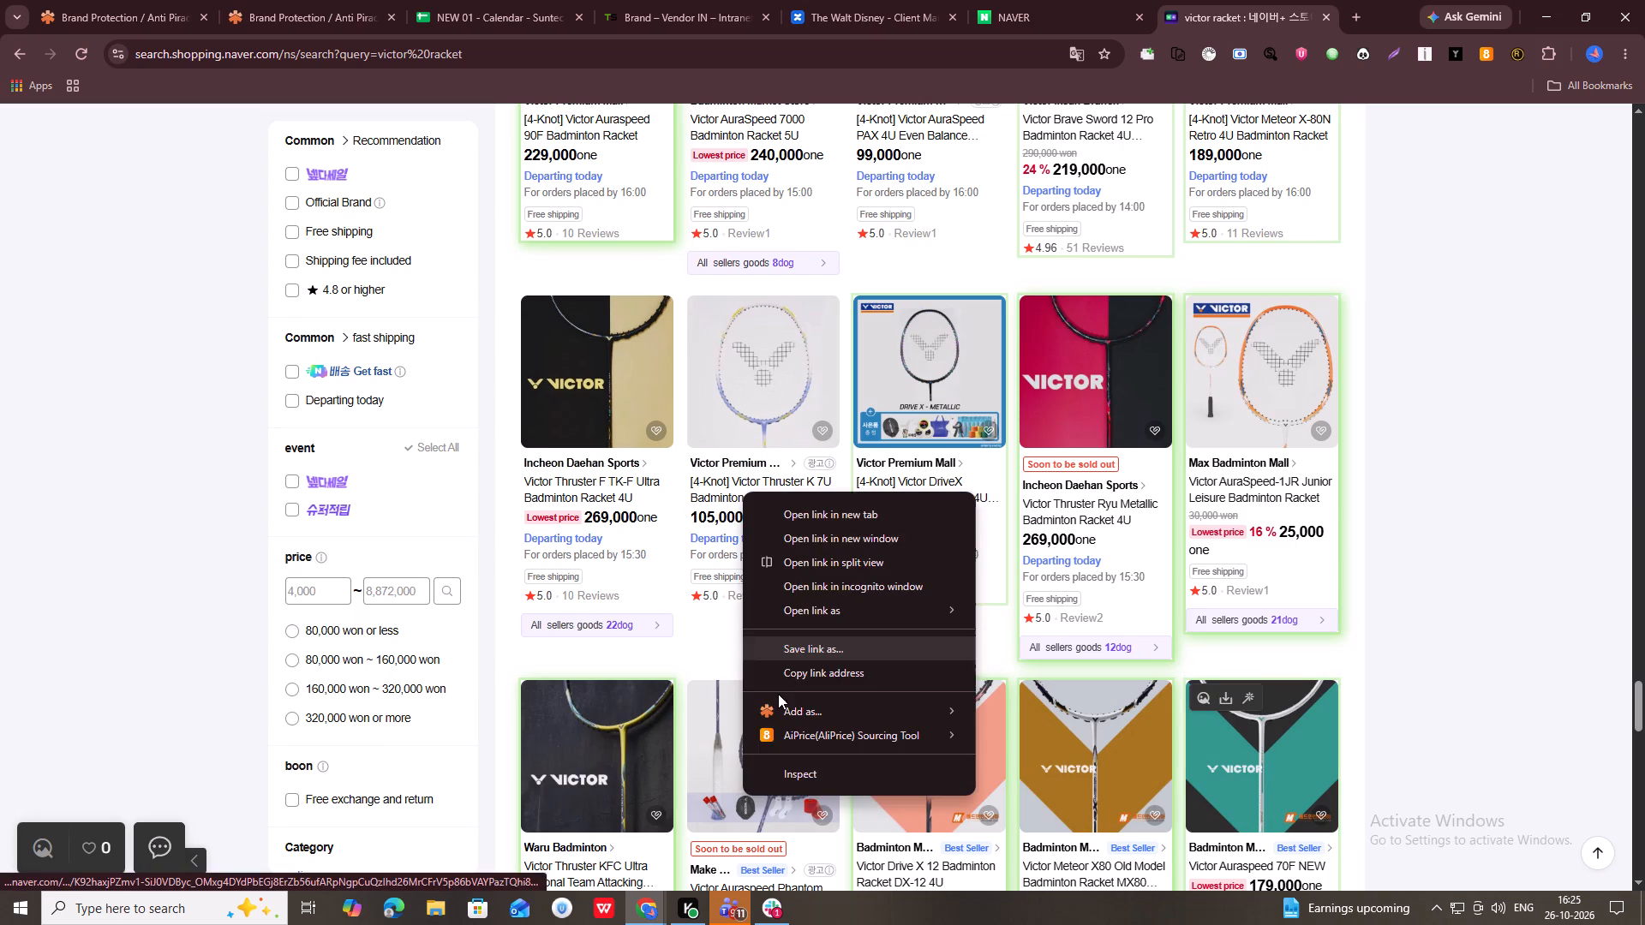
left_click(790, 671)
key("alt+Tab")
key("ctrl+v")
key("Down")
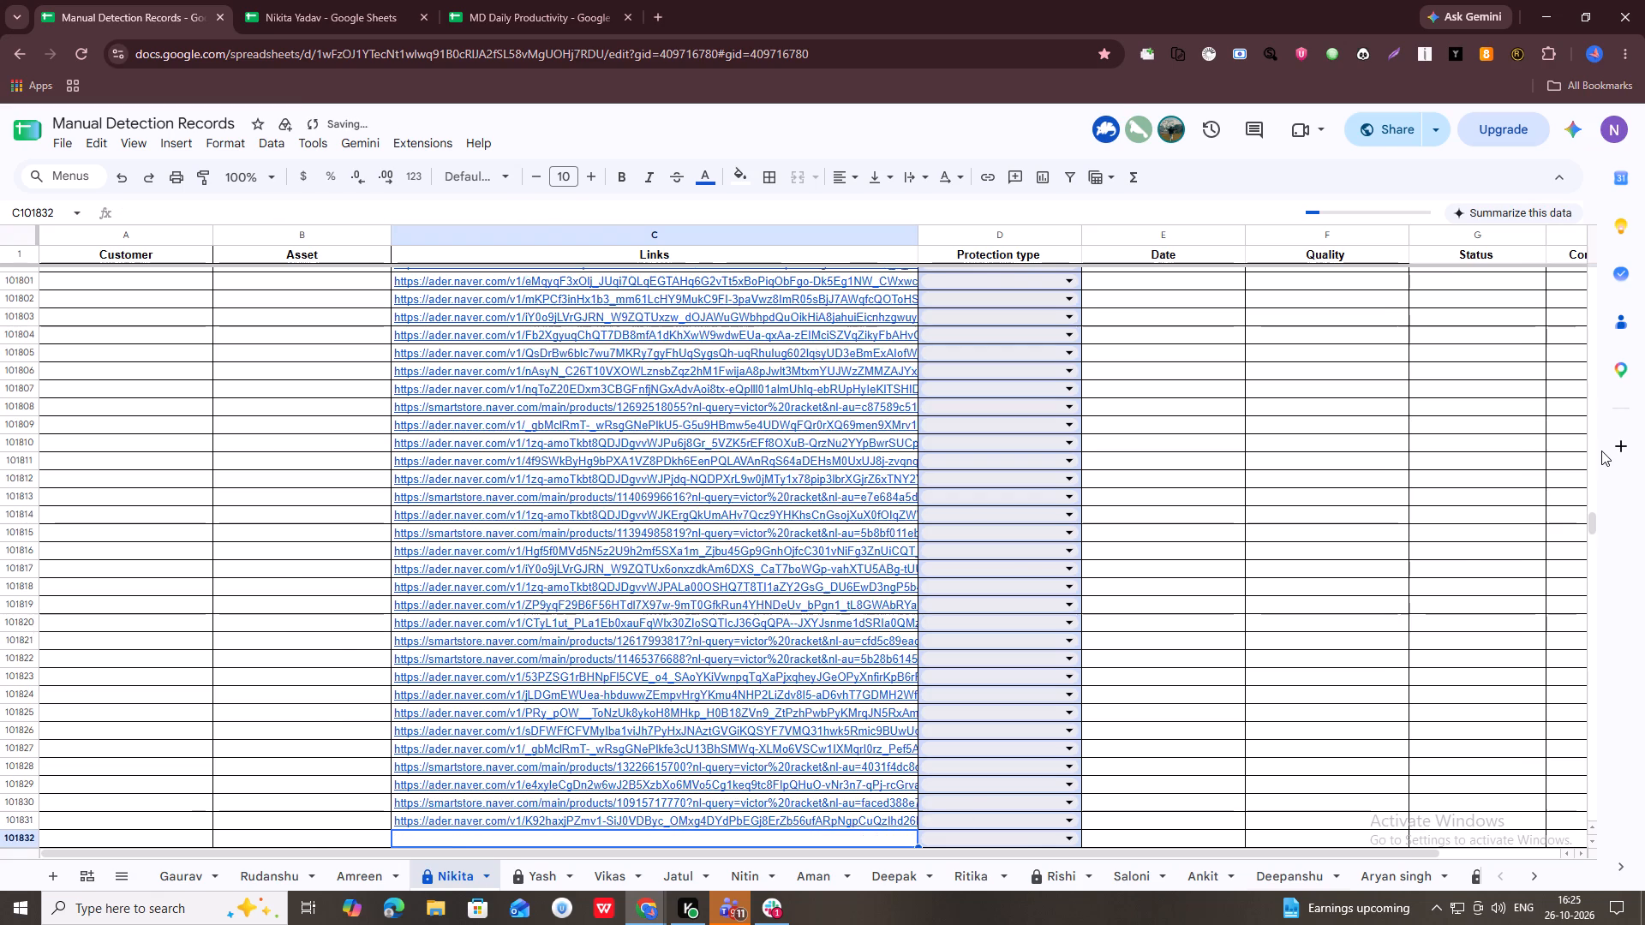
Copy the link of Make Racket's Victor Auraspeed Phantom 4U listing on Naver into Links cell C101832.
key("alt+Tab")
key("Down")
scroll(1375, 541, "down", 4)
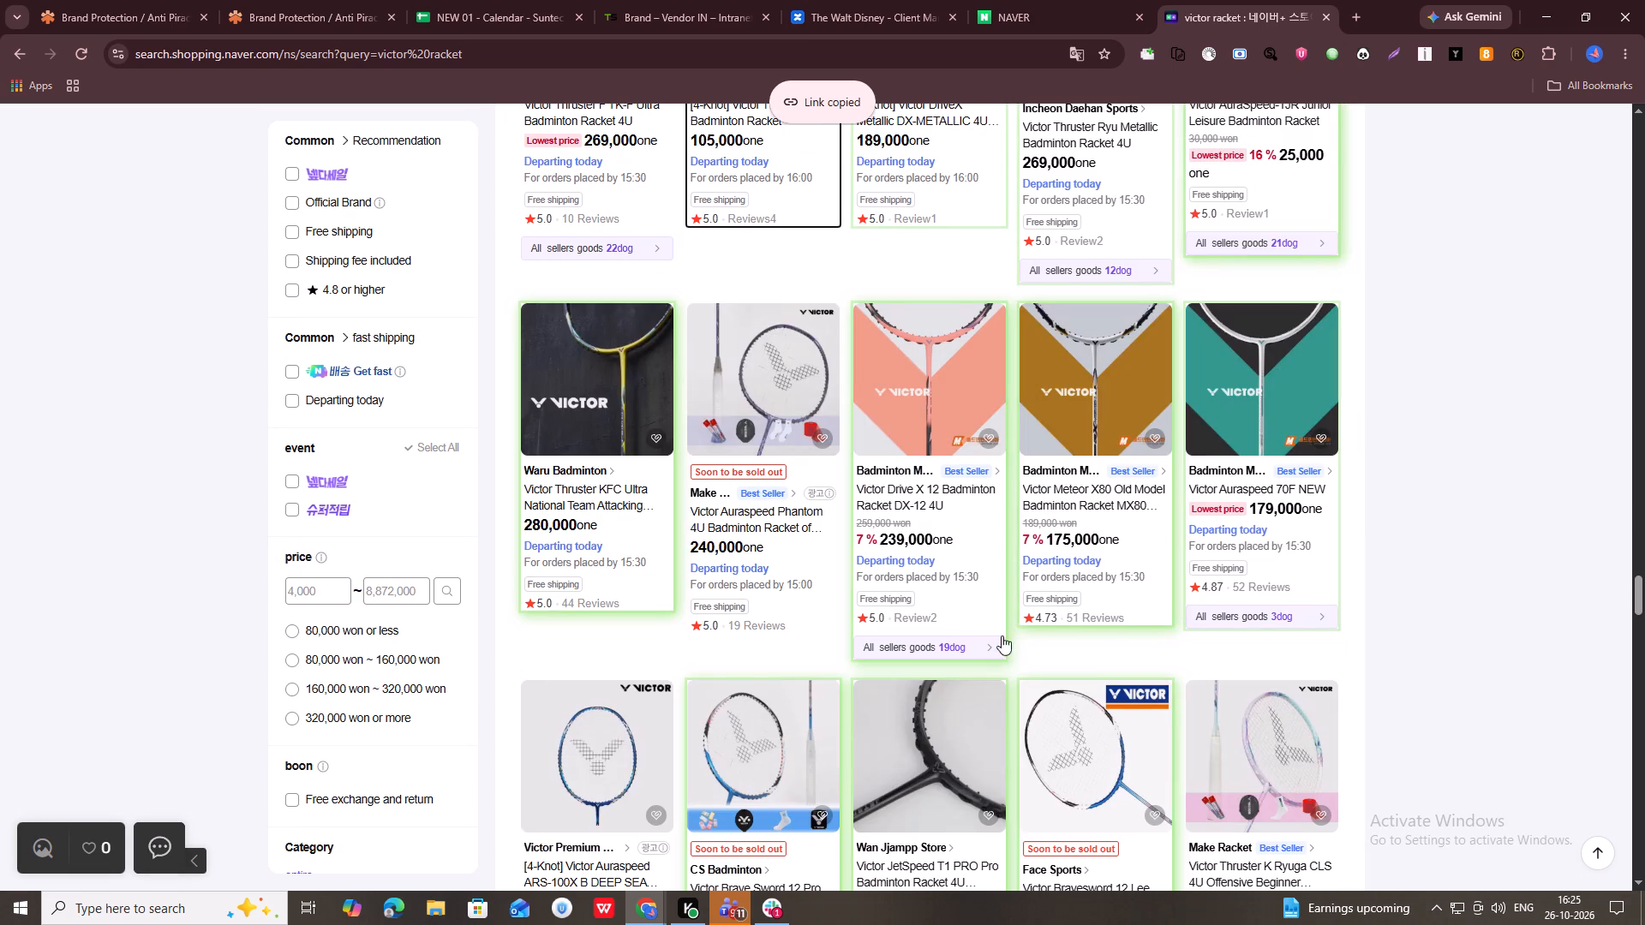
right_click(770, 520)
left_click(819, 700)
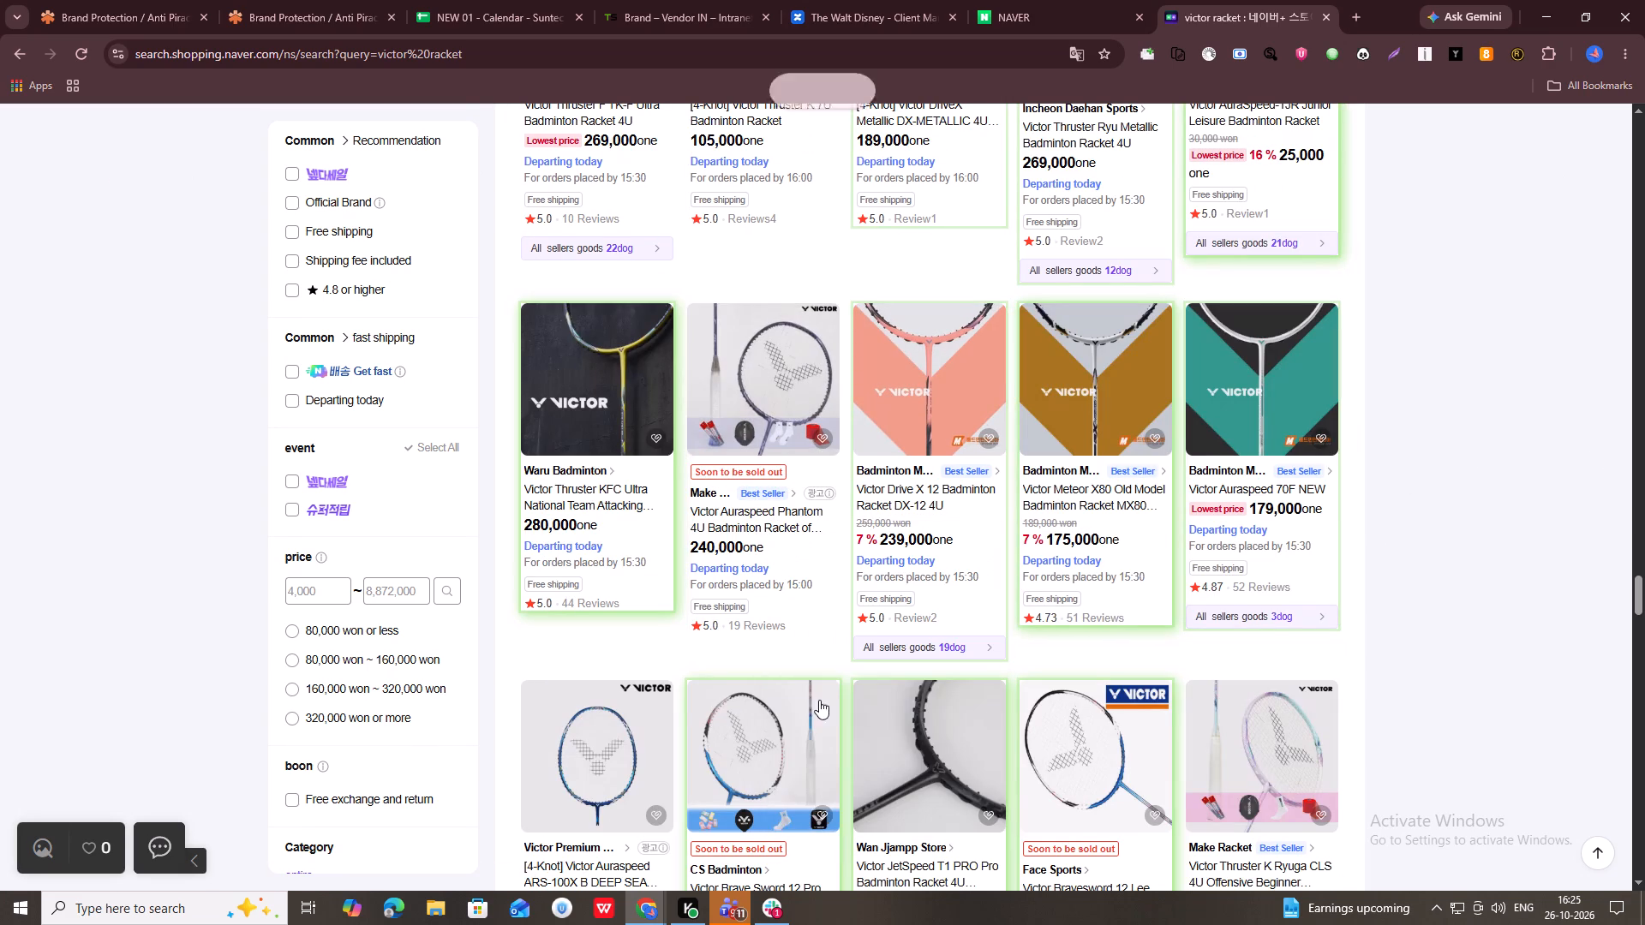
key("alt+Tab")
key("ctrl+v")
key("Down")
Copy the link of Victor Premium's [4-Knot] Victor Auraspeed ARS-100X B DEEP SEA listing on Naver into Links cell C101833.
key("alt+Tab")
key("Down")
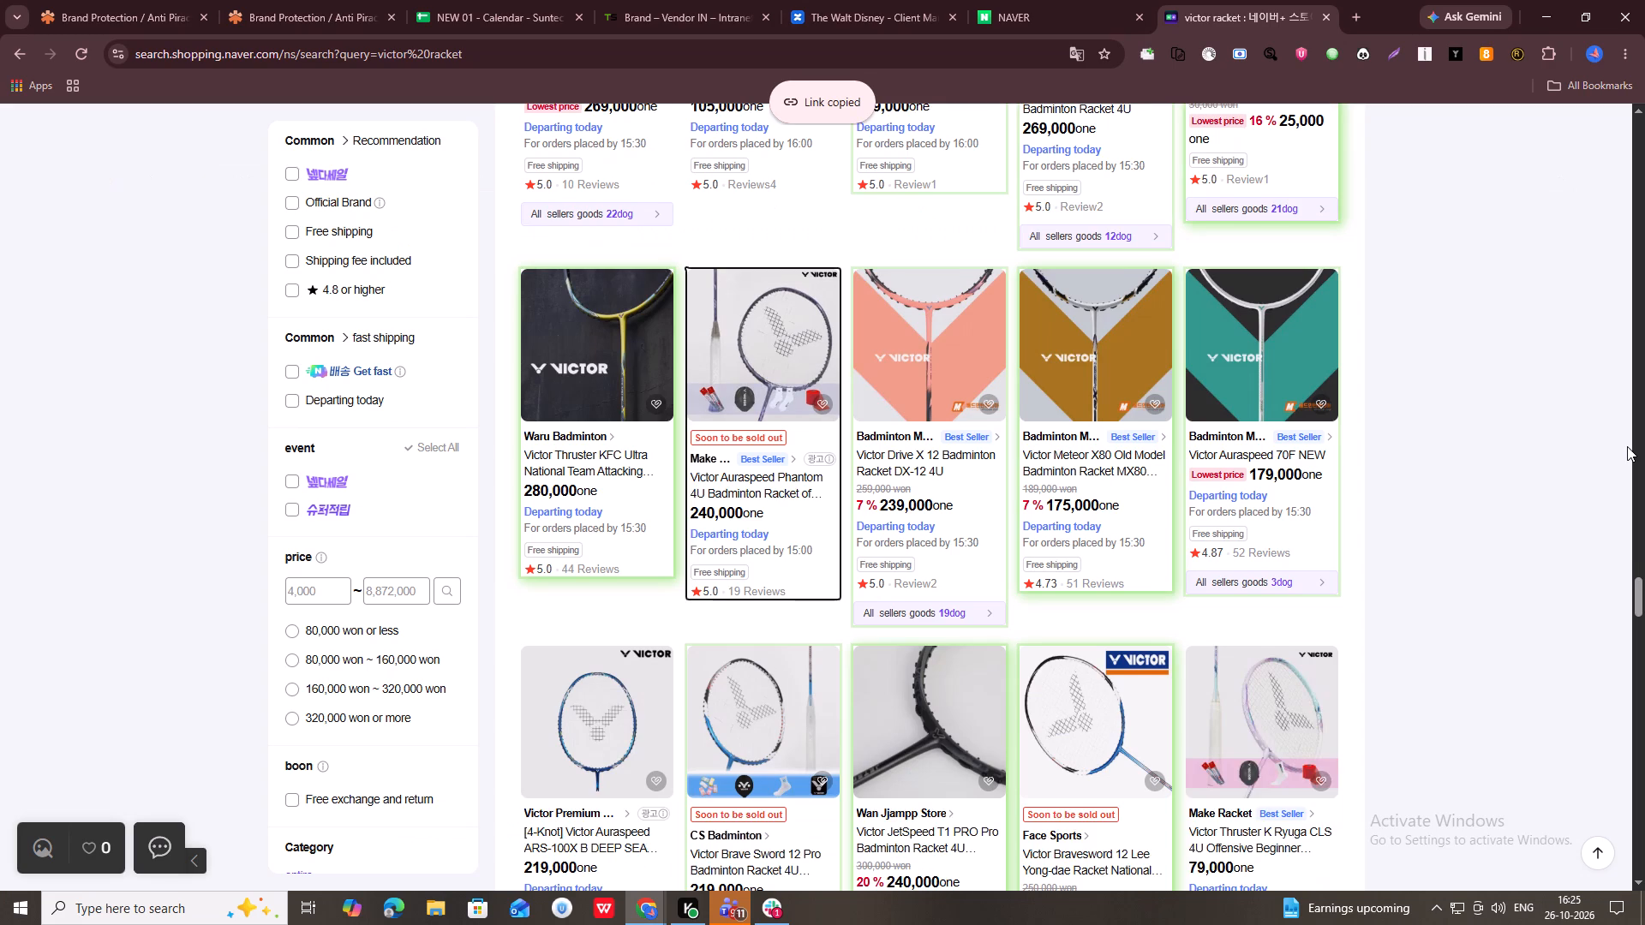
scroll(1211, 558, "down", 5)
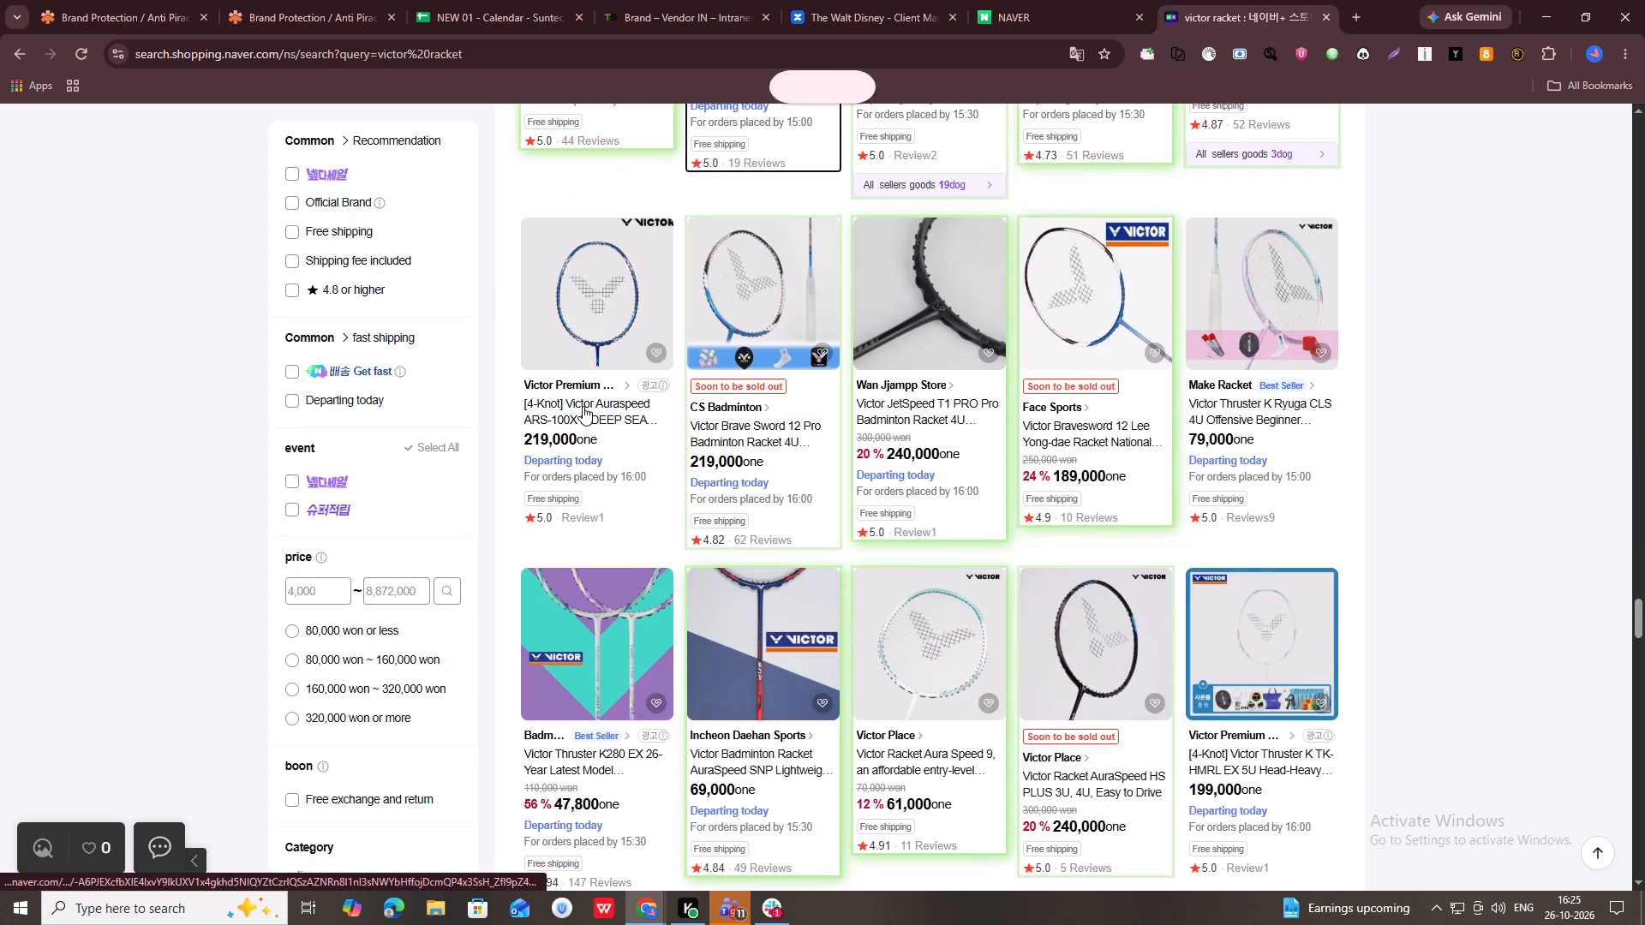
right_click(583, 406)
left_click(652, 584)
key("alt+Tab")
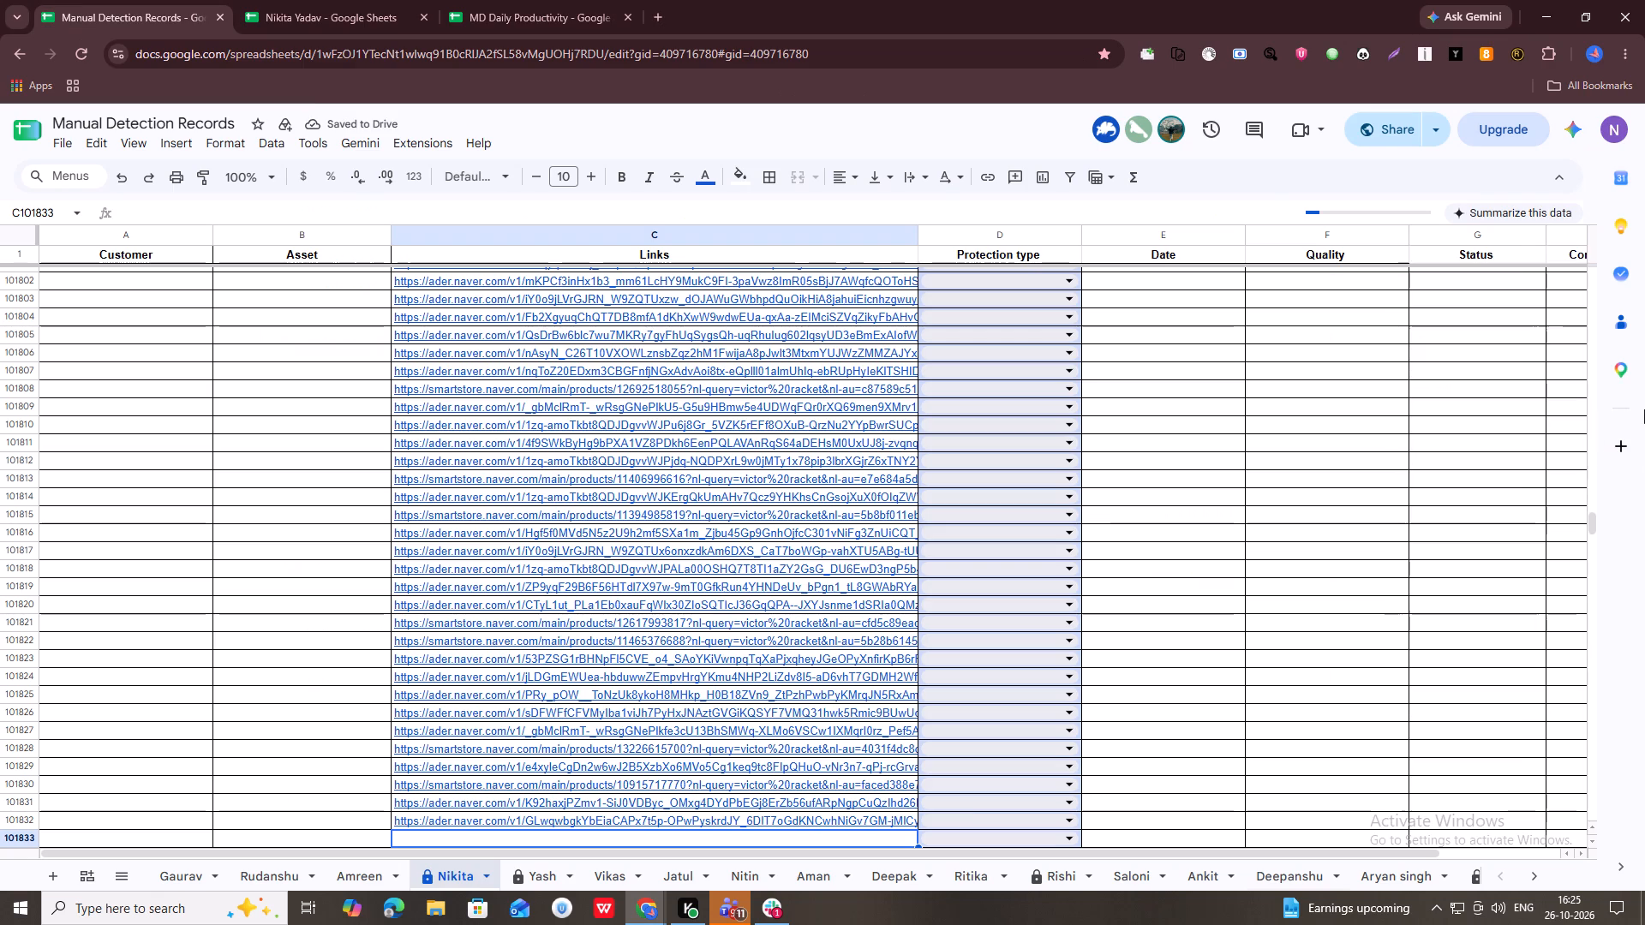
key("ctrl+v")
key("Down")
Copy the link of Make Racket's Victor Thruster K Ryuga CLS 4U listing on Naver into Links cell C101834.
key("alt+Tab")
key("Down")
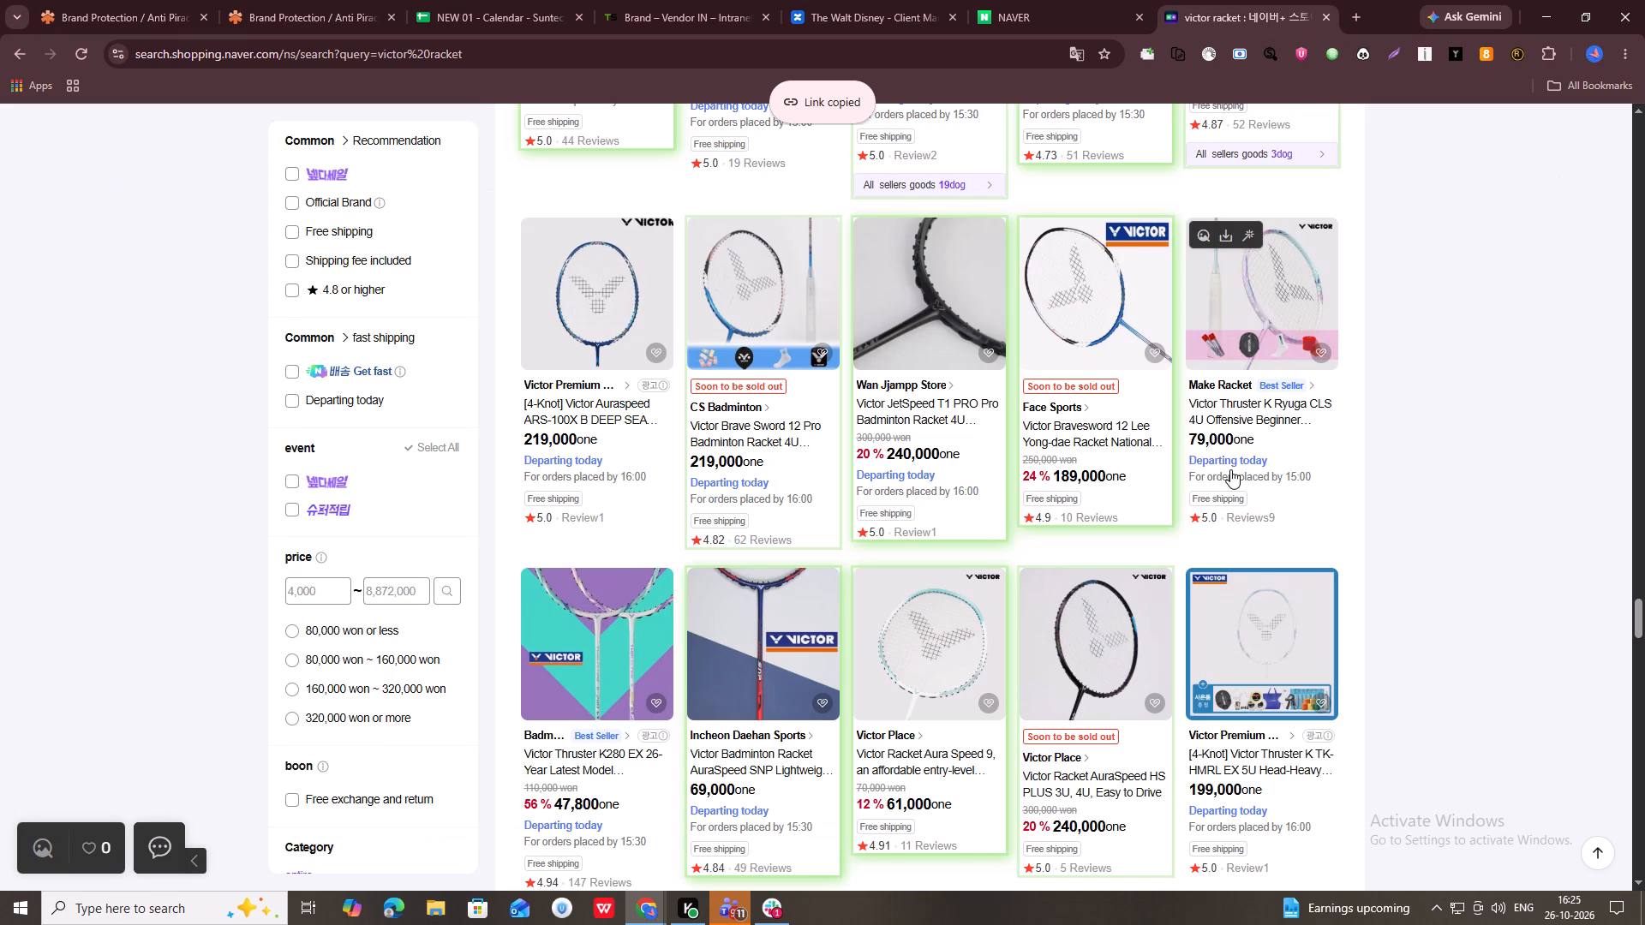
right_click(1236, 419)
left_click(1263, 590)
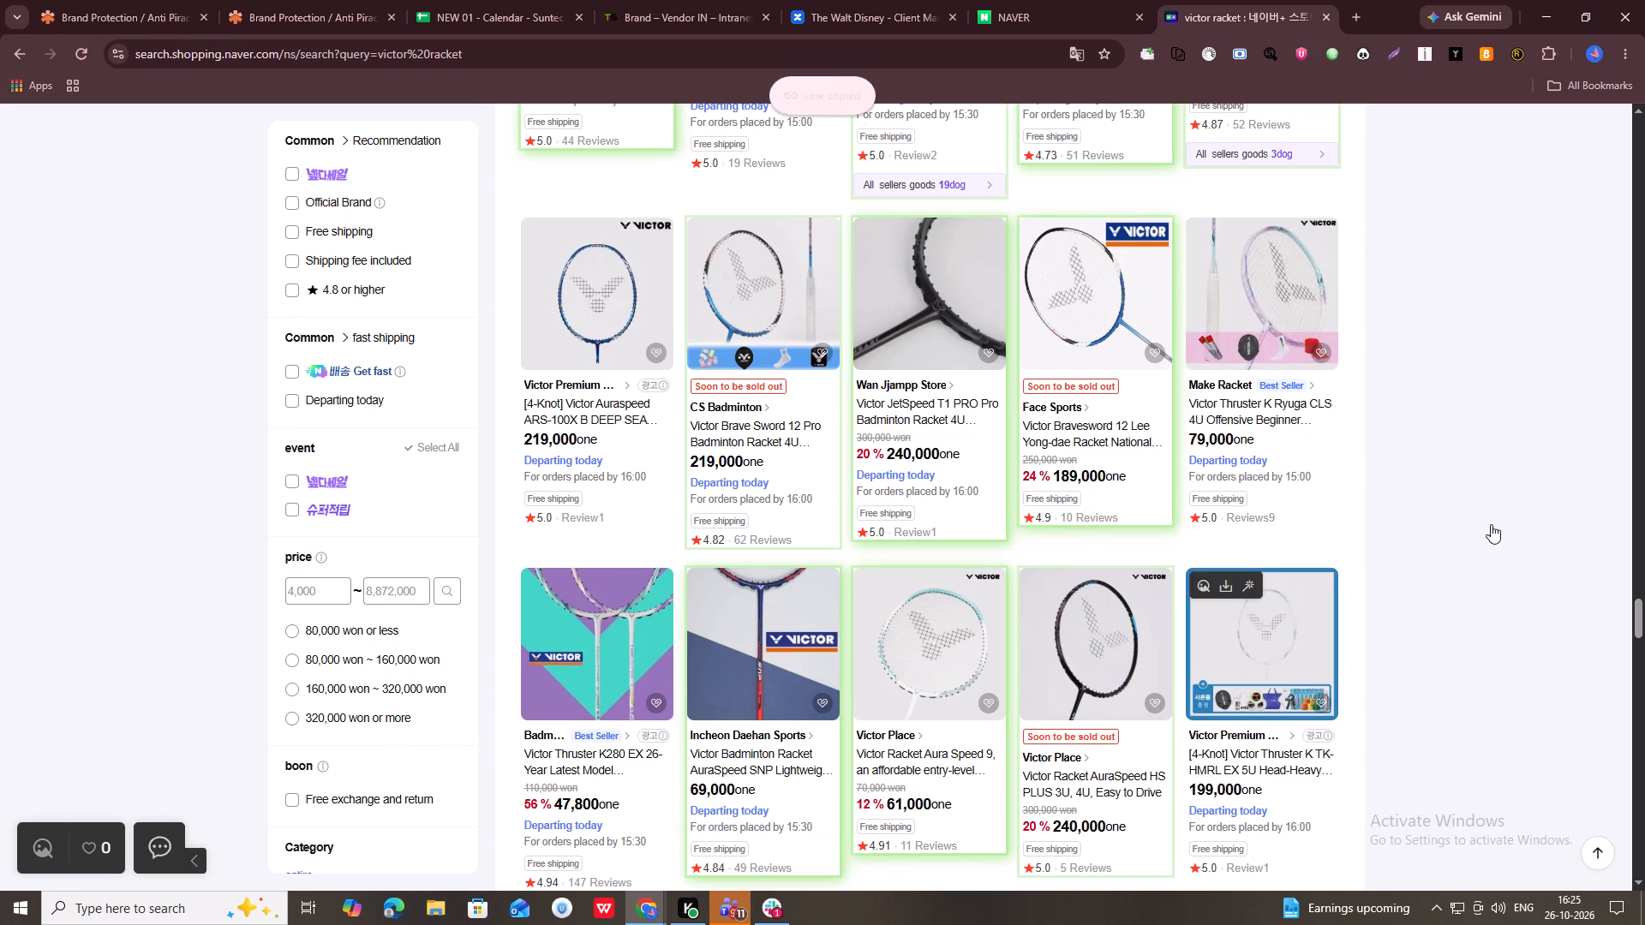
key("alt+Tab")
key("ctrl+v")
key("ctrl+shift+Up")
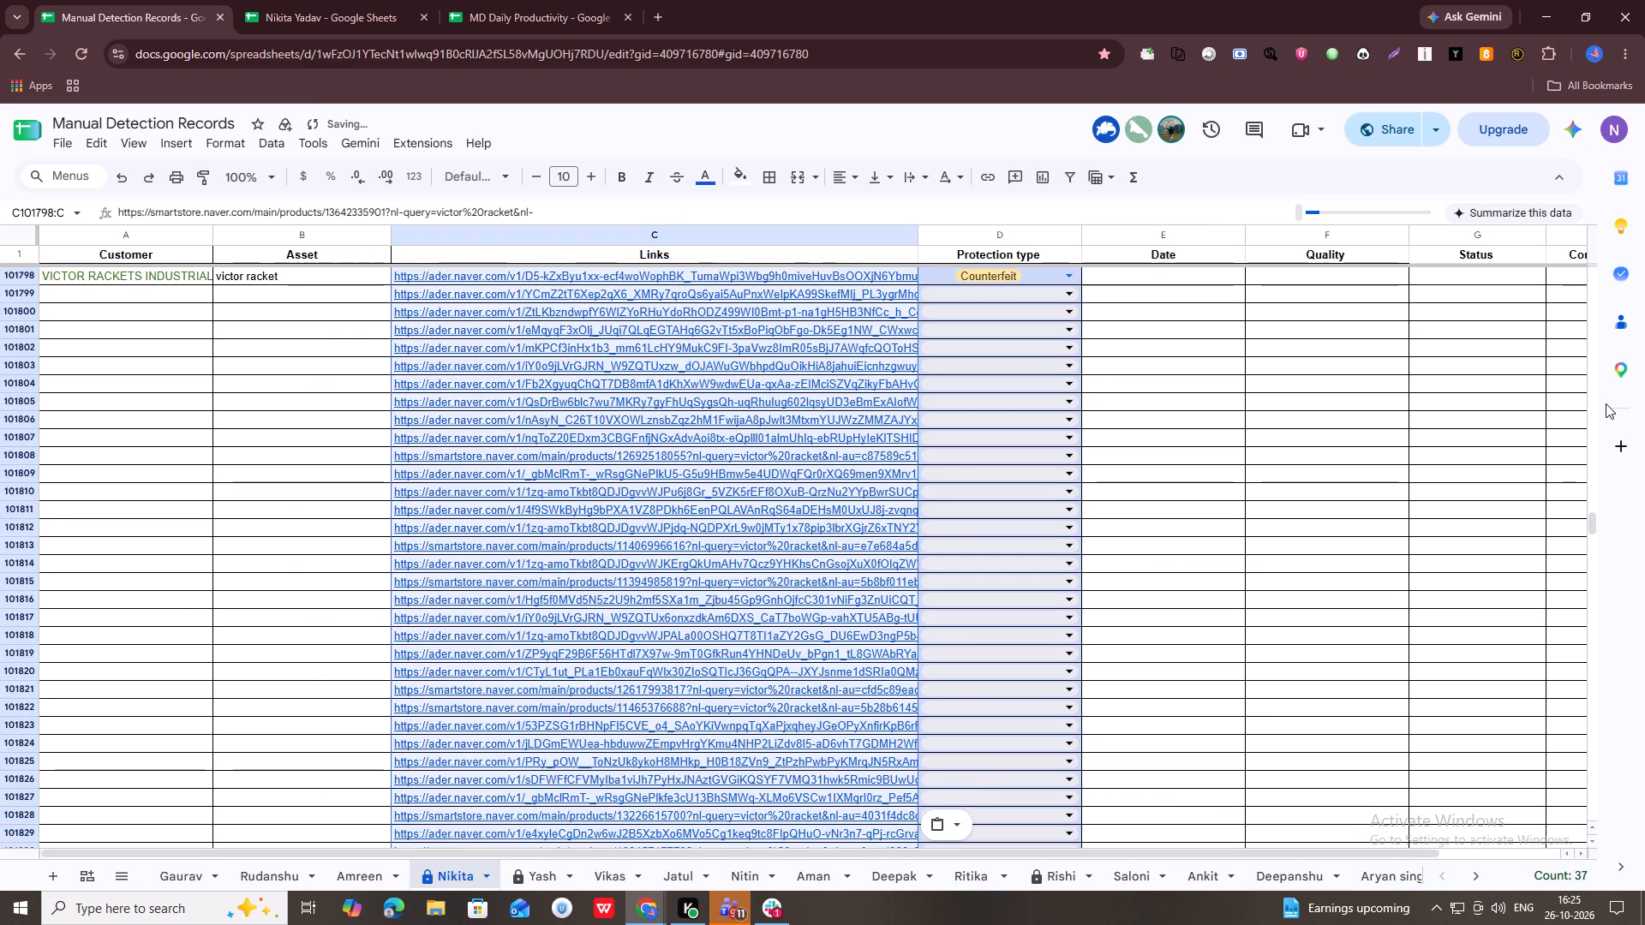
key("Down")
Copy the link of Naver's sponsored Victor Thruster K280 EX listing into Links cell C101835.
key("alt+Tab")
key("Down")
scroll(1325, 638, "down", 3)
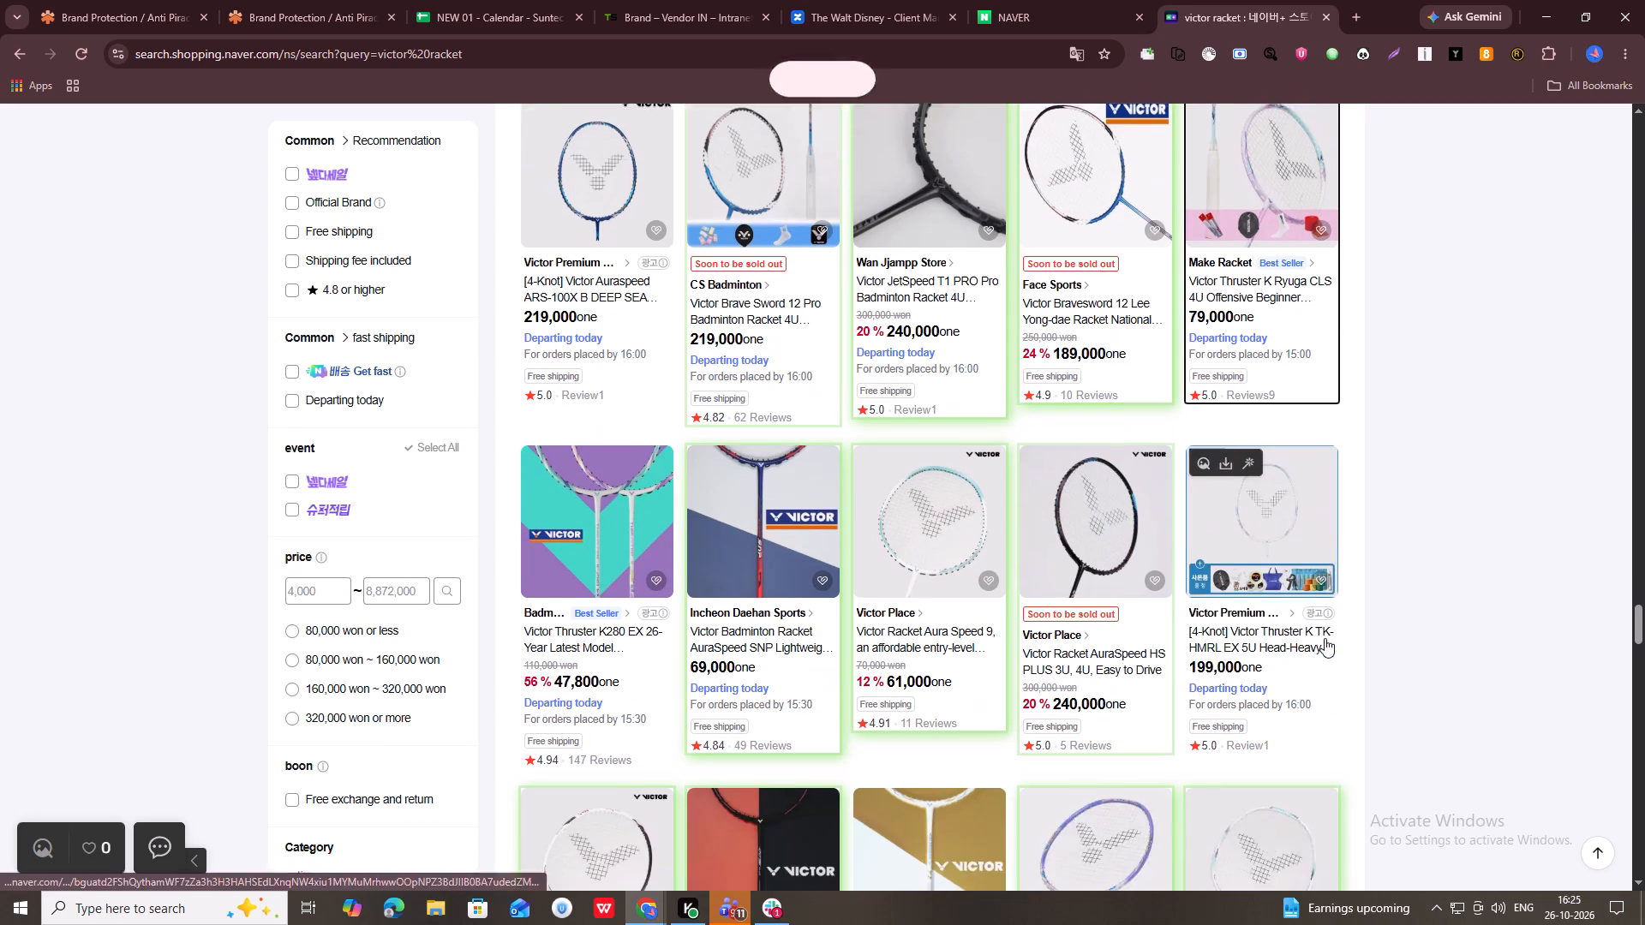
right_click(595, 468)
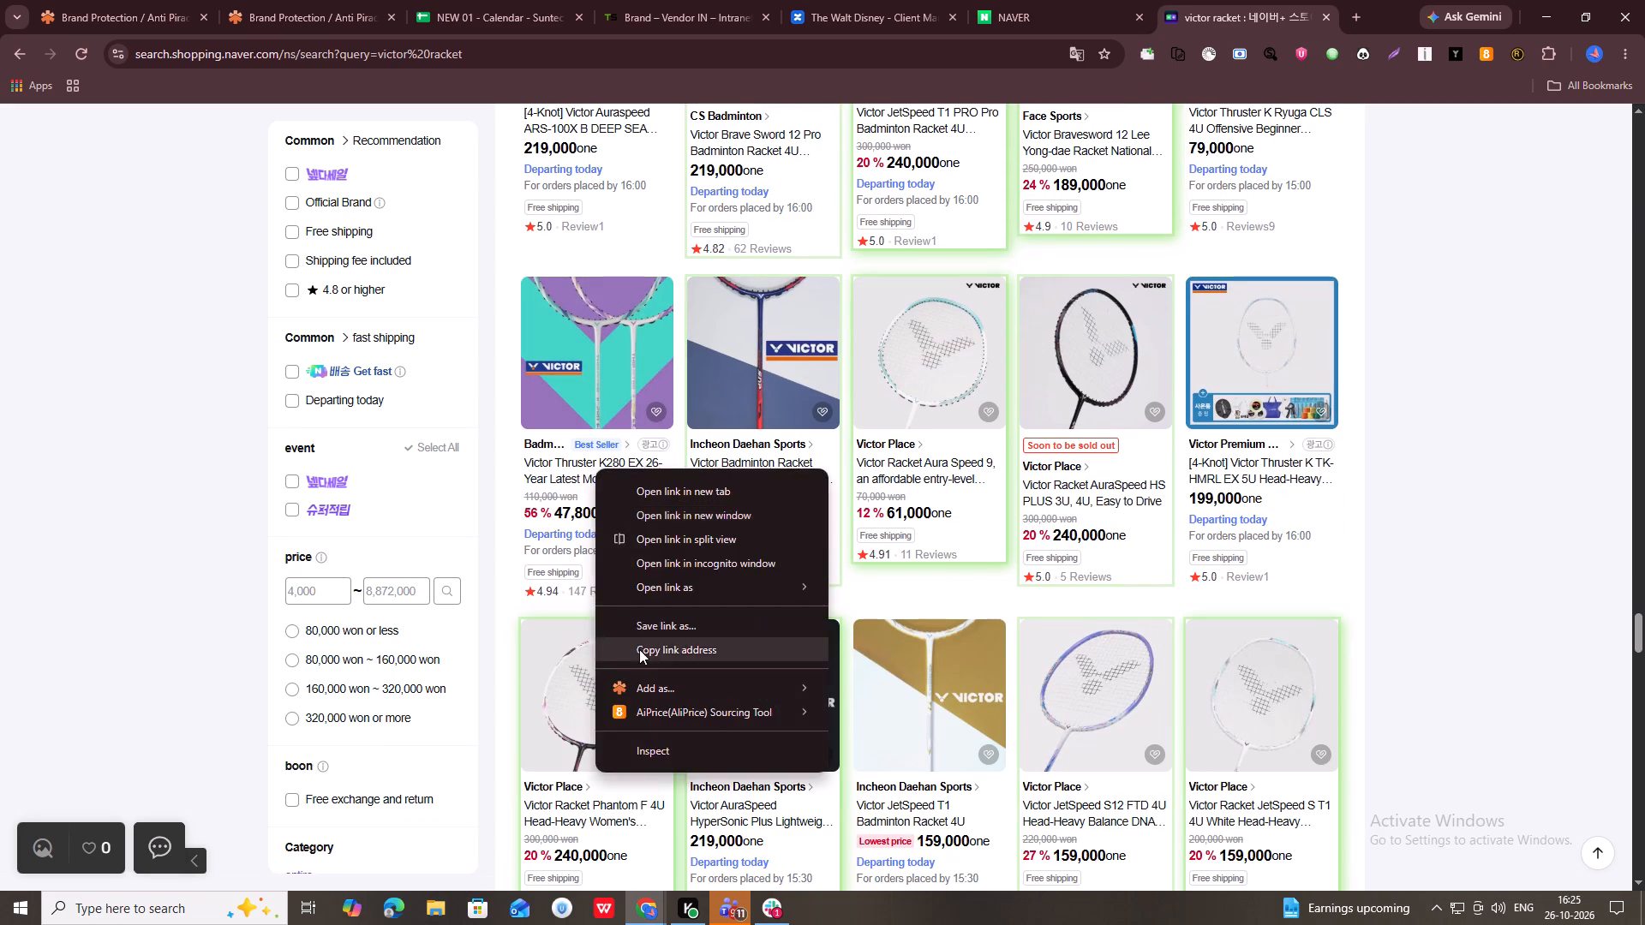
left_click(639, 649)
key("alt+Tab")
key("ctrl+v")
key("Down")
Copy the link of Victor Premium's [4-Knot] Victor Thruster K TK-HMRL EX 5U listing on Naver into Links cell C101836.
key("alt+Tab")
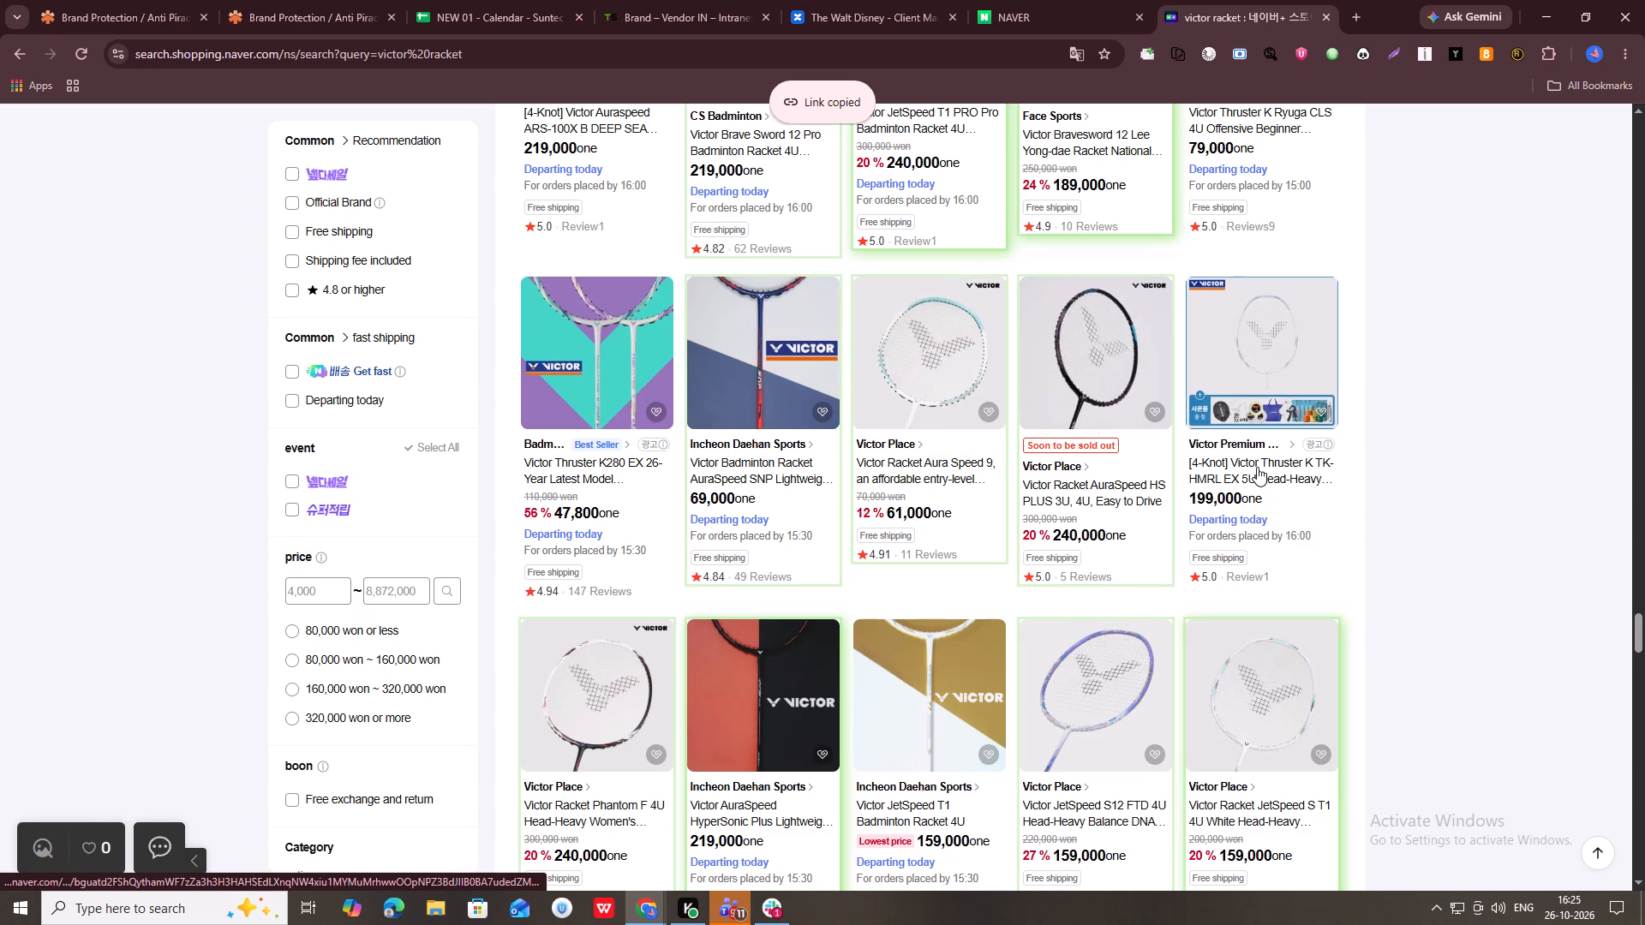
right_click(1258, 466)
left_click(1301, 651)
key("alt+Tab")
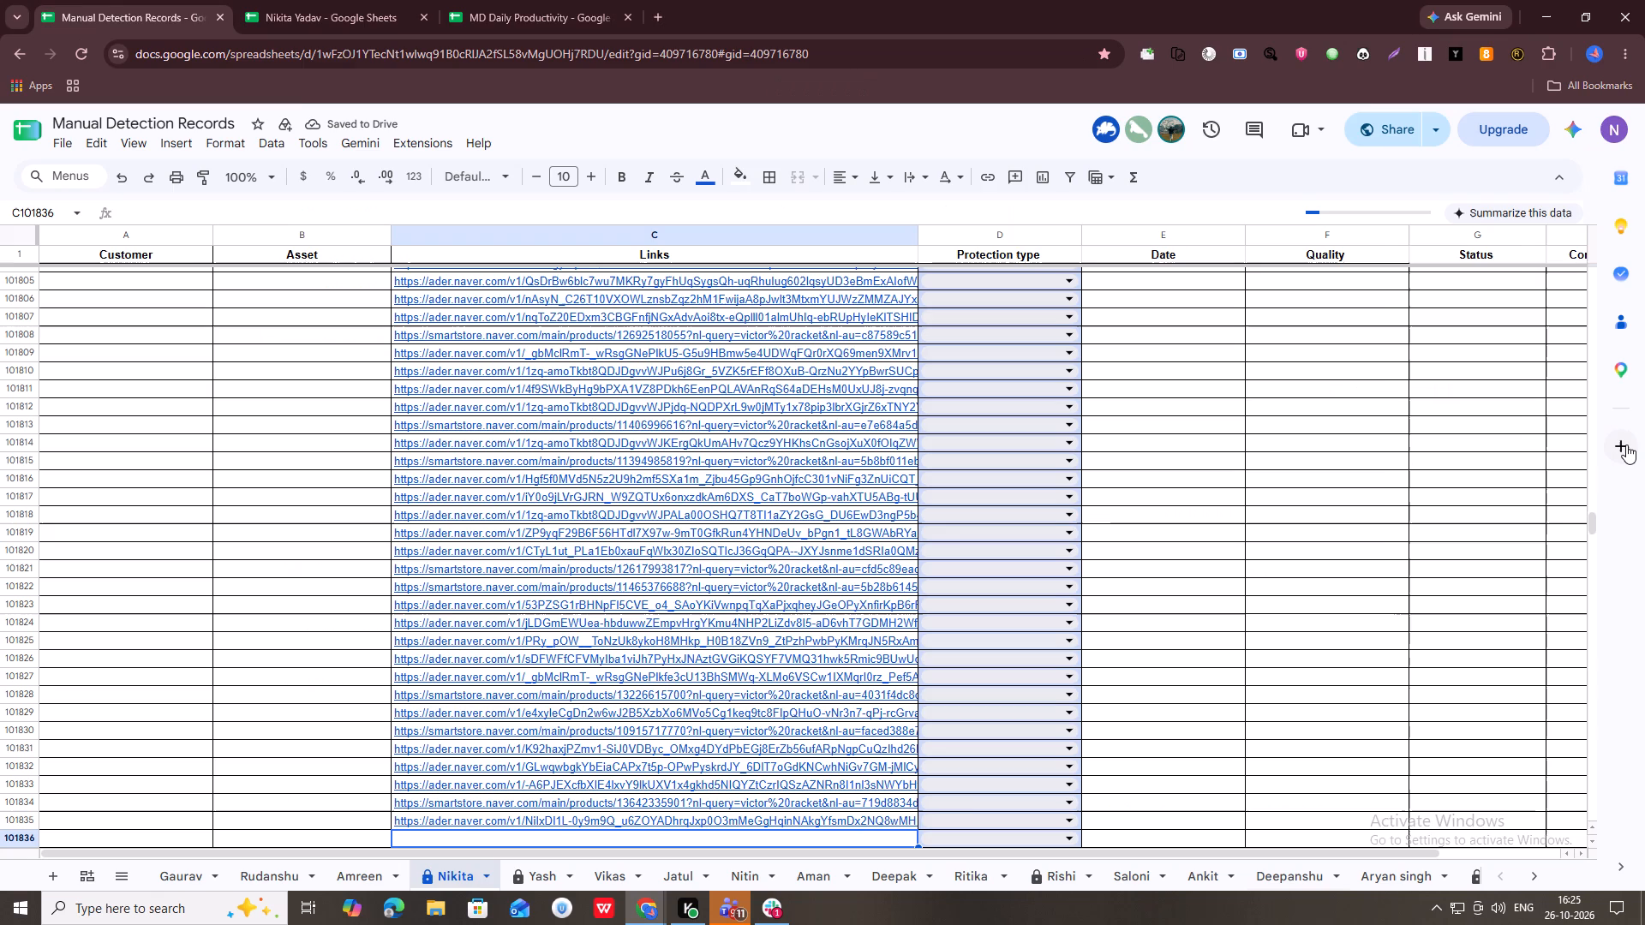
key("ctrl+v")
key("Down")
Copy the link of Incheon Daehan Sports' Victor JetSpeed T1 4U listing on Naver into Links cell C101837.
key("alt+Tab")
key("Down")
scroll(1499, 465, "down", 5)
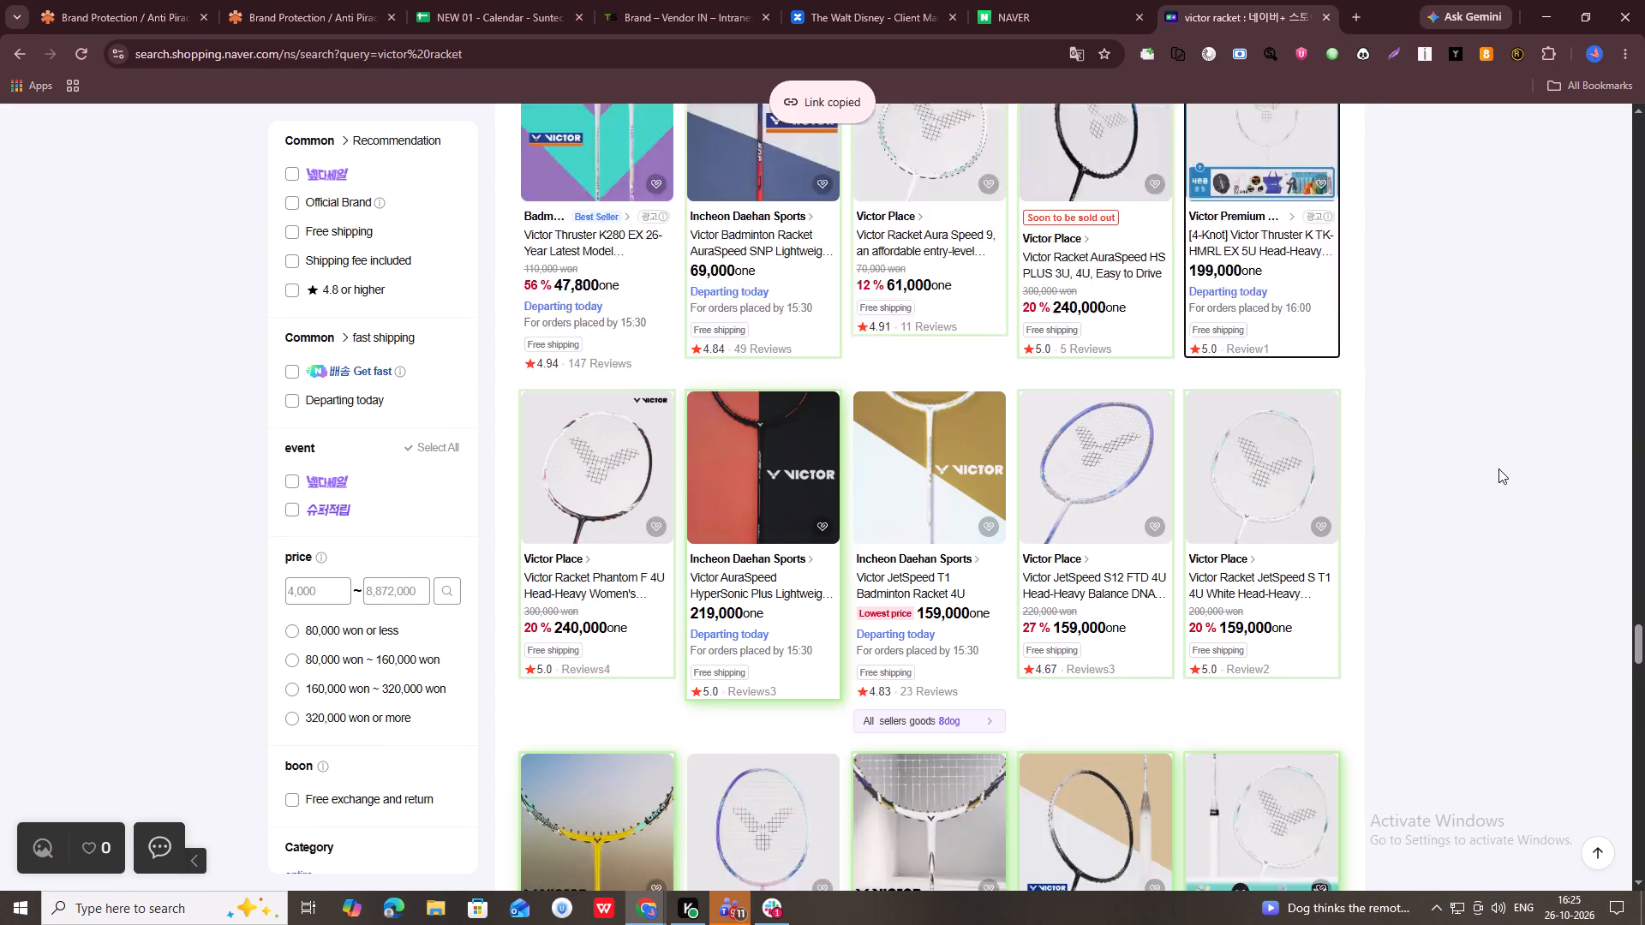
right_click(924, 354)
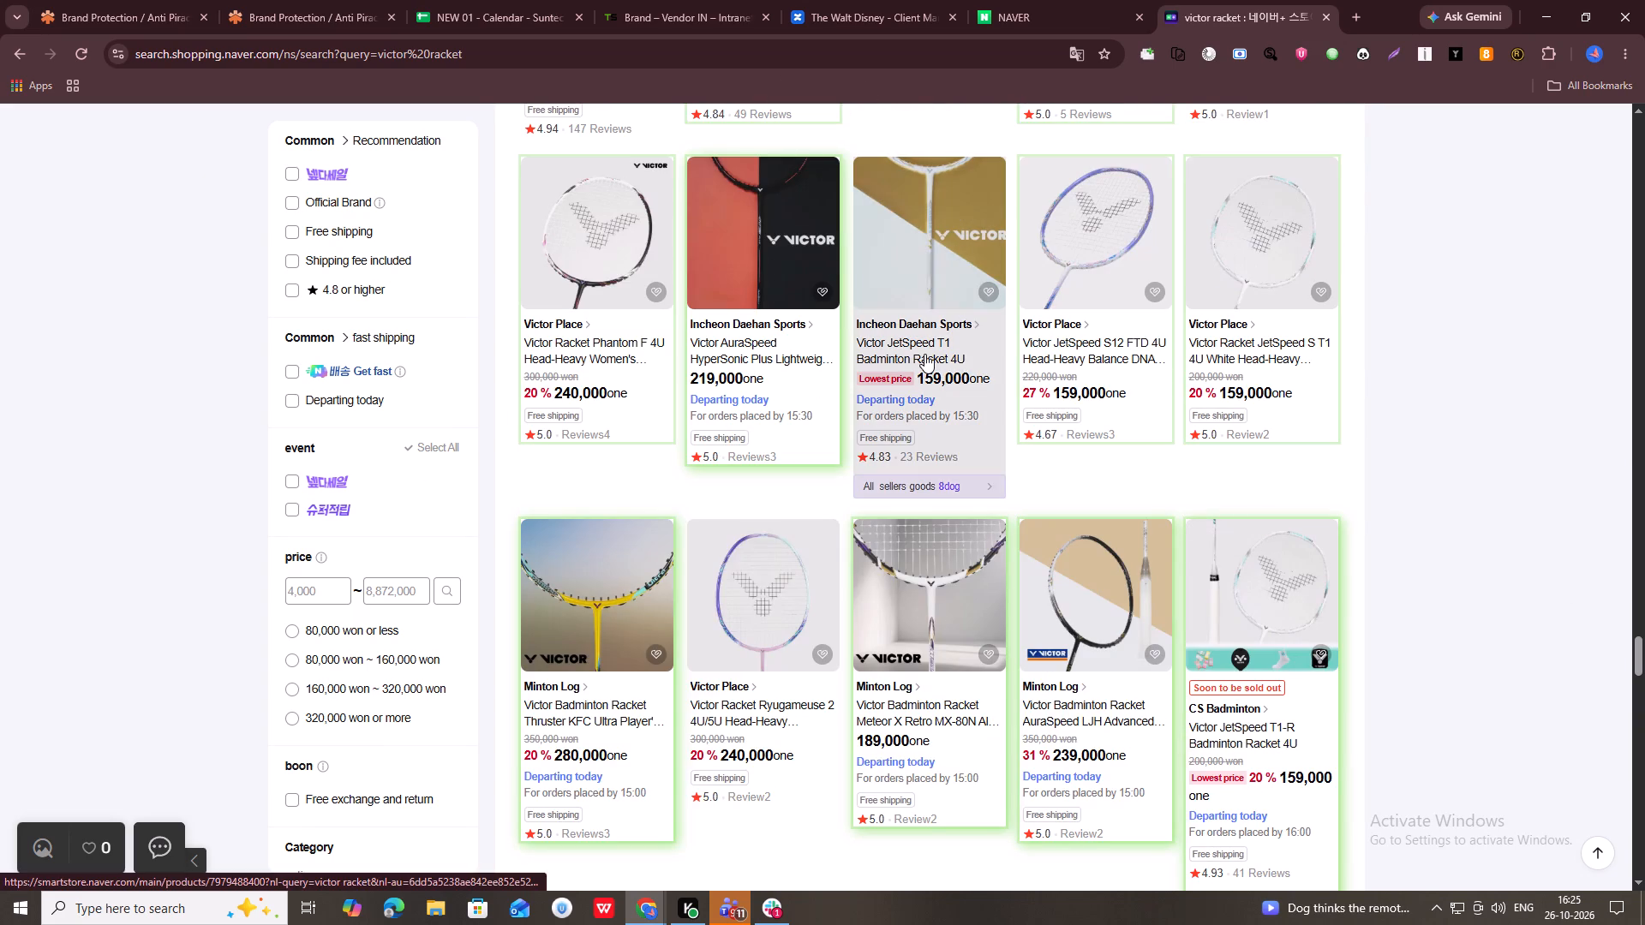
left_click(982, 528)
key("alt+Tab")
key("ctrl+v")
key("Down")
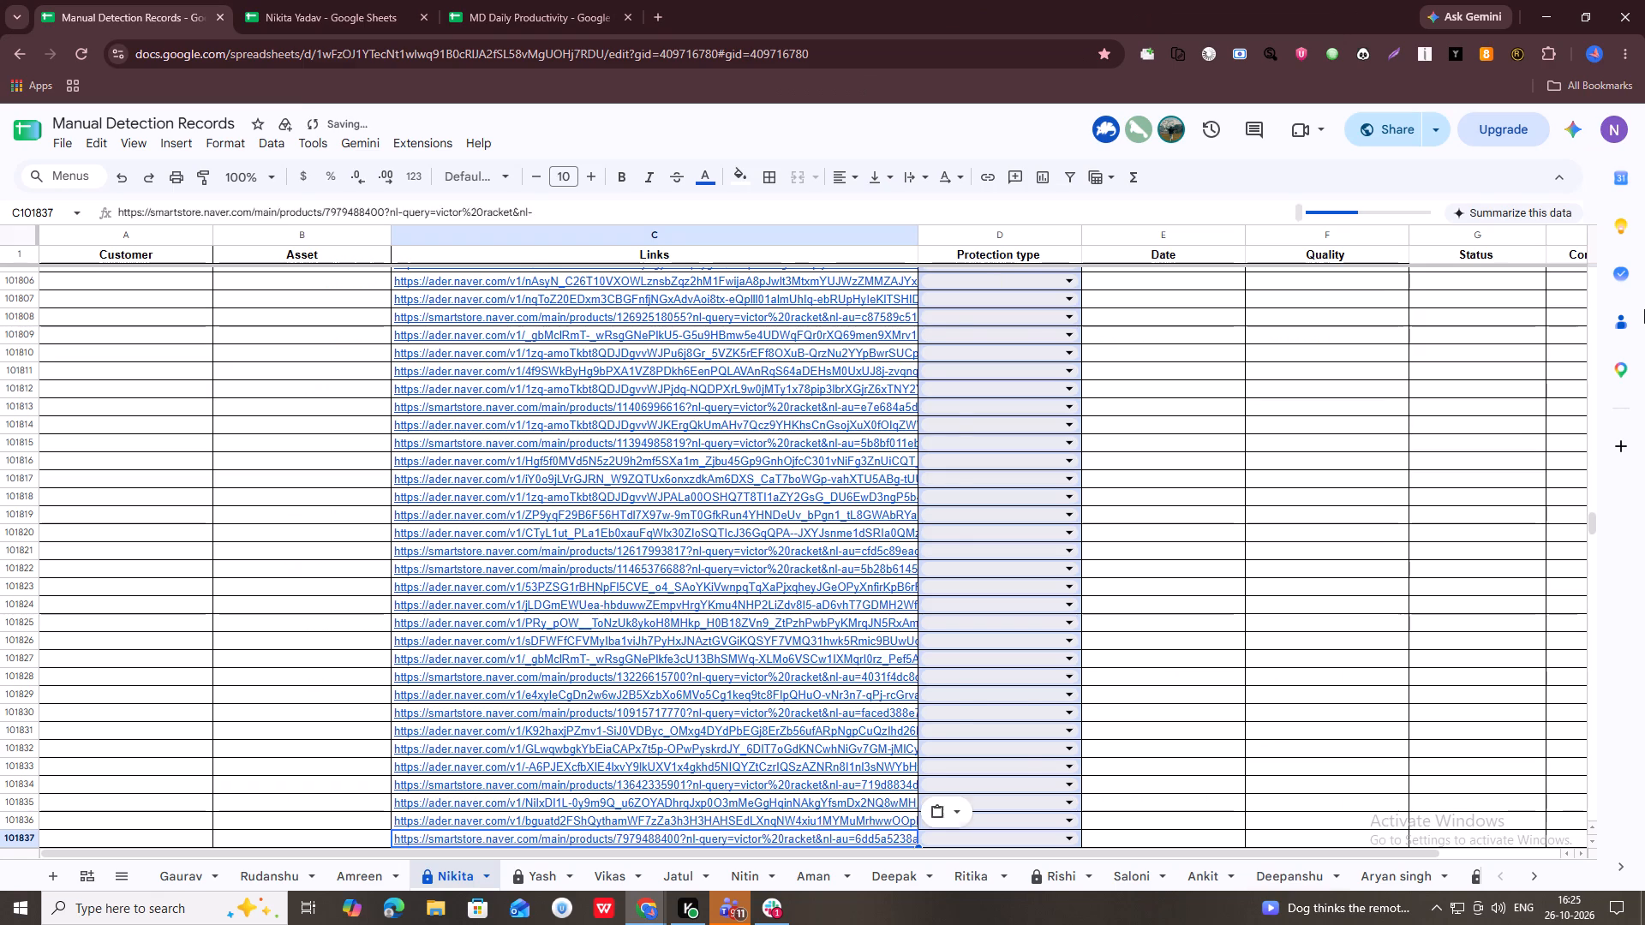
Copy the link of Victor Place's Victor Racket Ryugameuse 2 4U/5U listing on Naver into Links cell C101838.
key("alt+Tab")
key("Down")
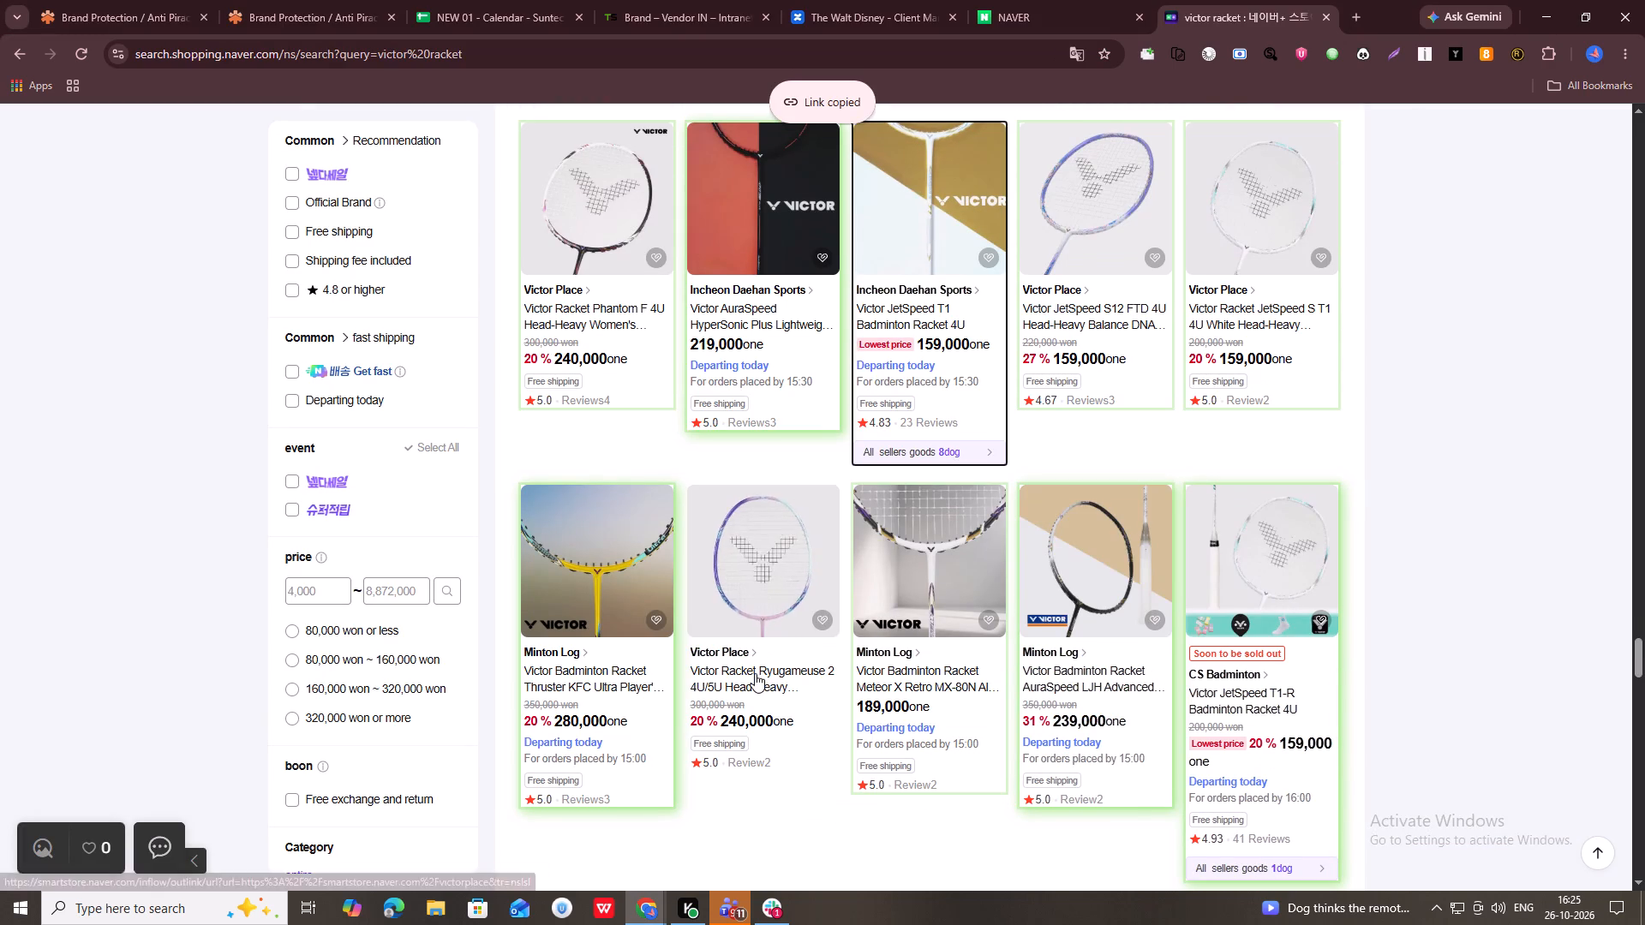
right_click(755, 673)
left_click(886, 554)
key("alt+Tab")
key("ctrl+v")
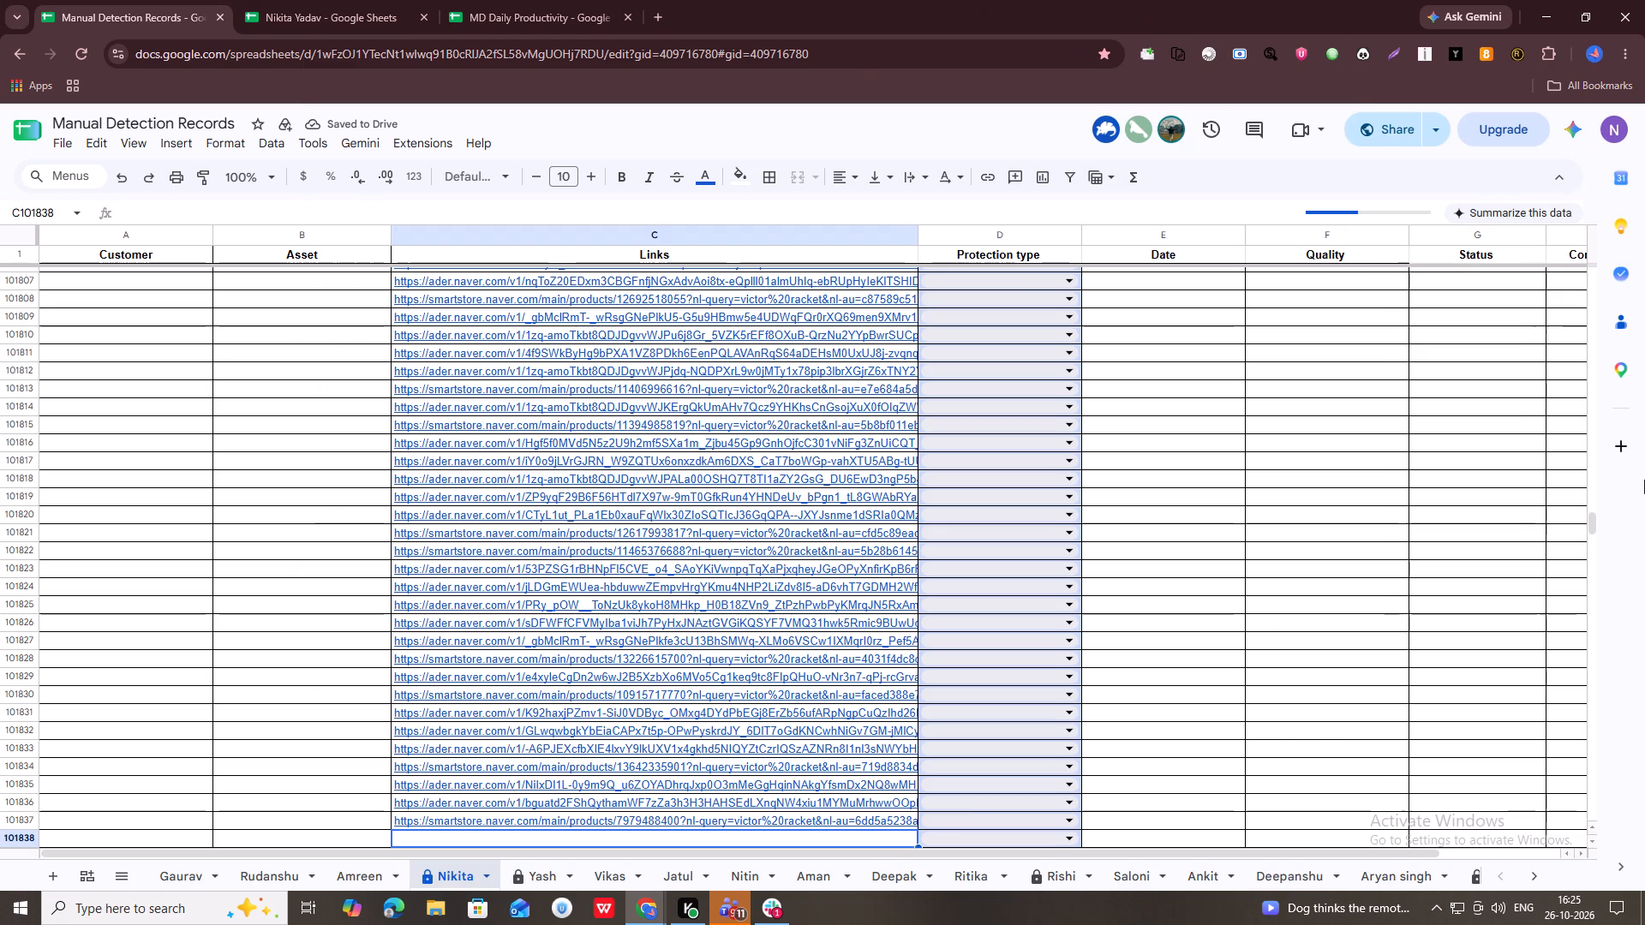
Copy the link of Minton Log's sponsored Victor AuraSpeed 100X Ultra listing on Naver into Links cell C101839.
key("Down")
key("alt+Tab")
key("Down")
scroll(1633, 474, "down", 6)
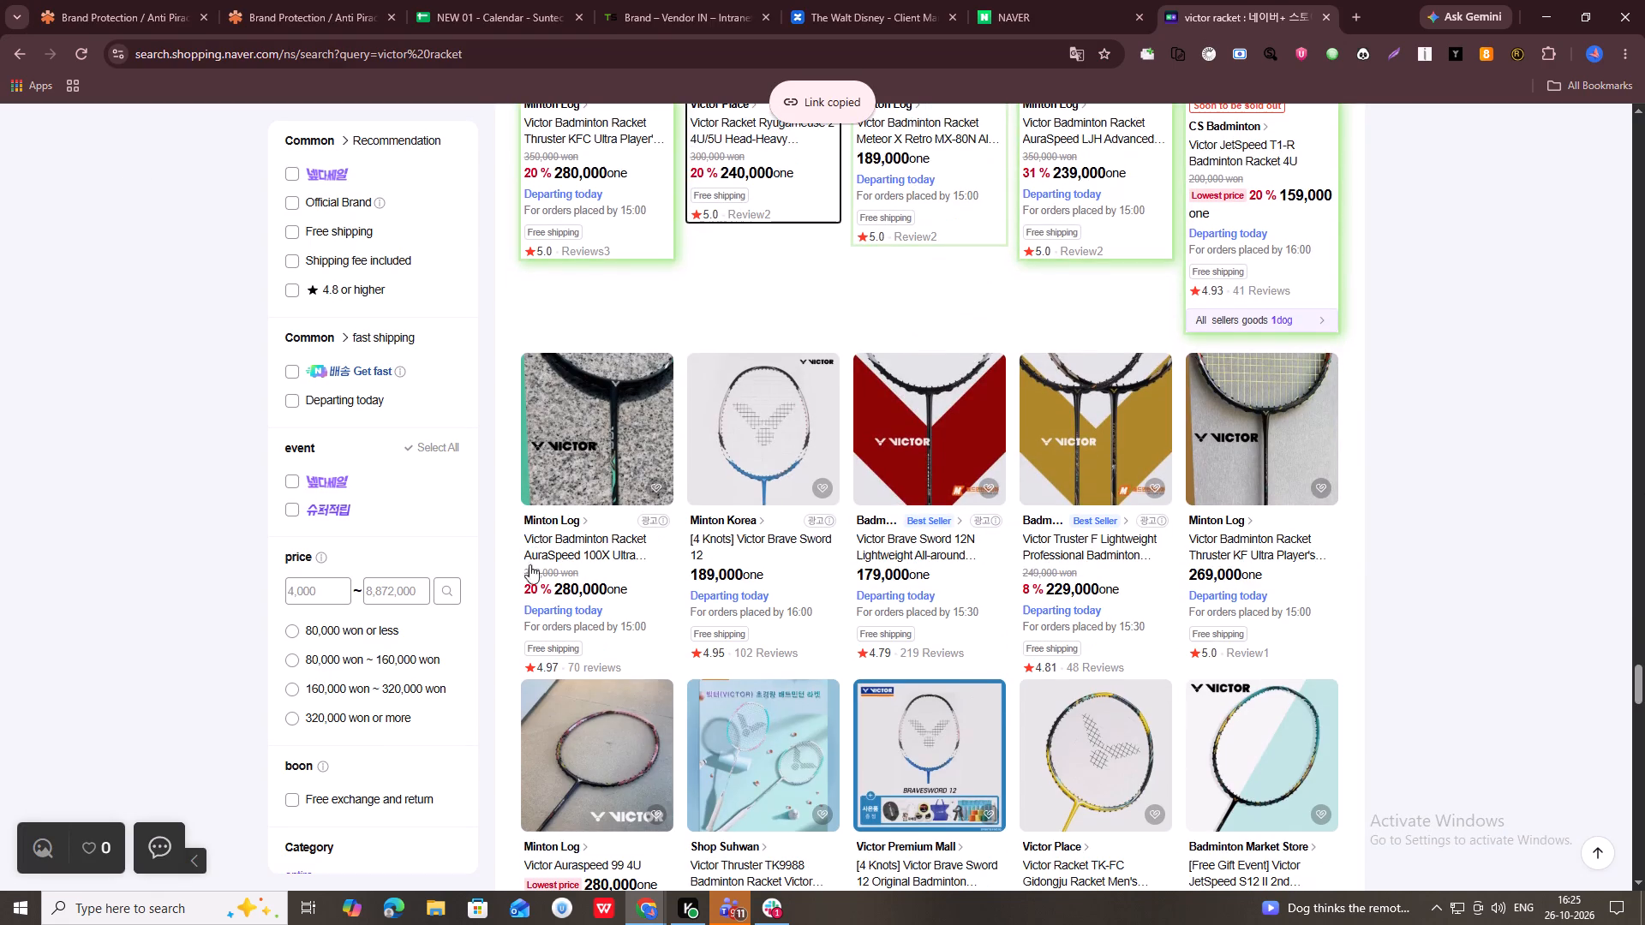
scroll(849, 564, "down", 2)
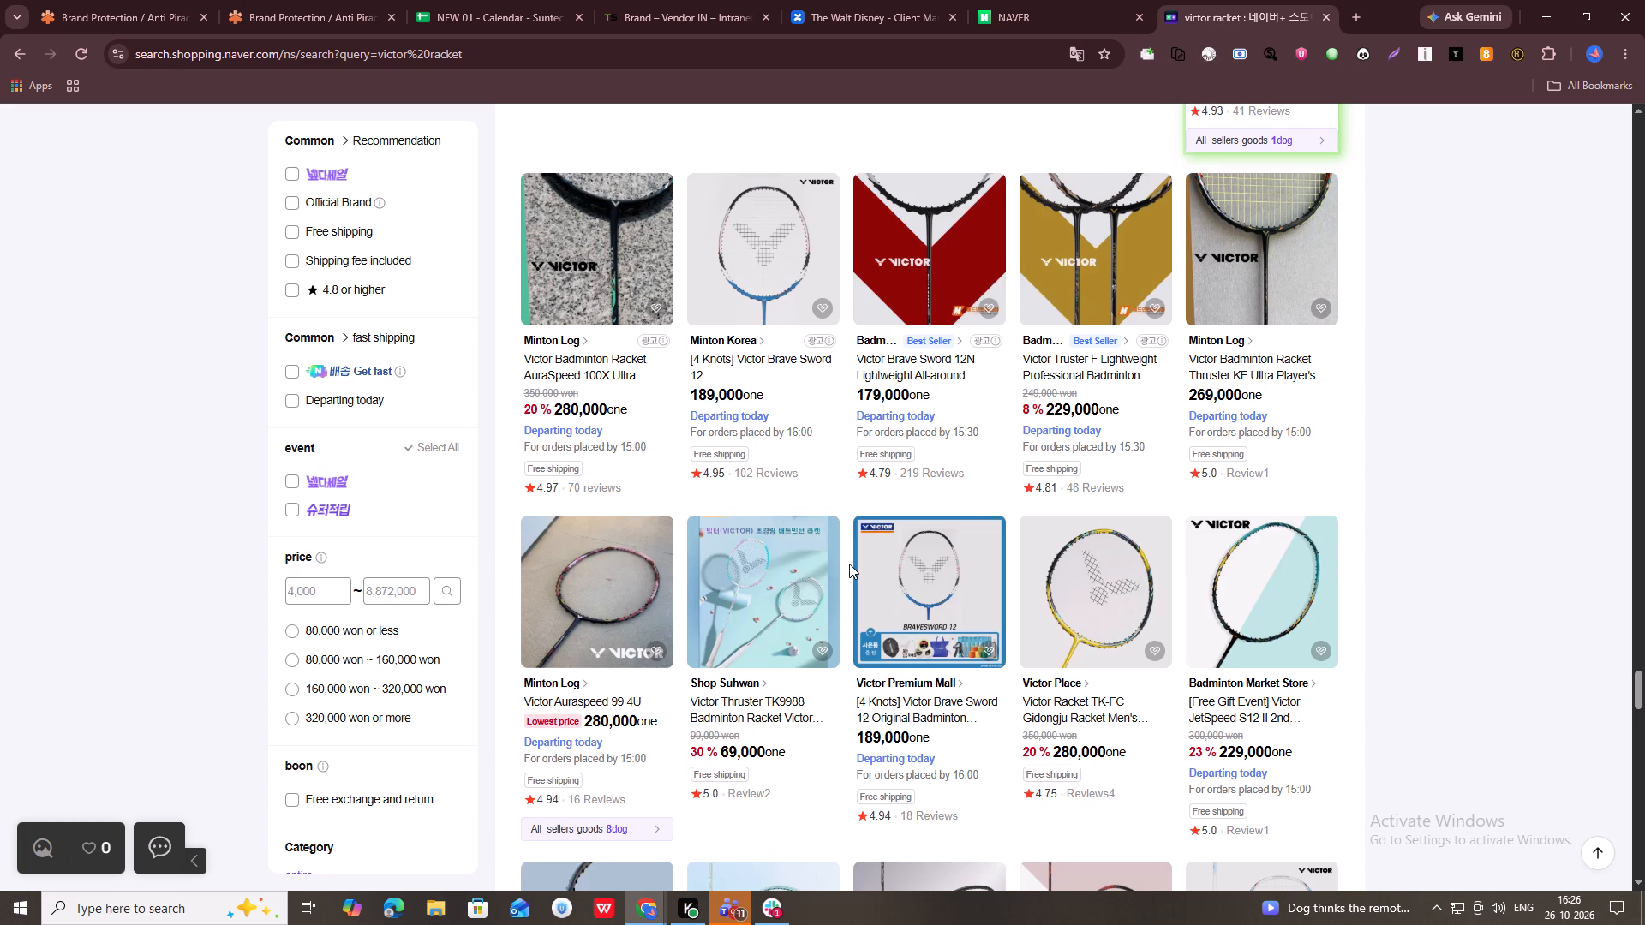
scroll(719, 524, "up", 1)
scroll(774, 512, "down", 1)
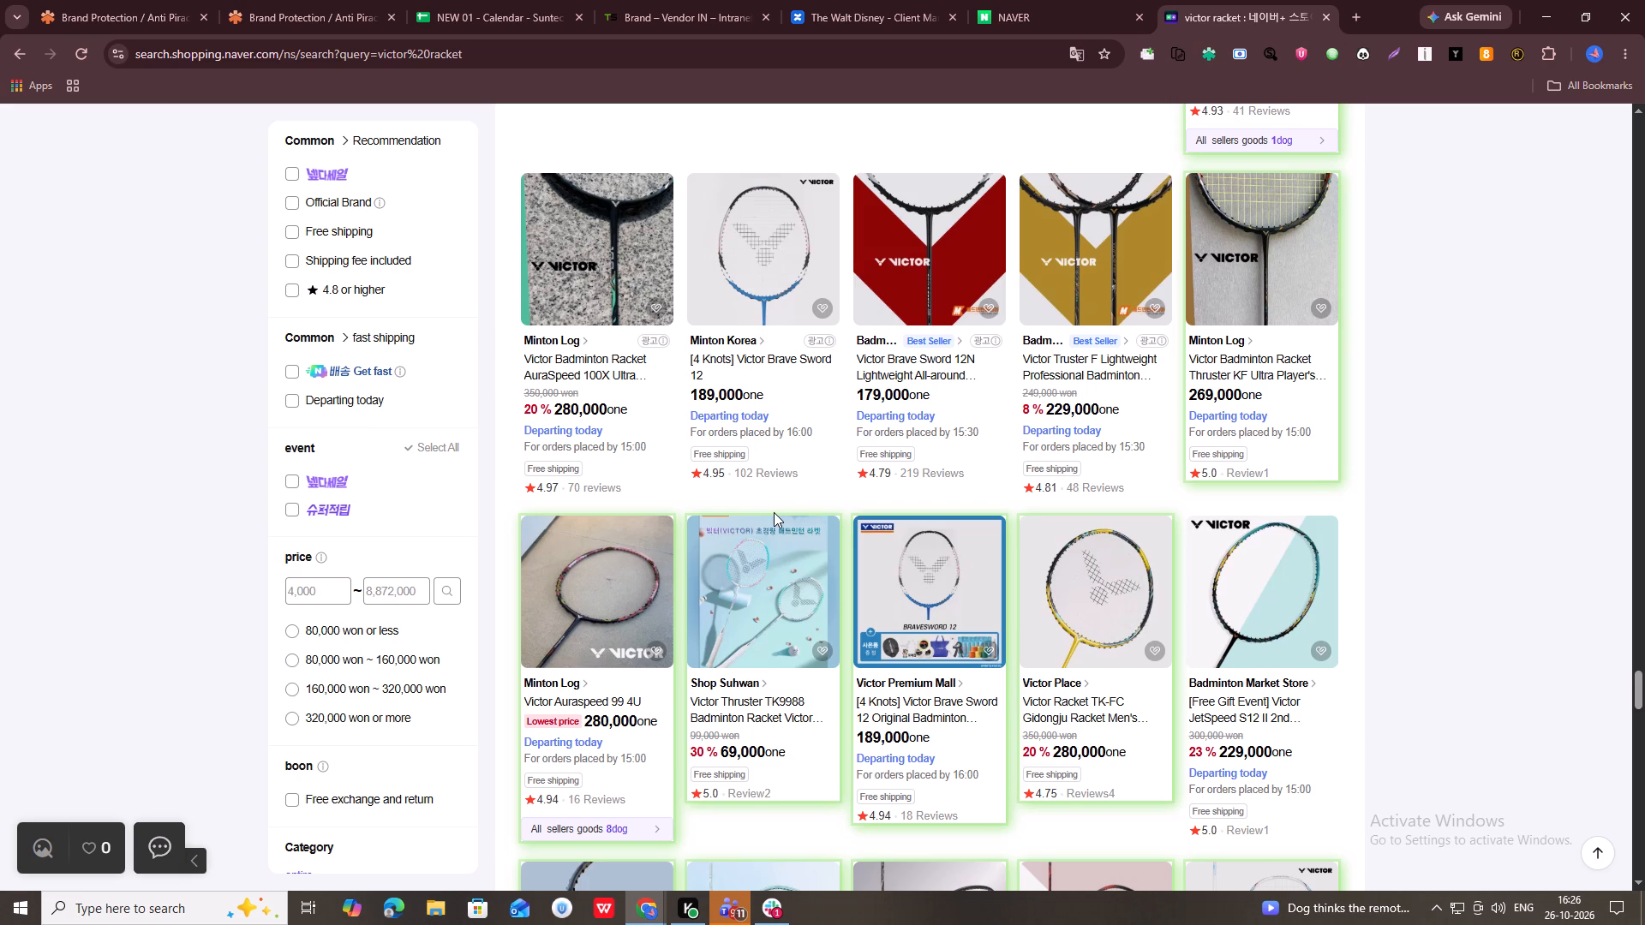
right_click(592, 361)
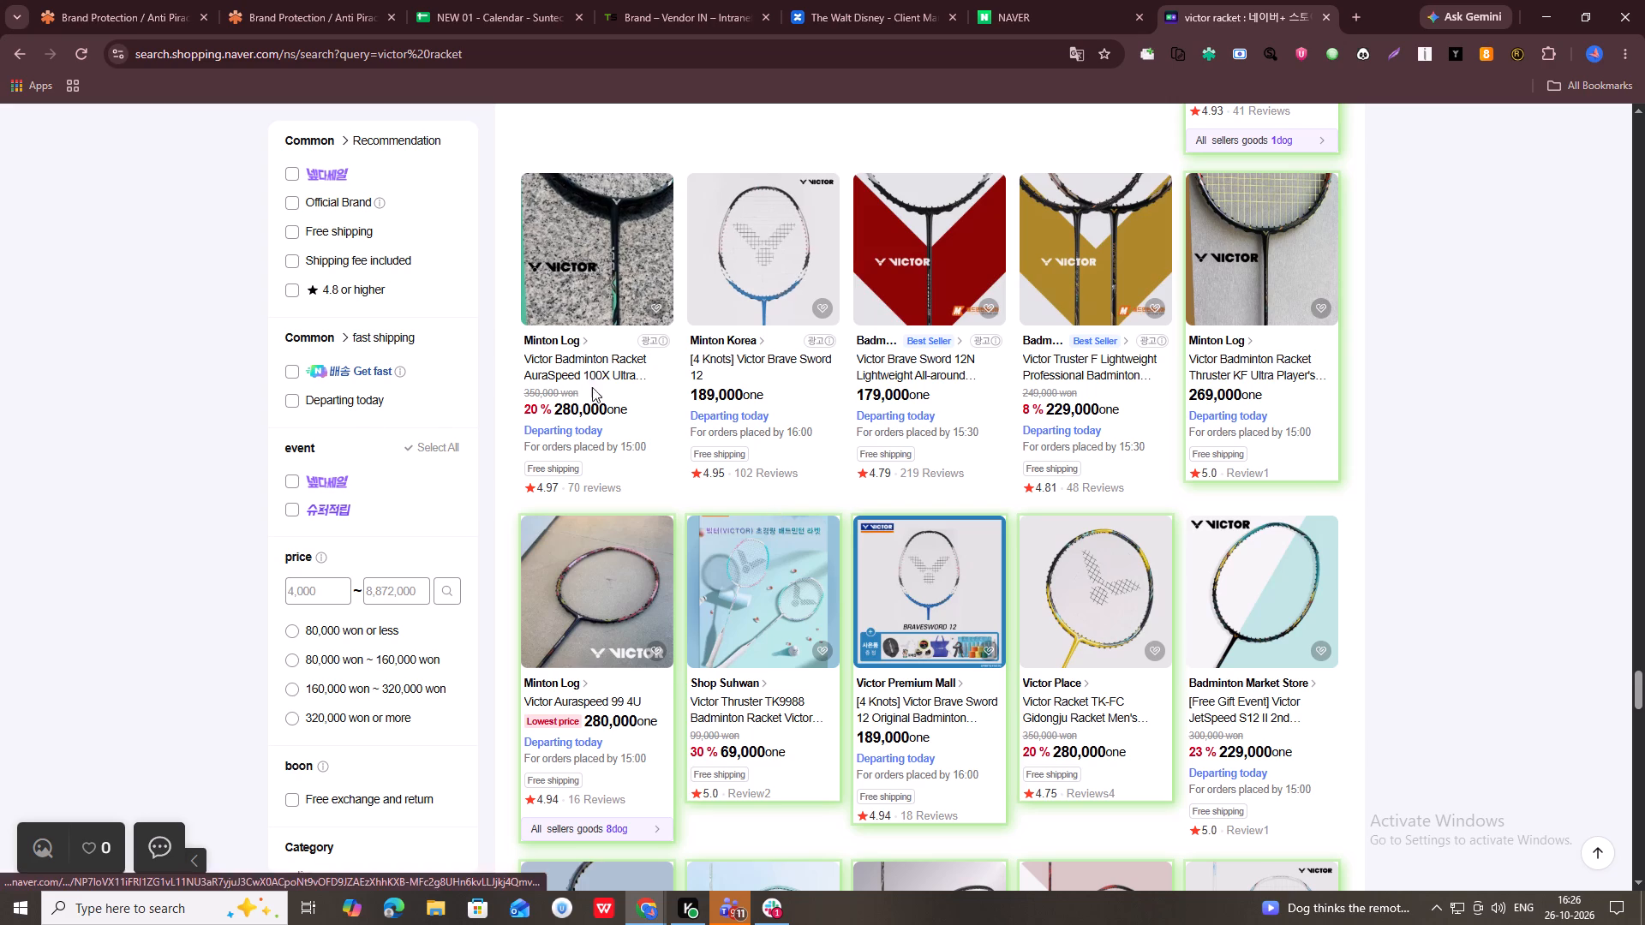
left_click(681, 545)
right_click(681, 545)
key("alt+Tab")
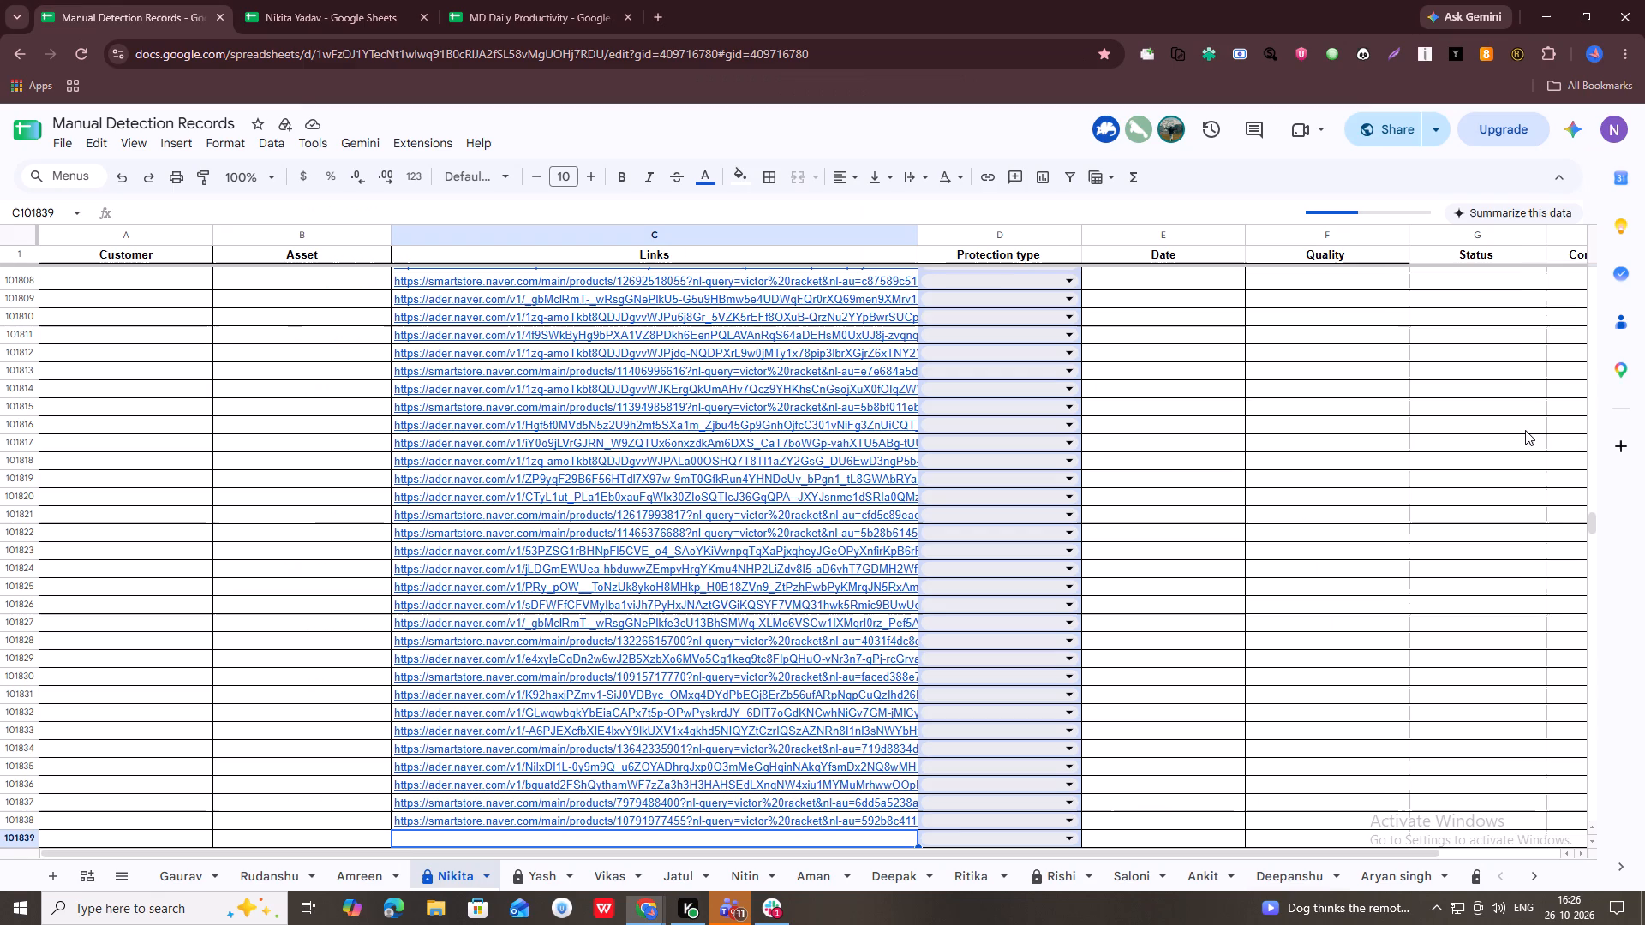
key("ctrl+v")
key("Down")
Copy the link of Minton Korea's sponsored [4 Knots] Victor Brave Sword 12 listing on Naver into Links cell C101840.
key("alt+Tab")
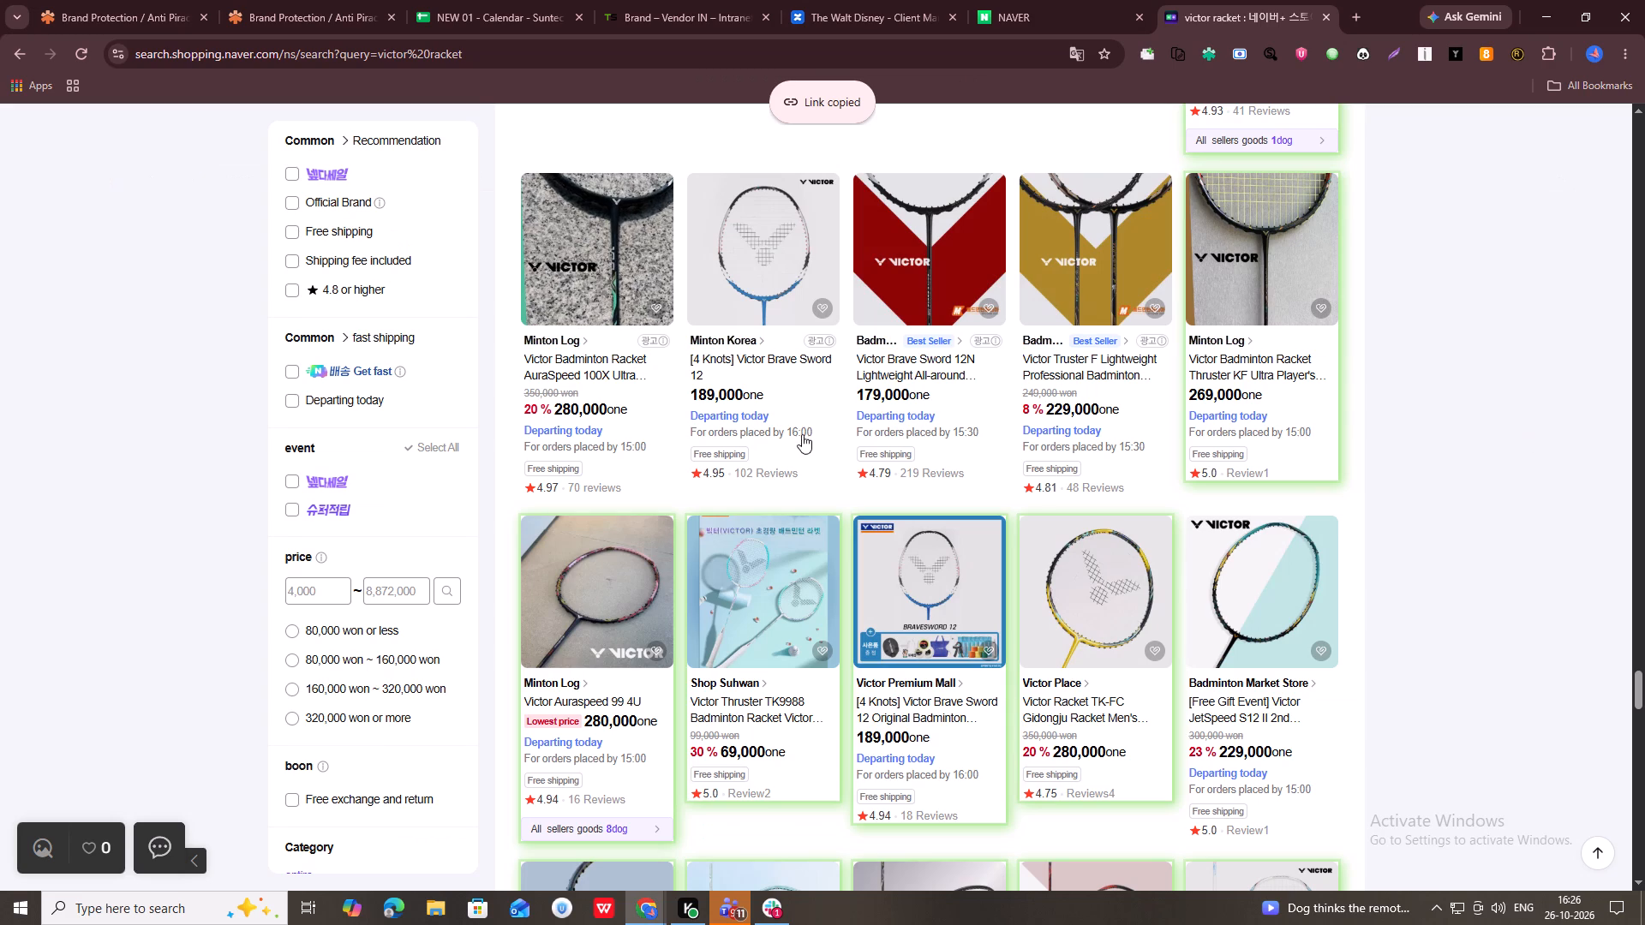
right_click(775, 363)
left_click(816, 537)
key("alt+Tab")
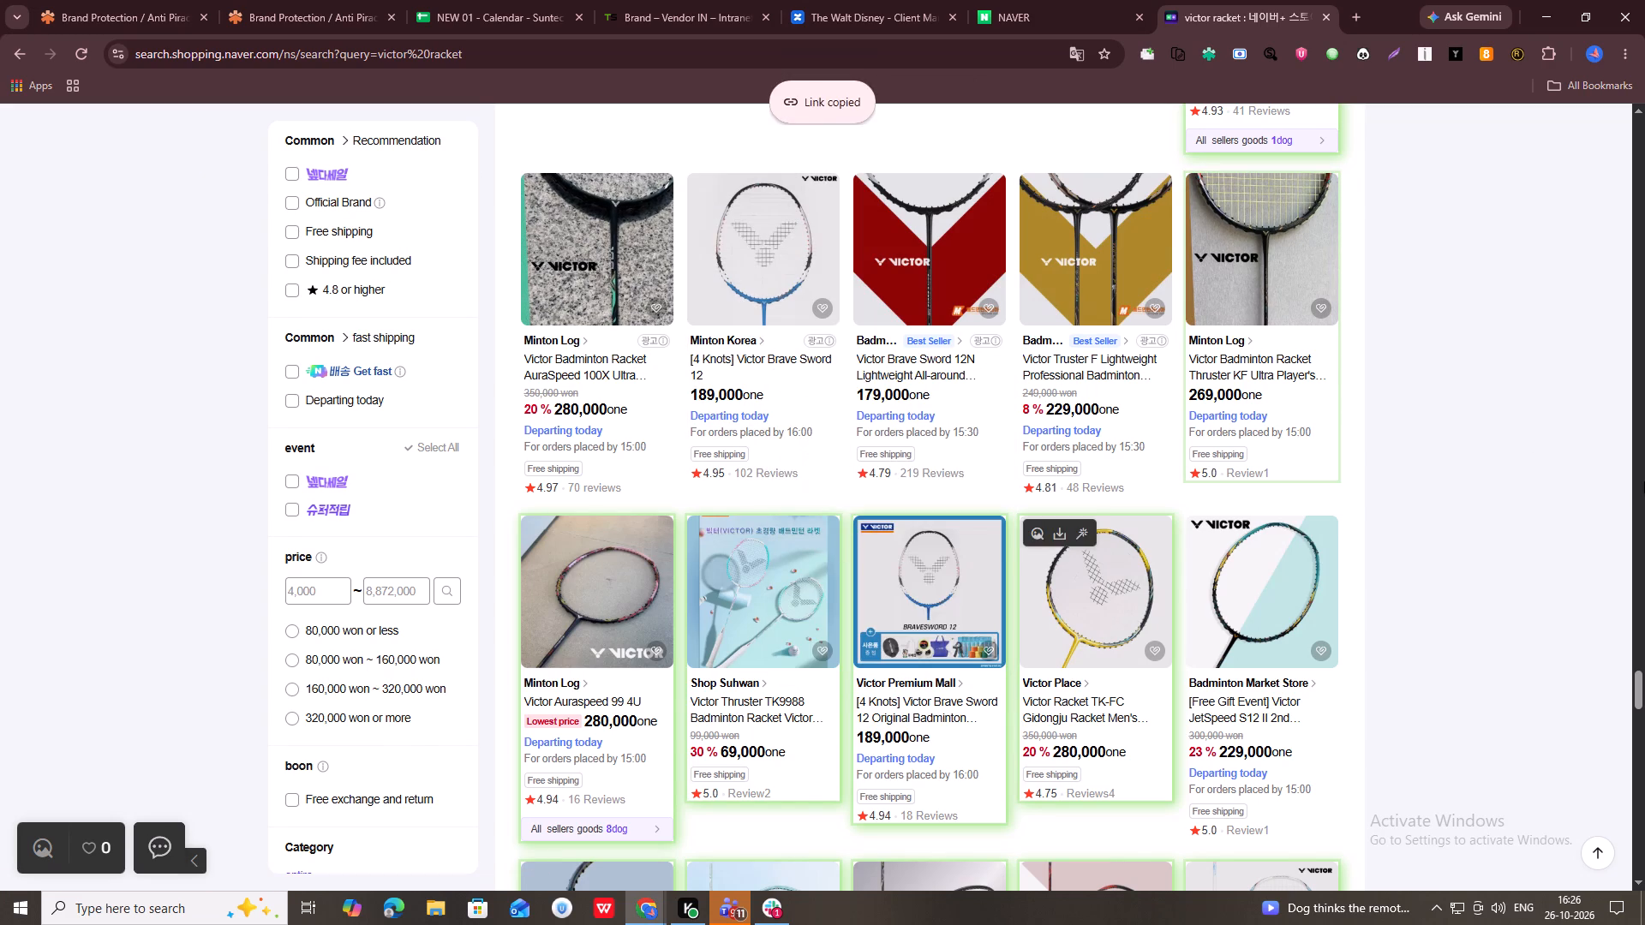
key("ctrl+v")
key("Down")
Copy the link of Naver's sponsored Victor Brave Sword 12N Lightweight All-around listing into Links cell C101841.
key("alt+Tab")
key("Right")
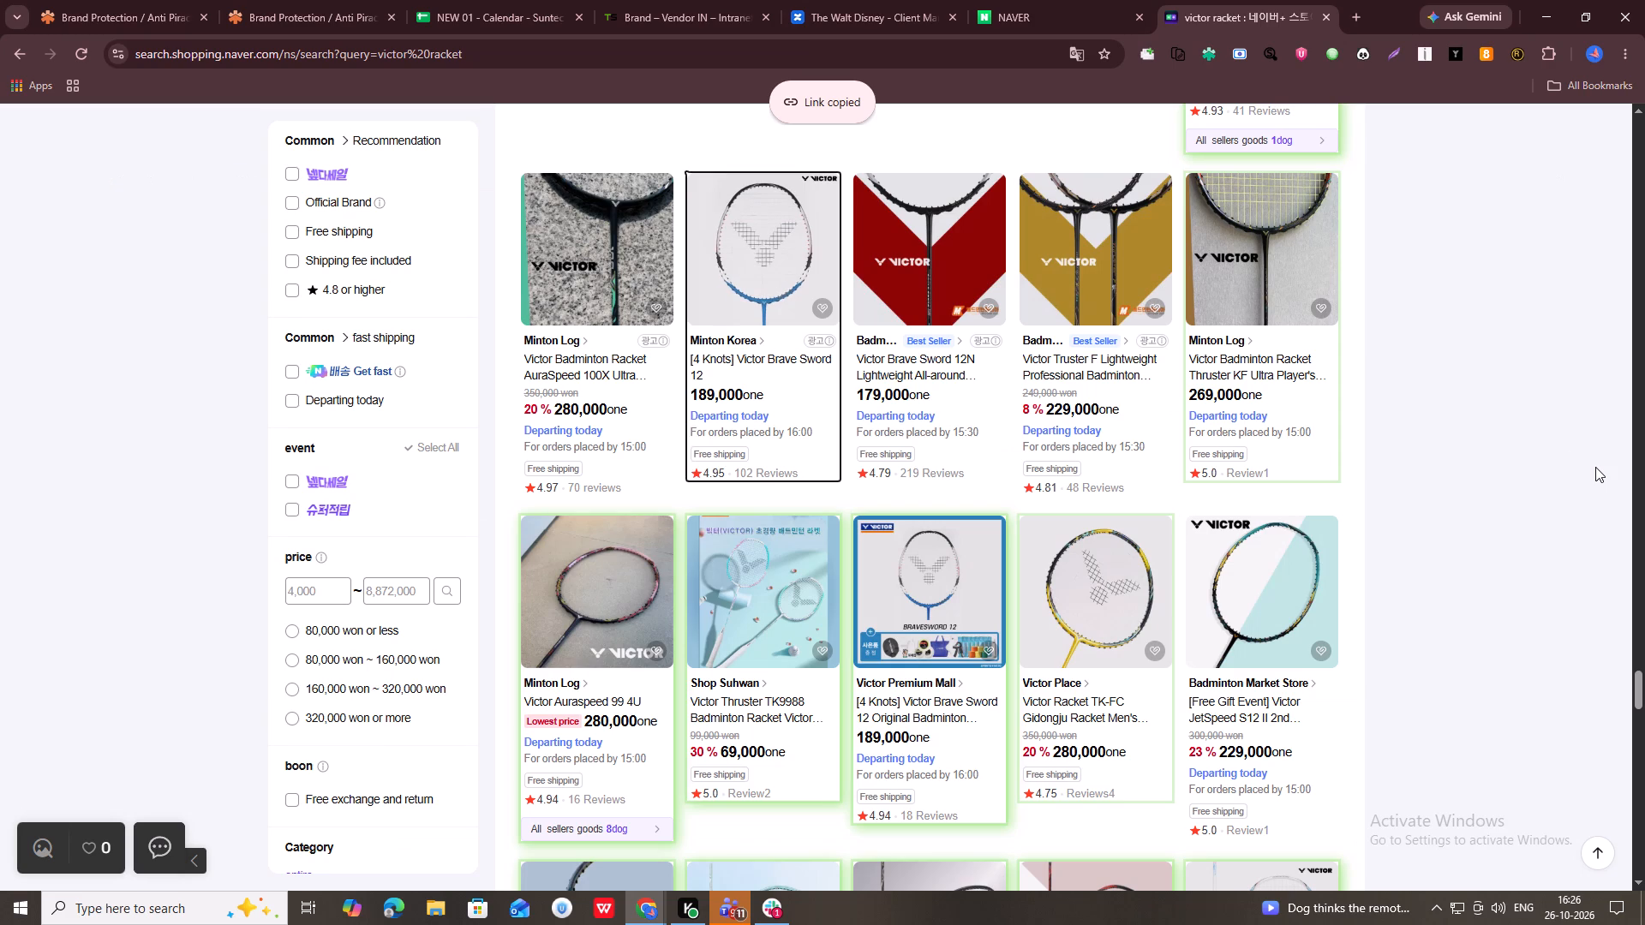
right_click(927, 371)
left_click(1023, 548)
right_click(1023, 548)
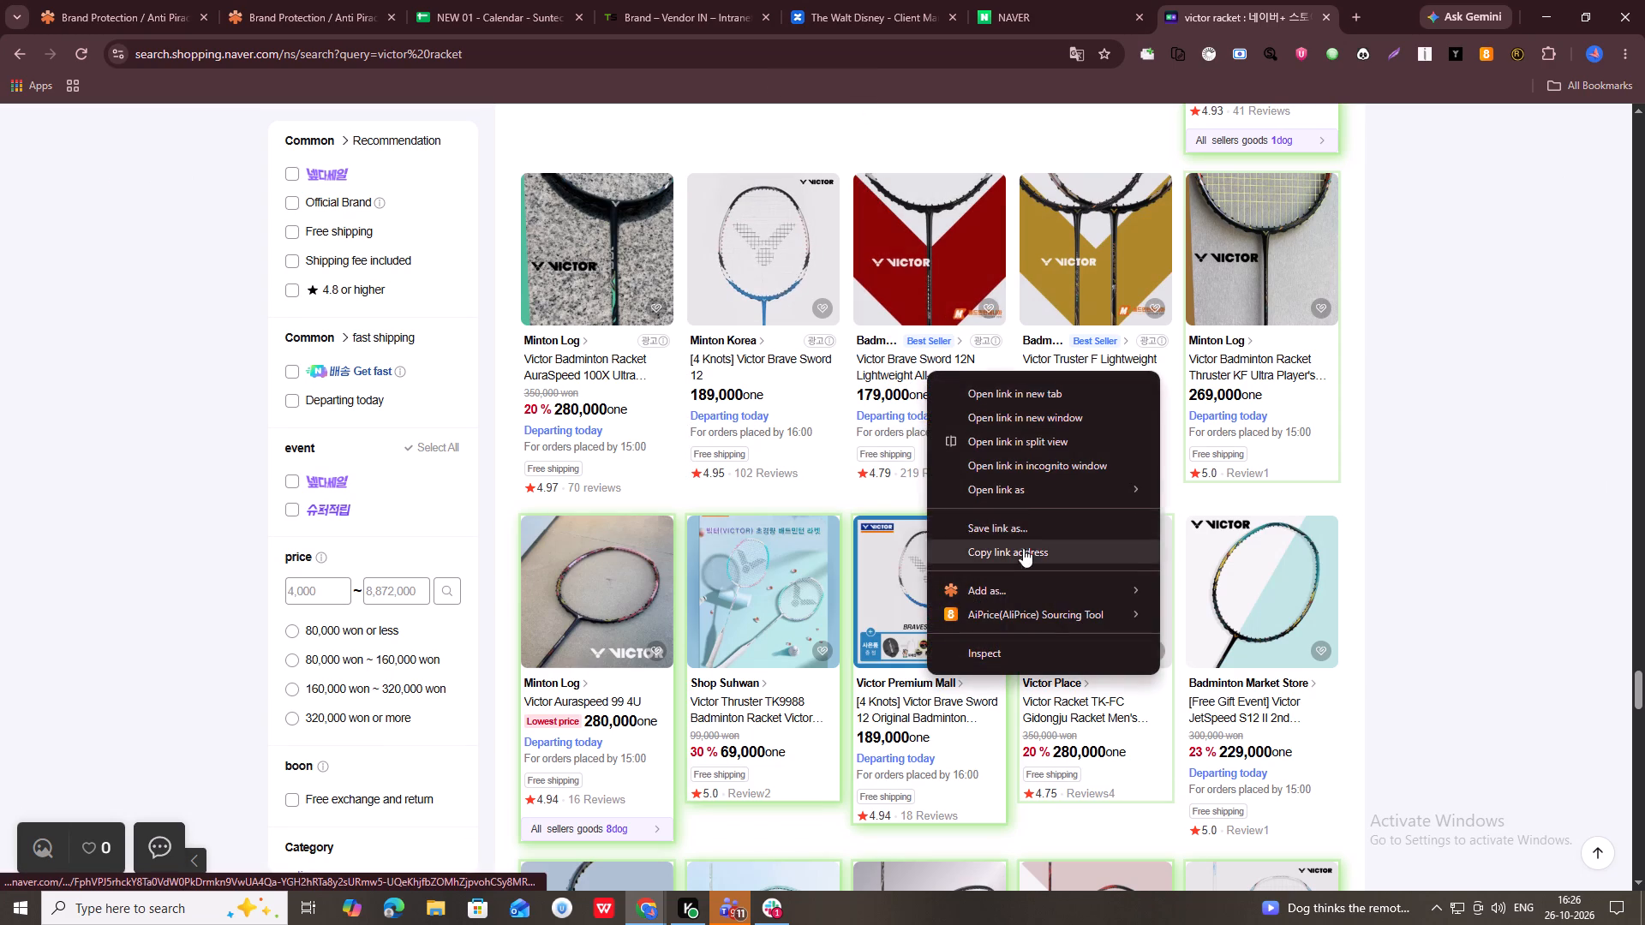
key("alt+Tab")
key("ctrl+v")
key("Down")
Copy the link of Naver's sponsored Victor Truster F Lightweight Professional listing into Links cell C101842.
key("alt+Tab")
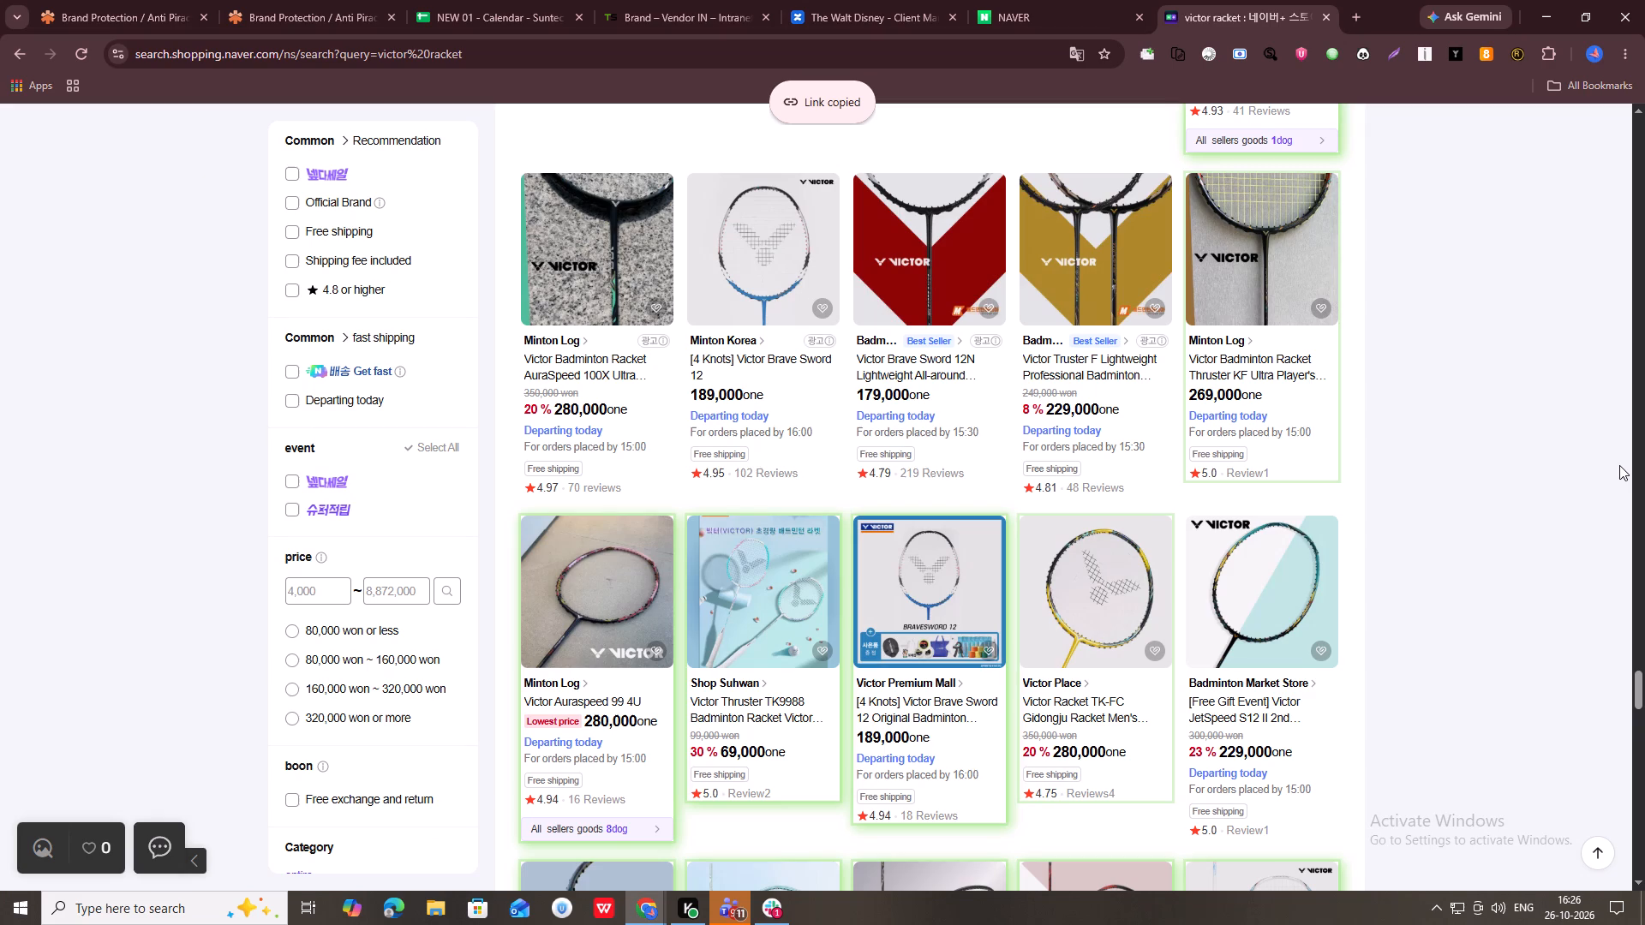
right_click(1087, 373)
left_click(1145, 555)
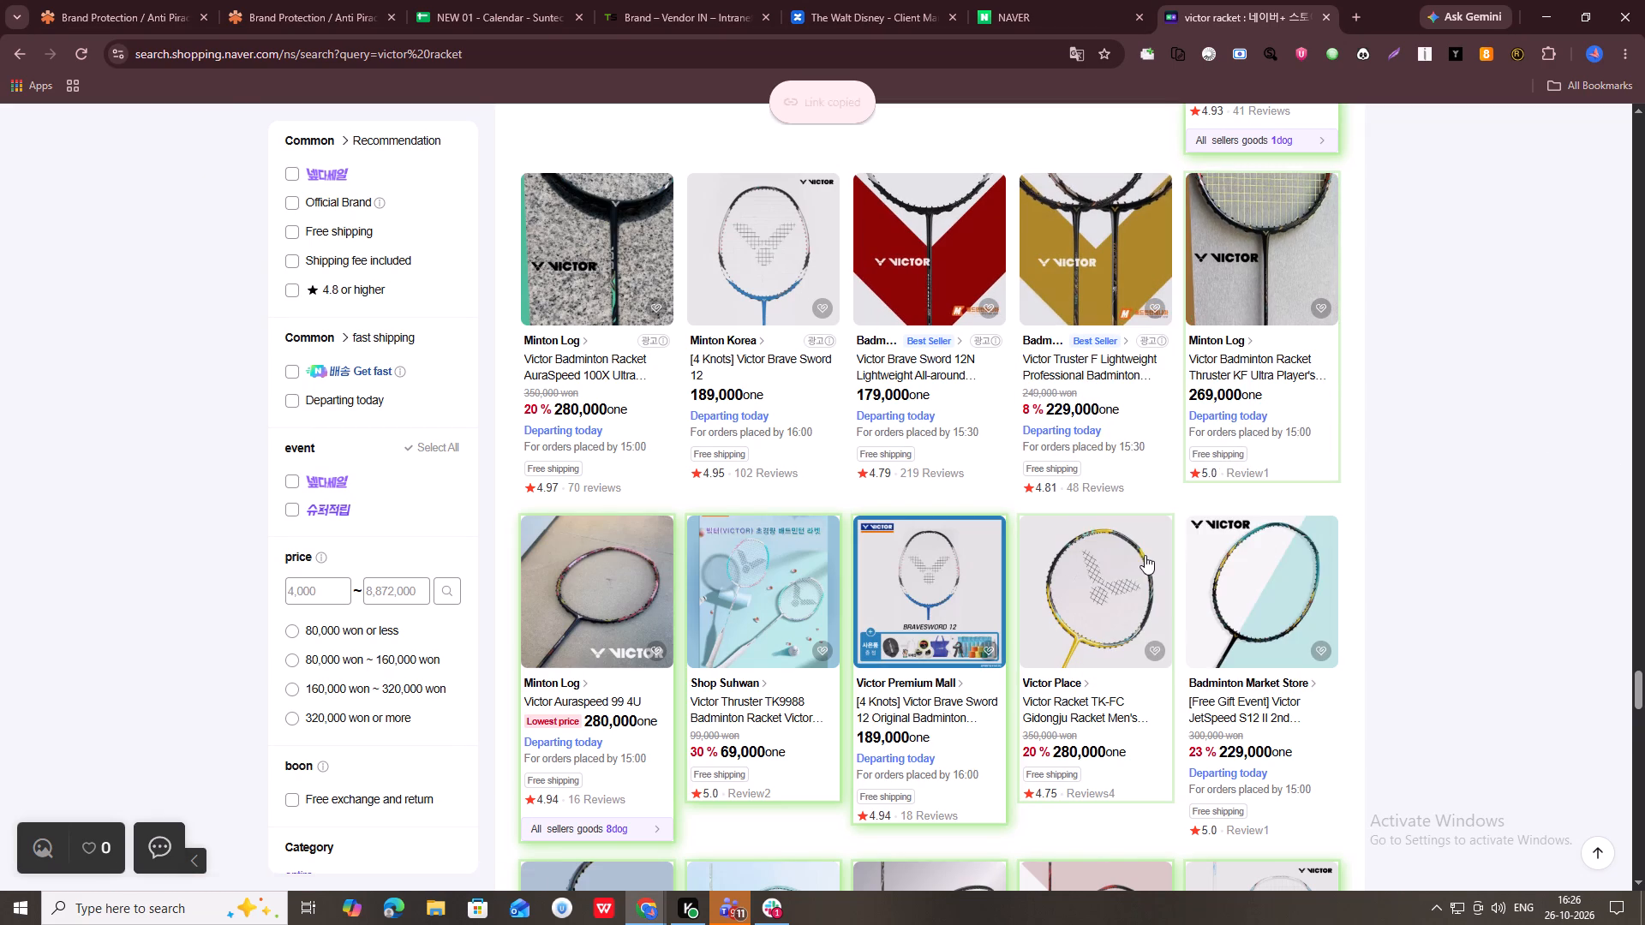
key("alt+Tab")
key("ctrl+v")
key("Down")
Copy the link of Badminton Market Store's [Free Gift Event] Victor JetSpeed S12 II listing on Naver into Links cell C101843.
key("alt+Tab")
key("Down")
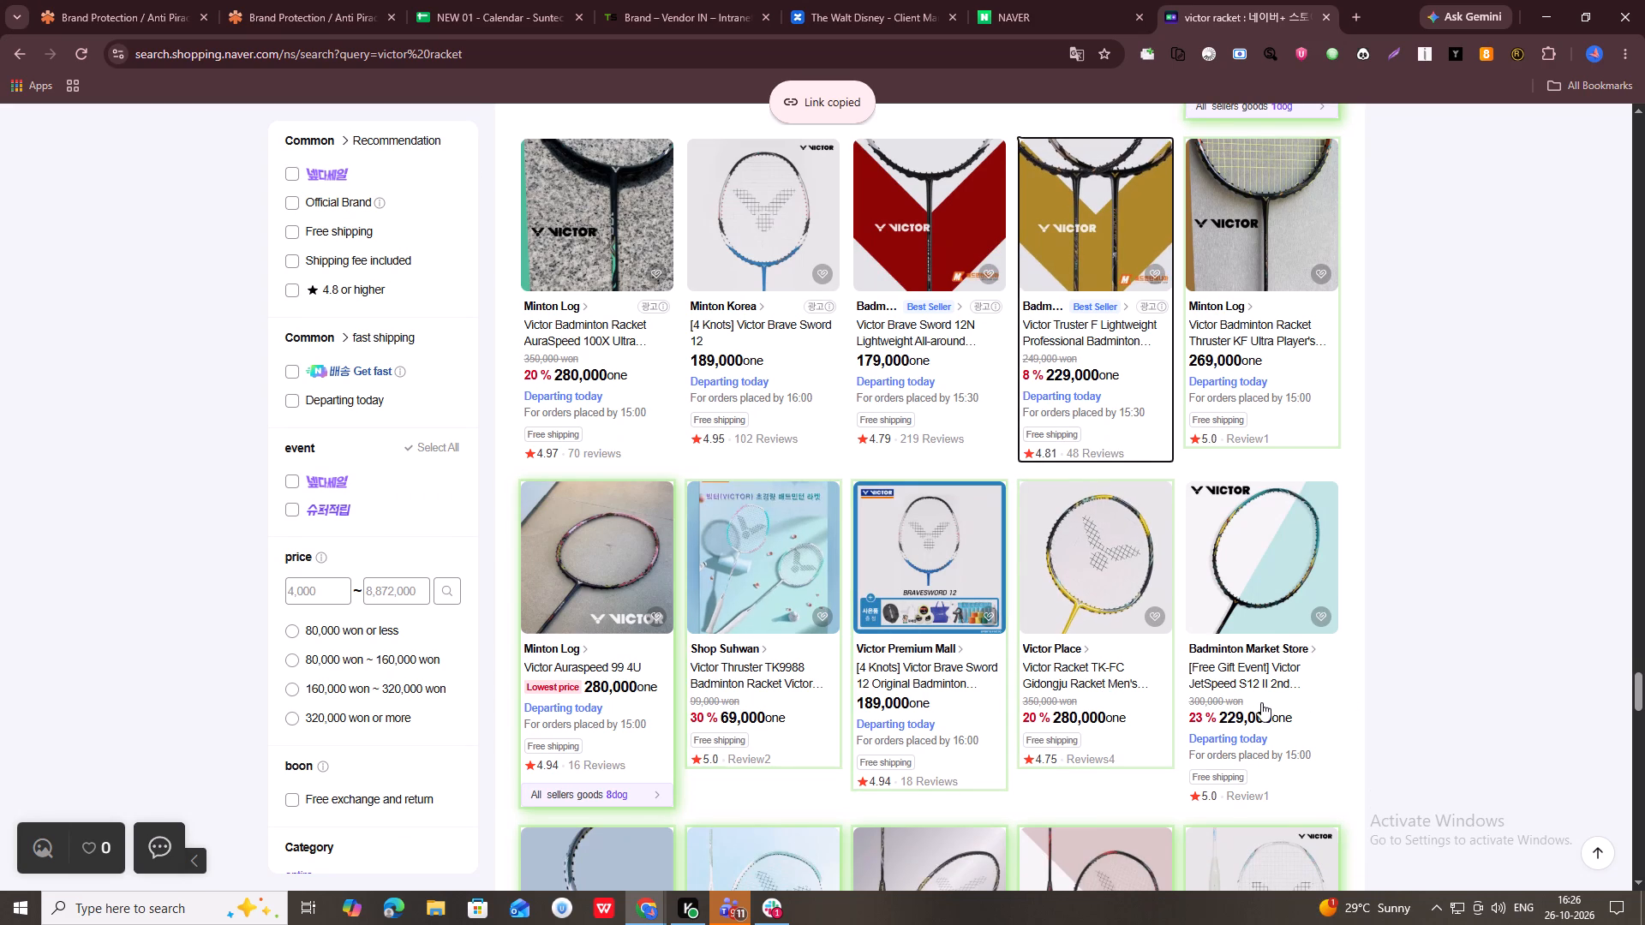
right_click(1265, 673)
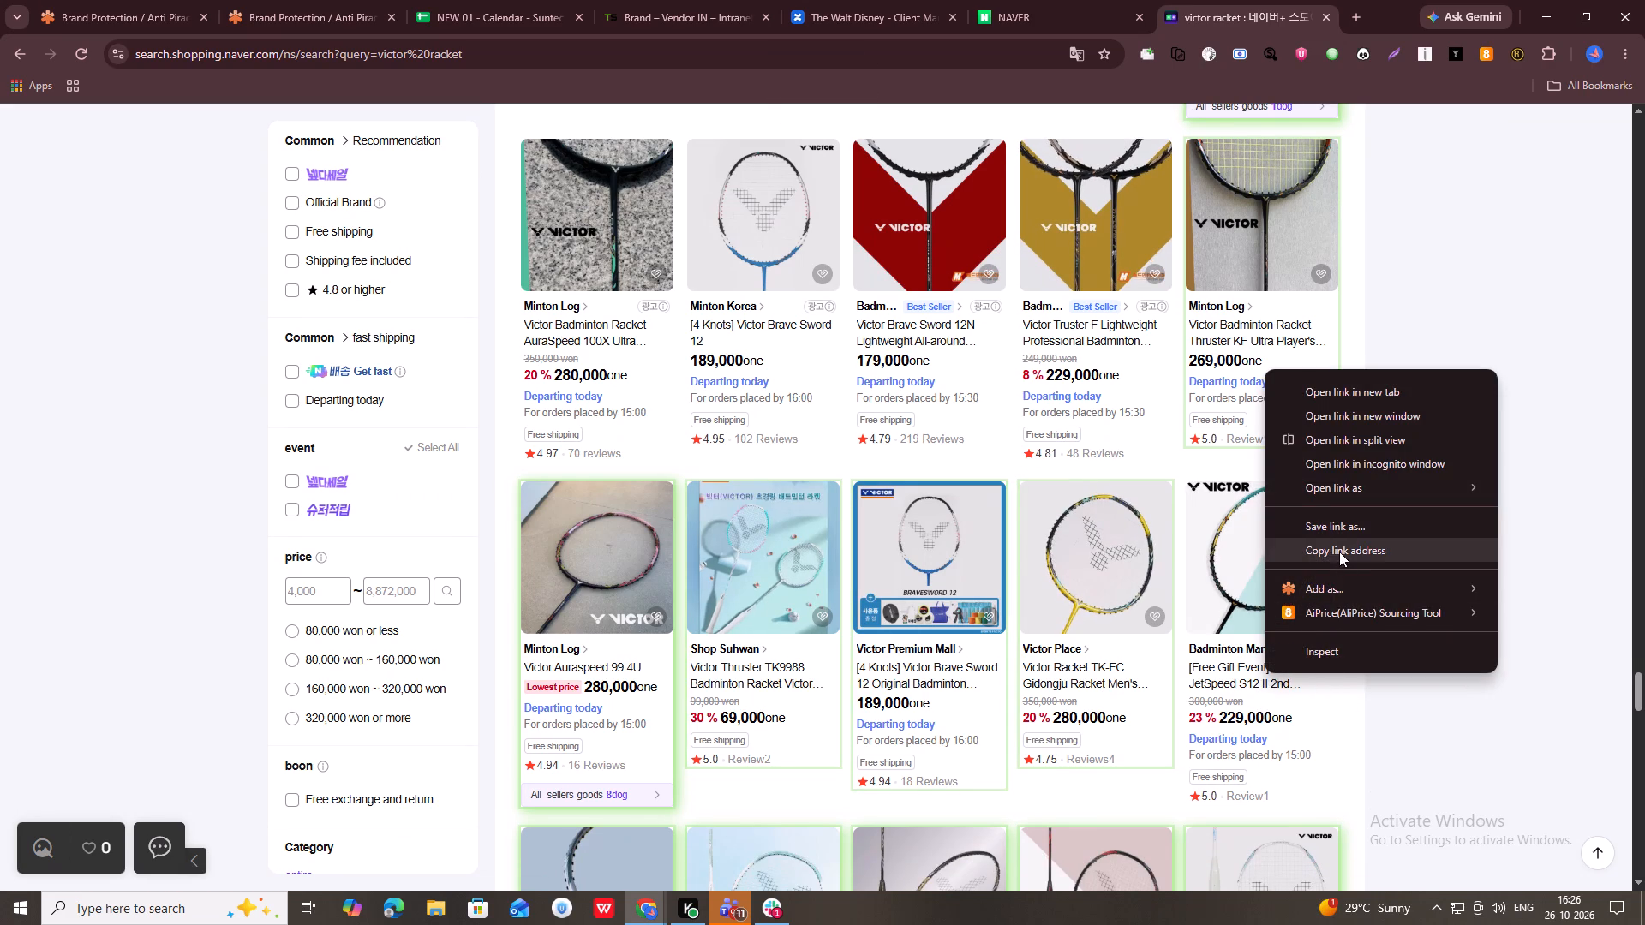
left_click(1339, 552)
right_click(1339, 552)
key("alt+Tab")
key("ctrl+v")
key("Down")
Copy the link of Hobby Sports' Victor AuraSpeed 100X Ultra 4u Attacking Backcourt listing on Naver into Links cell C101844.
key("alt+Tab")
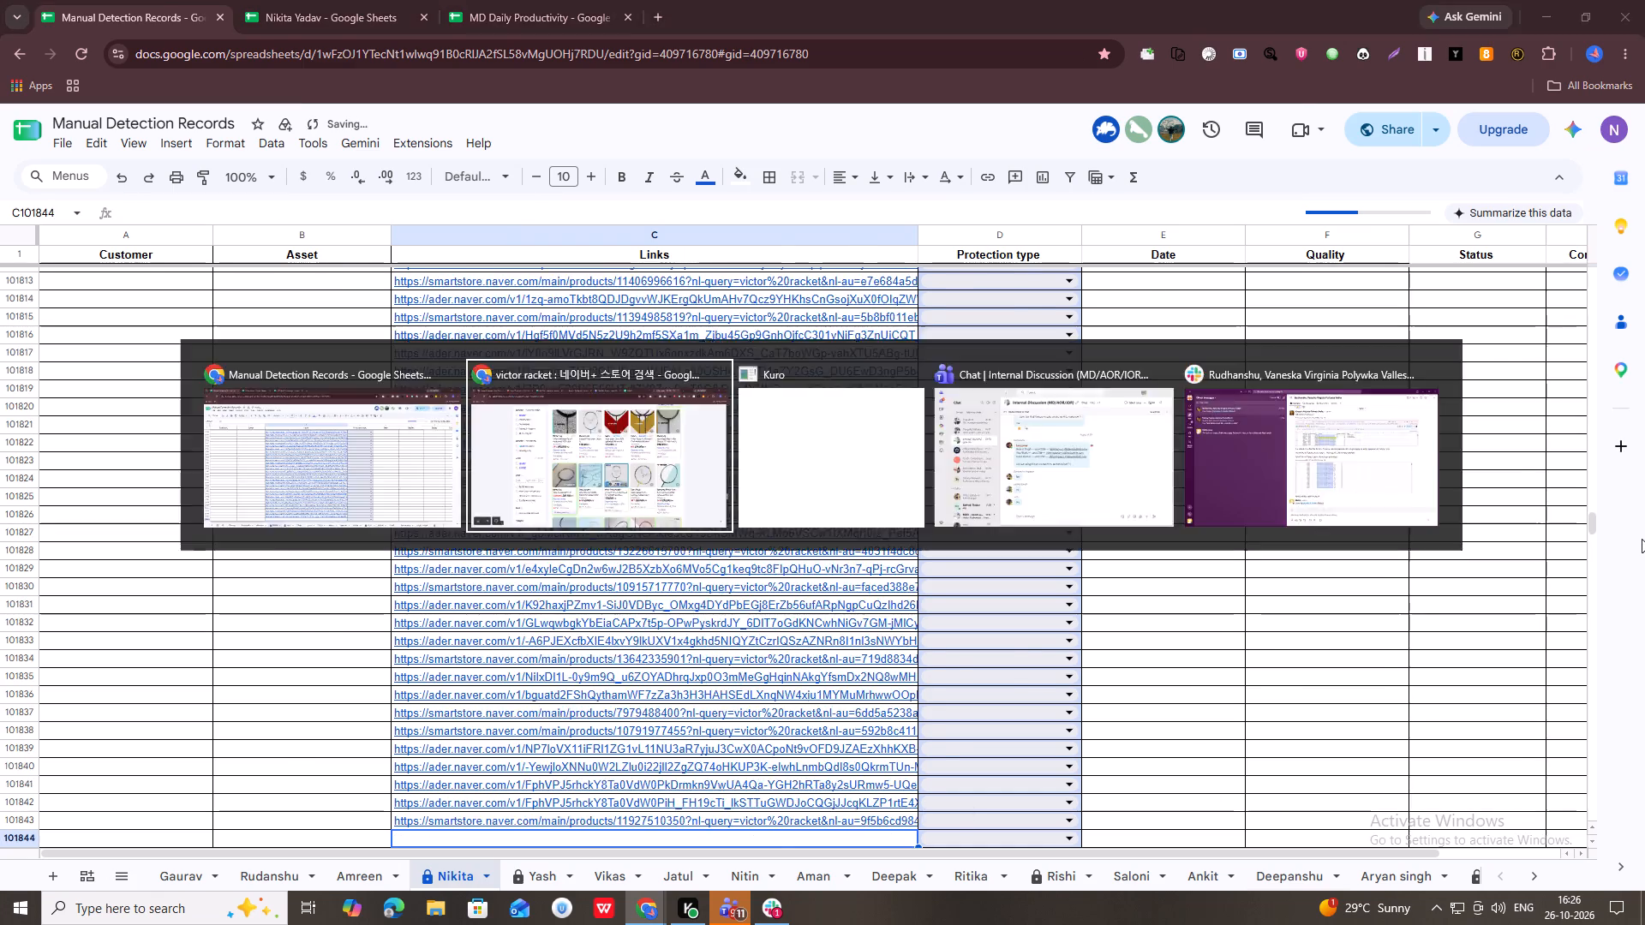
key("Down")
scroll(1266, 664, "down", 5)
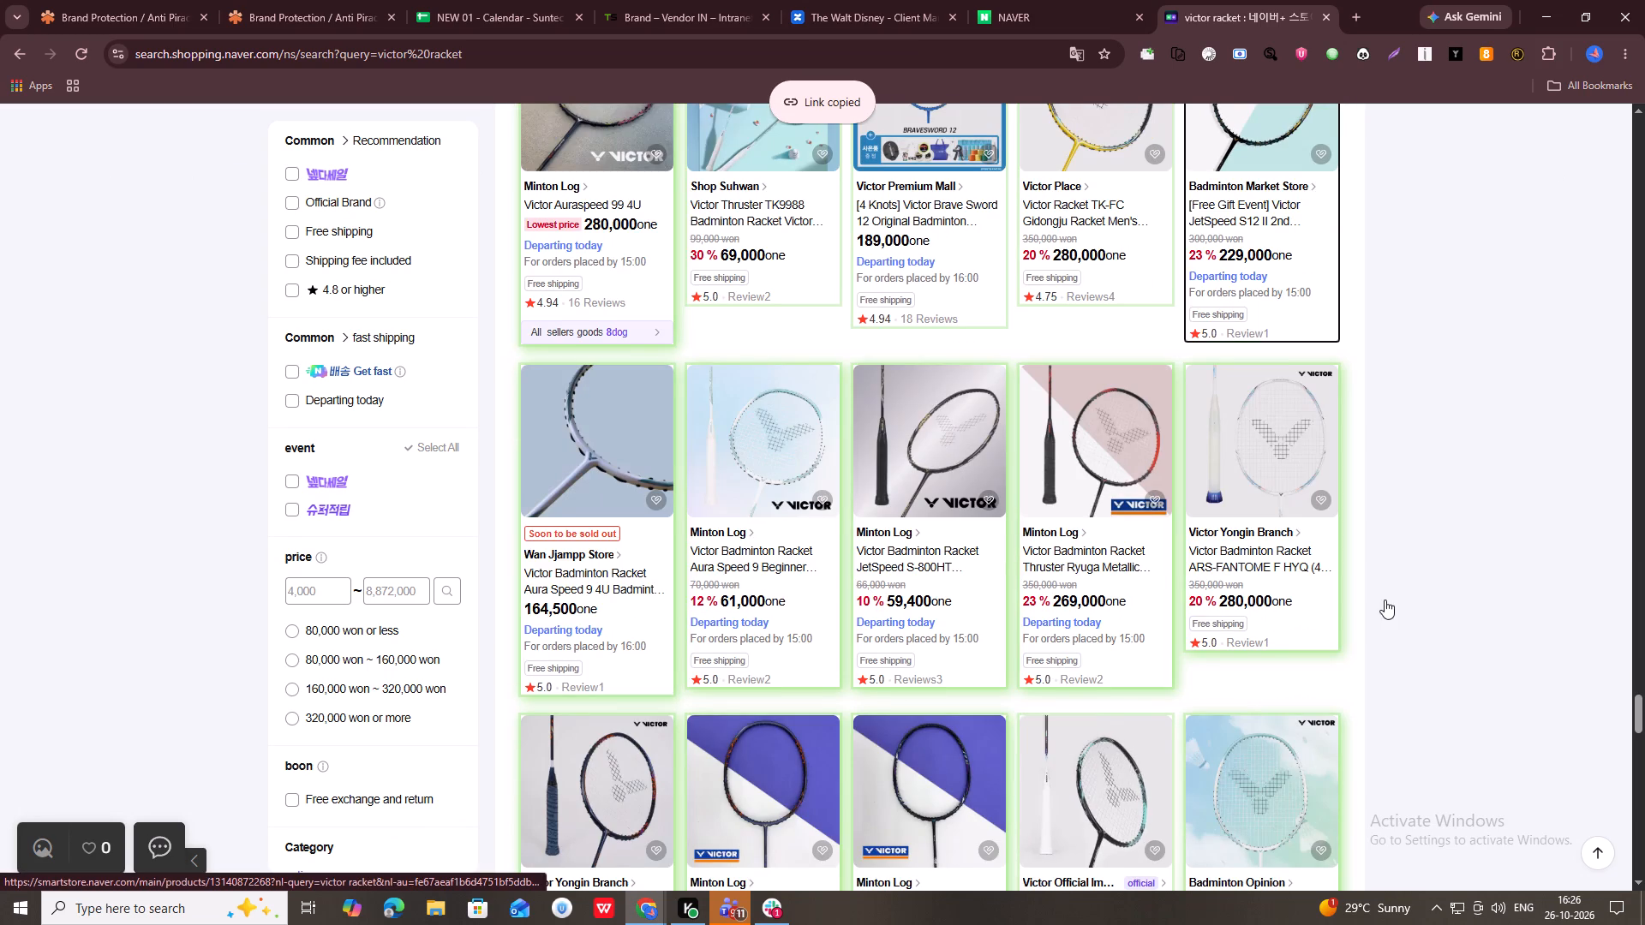
scroll(1044, 590, "down", 5)
scroll(1256, 551, "down", 4)
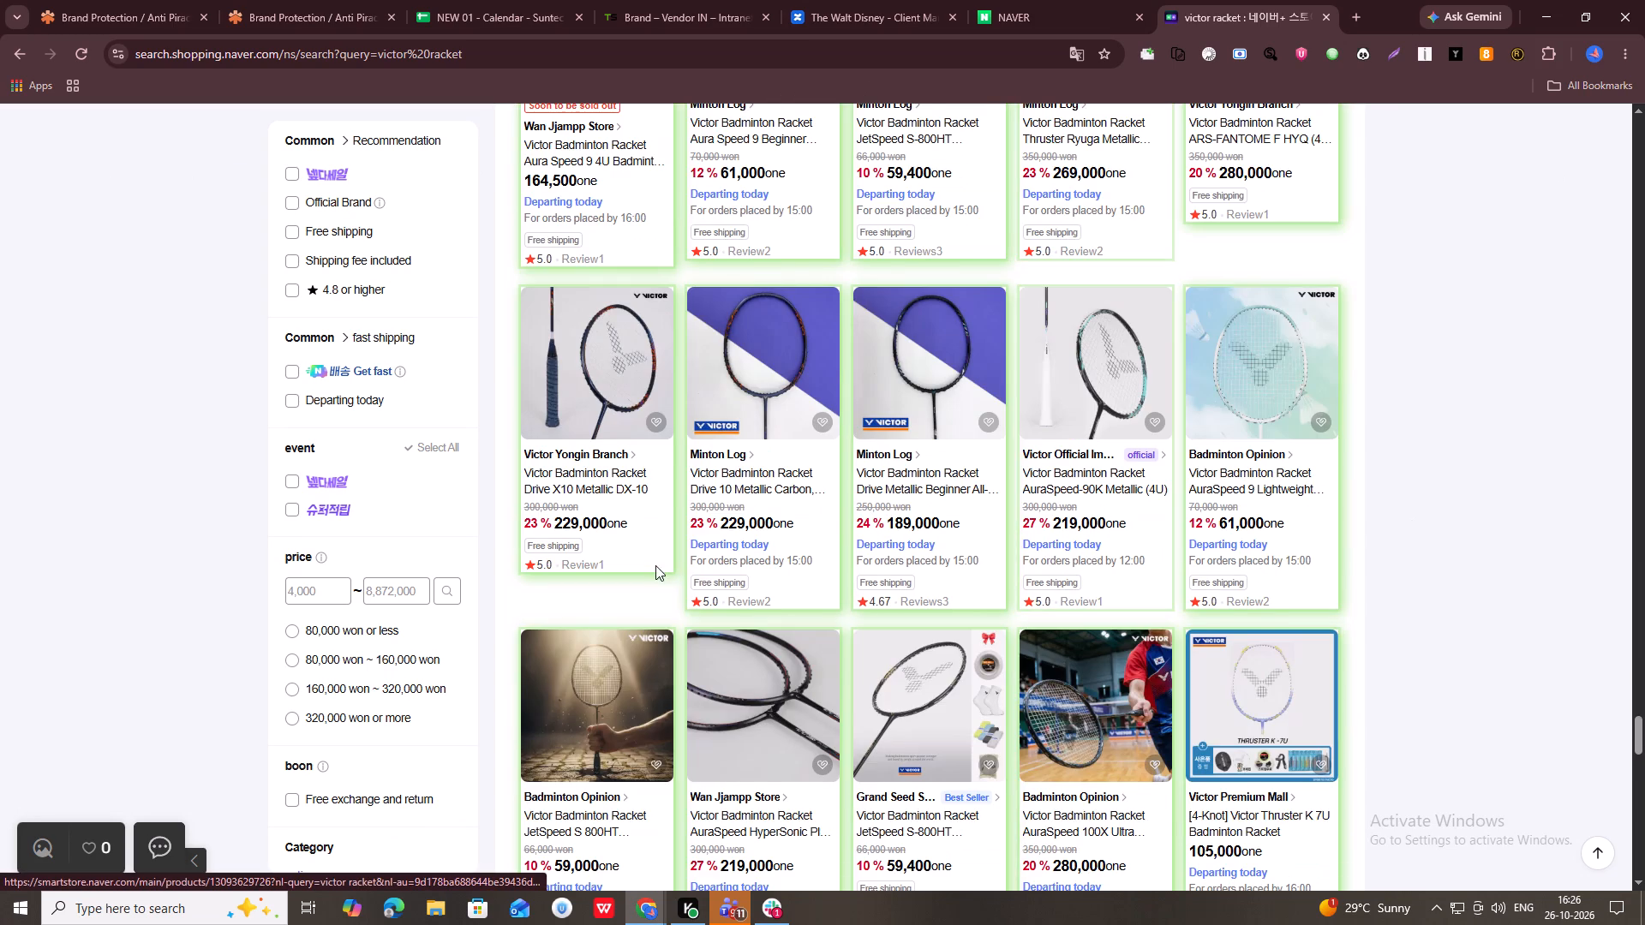
scroll(1157, 528, "down", 5)
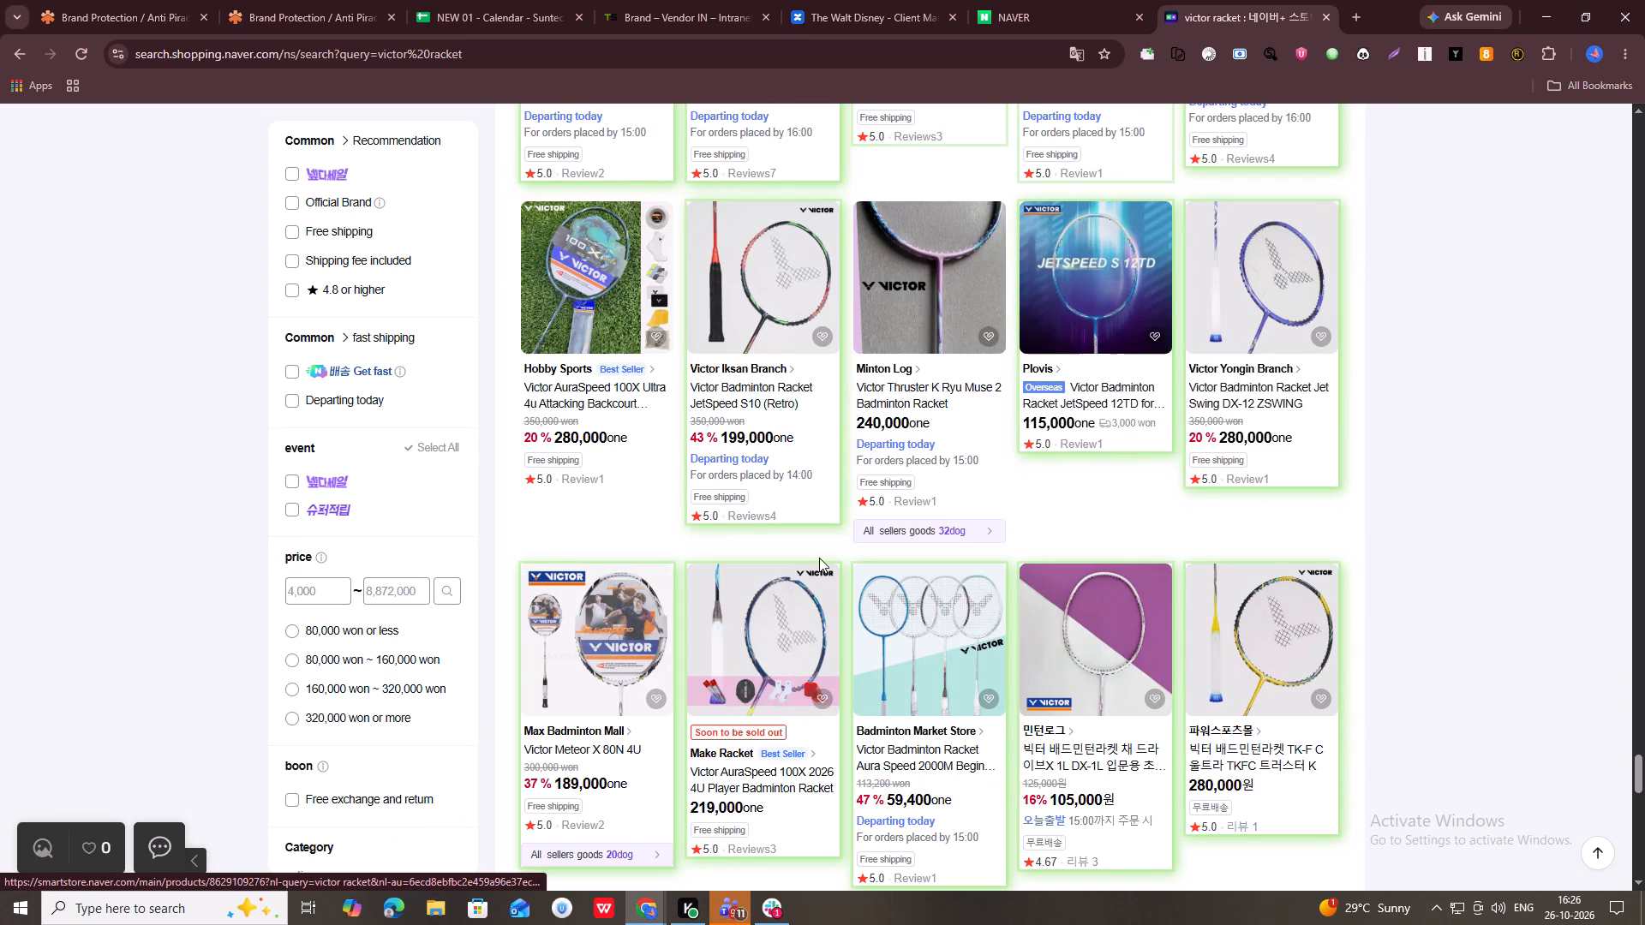
right_click(594, 391)
left_click(651, 570)
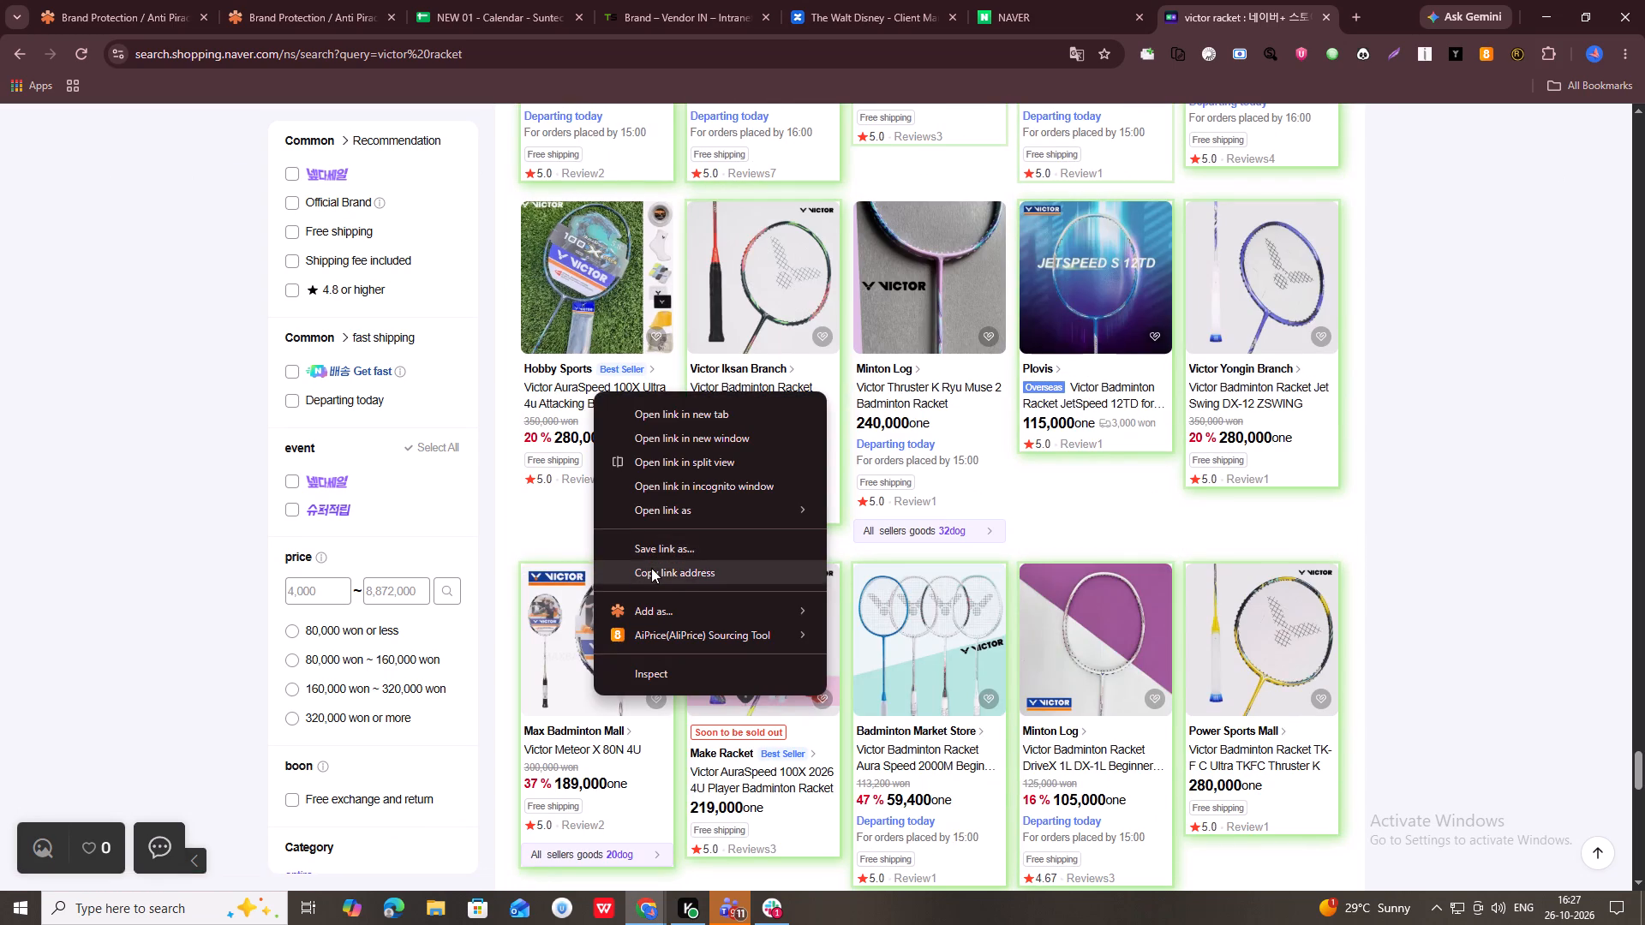
key("alt+Tab")
key("ctrl+v")
key("Down")
Copy the link of Minton Log's Victor Thruster K Ryu Muse 2 listing on Naver into Links cell C101845.
key("alt+Tab")
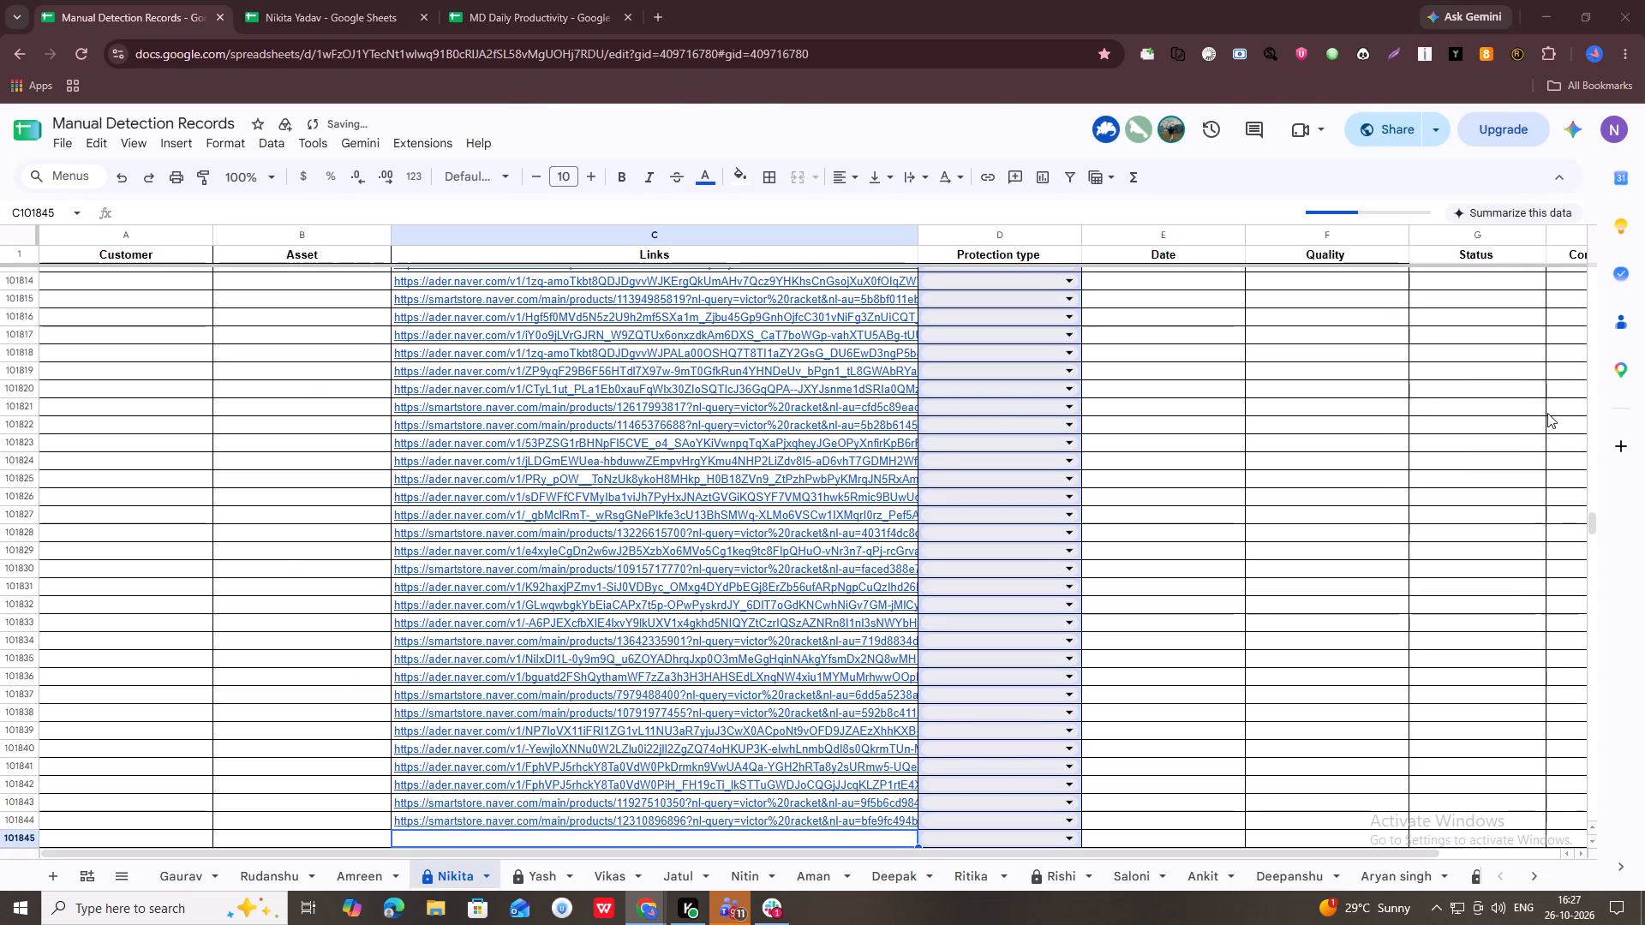
right_click(921, 398)
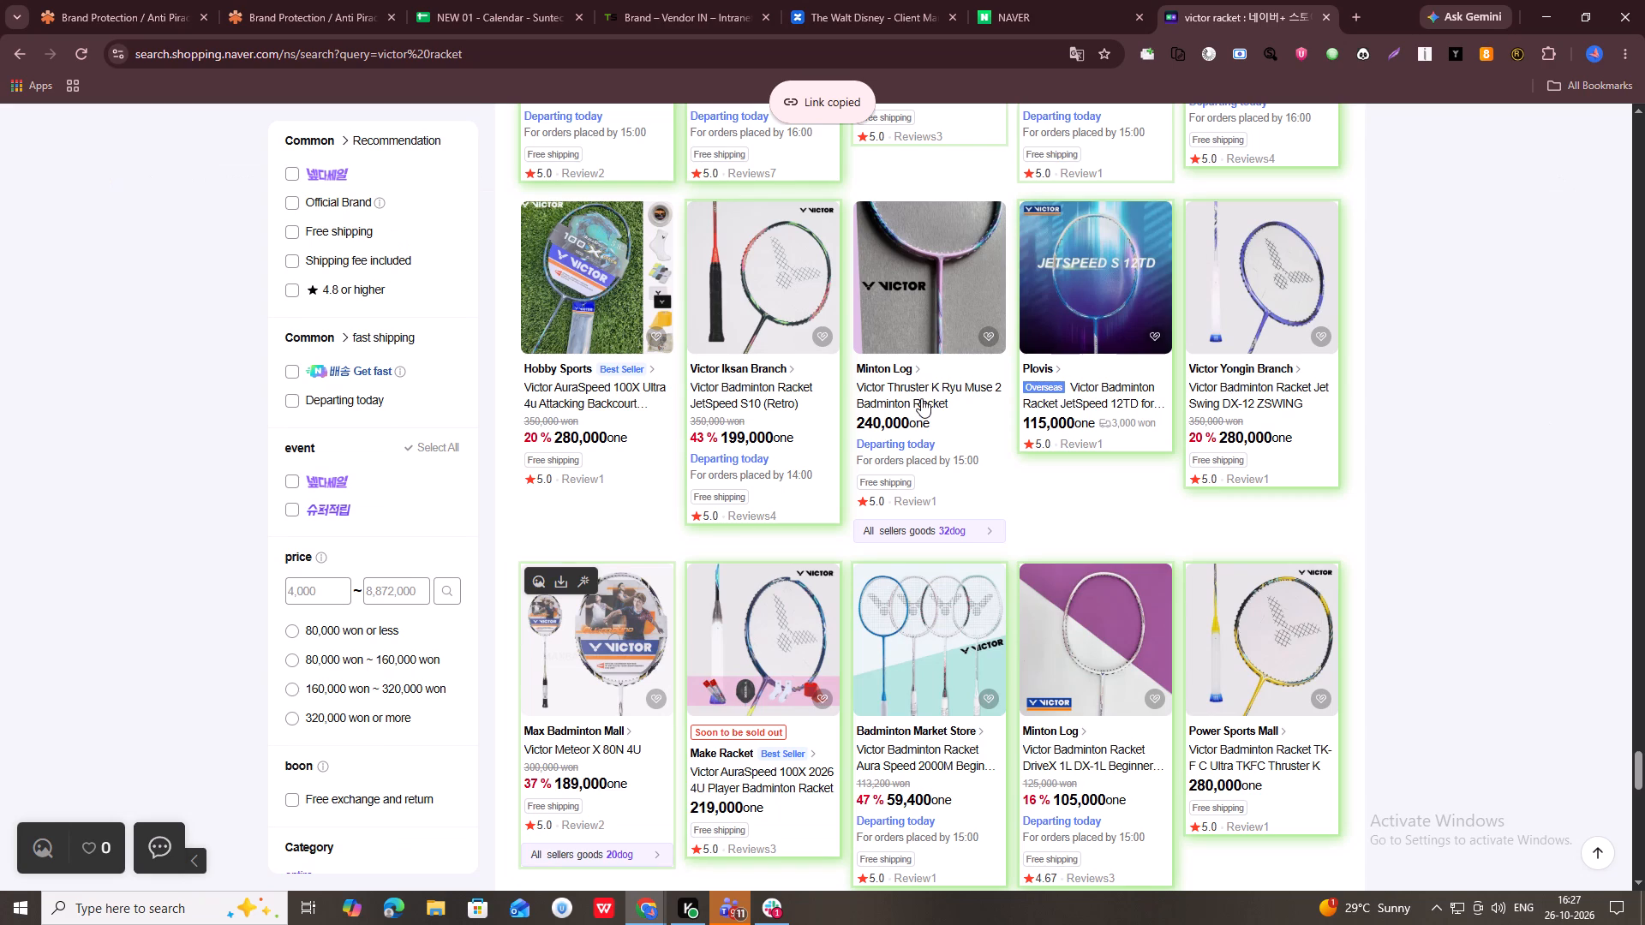
left_click(979, 583)
right_click(979, 583)
key("alt+Tab")
key("ctrl+v")
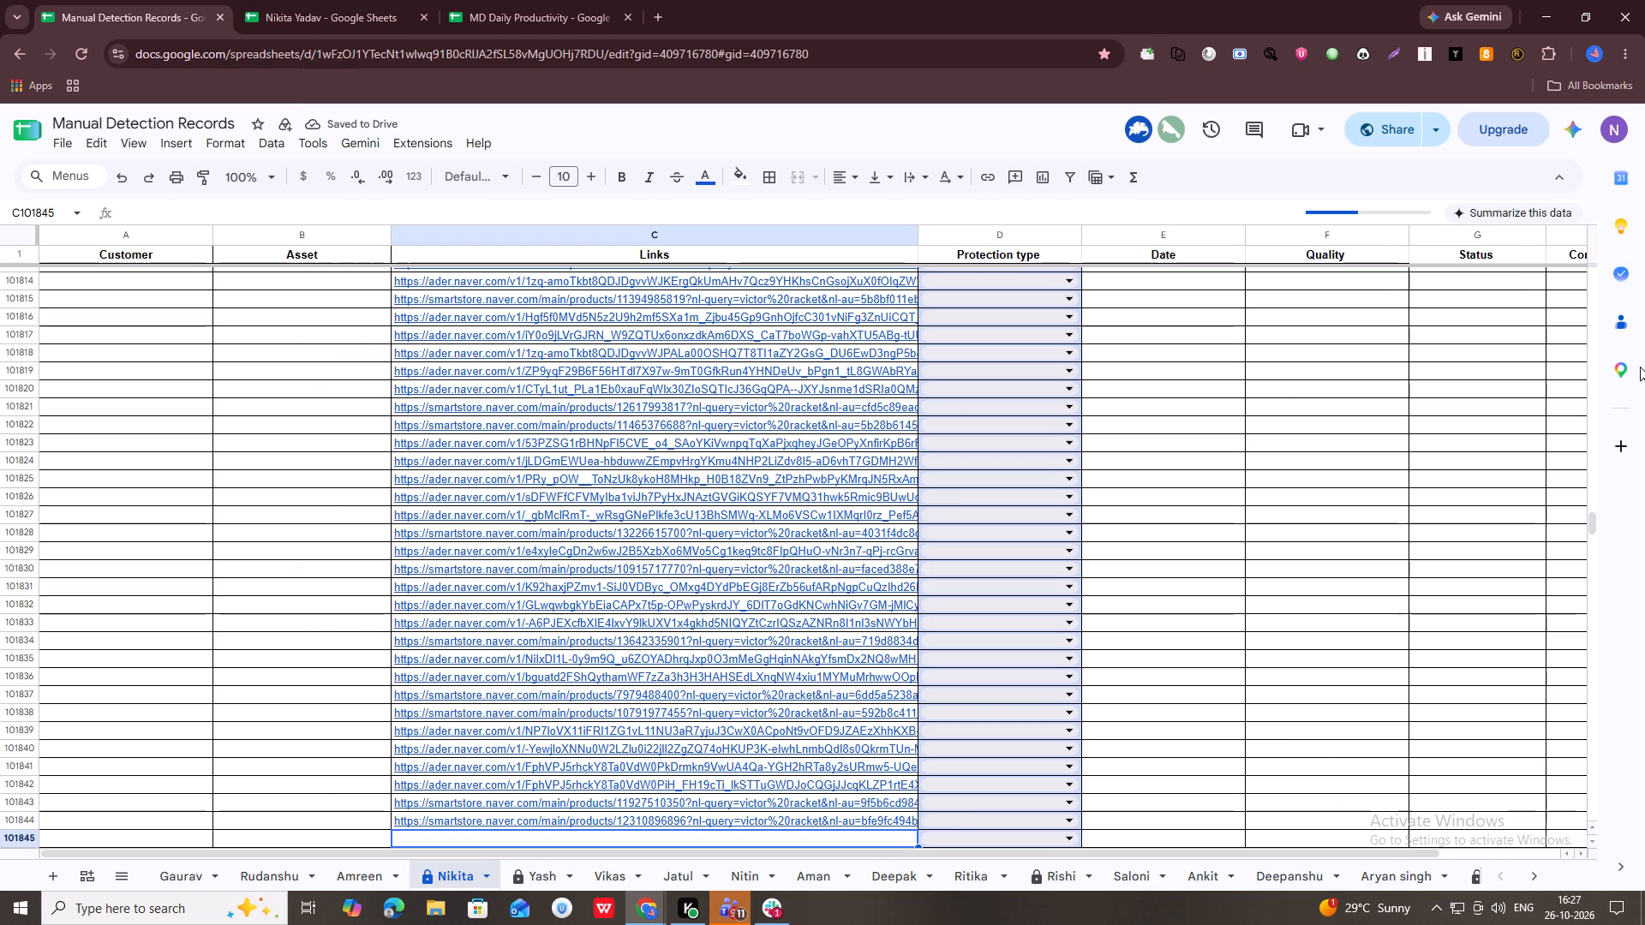
key("Down")
Copy the link of Badminton Market Store's [Free Gift Event] Victor AuraSpeed Phantom F listing on Naver into Links cell C101846.
key("alt+Tab")
key("Down")
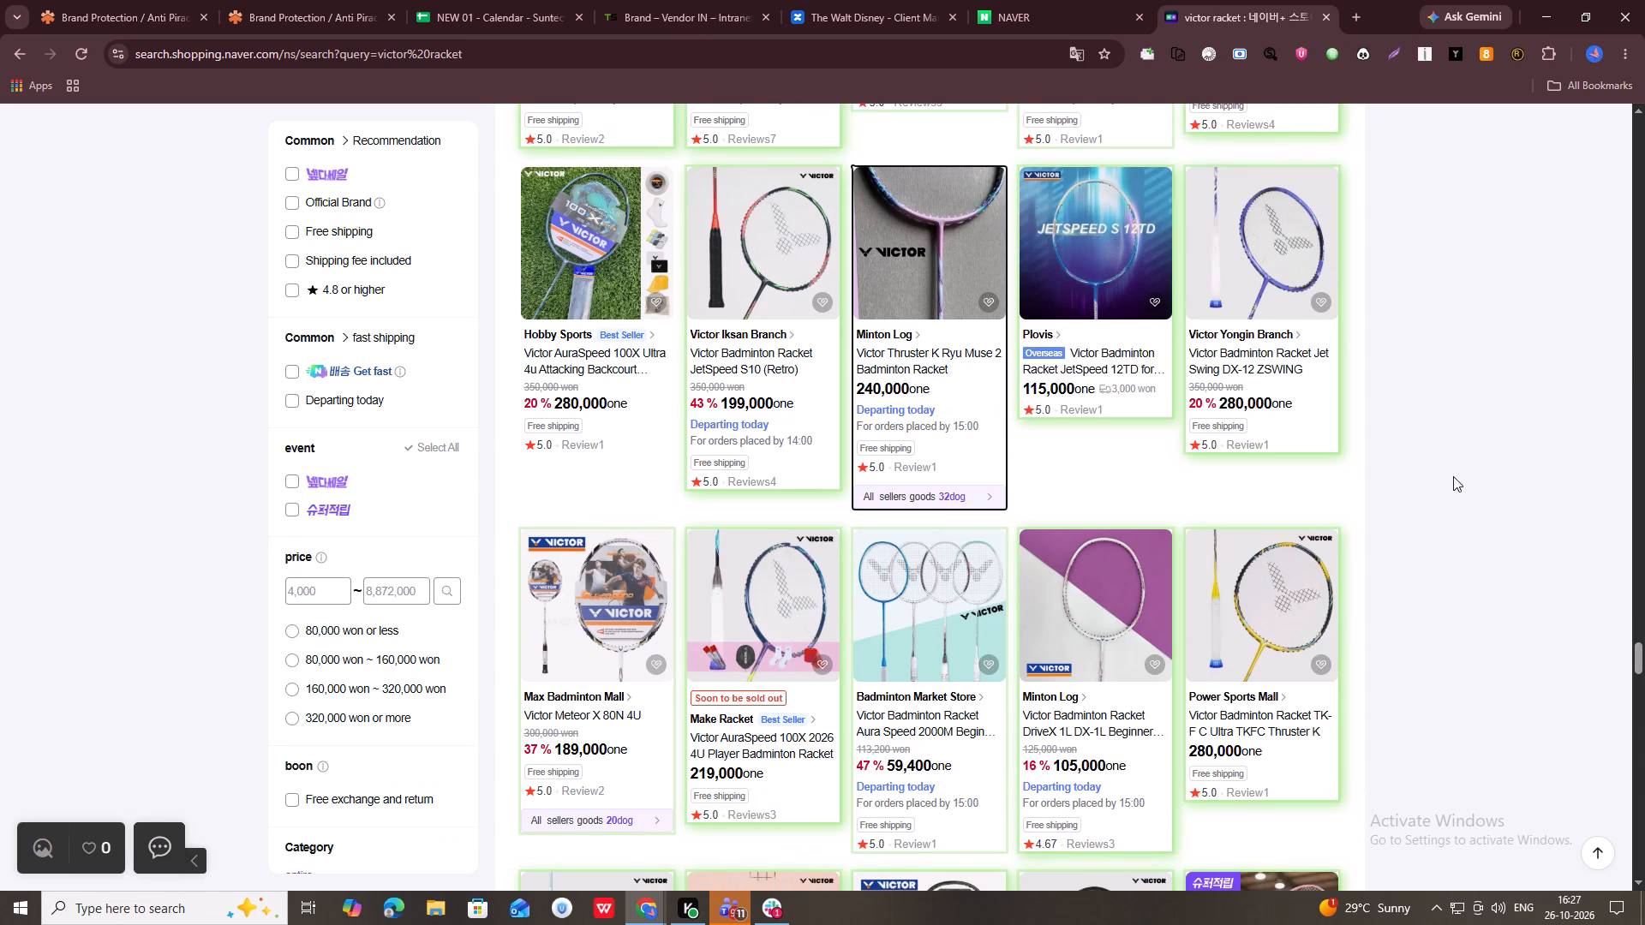
scroll(1453, 476, "down", 5)
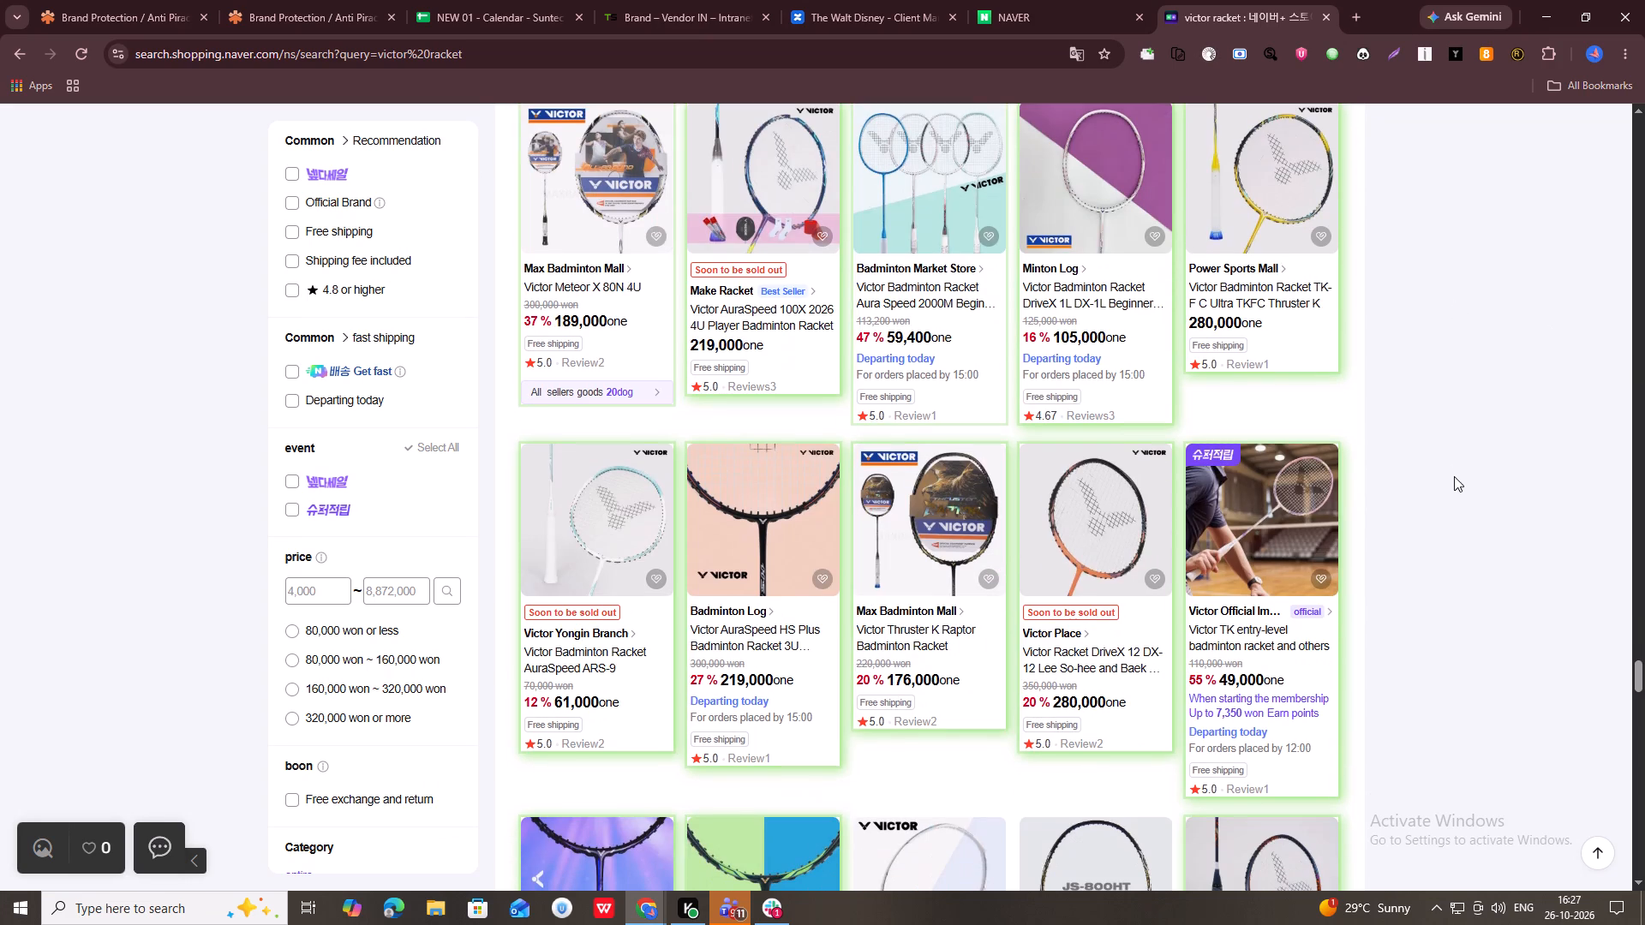
scroll(1447, 468, "down", 6)
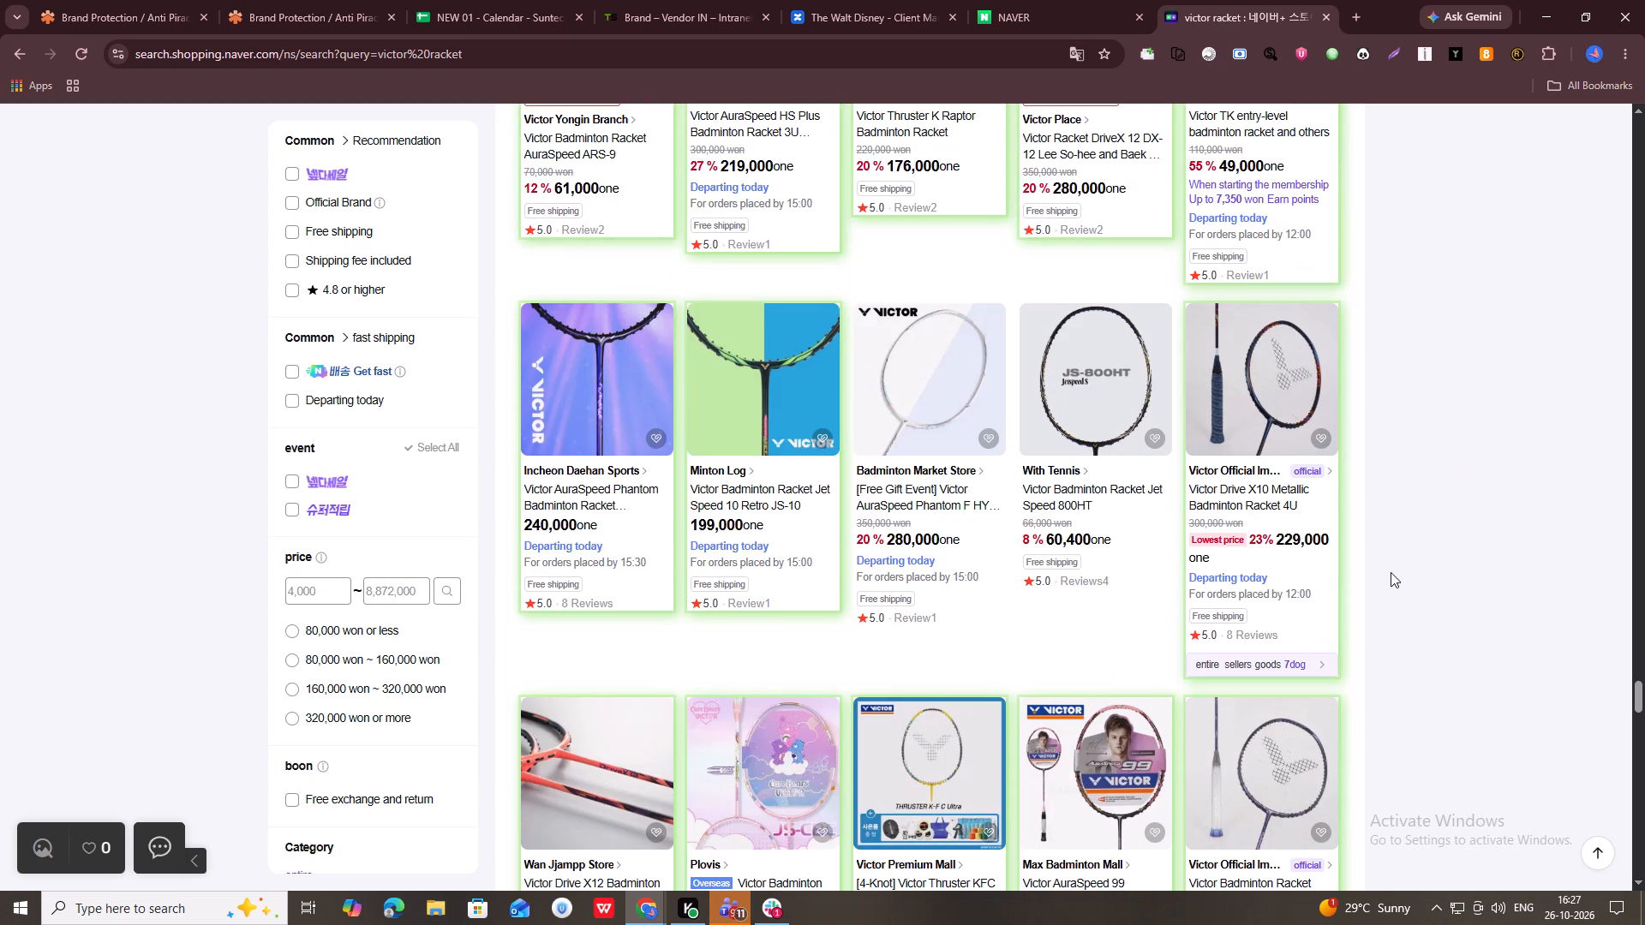
right_click(946, 497)
left_click(990, 673)
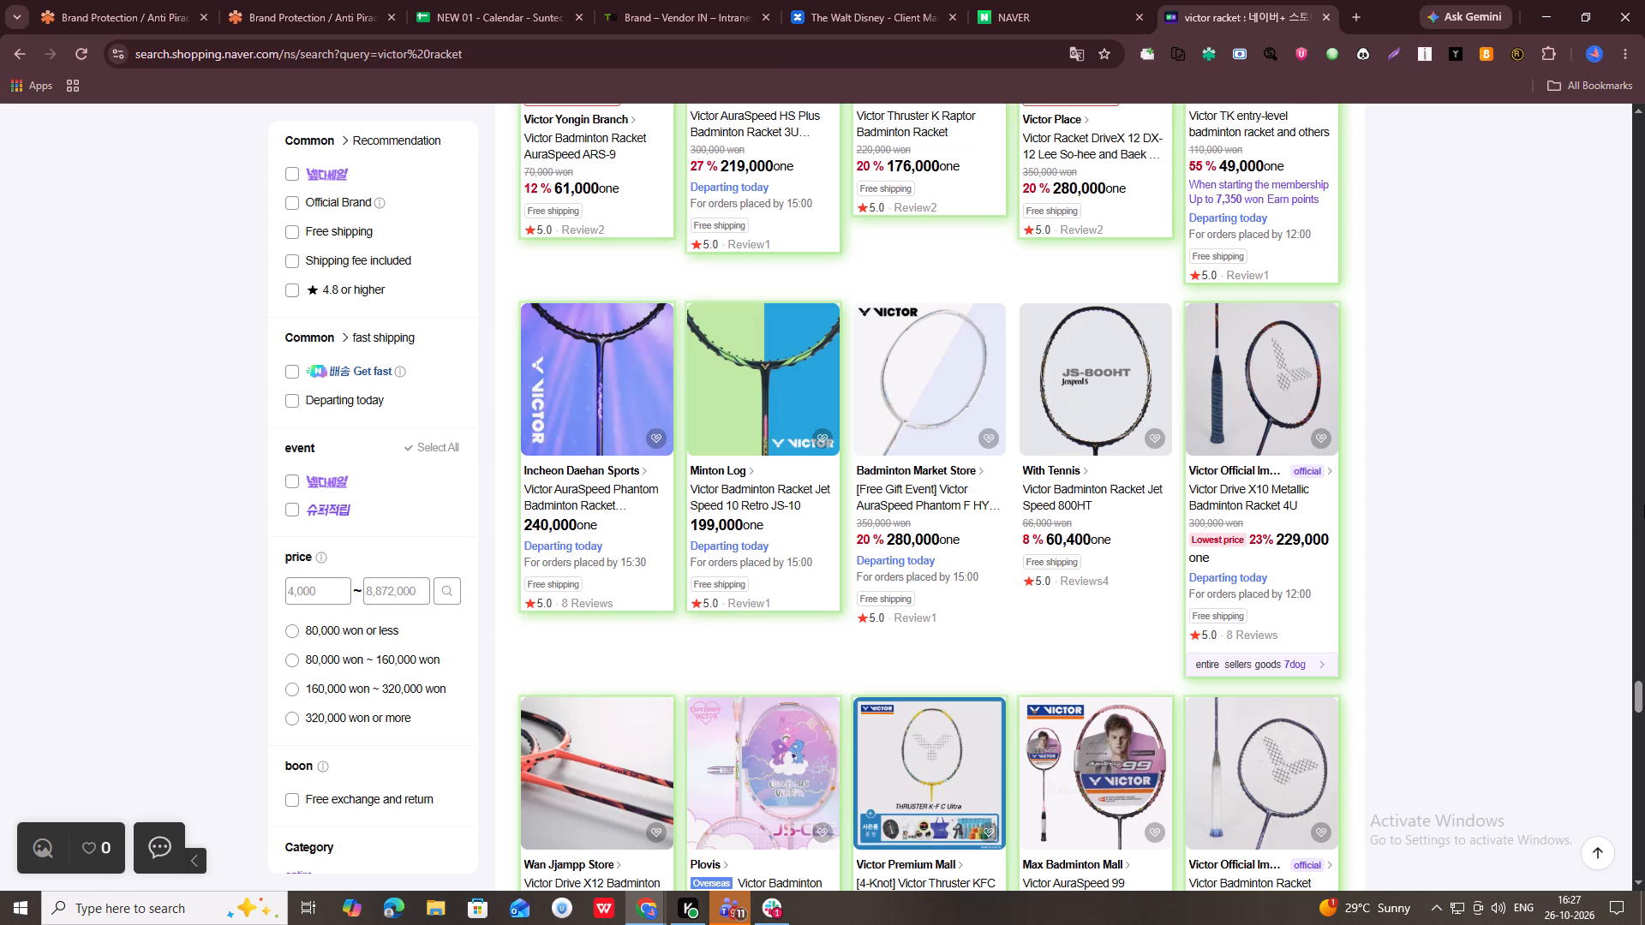
key("alt+Tab")
key("ctrl+v")
key("Down")
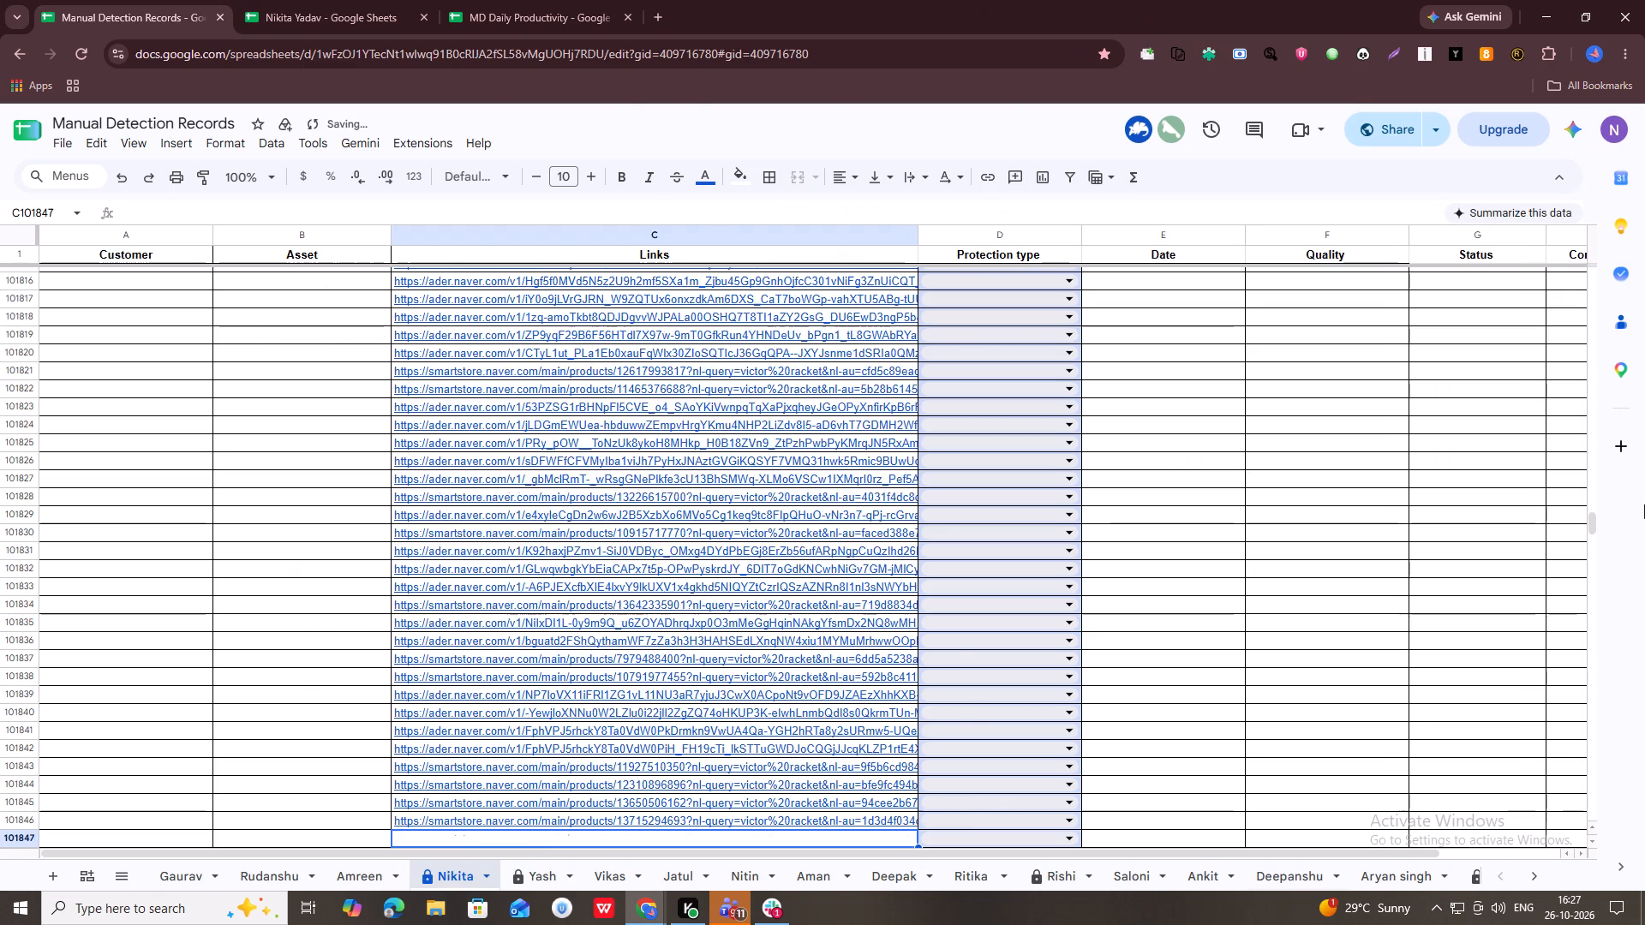
Copy the link of Victor Iksan Branch's Victor AuraSpeed 90F listing on Naver into Links cell C101847.
key("alt+Tab")
key("Right")
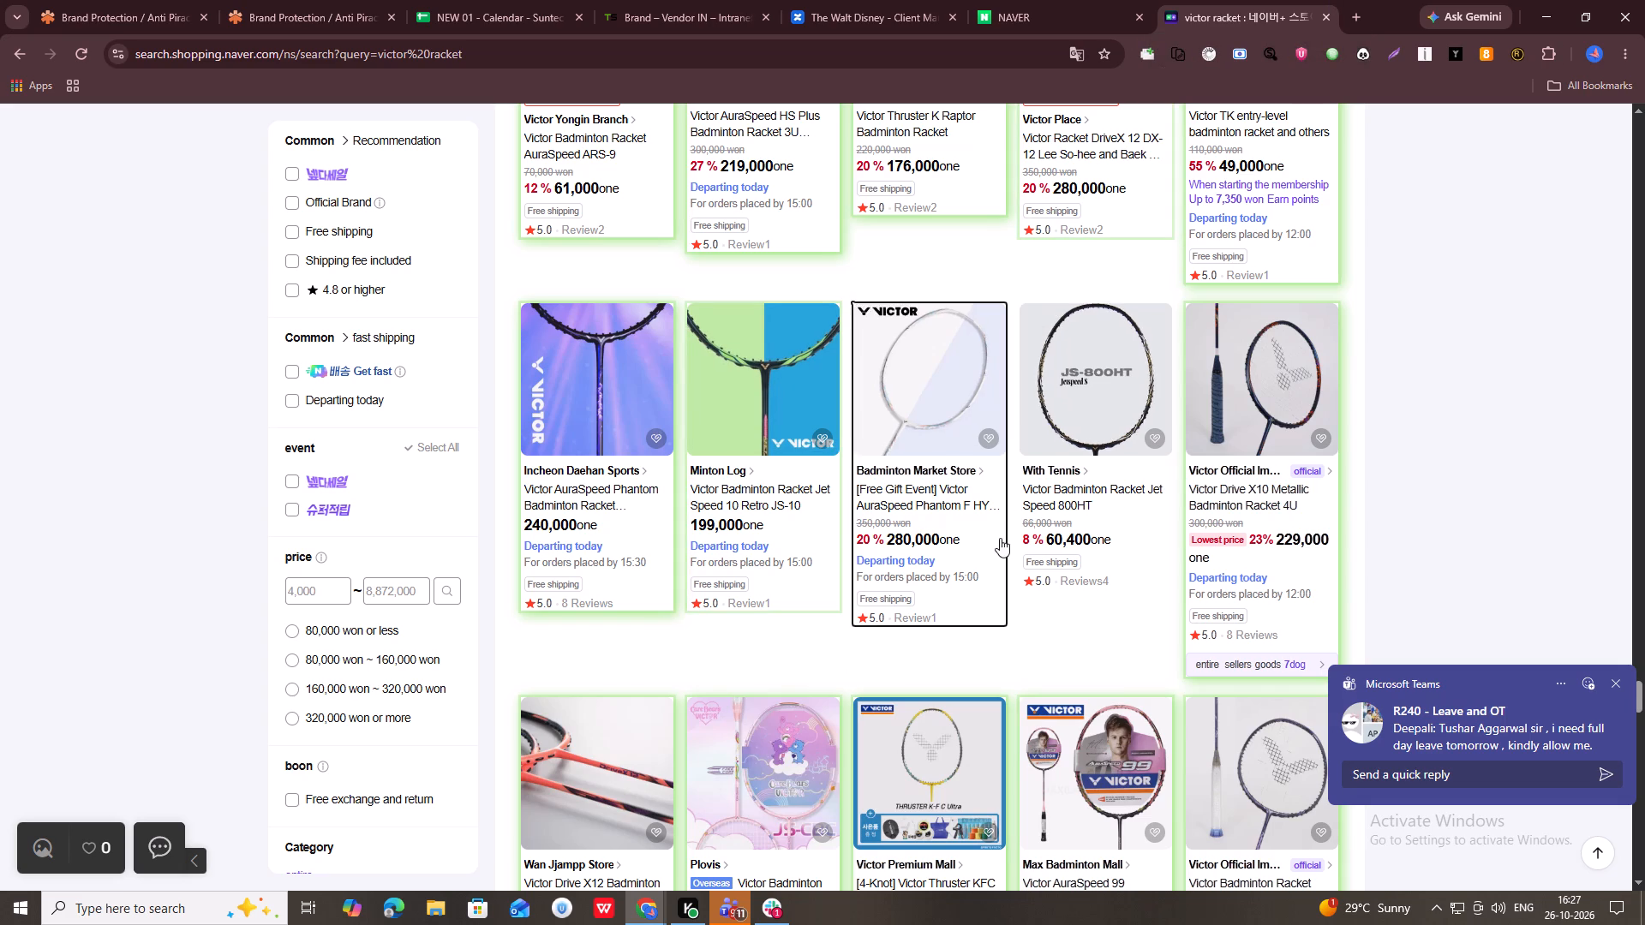
scroll(1113, 542, "down", 6)
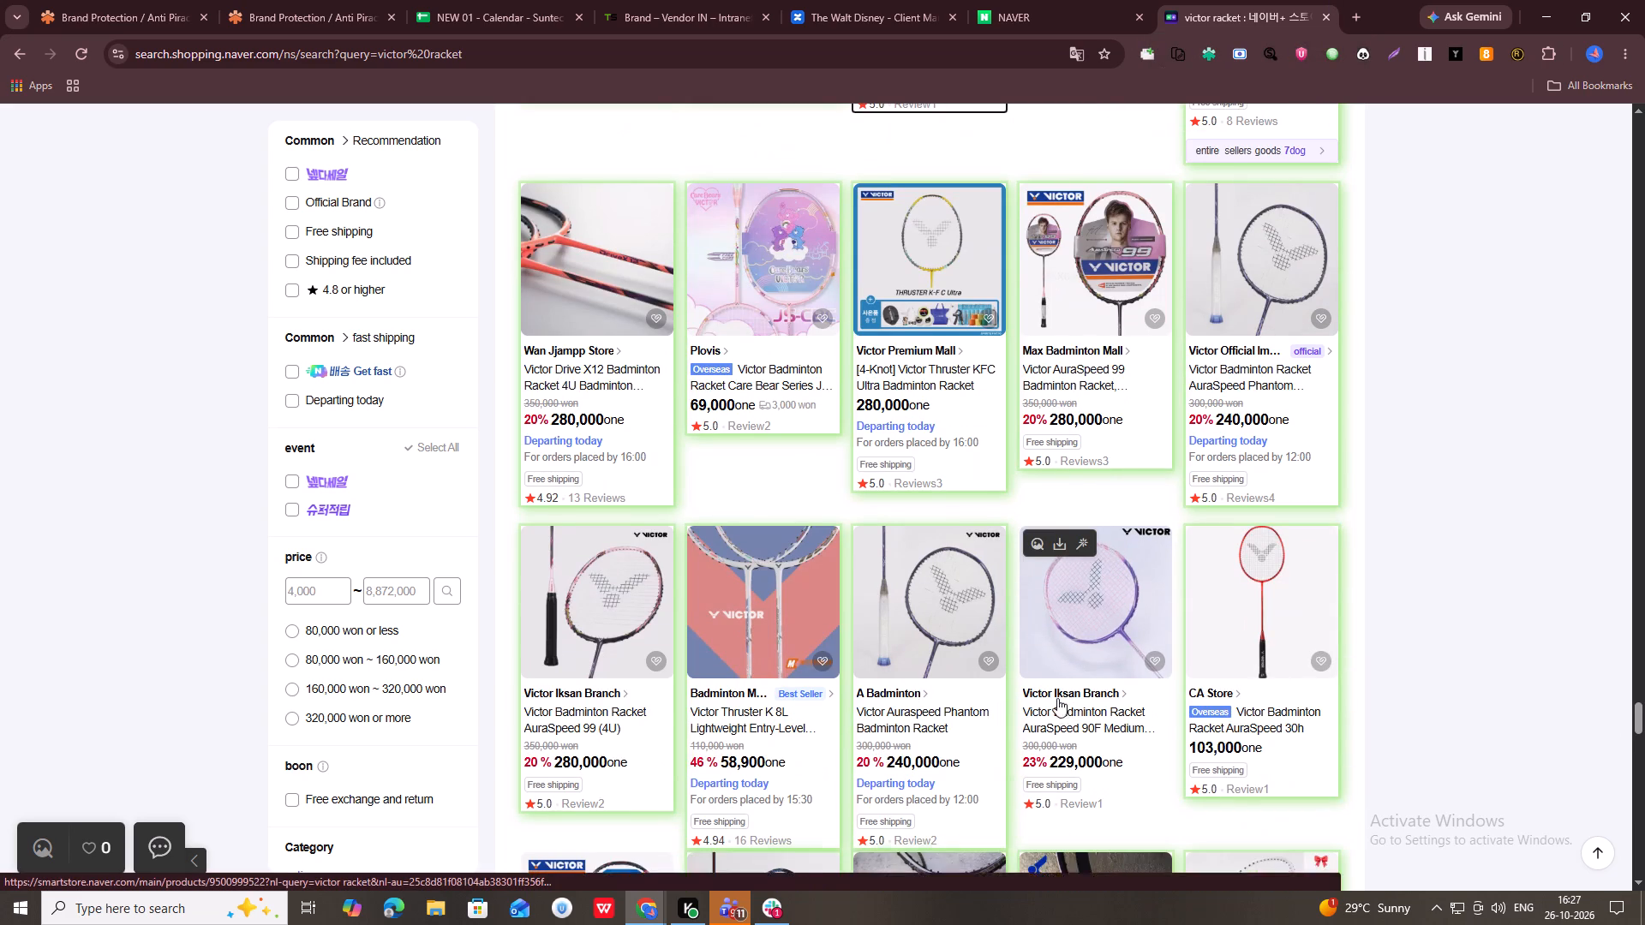
scroll(1272, 661, "down", 3)
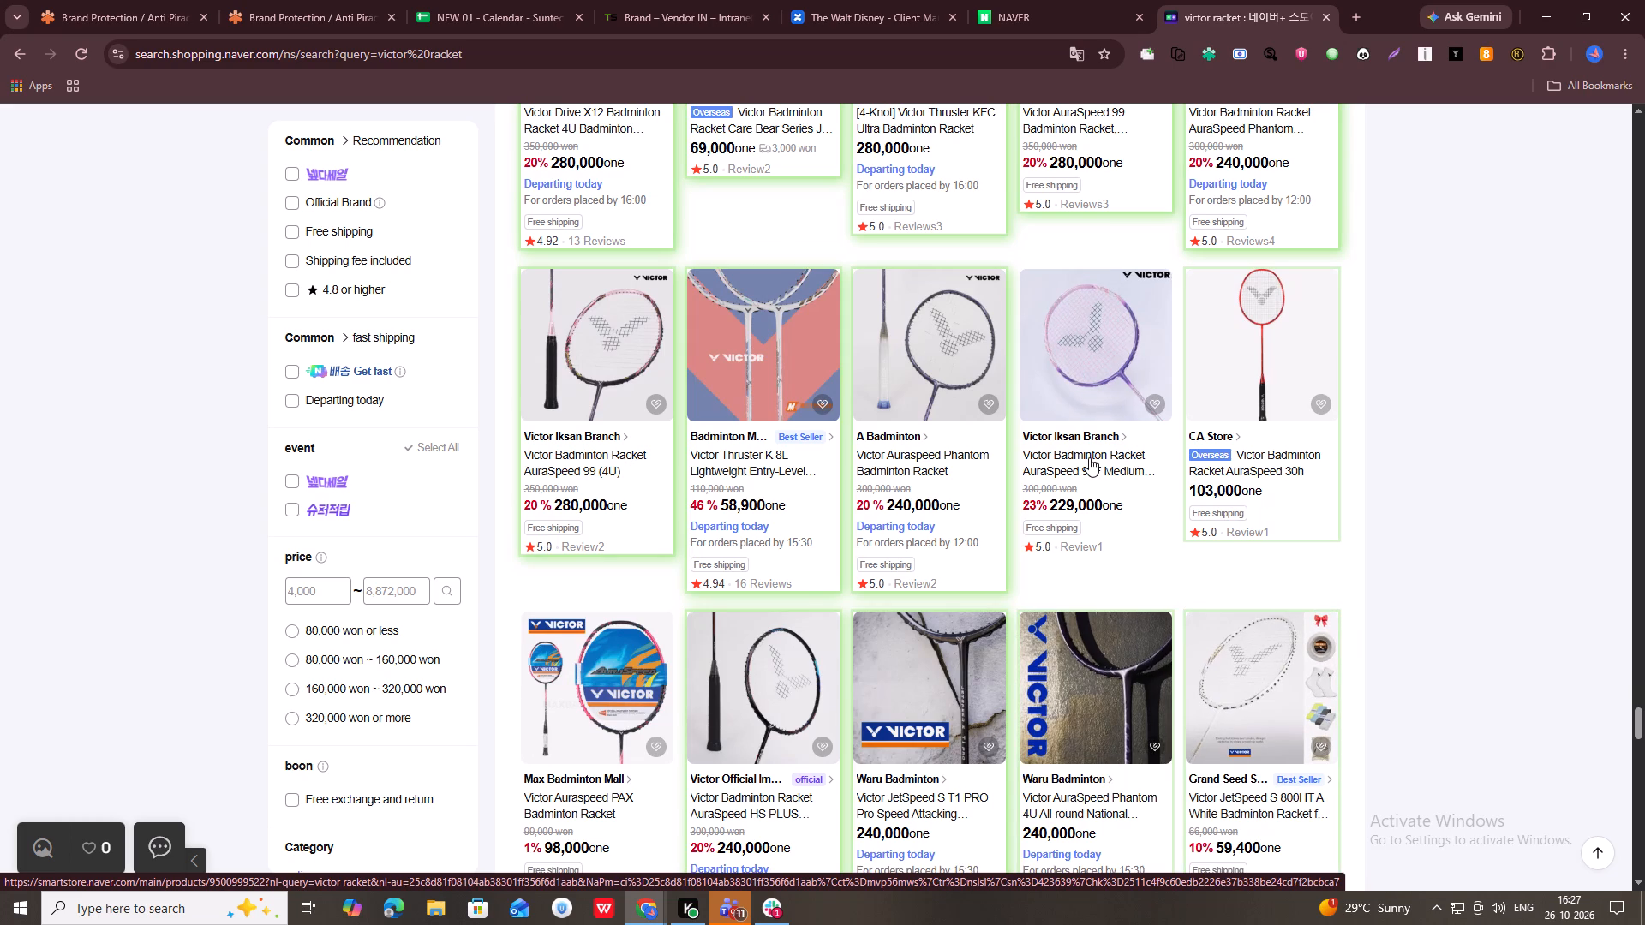
right_click(1089, 457)
left_click(1157, 634)
key("alt+Tab")
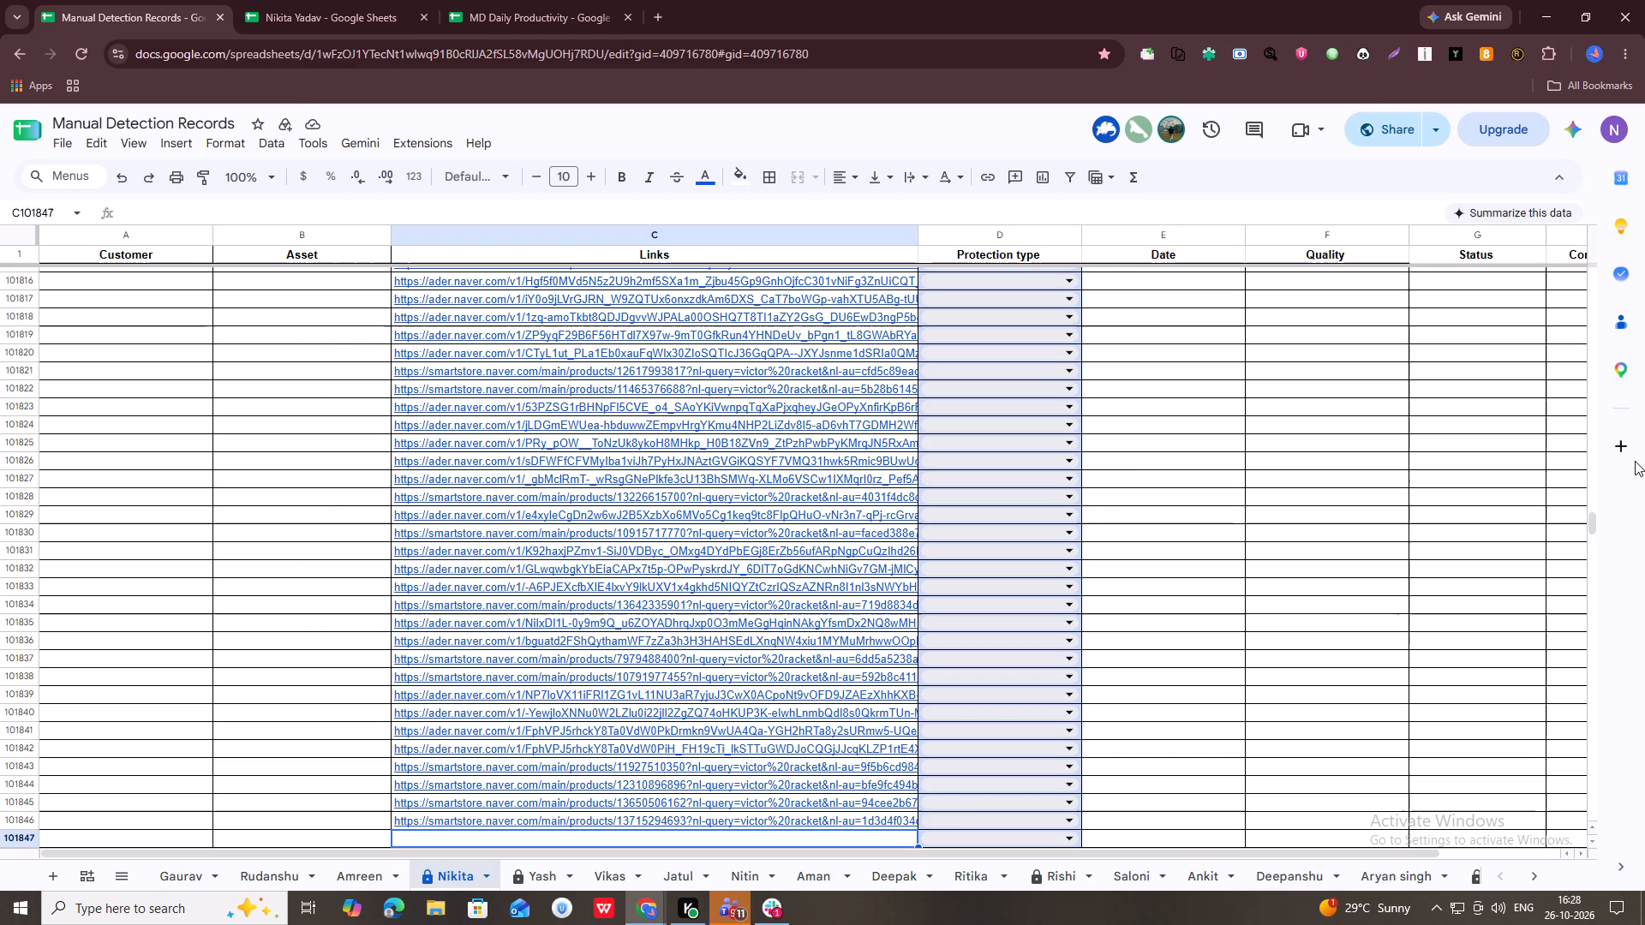
key("ctrl+v")
key("Down")
Copy the link of Max Badminton Mall's Victor Auraspeed PAX listing on Naver into Links cell C101848.
key("alt+Tab")
key("Down")
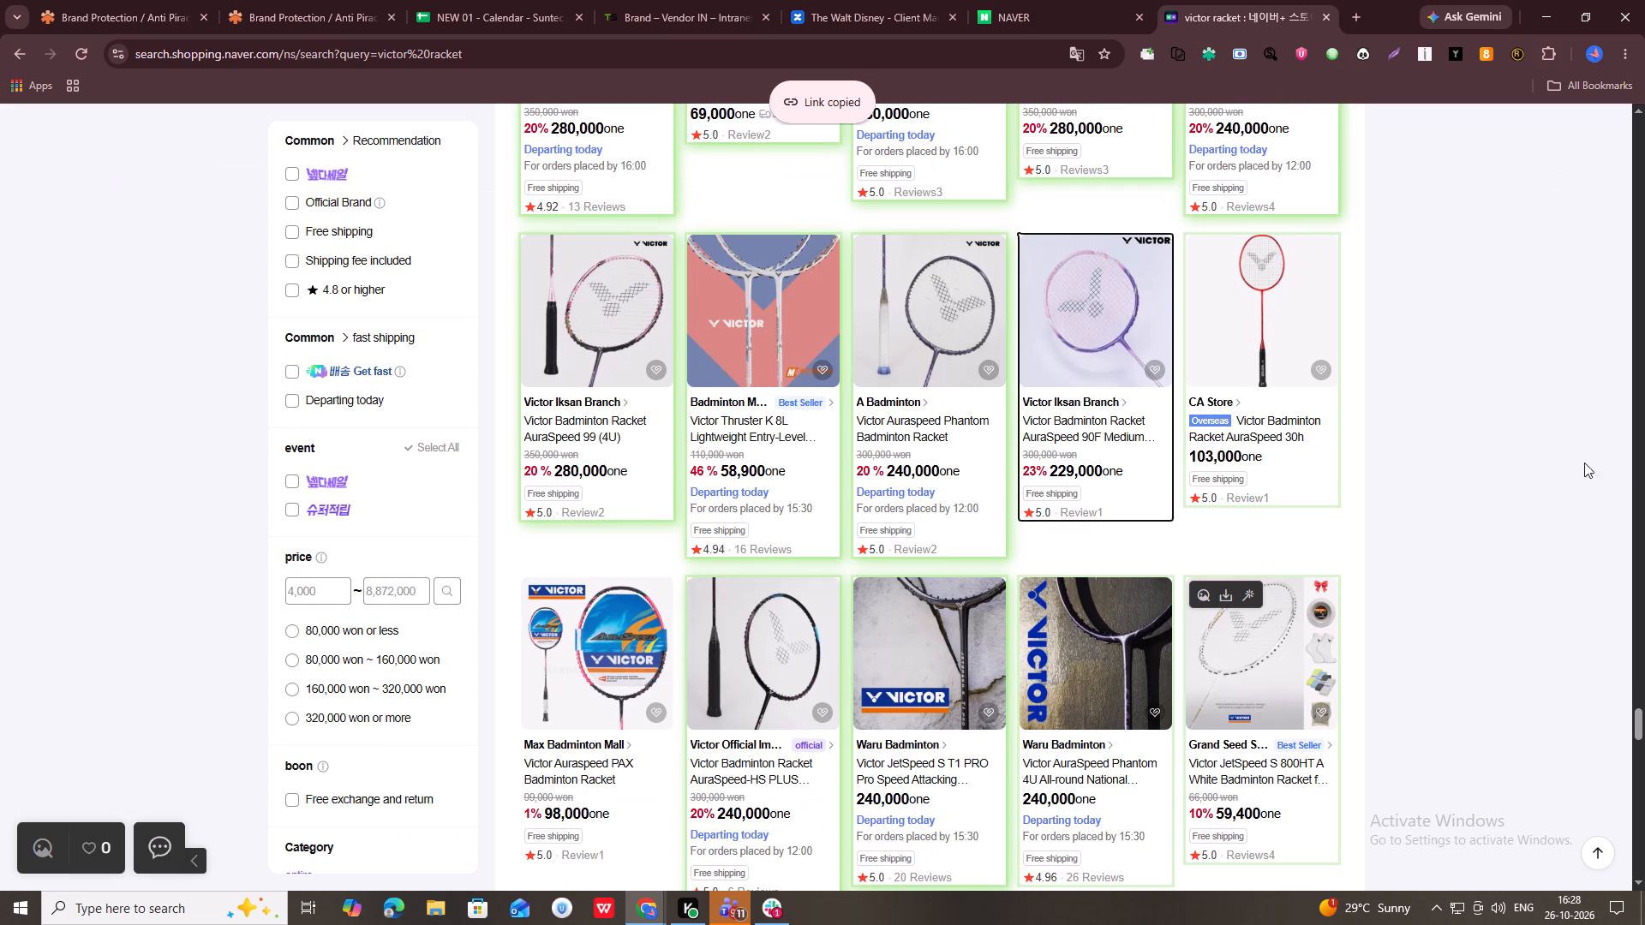
scroll(1445, 445, "down", 3)
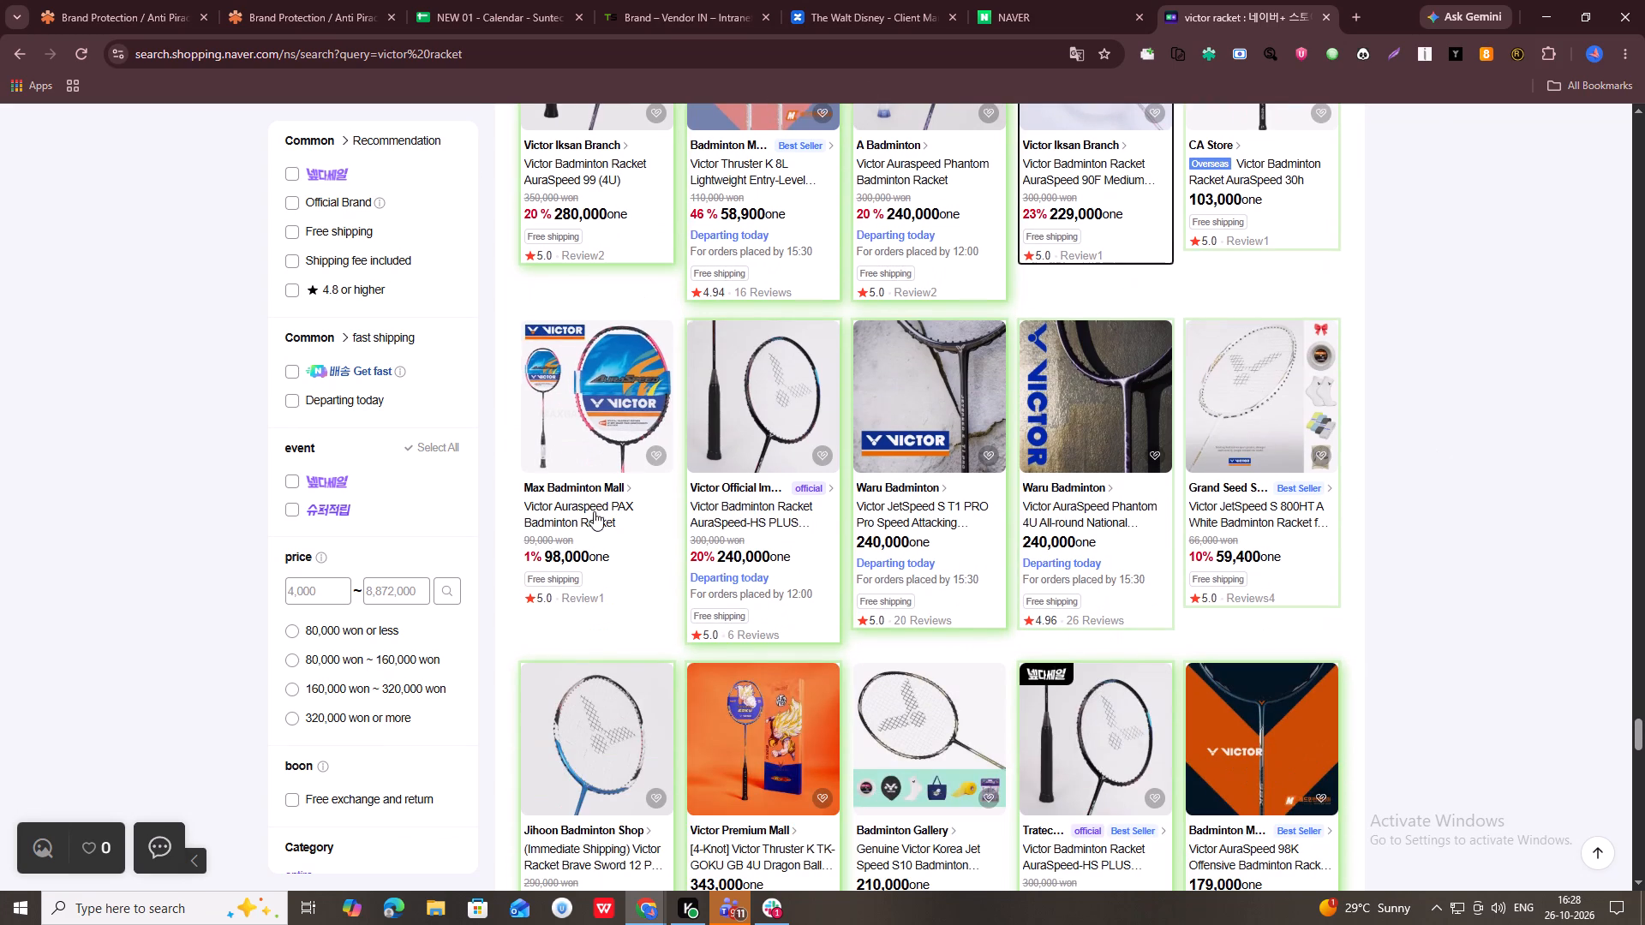
right_click(591, 514)
left_click(638, 701)
right_click(638, 701)
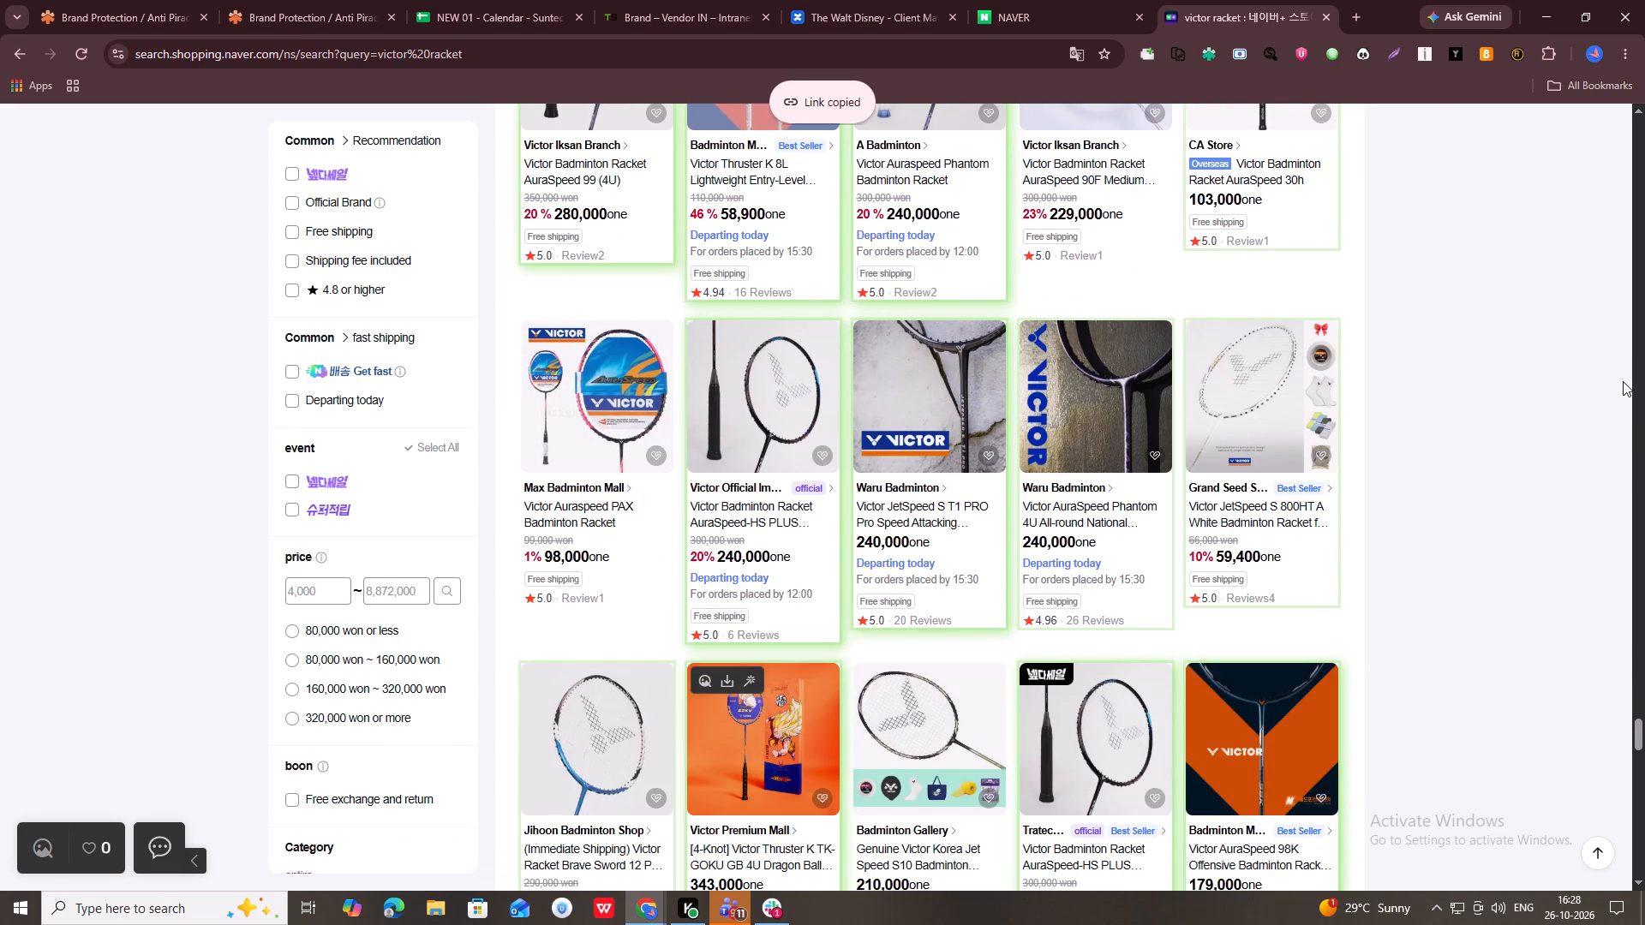
key("alt+Tab")
key("ctrl+v")
key("Down")
Copy the link of Badminton Gallery's Genuine Victor Korea Jet Speed S10 listing on Naver into Links cell C101849.
key("alt+Tab")
key("Down")
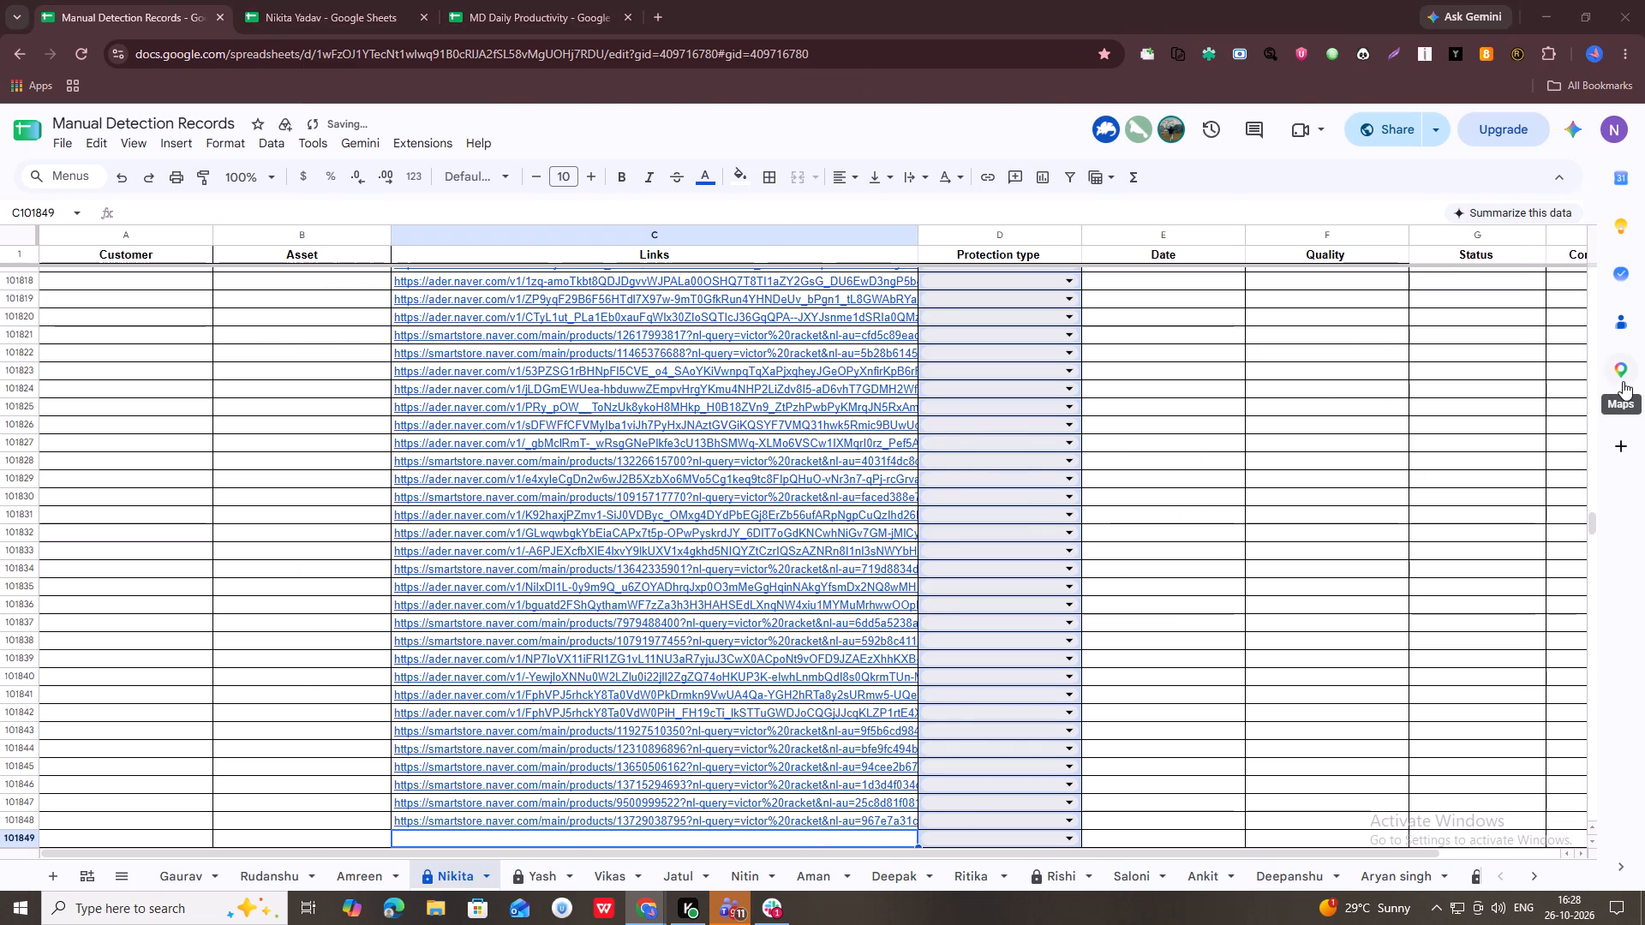
scroll(1474, 657, "down", 3)
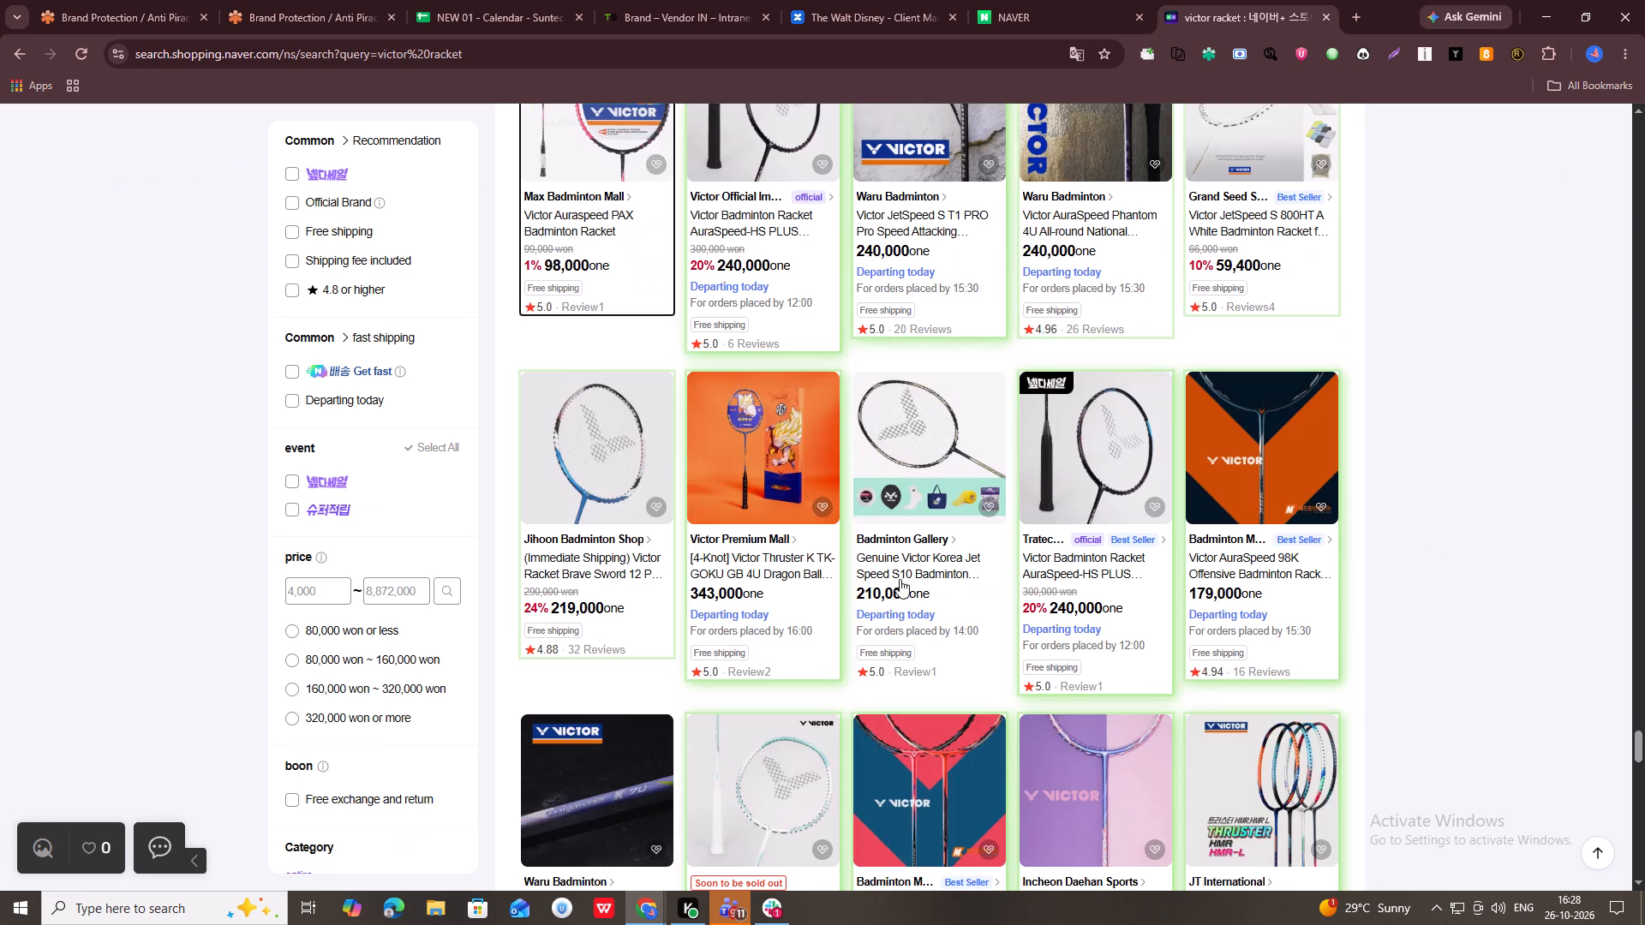
right_click(911, 561)
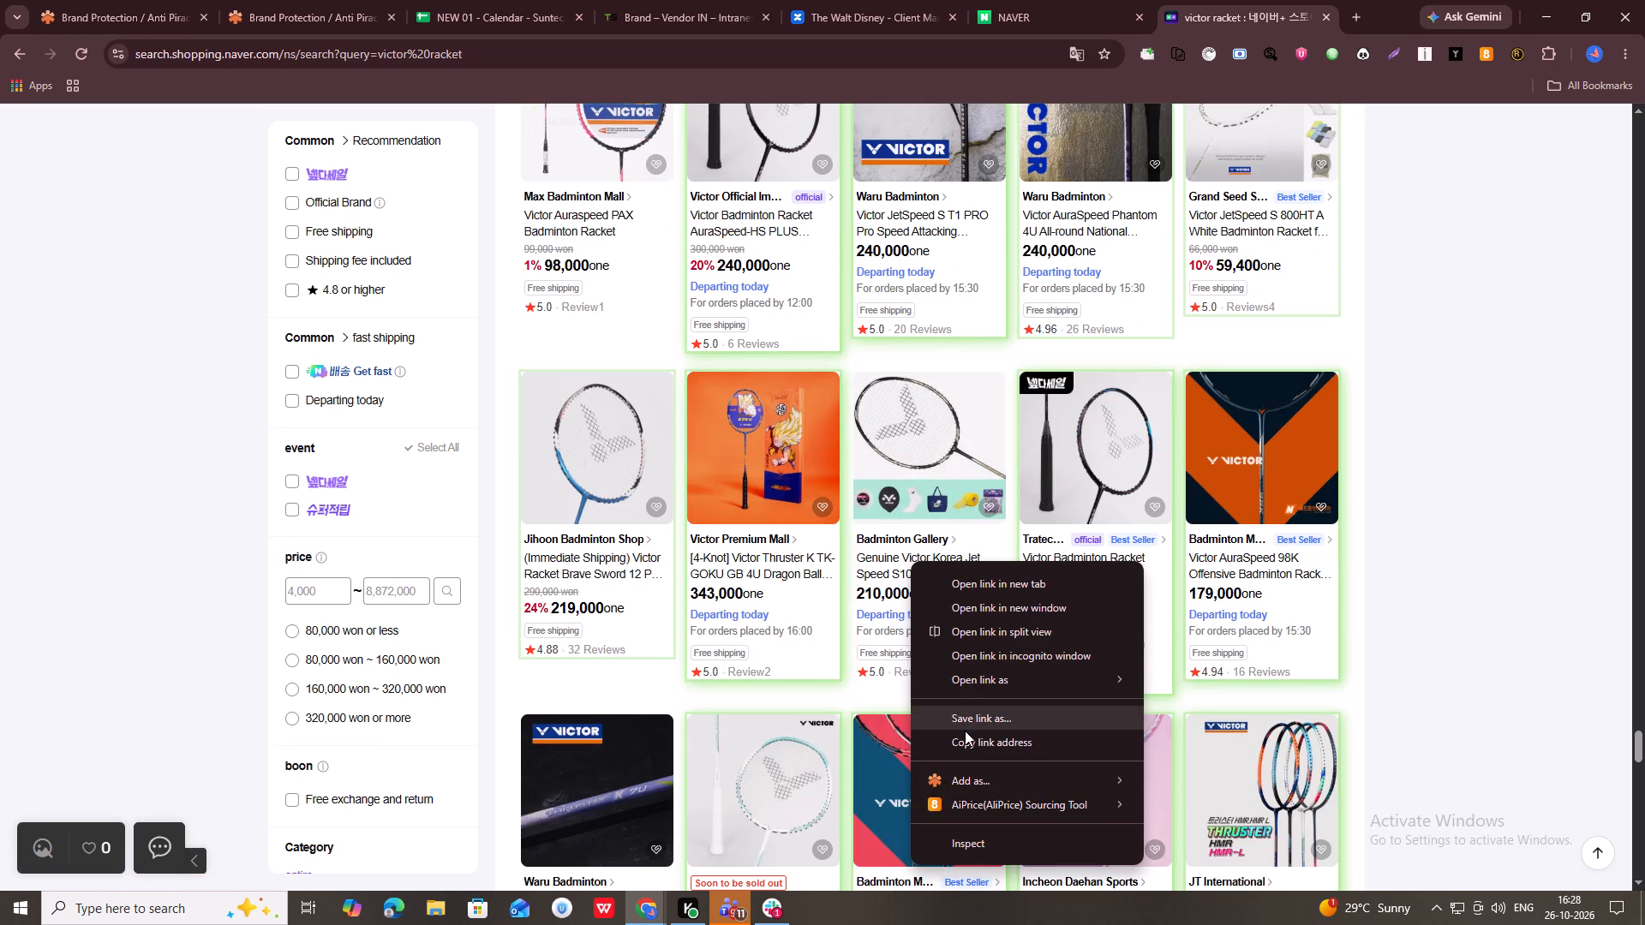
left_click(965, 731)
key("alt+Tab")
key("ctrl+v")
key("ctrl+shift+Up")
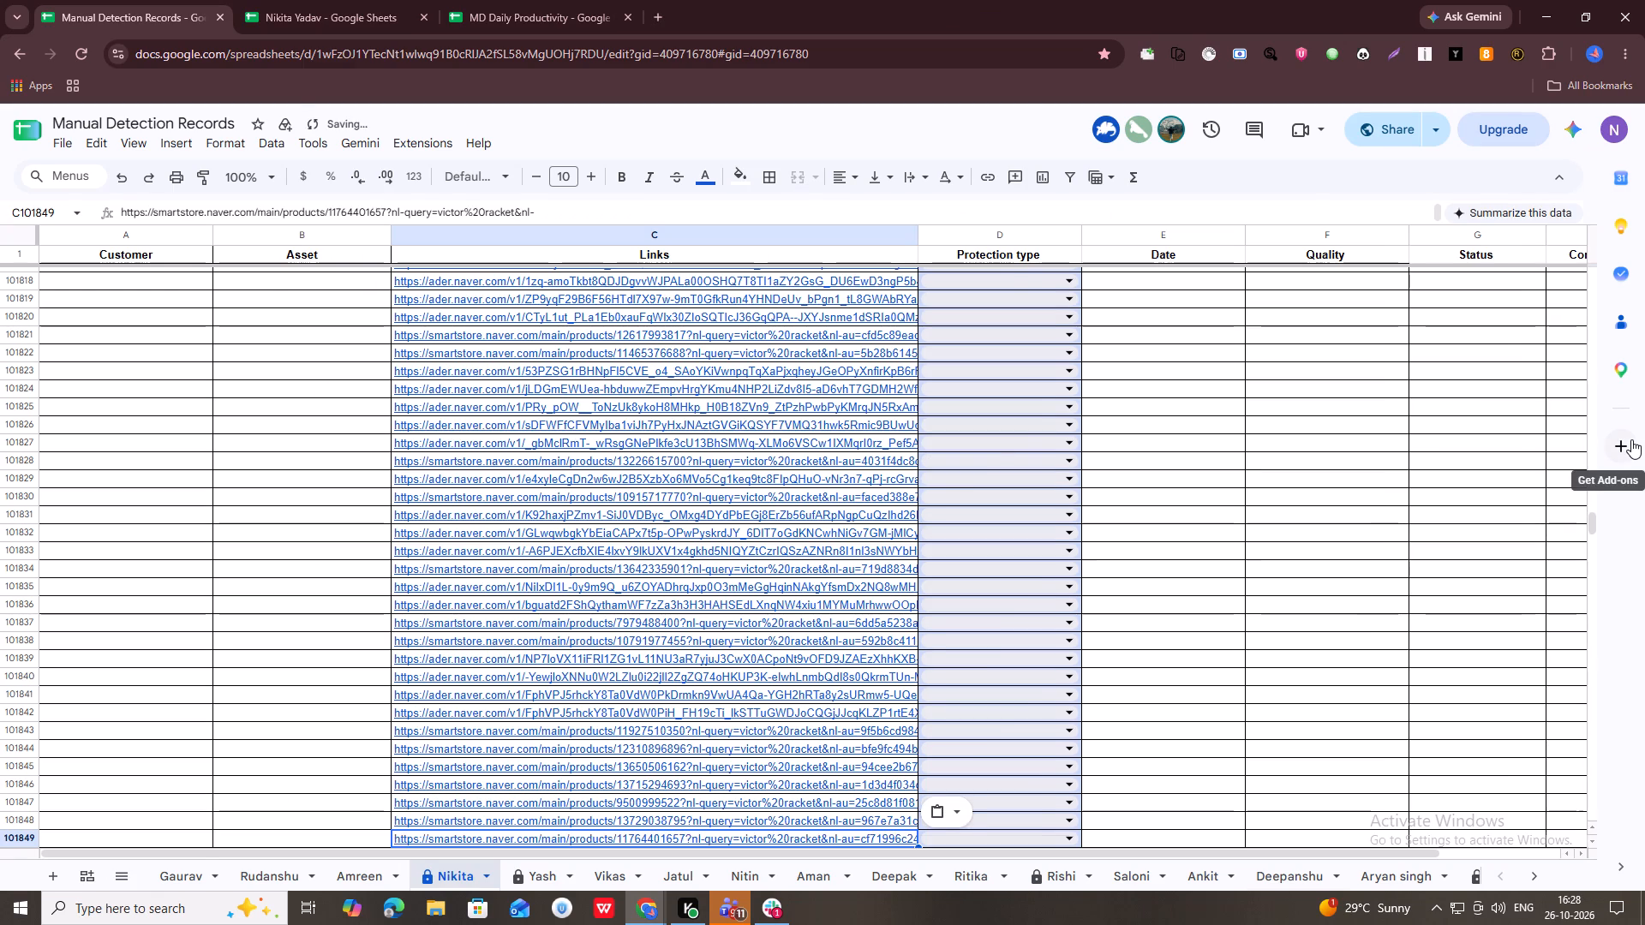
key("Down")
Copy the link of Max Badminton Mall's Victor Thruster K Ryuga CLS listing on Naver into Links cell C101850.
key("alt+Tab")
key("Down")
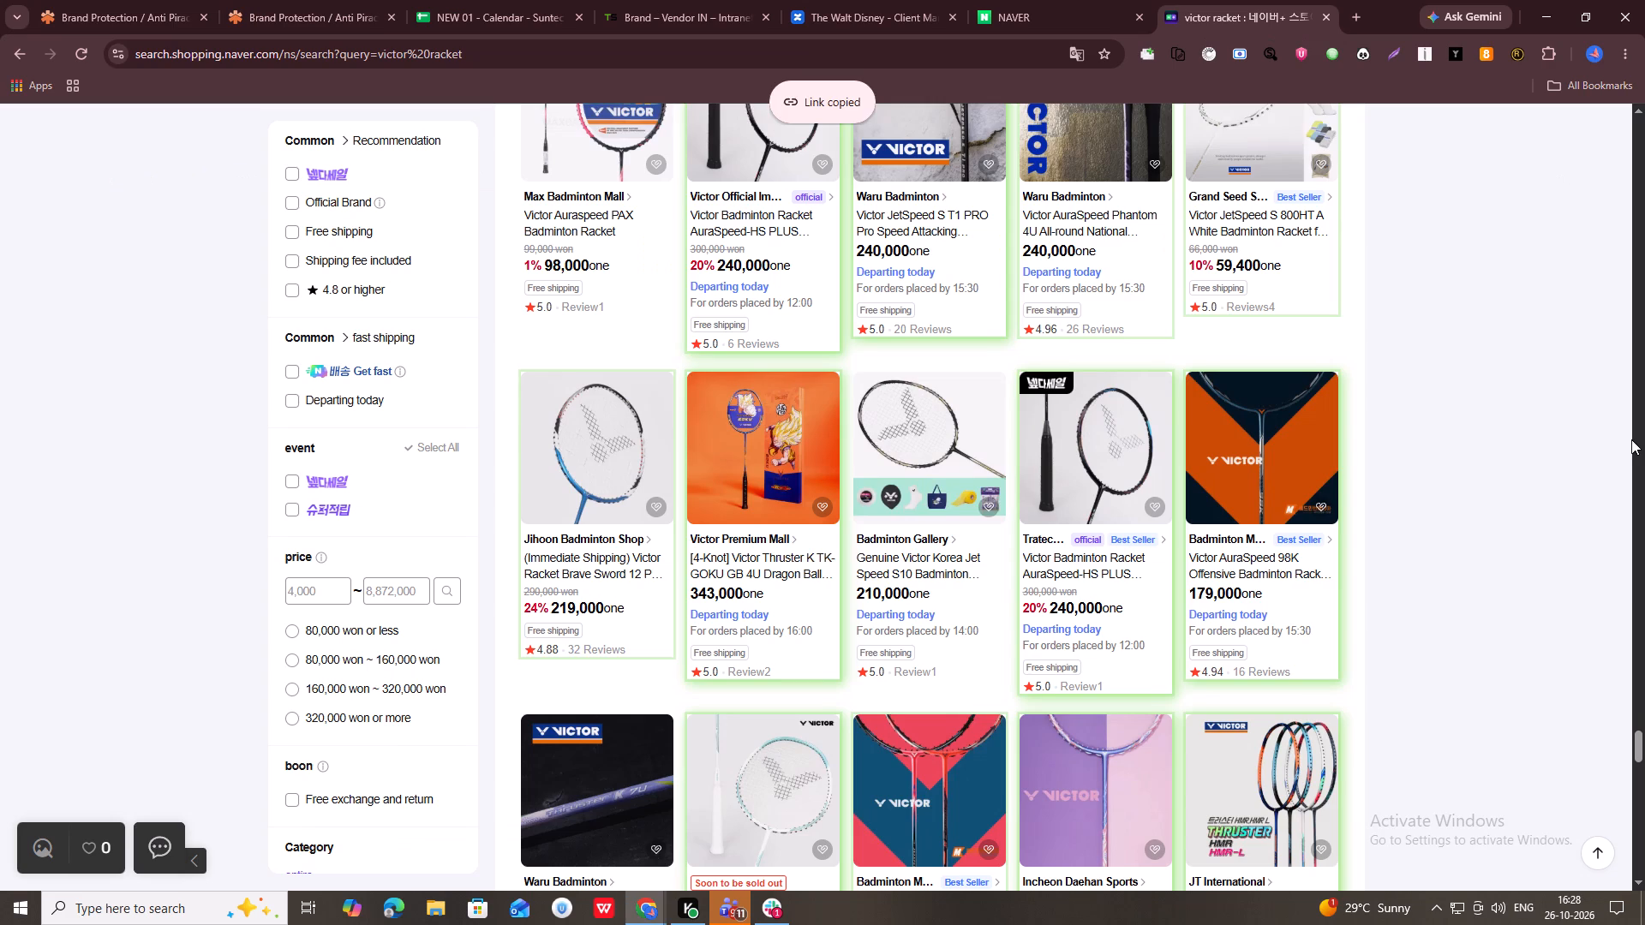
scroll(1540, 522, "down", 6)
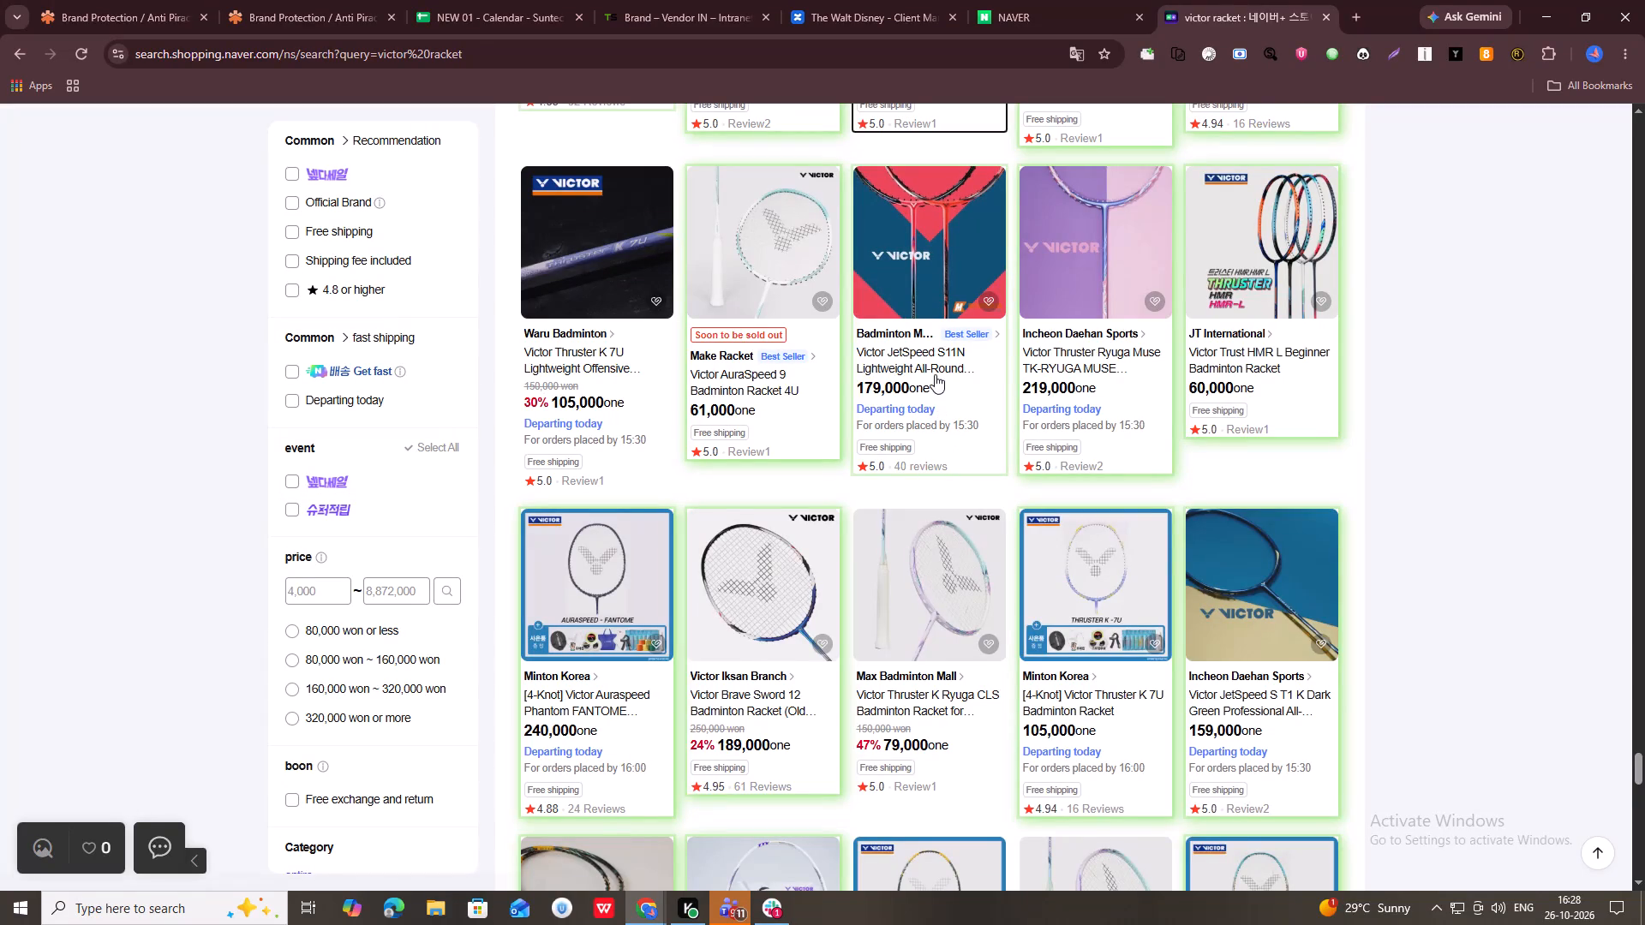
right_click(913, 704)
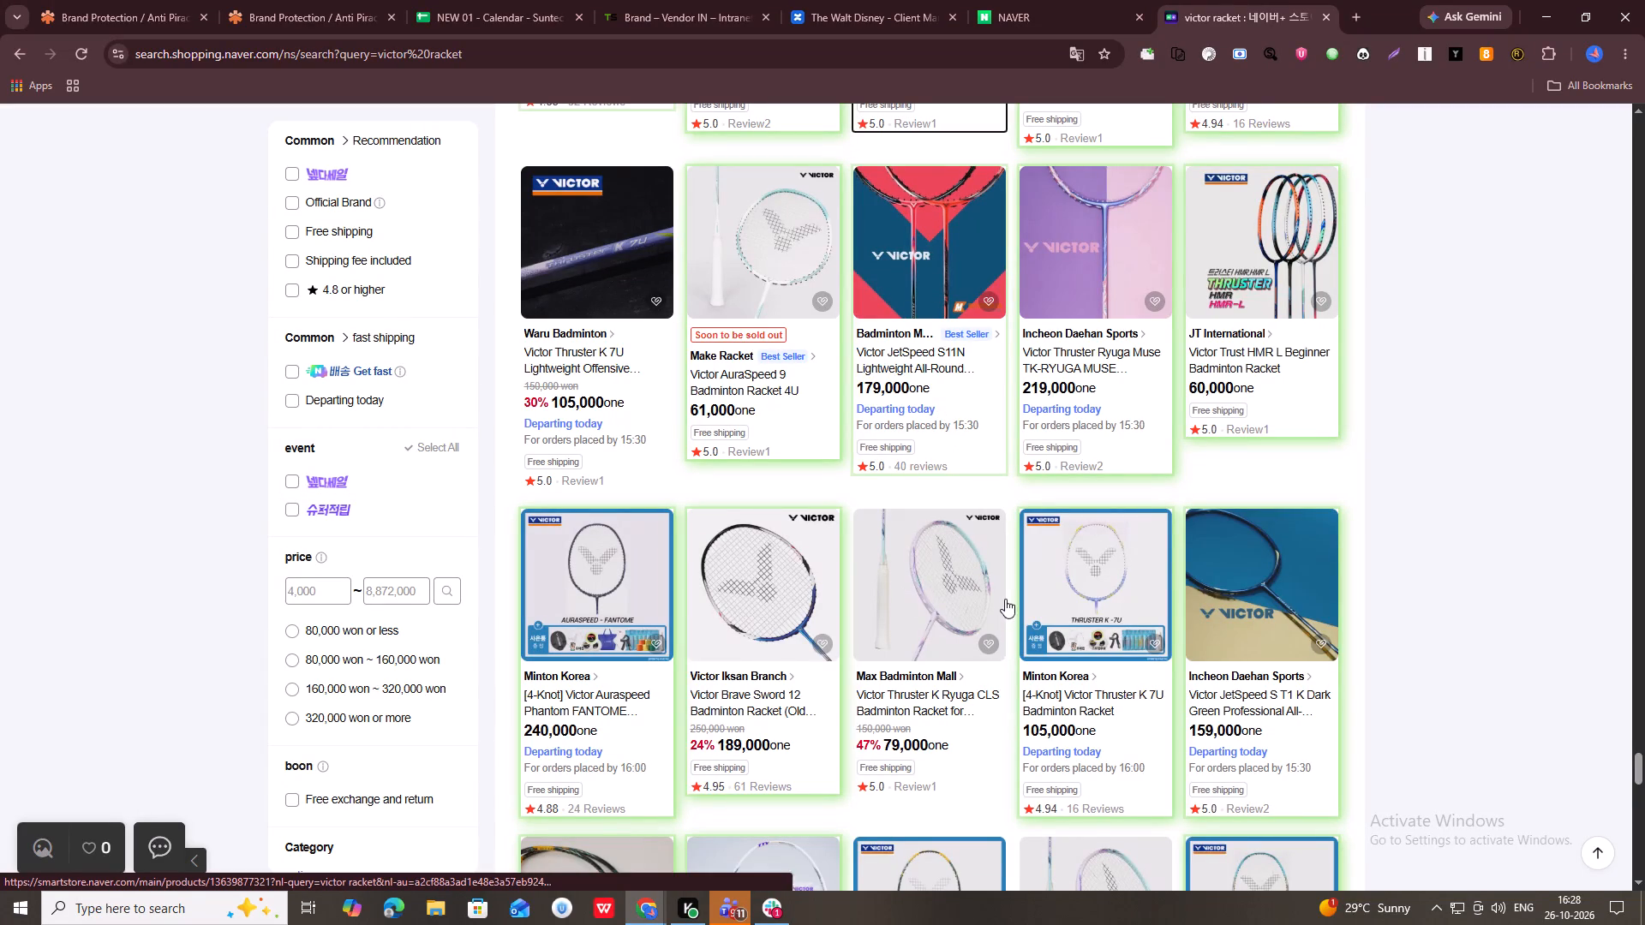
left_click(978, 582)
key("alt+Tab")
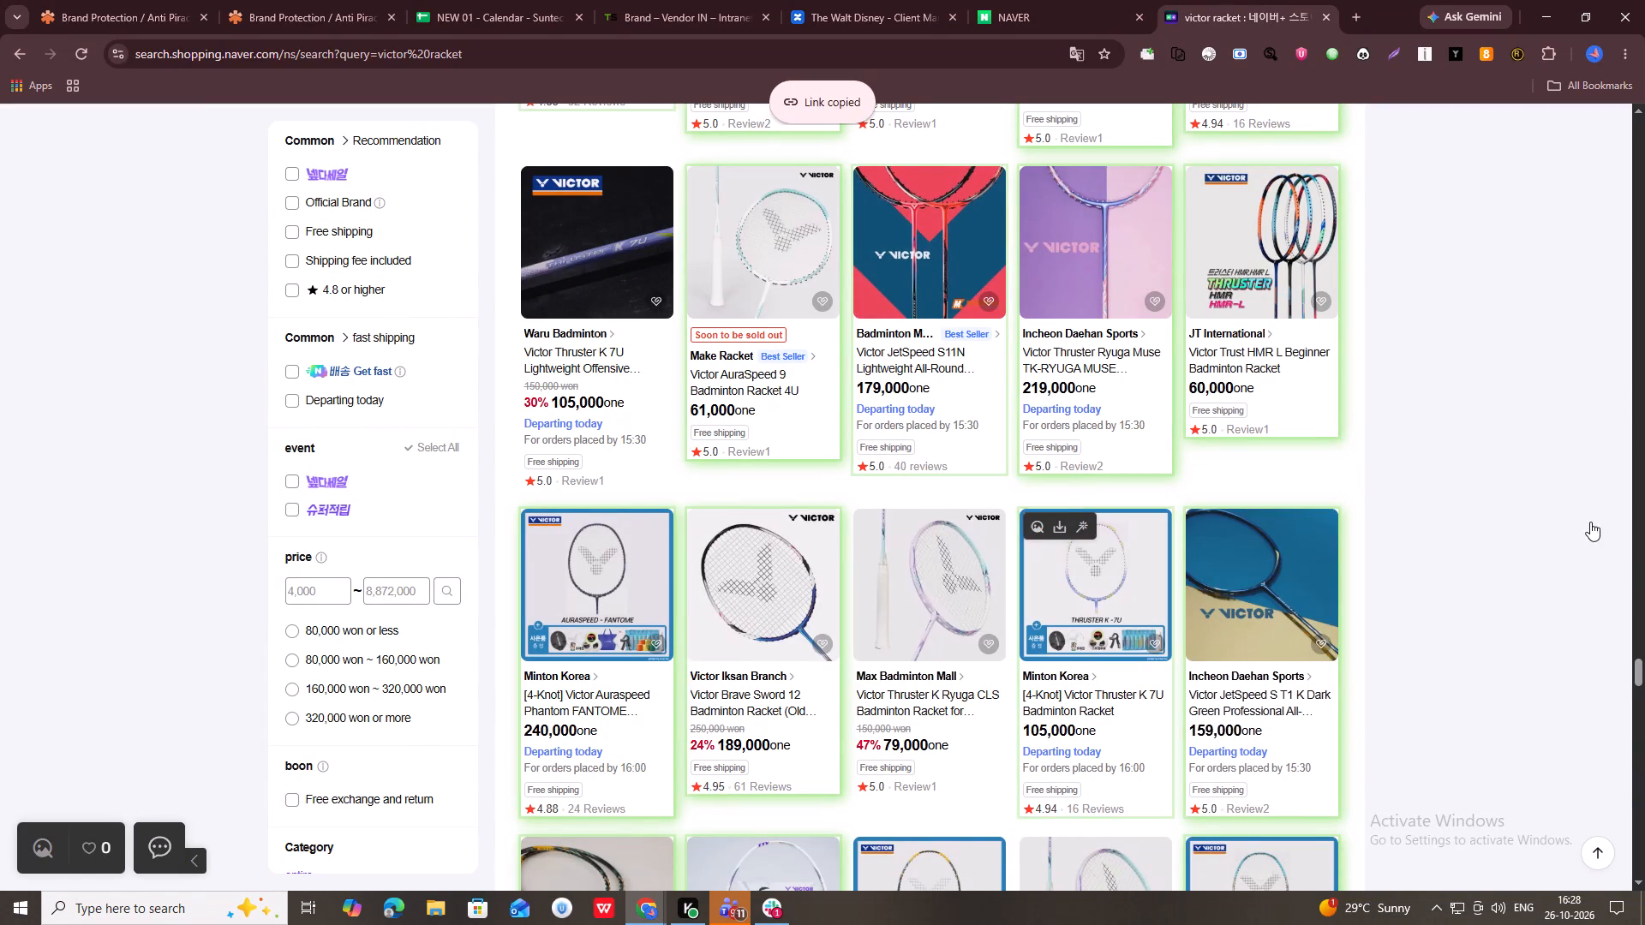
key("ctrl+v")
key("Down")
Copy the link of Victor Premium Mall's [4-Knot] Victor Thruster TKFC Ultra CX listing on Naver into Links cell C101851.
key("alt+Tab")
key("Down")
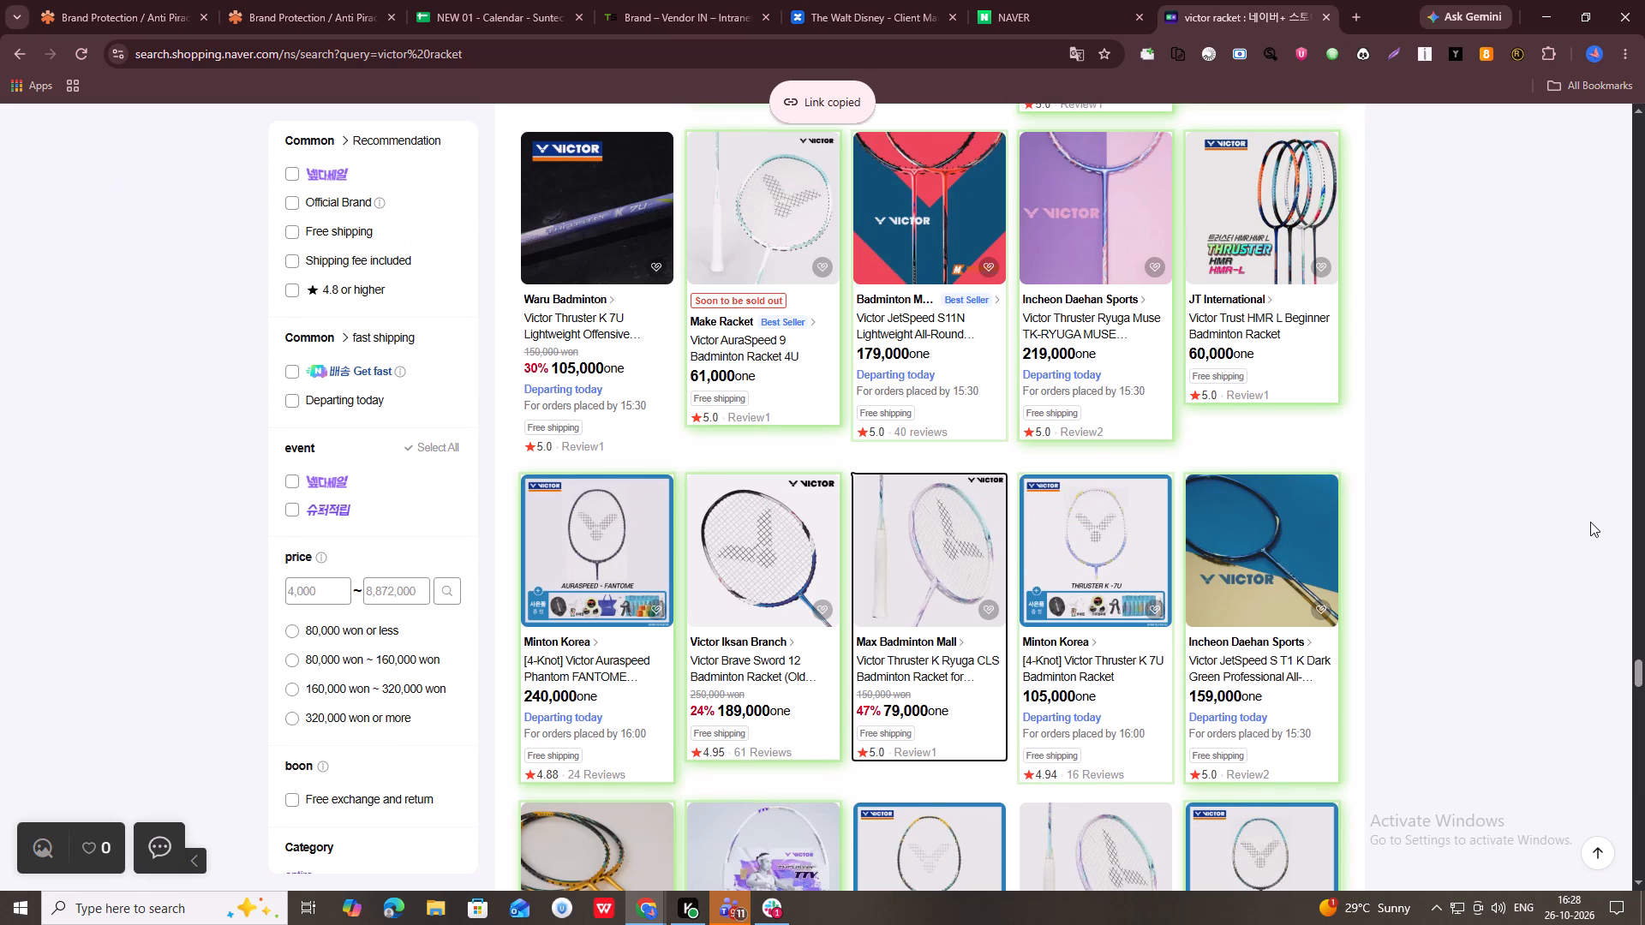
scroll(1376, 571, "down", 6)
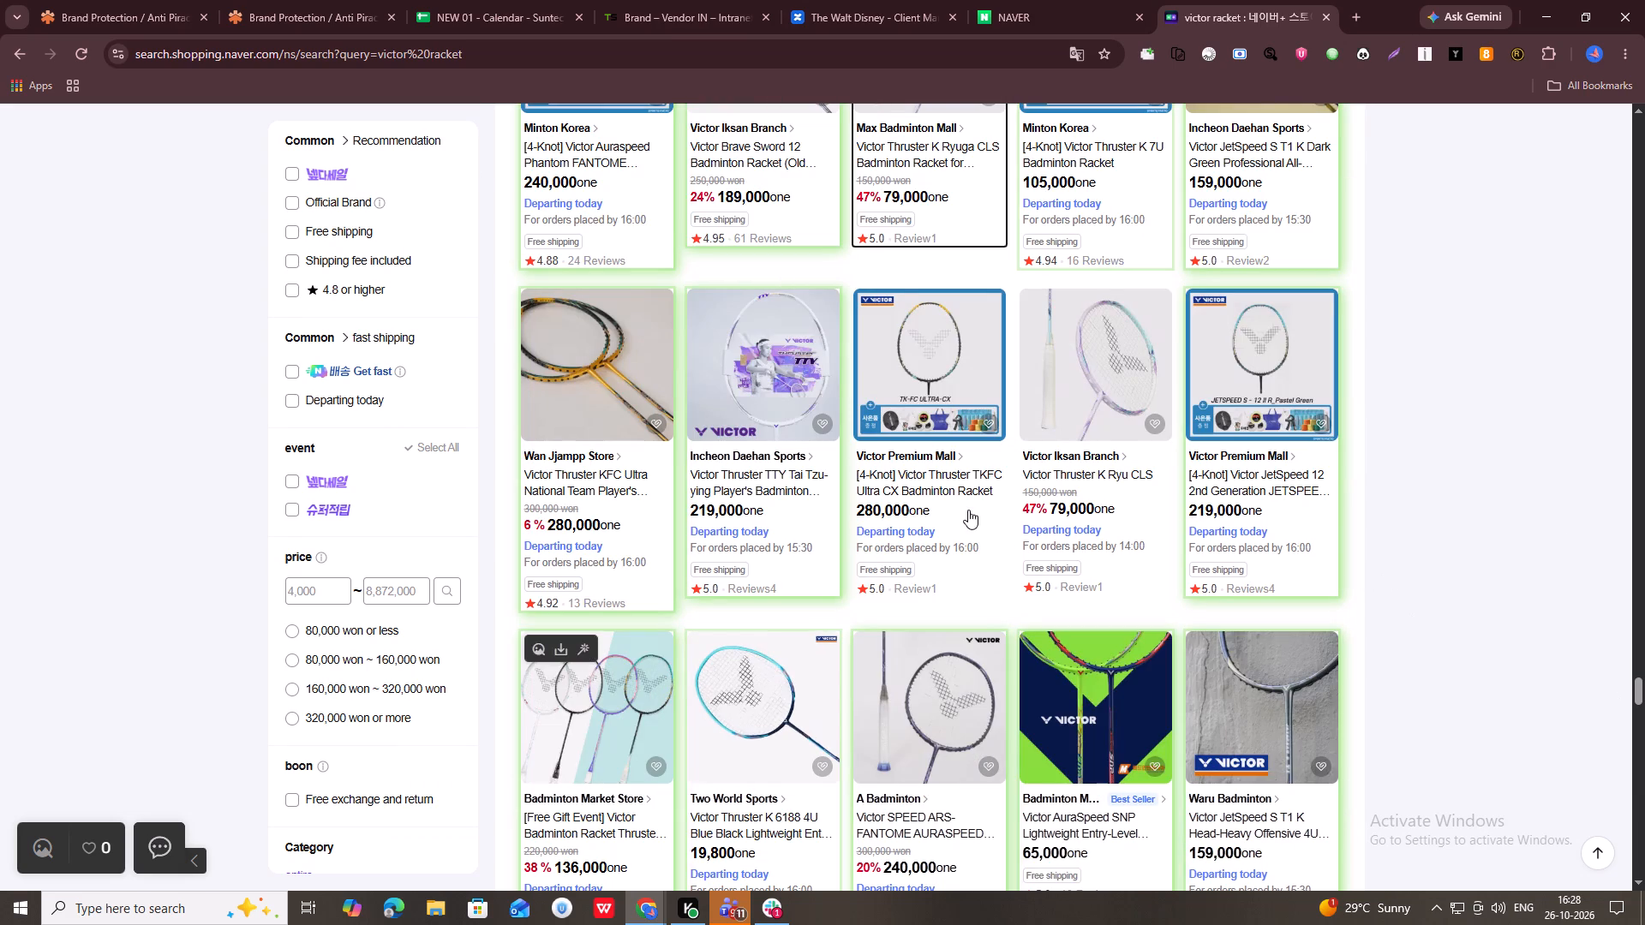
right_click(968, 486)
left_click(1037, 664)
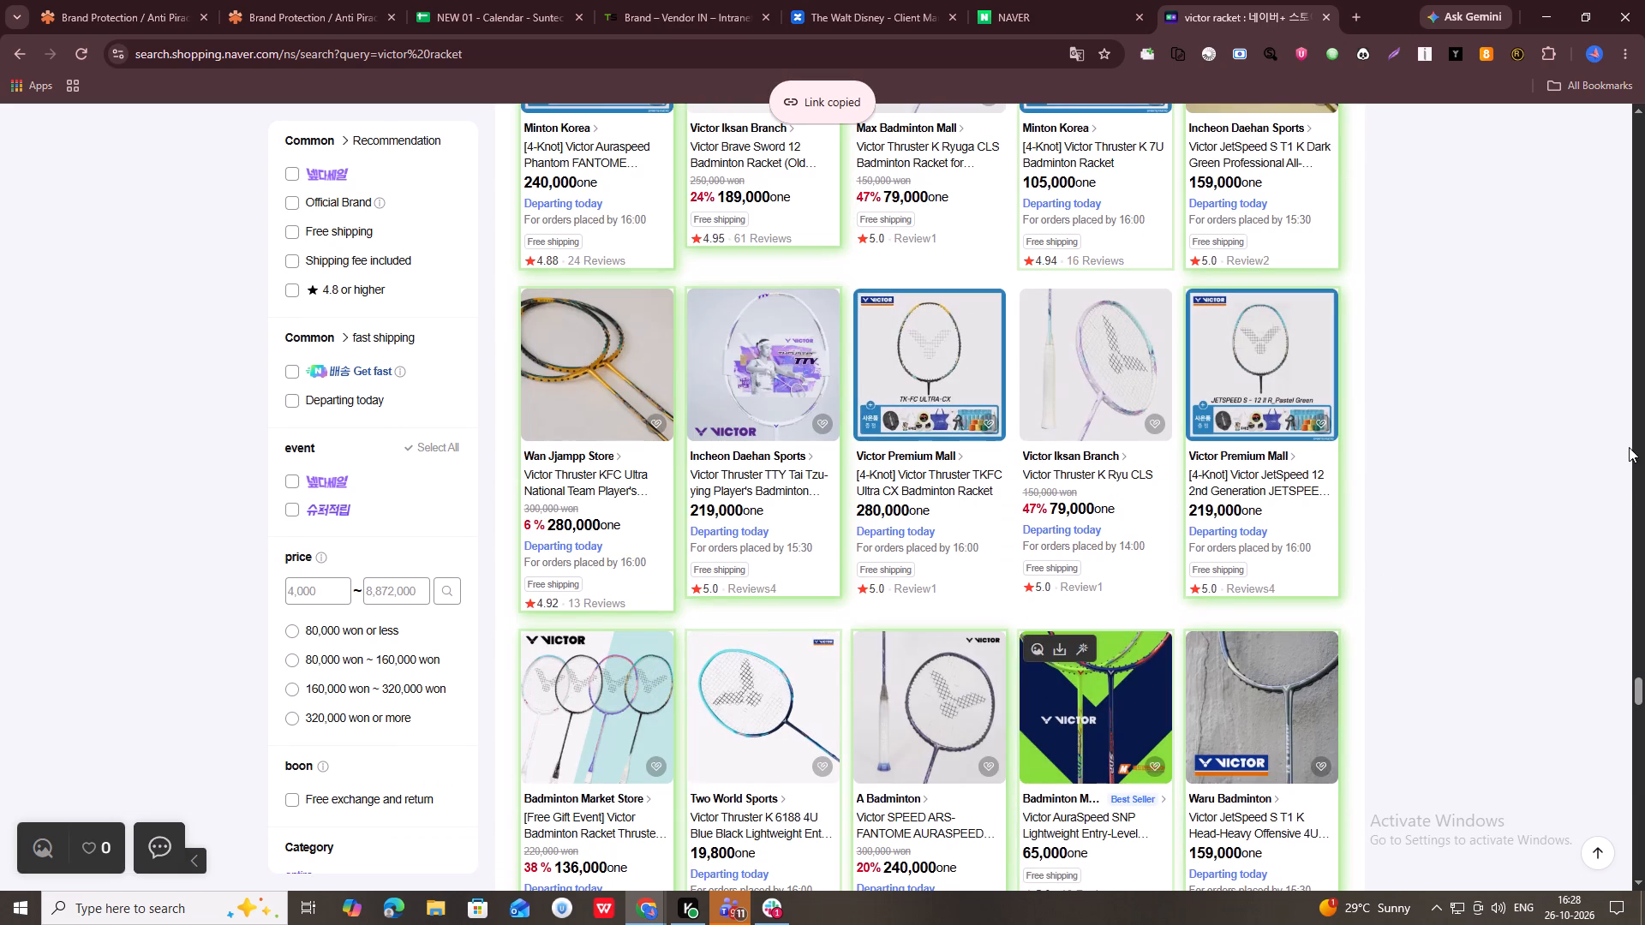
key("alt+Tab")
key("ctrl+v")
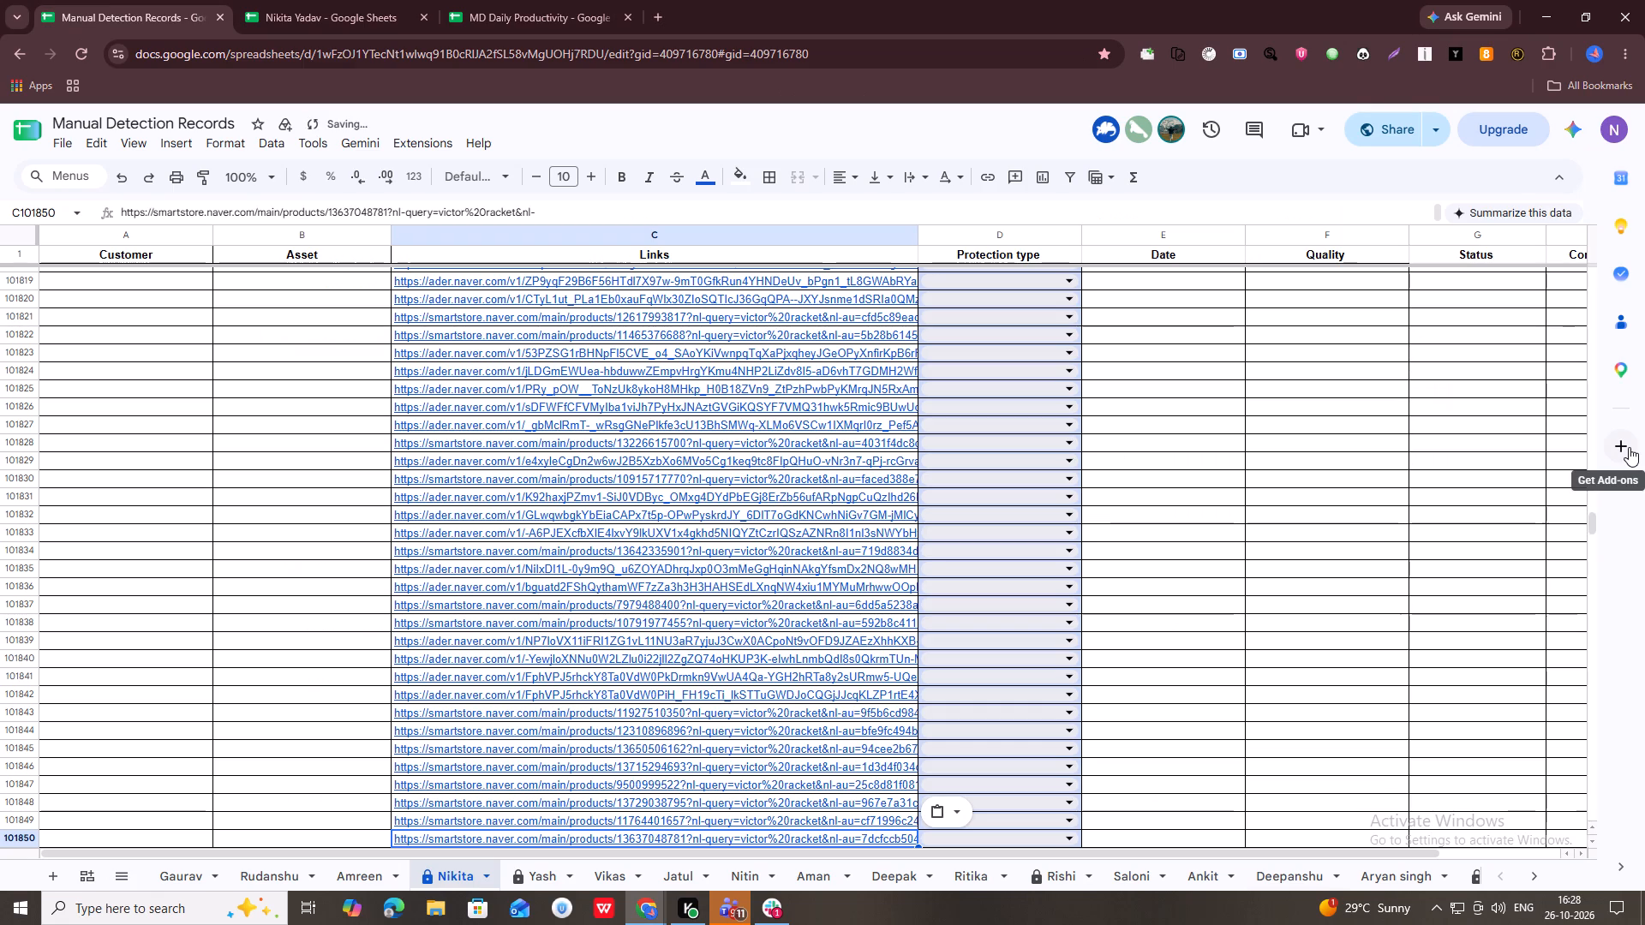
key("ctrl+z")
key("Down")
key("ctrl+v")
key("Down")
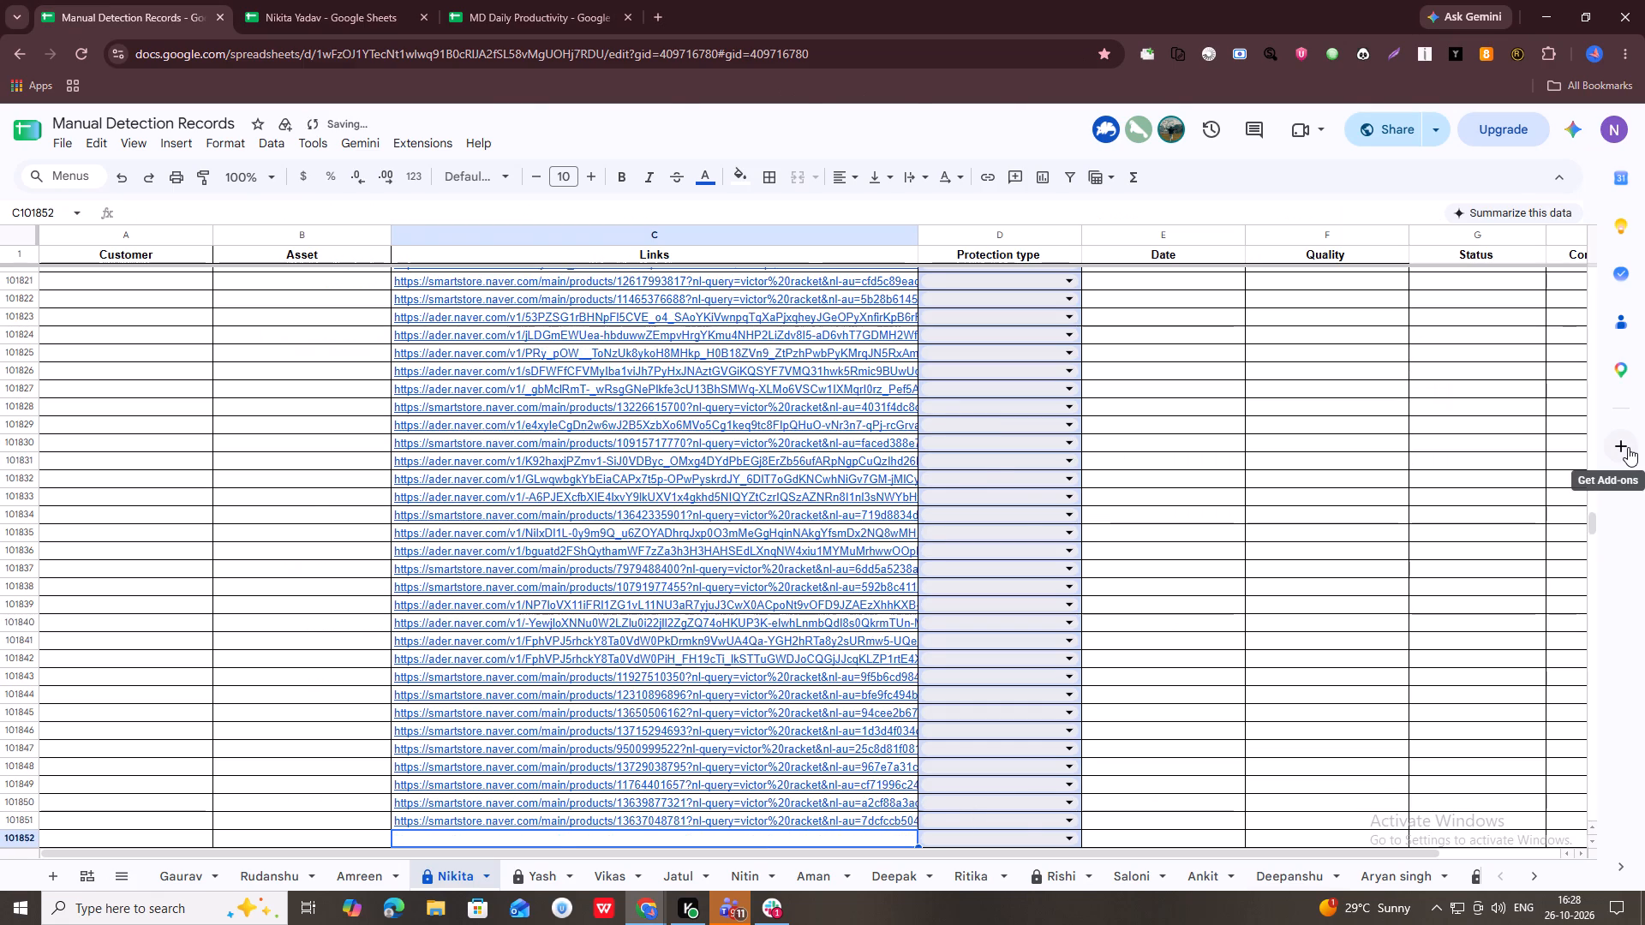
Copy the link of Victor Iksan Branch's Victor Thruster K Ryu CLS listing on Naver into Links cell C101852.
key("alt+Tab")
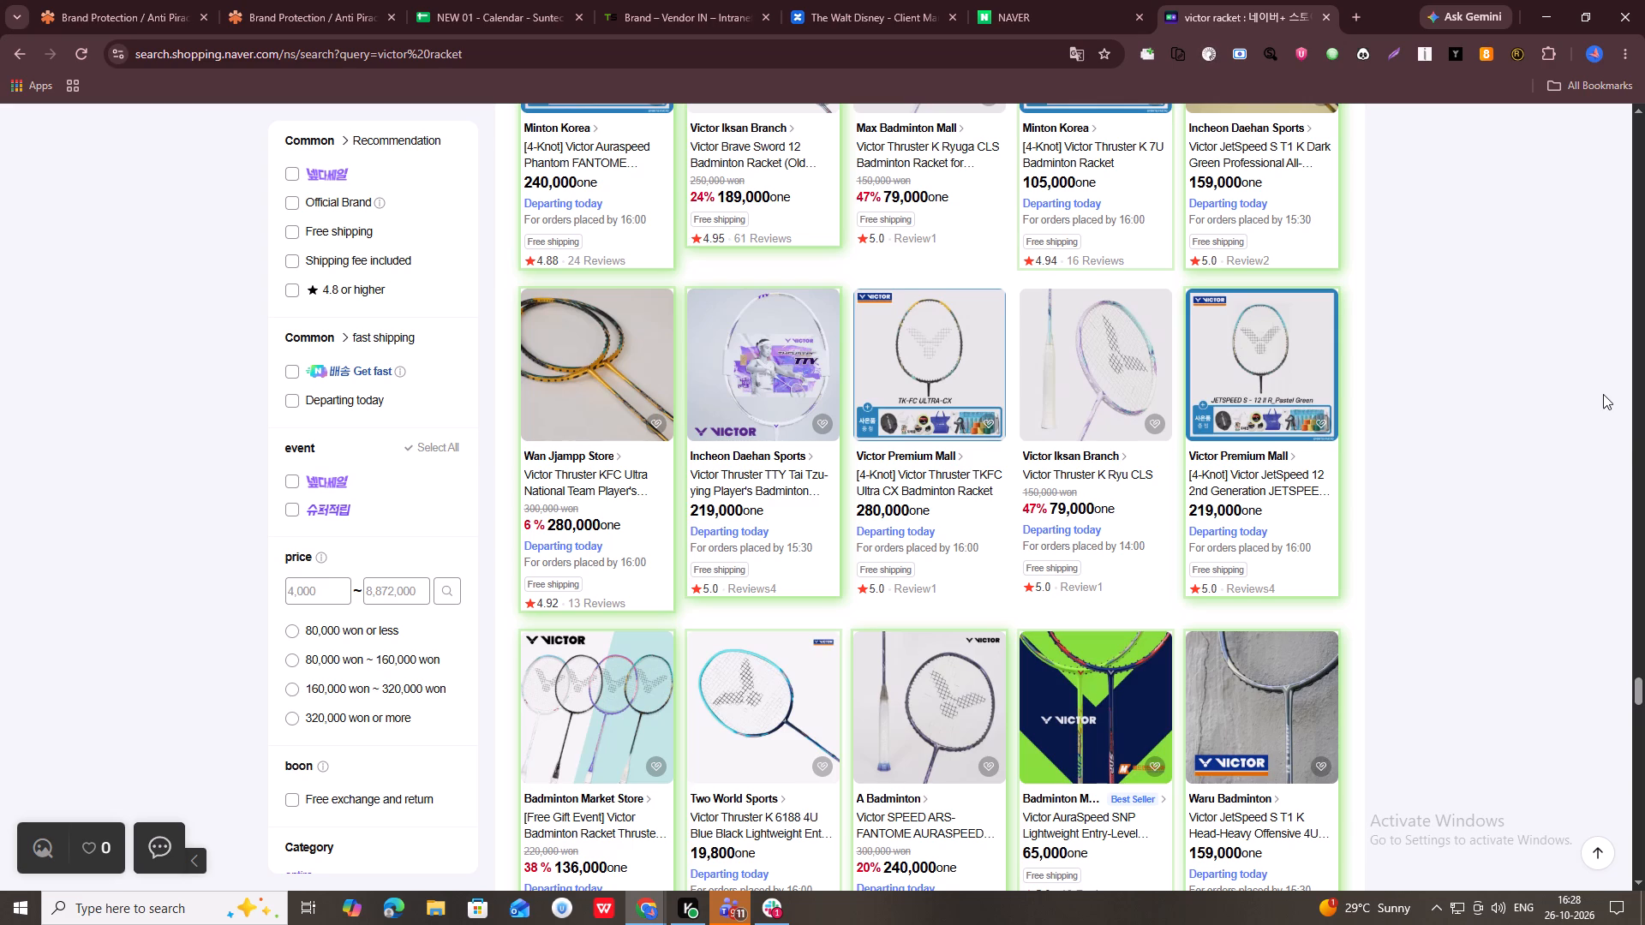
key("Right")
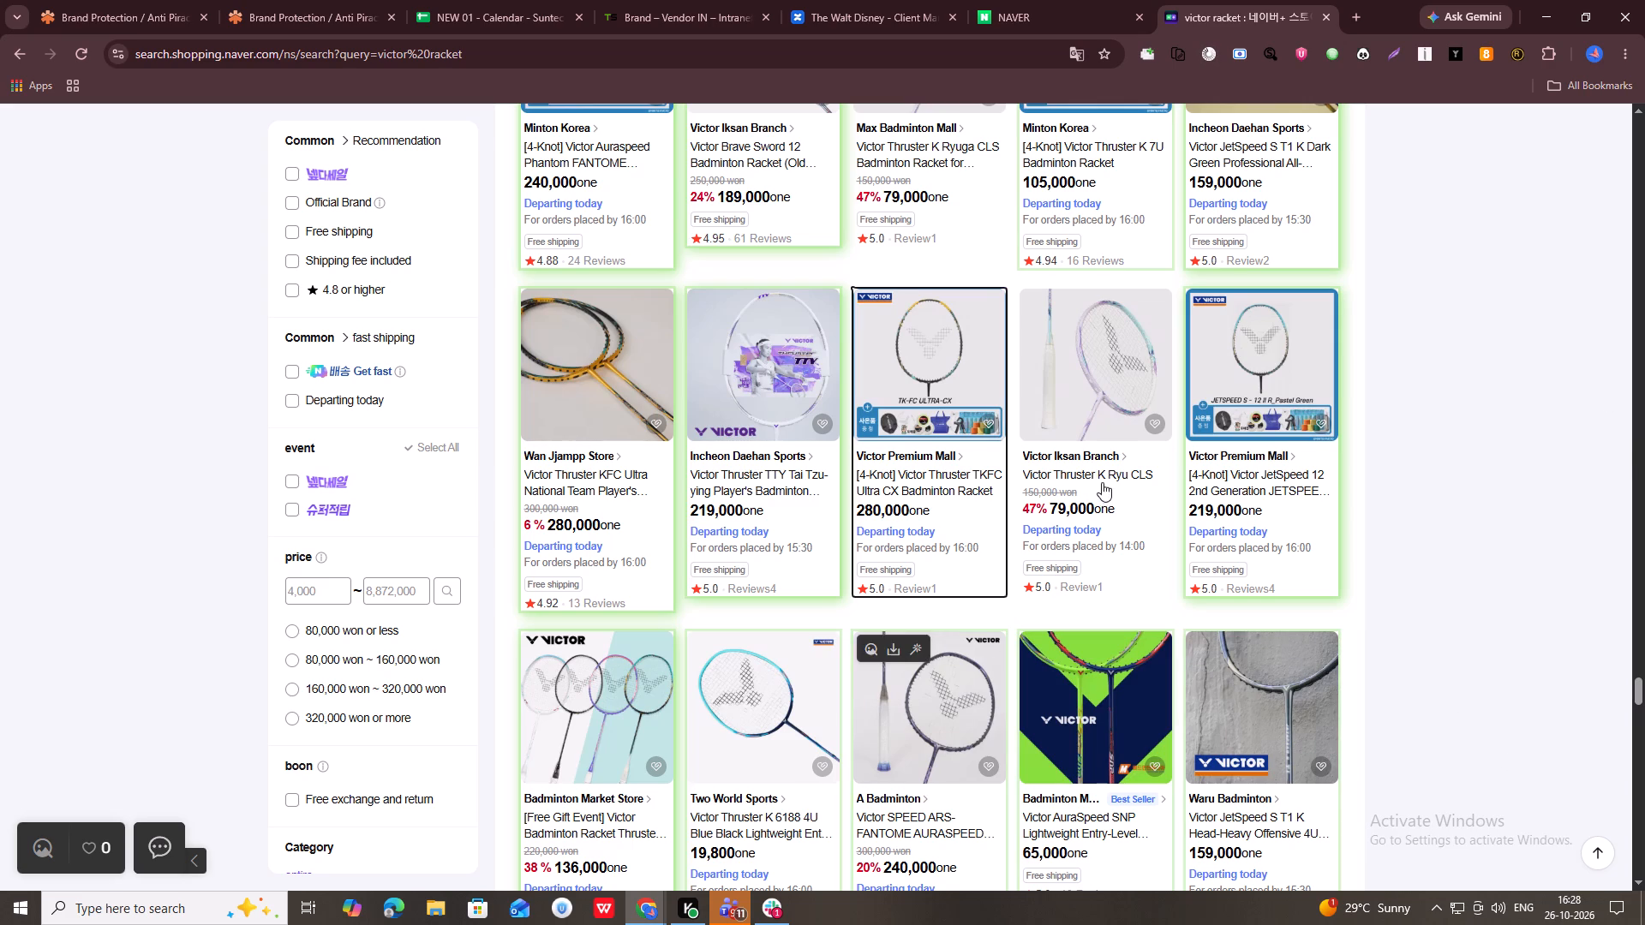
right_click(1104, 474)
left_click(1150, 655)
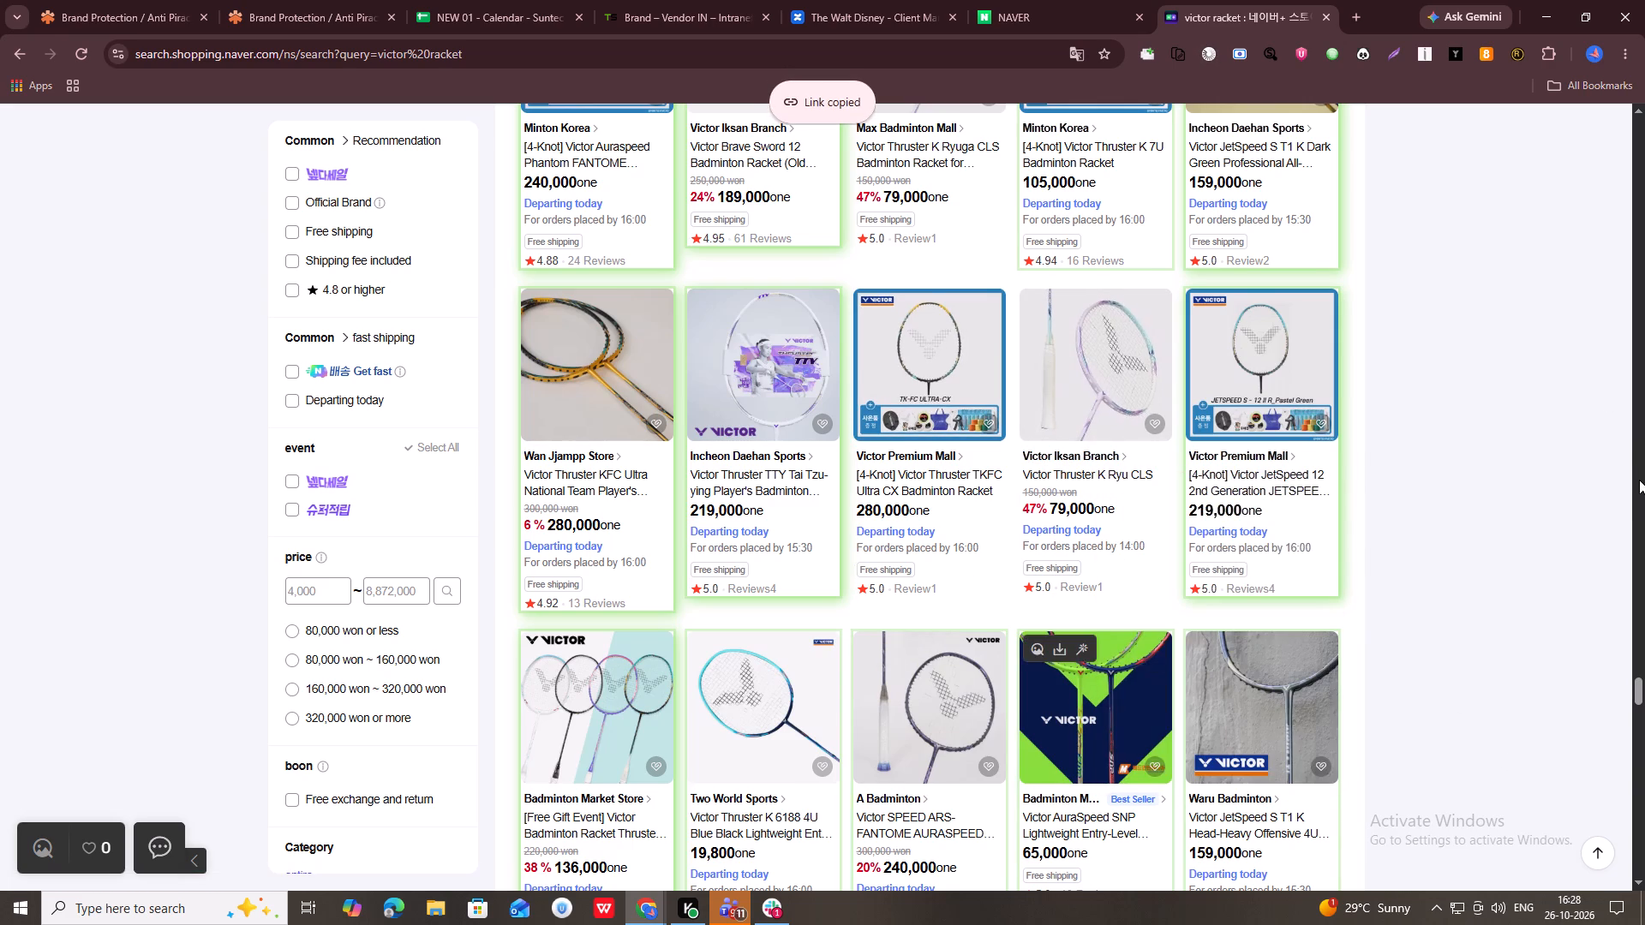
key("alt+Tab")
key("ctrl+v")
key("Down")
Copy the link of Minton Friends' Victor Thruster K Ryuga Muse 5U listing on Naver into Links cell C101853.
key("alt+Tab")
key("Down")
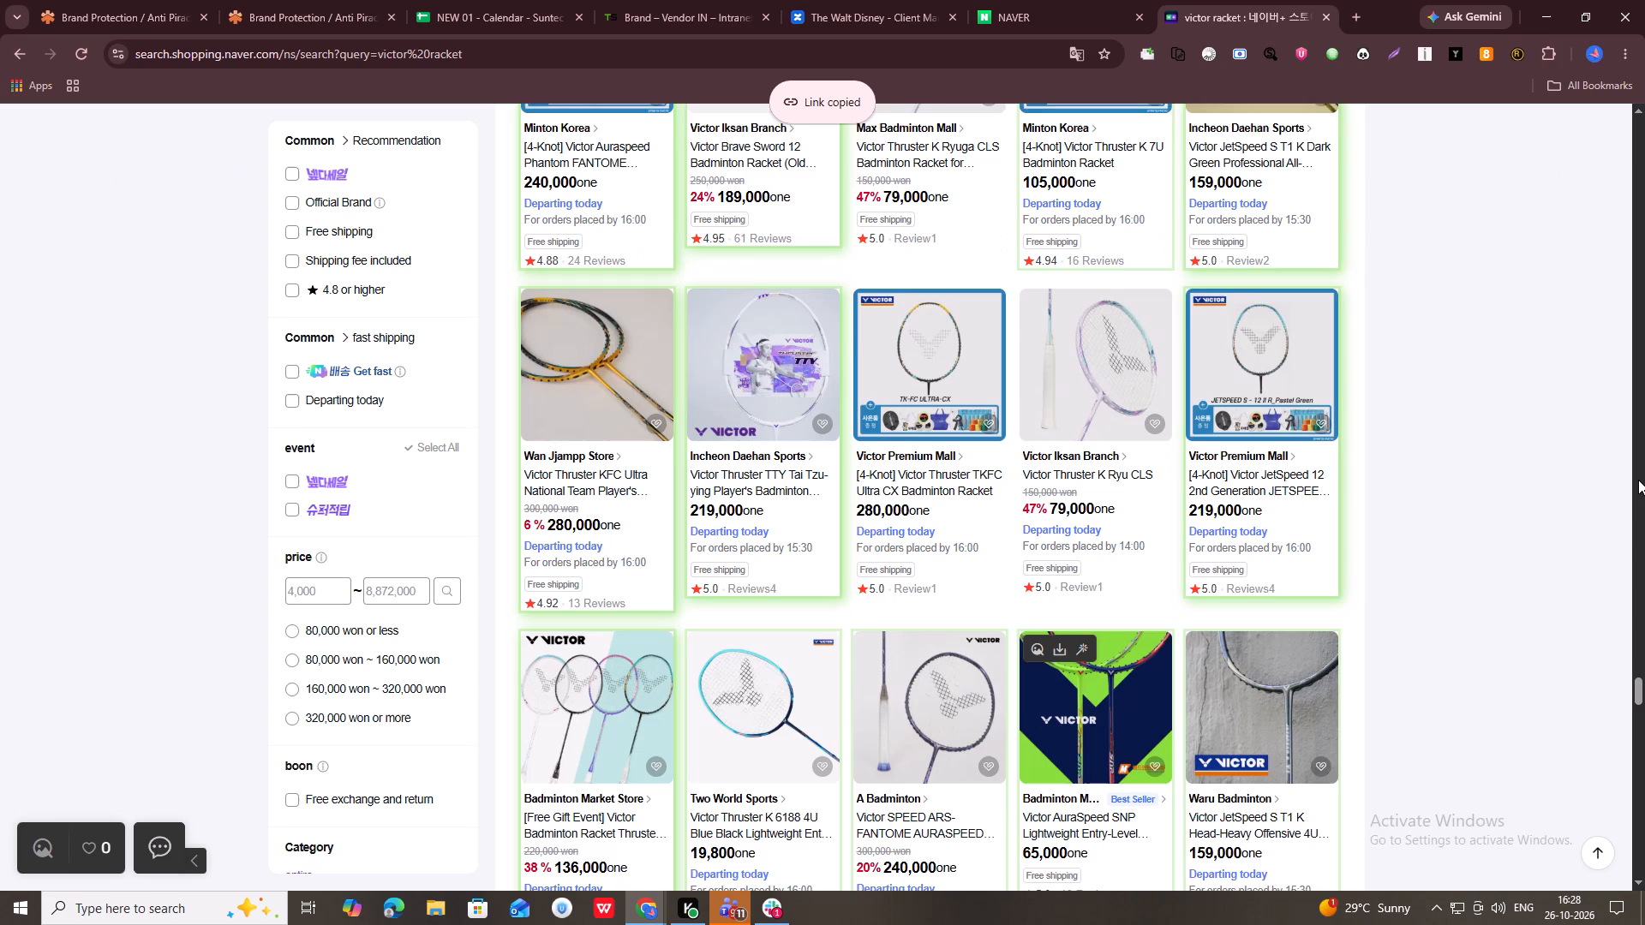
scroll(1475, 737, "down", 4)
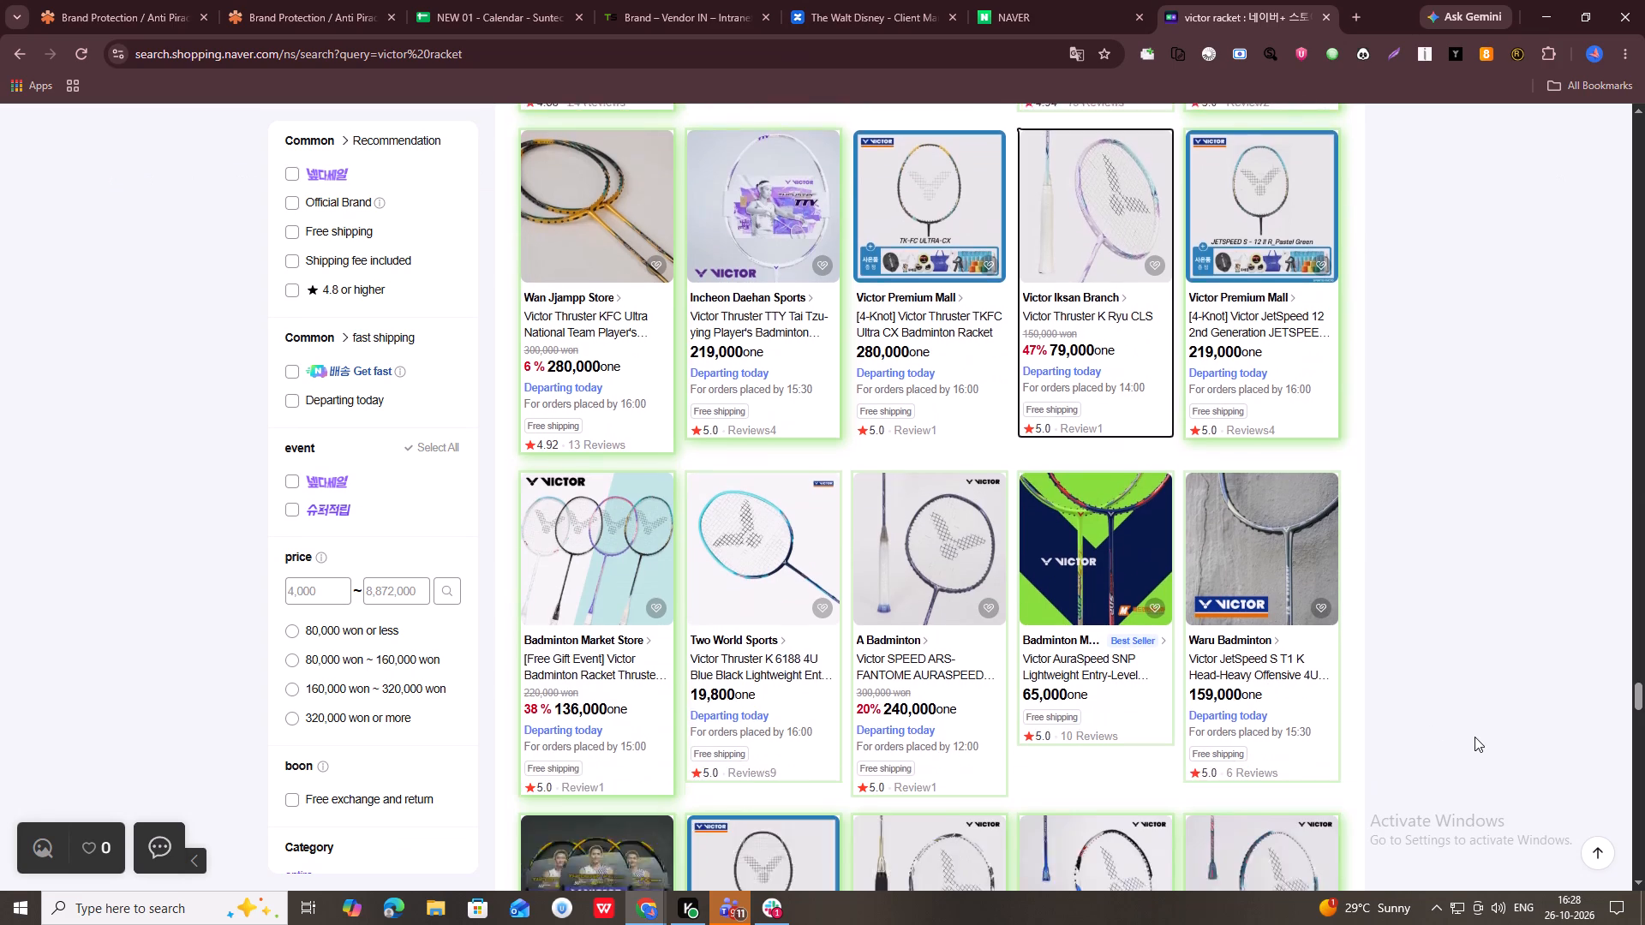
scroll(1348, 741, "down", 3)
scroll(1570, 719, "down", 5)
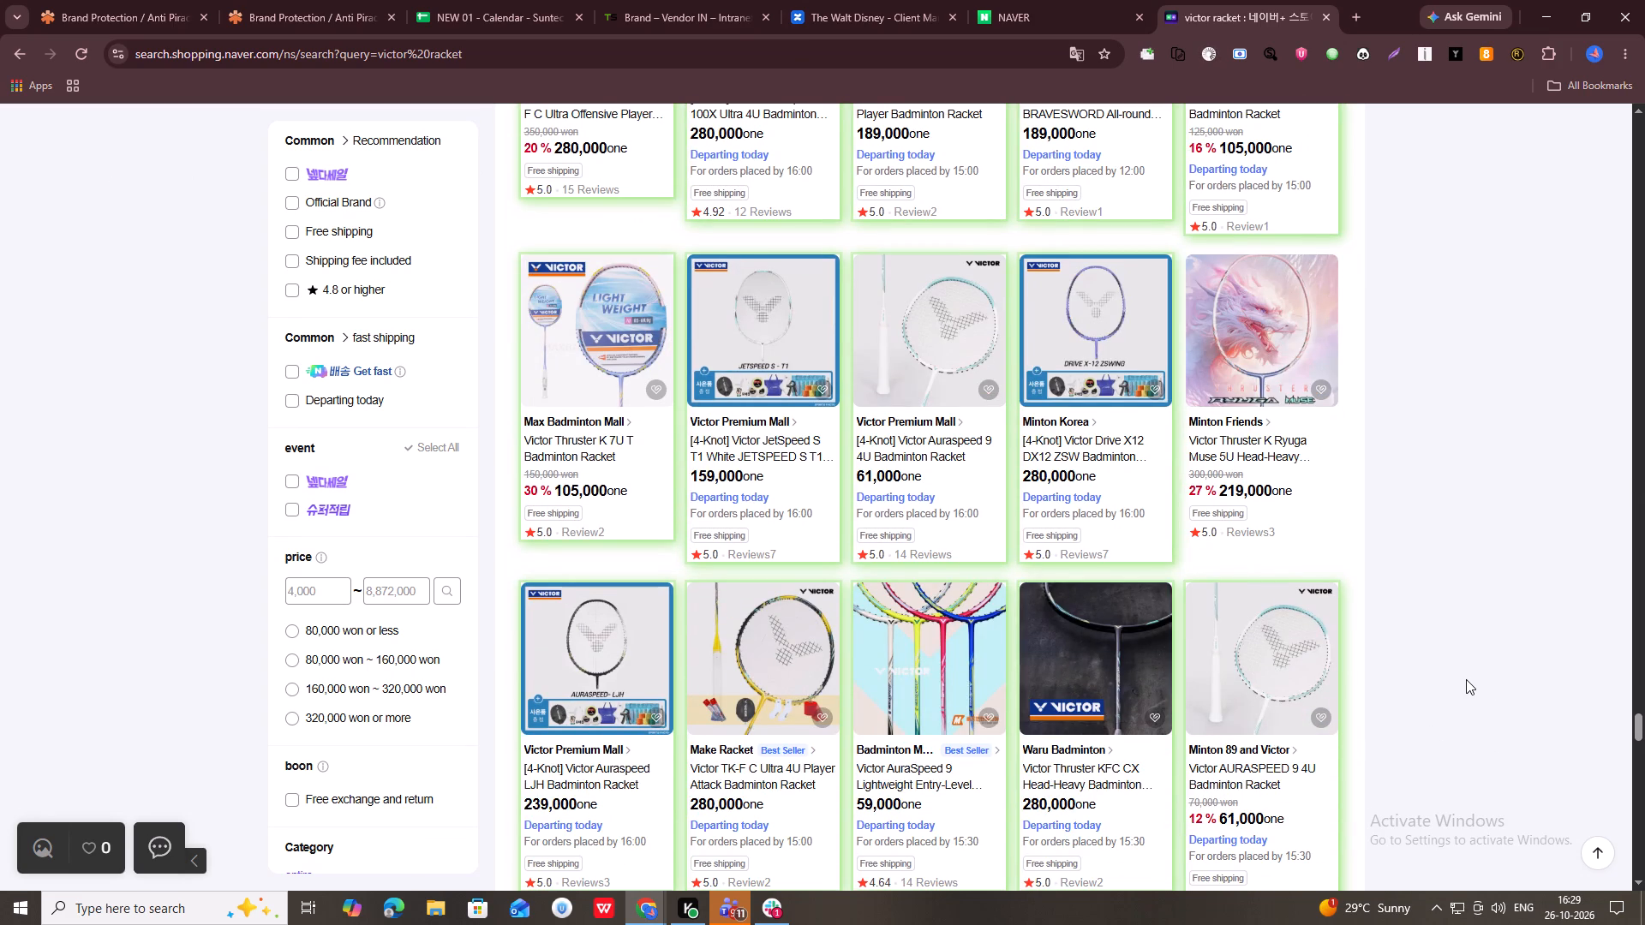
right_click(1259, 444)
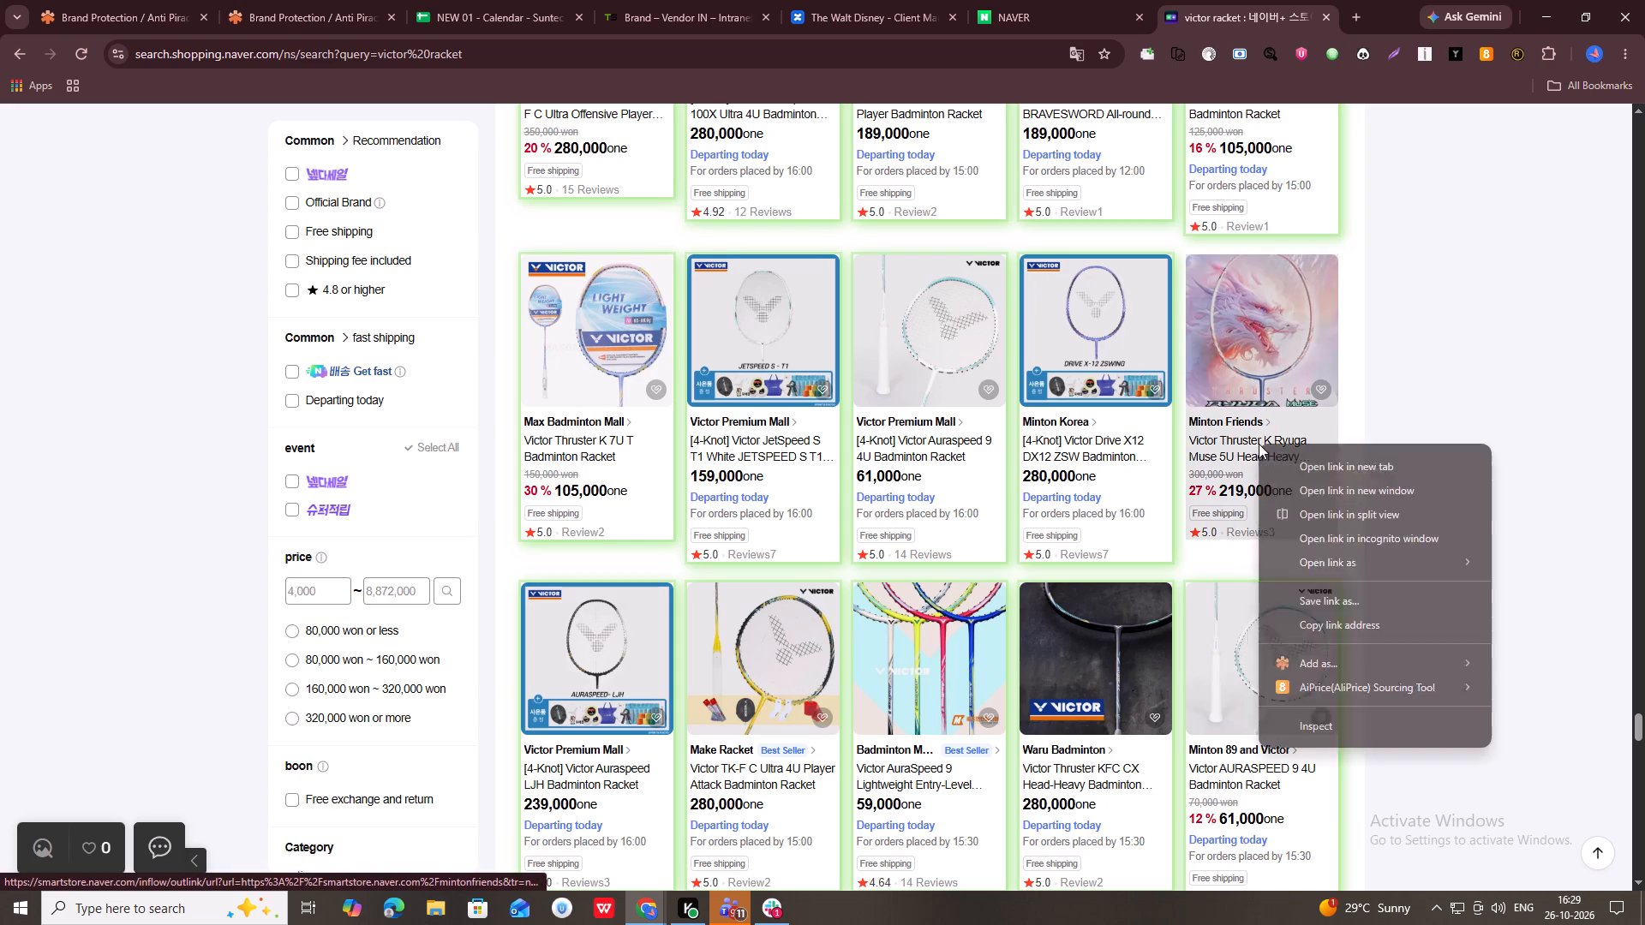
left_click(1308, 625)
key("alt+Tab")
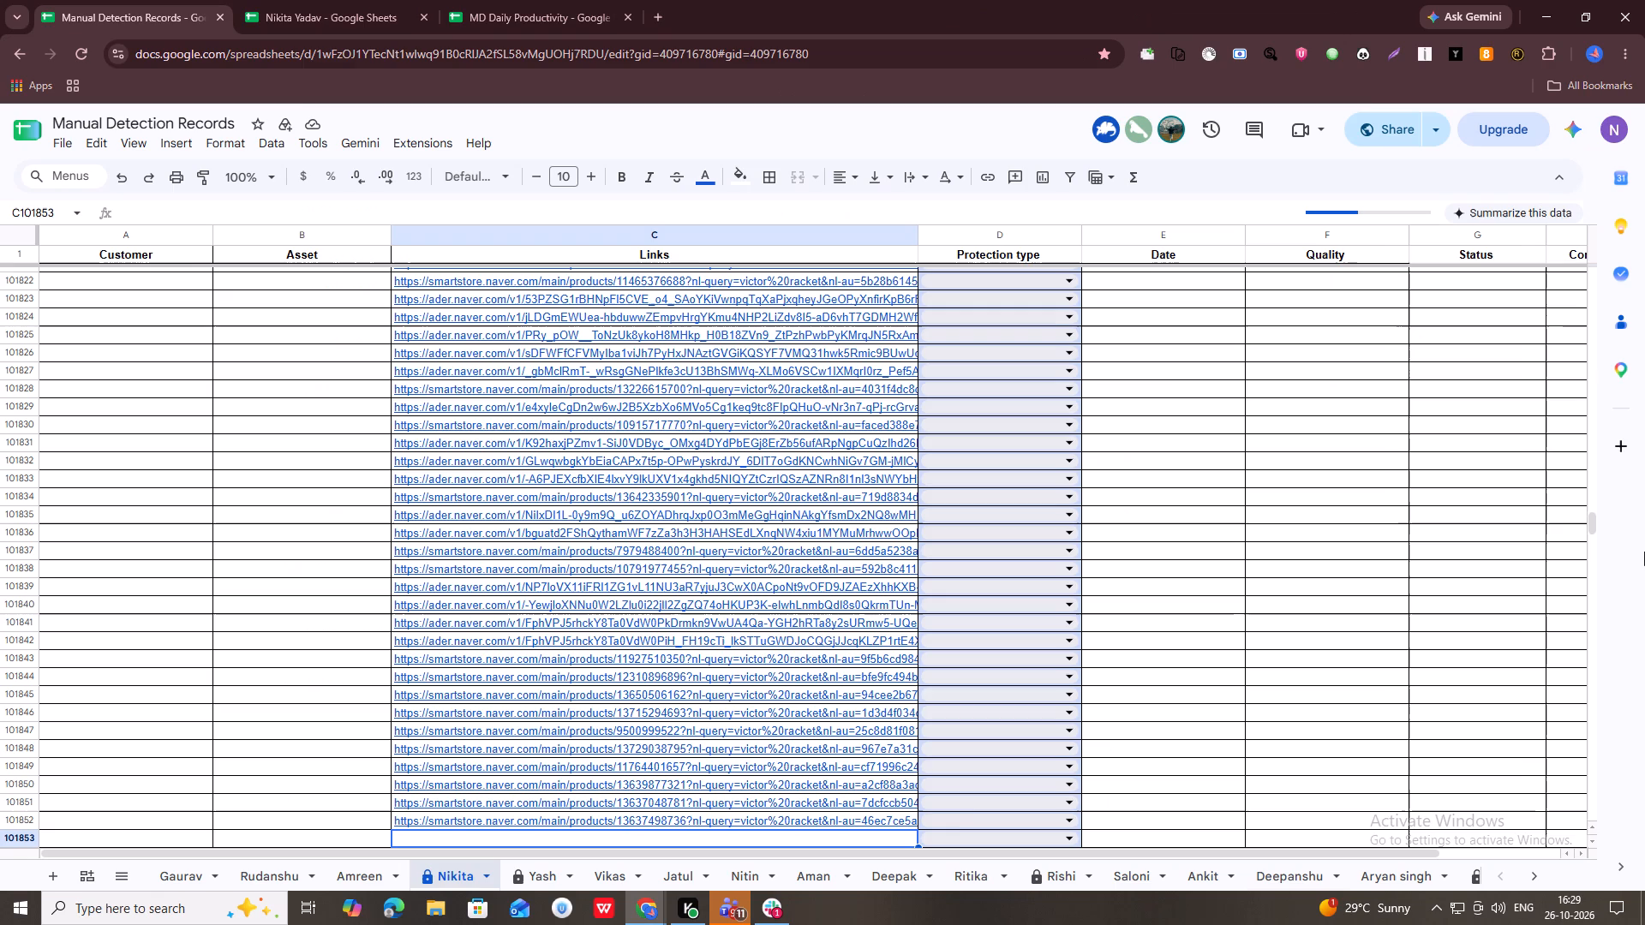
key("ctrl+v")
key("Down")
Copy the link of Incheon Daehan Sports' Victor AuraSpeed 77F listing on Naver into Links cell C101854.
key("alt+Tab")
key("Down")
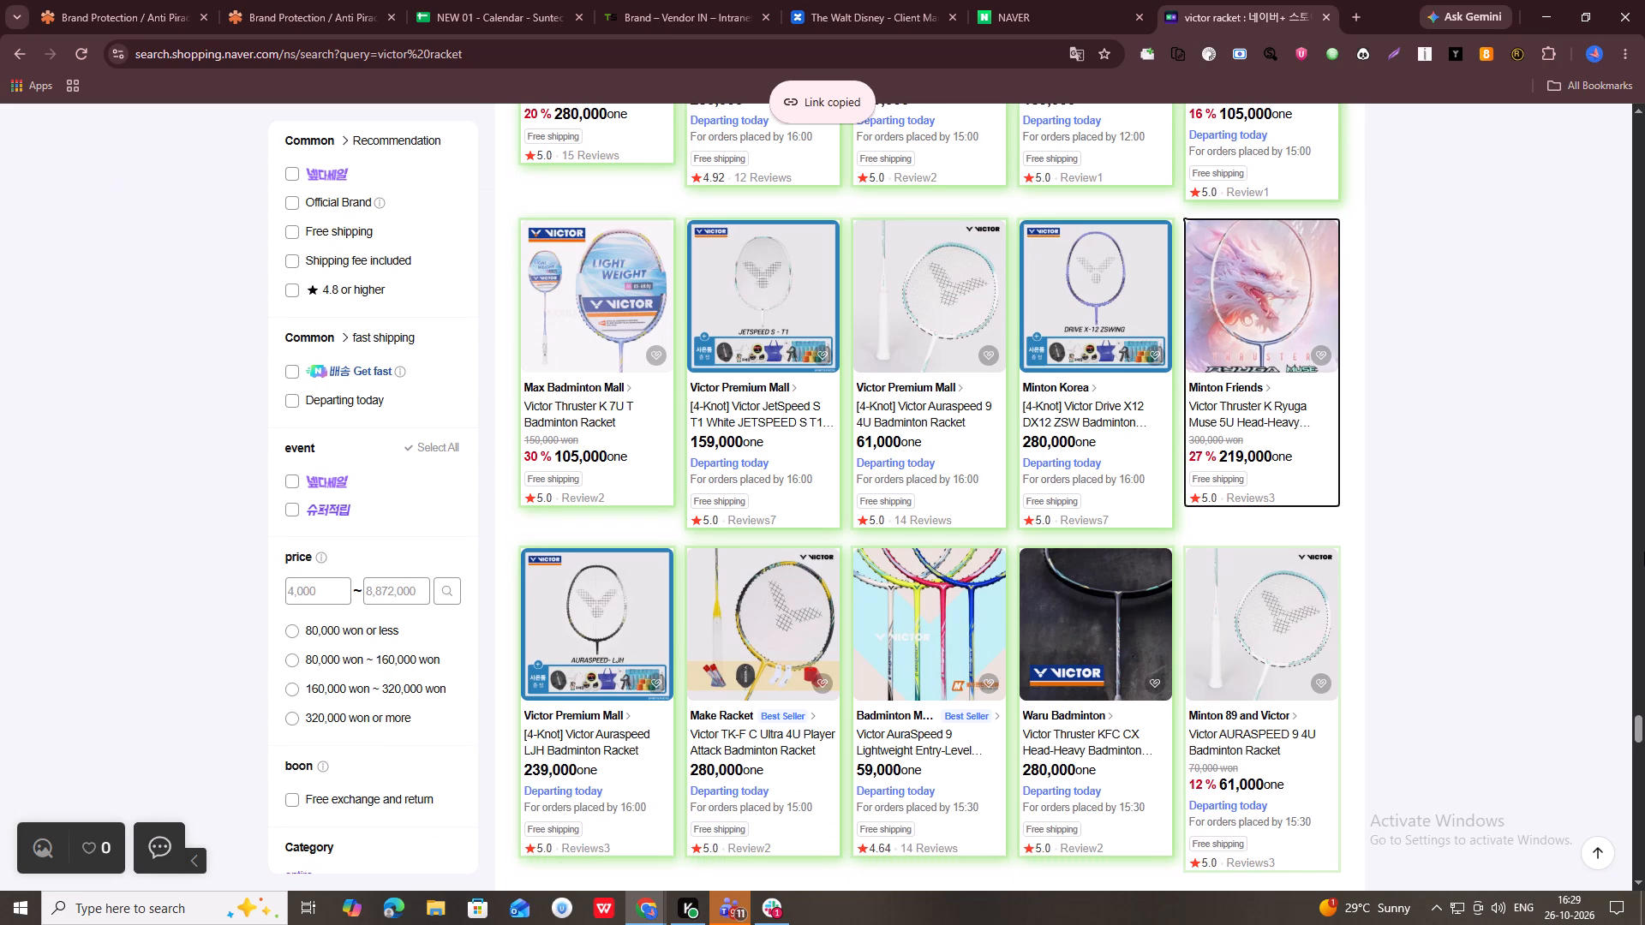
scroll(1409, 554, "down", 7)
scroll(1072, 497, "down", 1)
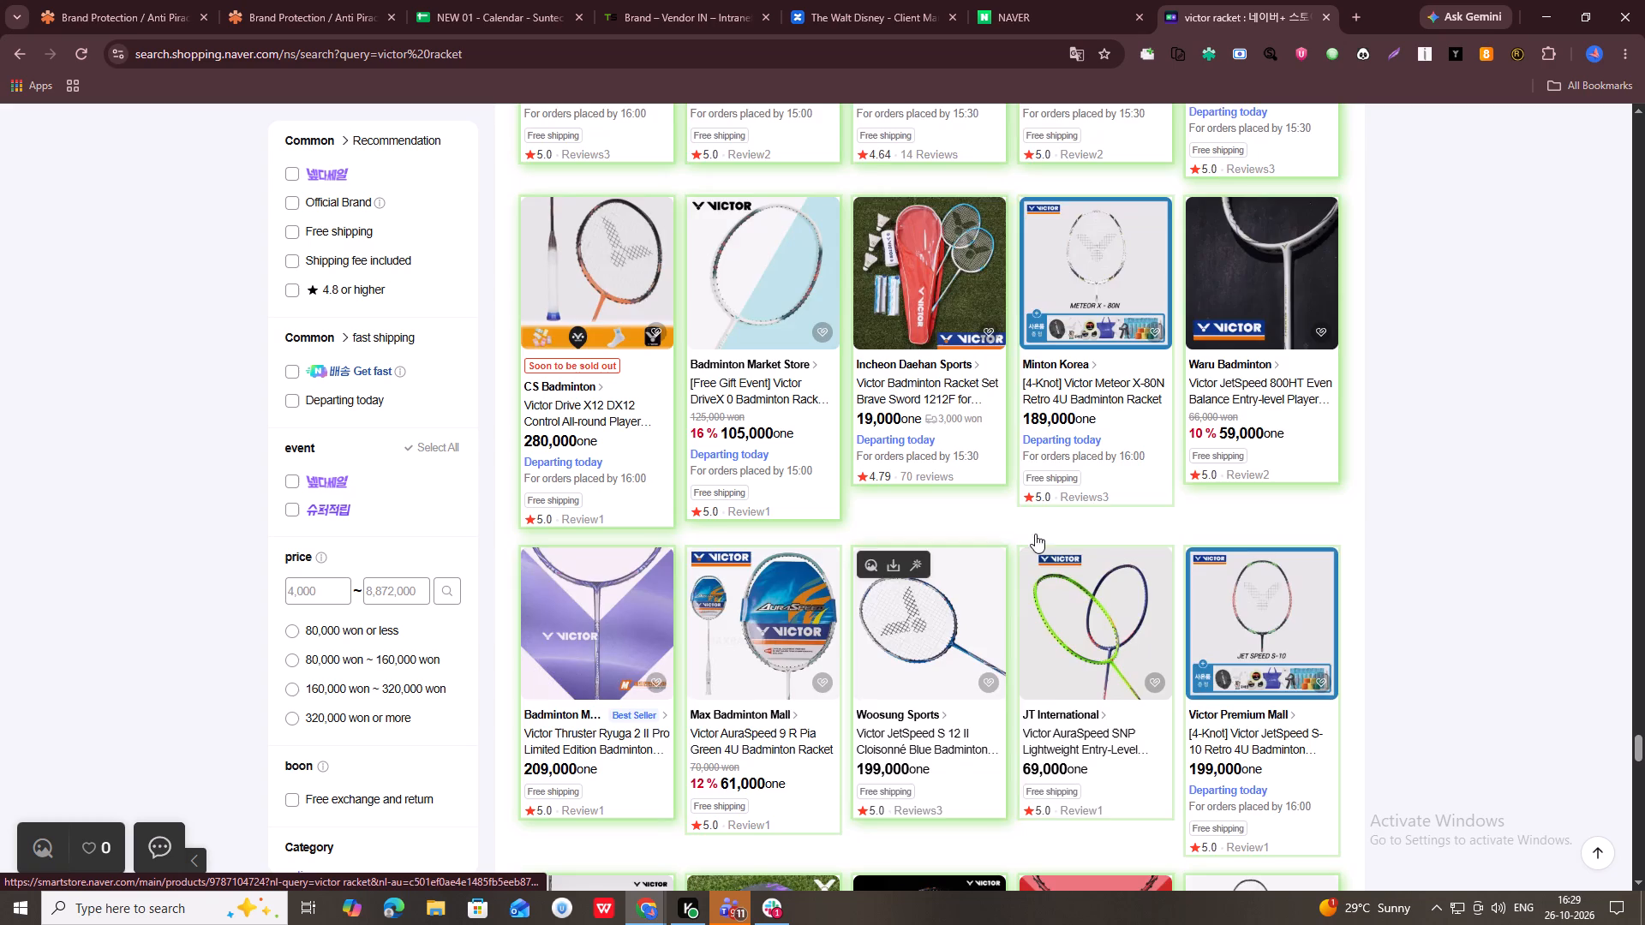
scroll(1052, 523, "down", 8)
scroll(1052, 523, "up", 1)
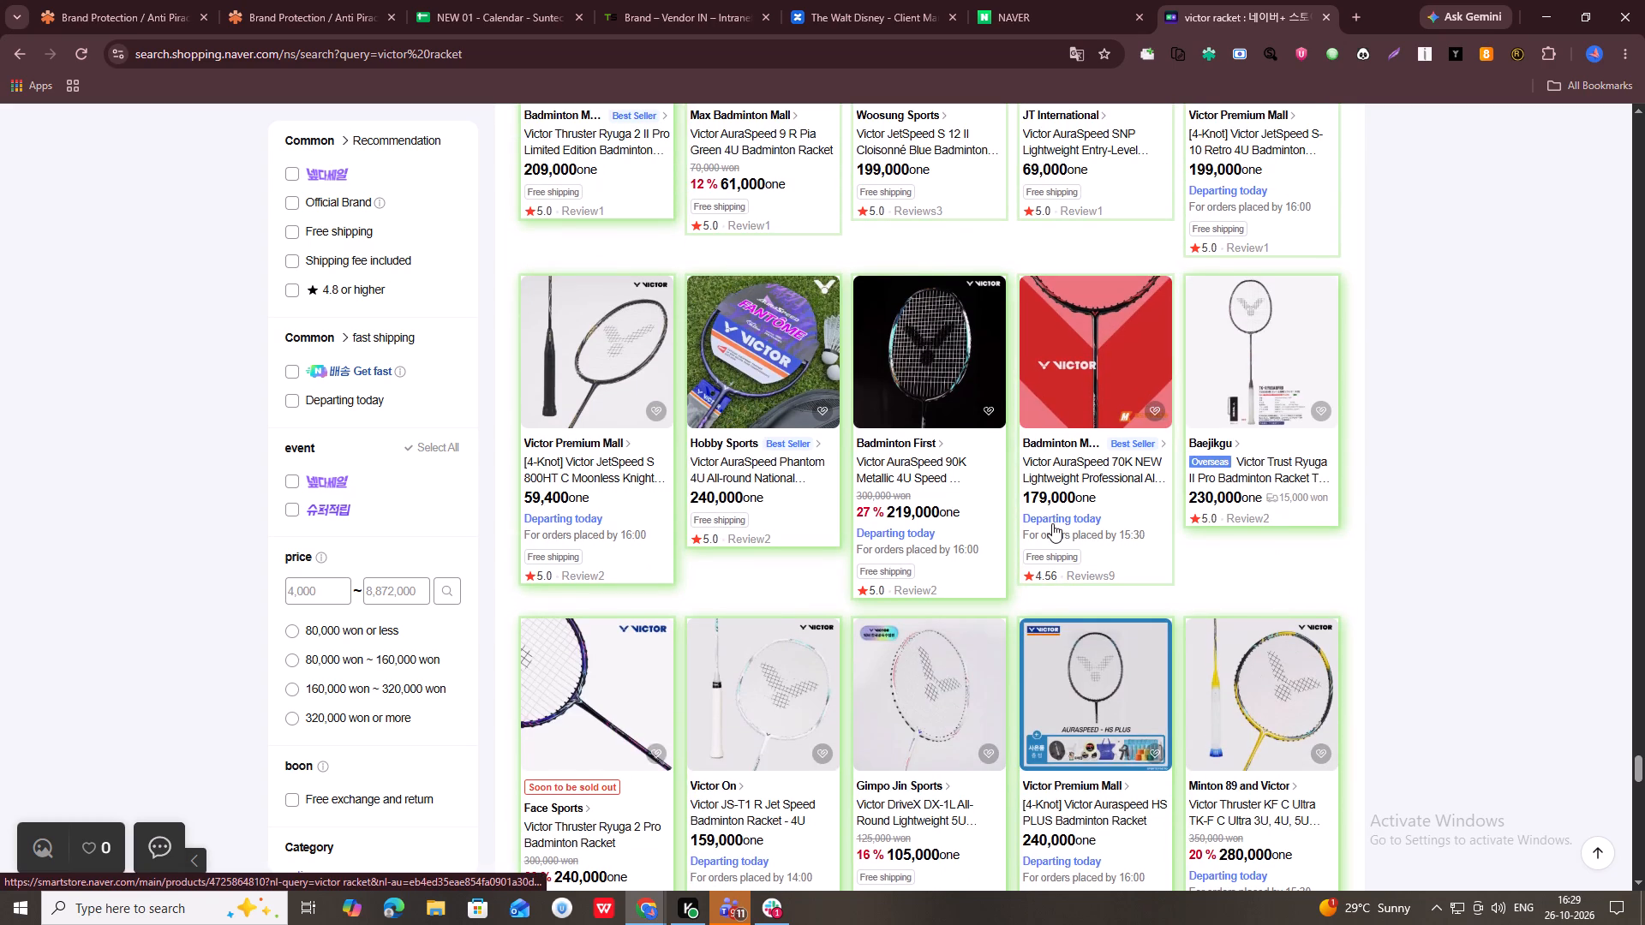
scroll(1052, 523, "down", 13)
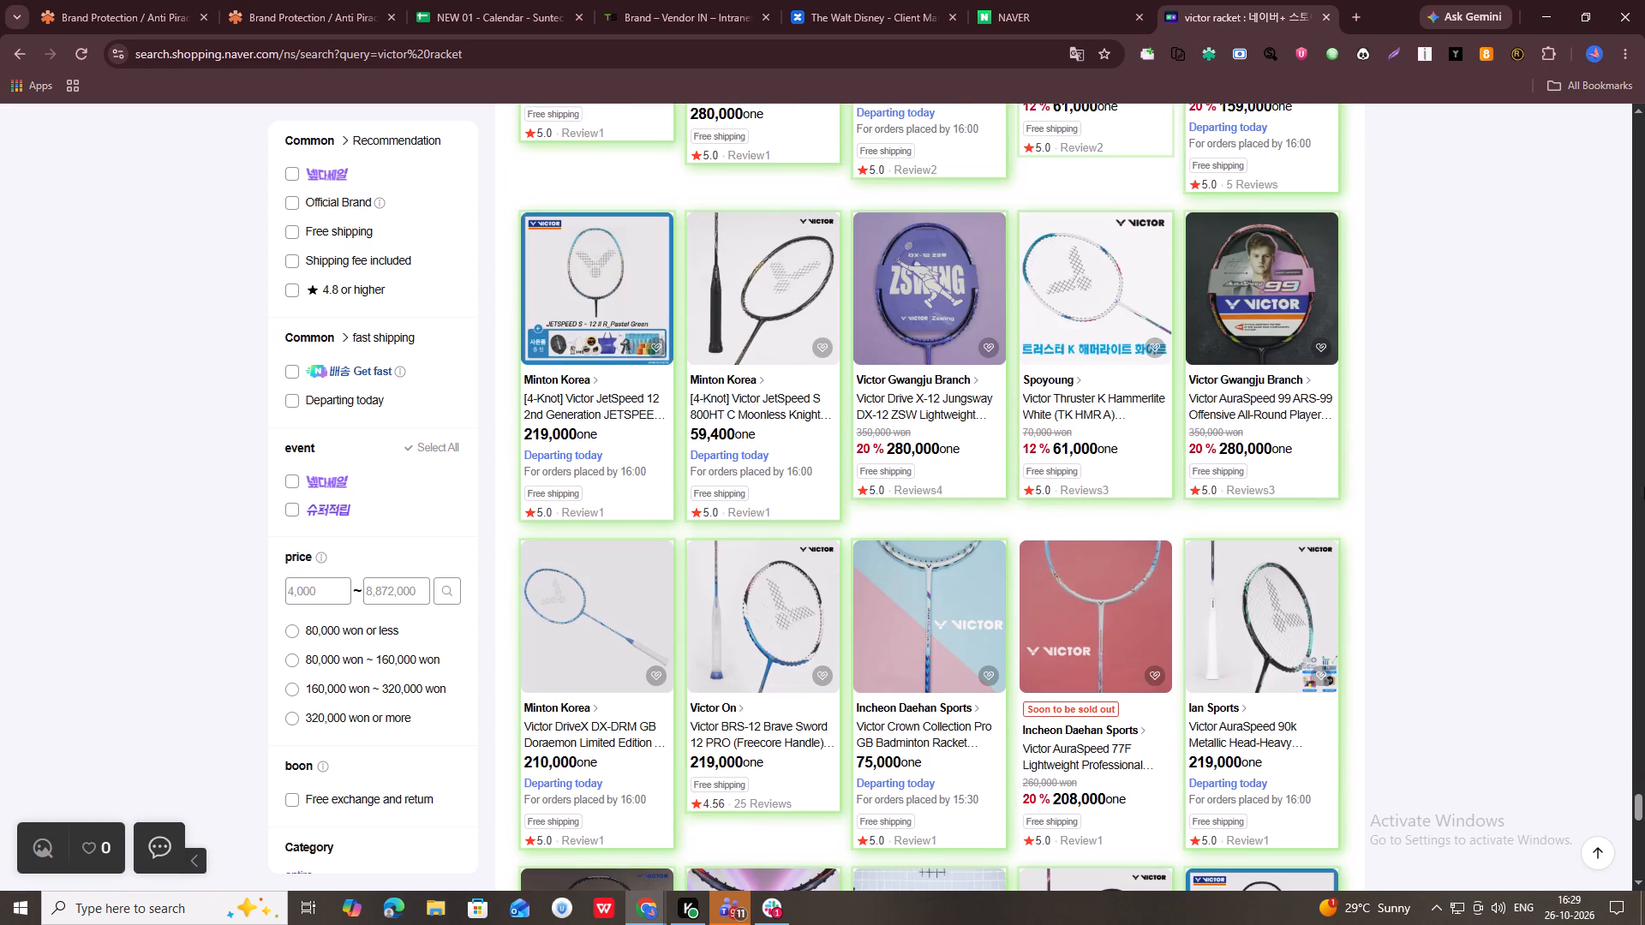
scroll(1354, 505, "down", 5)
scroll(1484, 506, "up", 3)
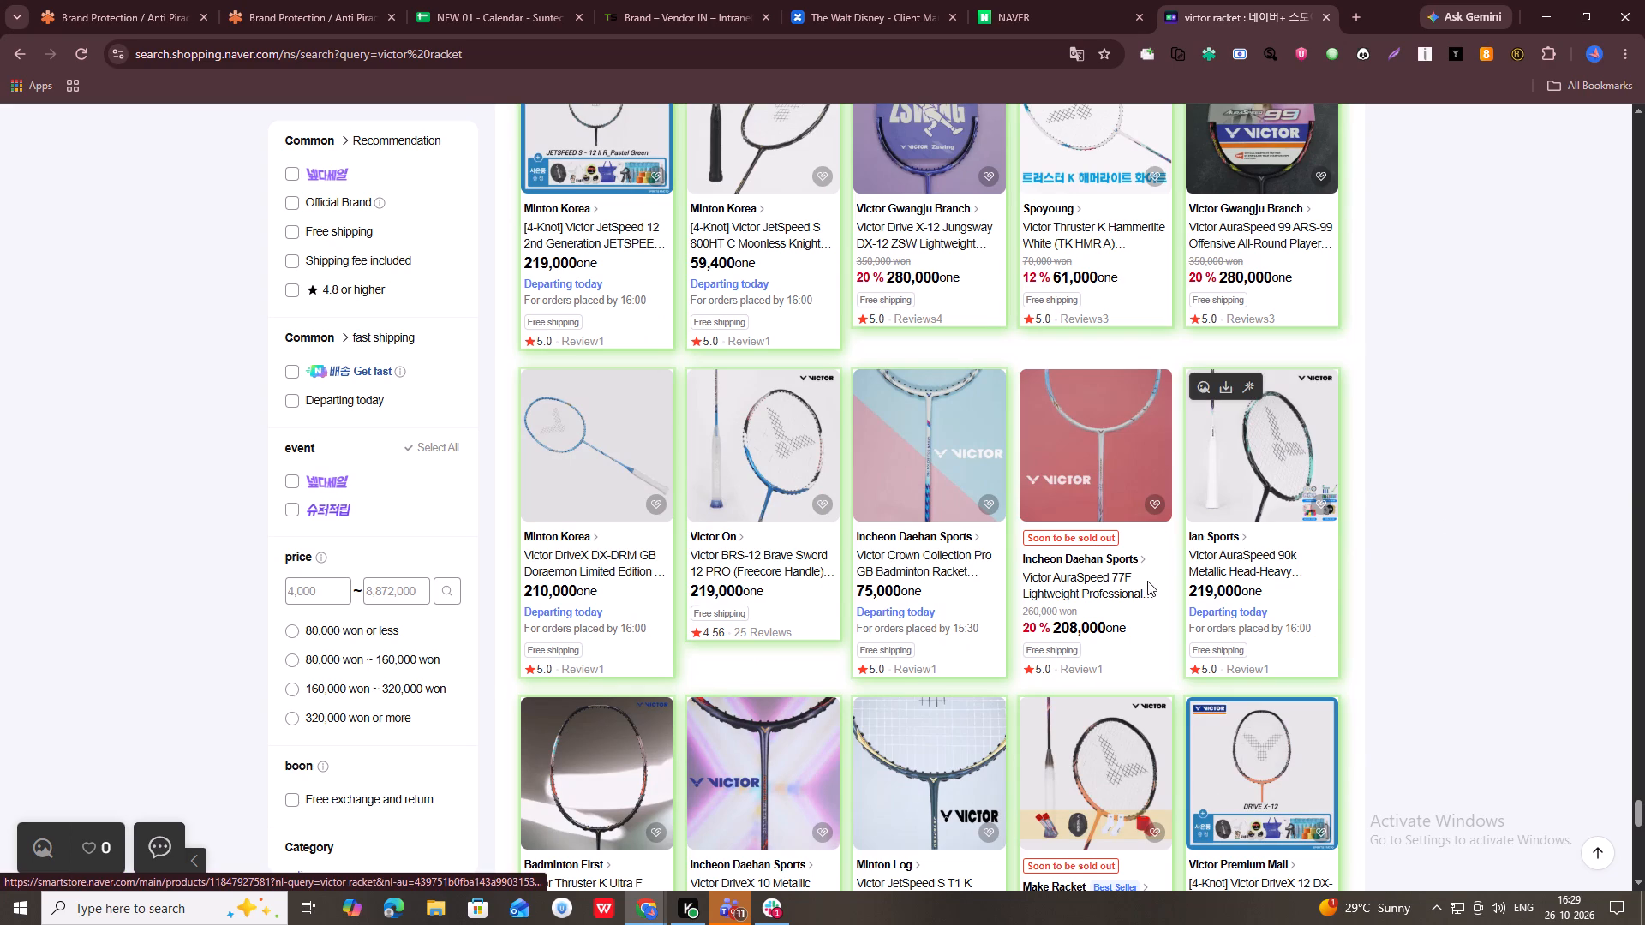
right_click(1110, 586)
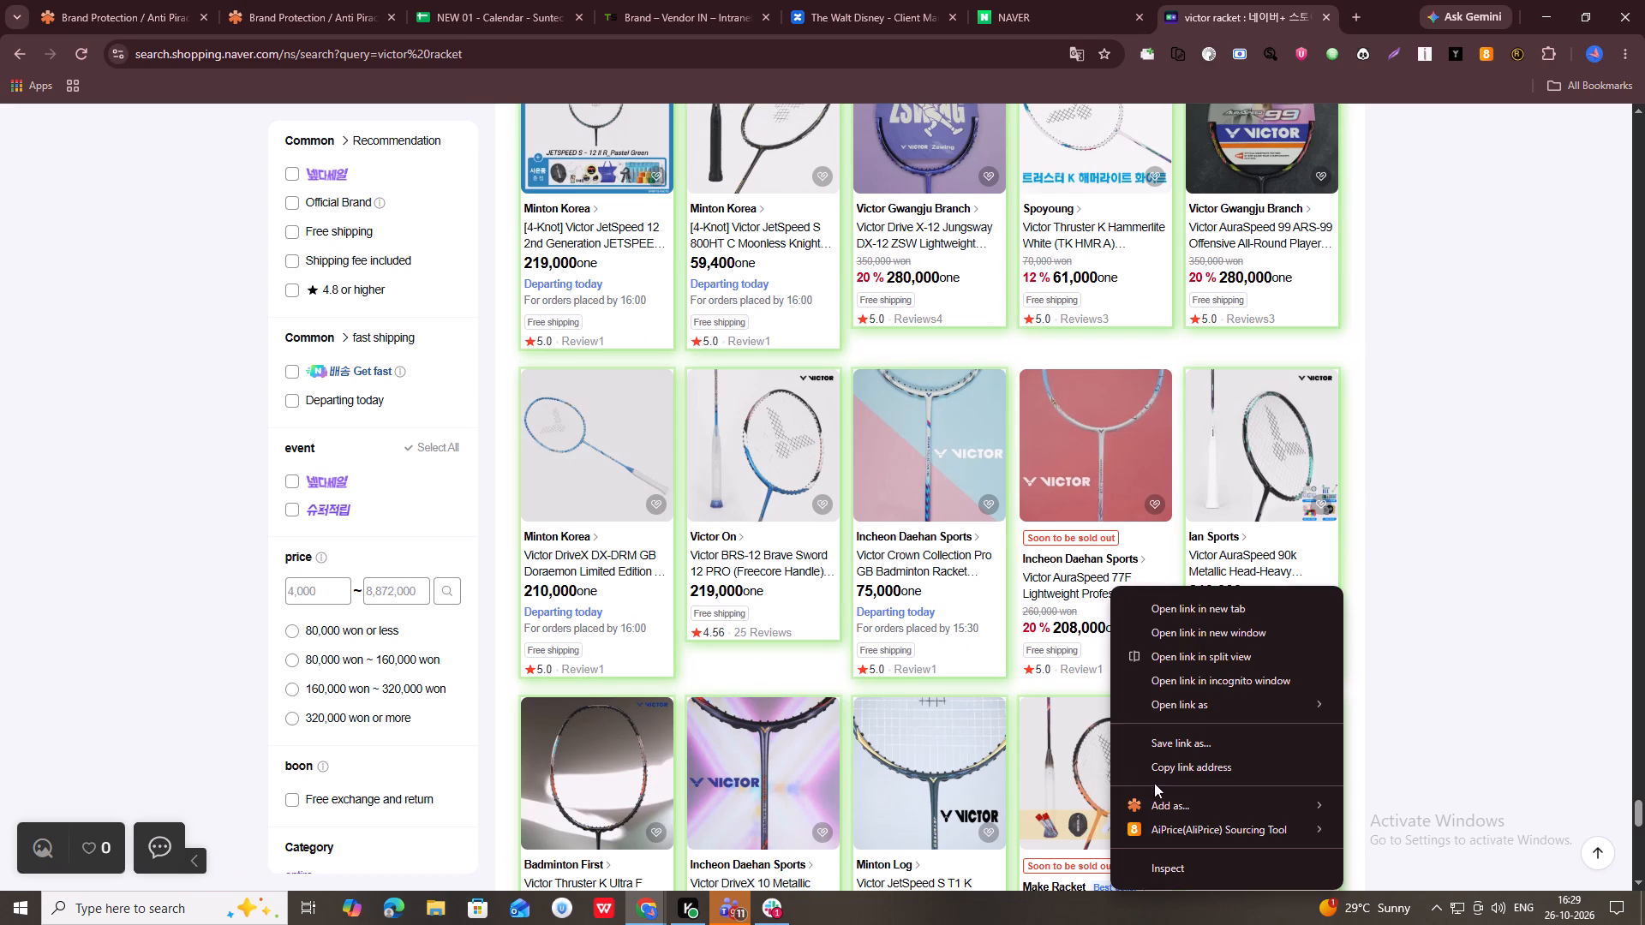
left_click(1169, 763)
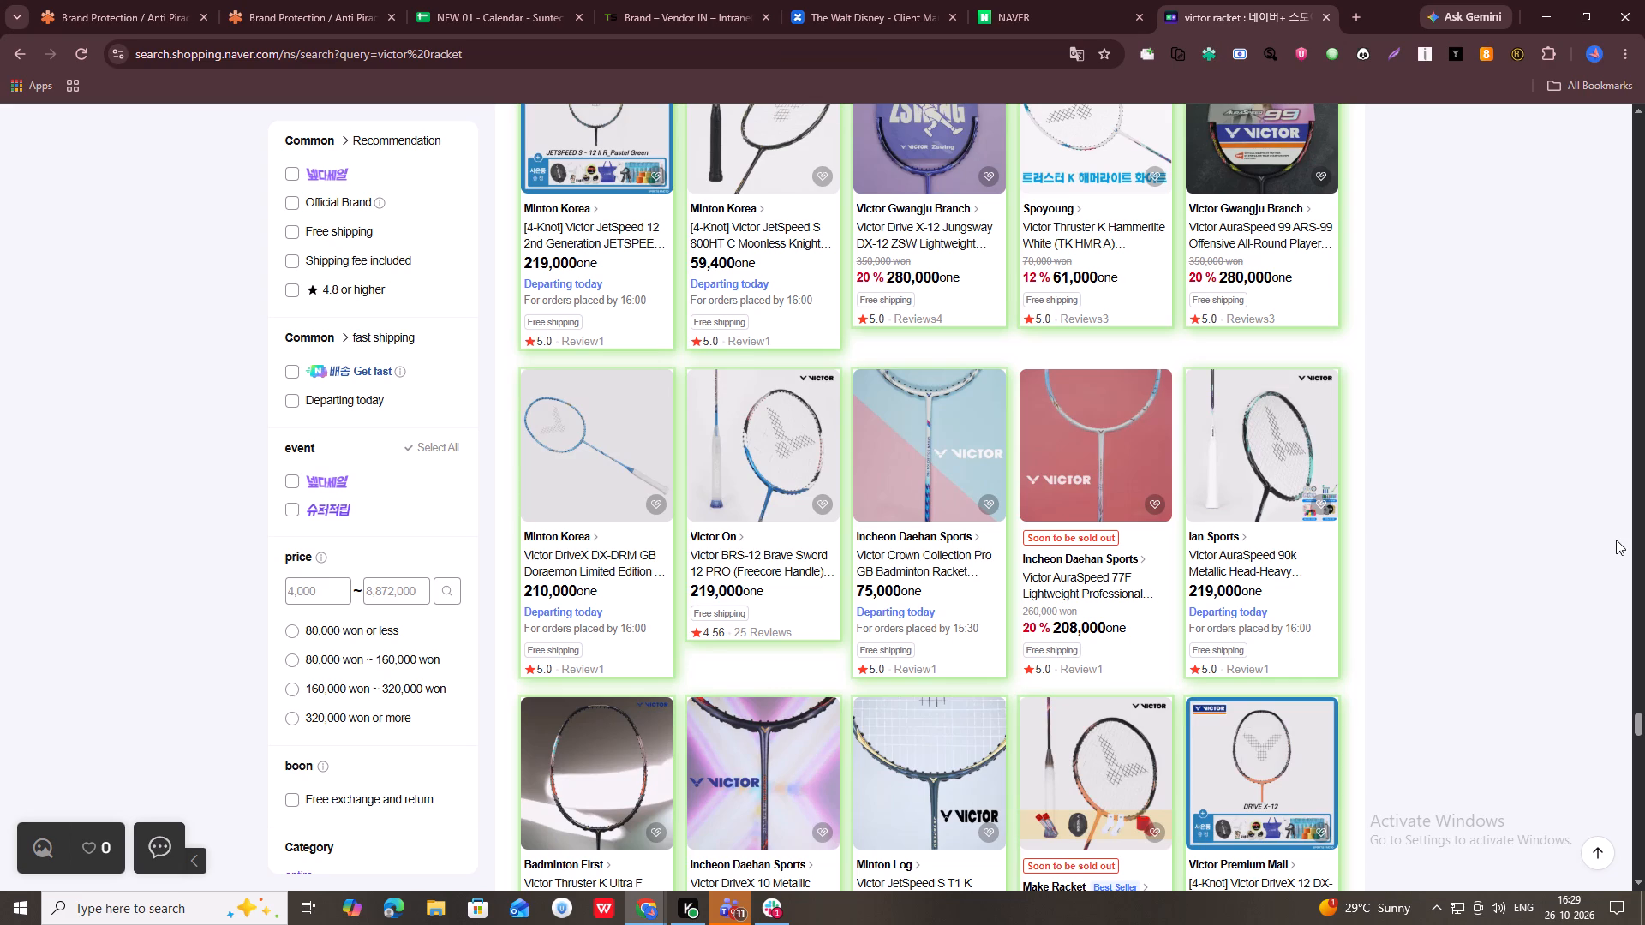
key("alt+Tab")
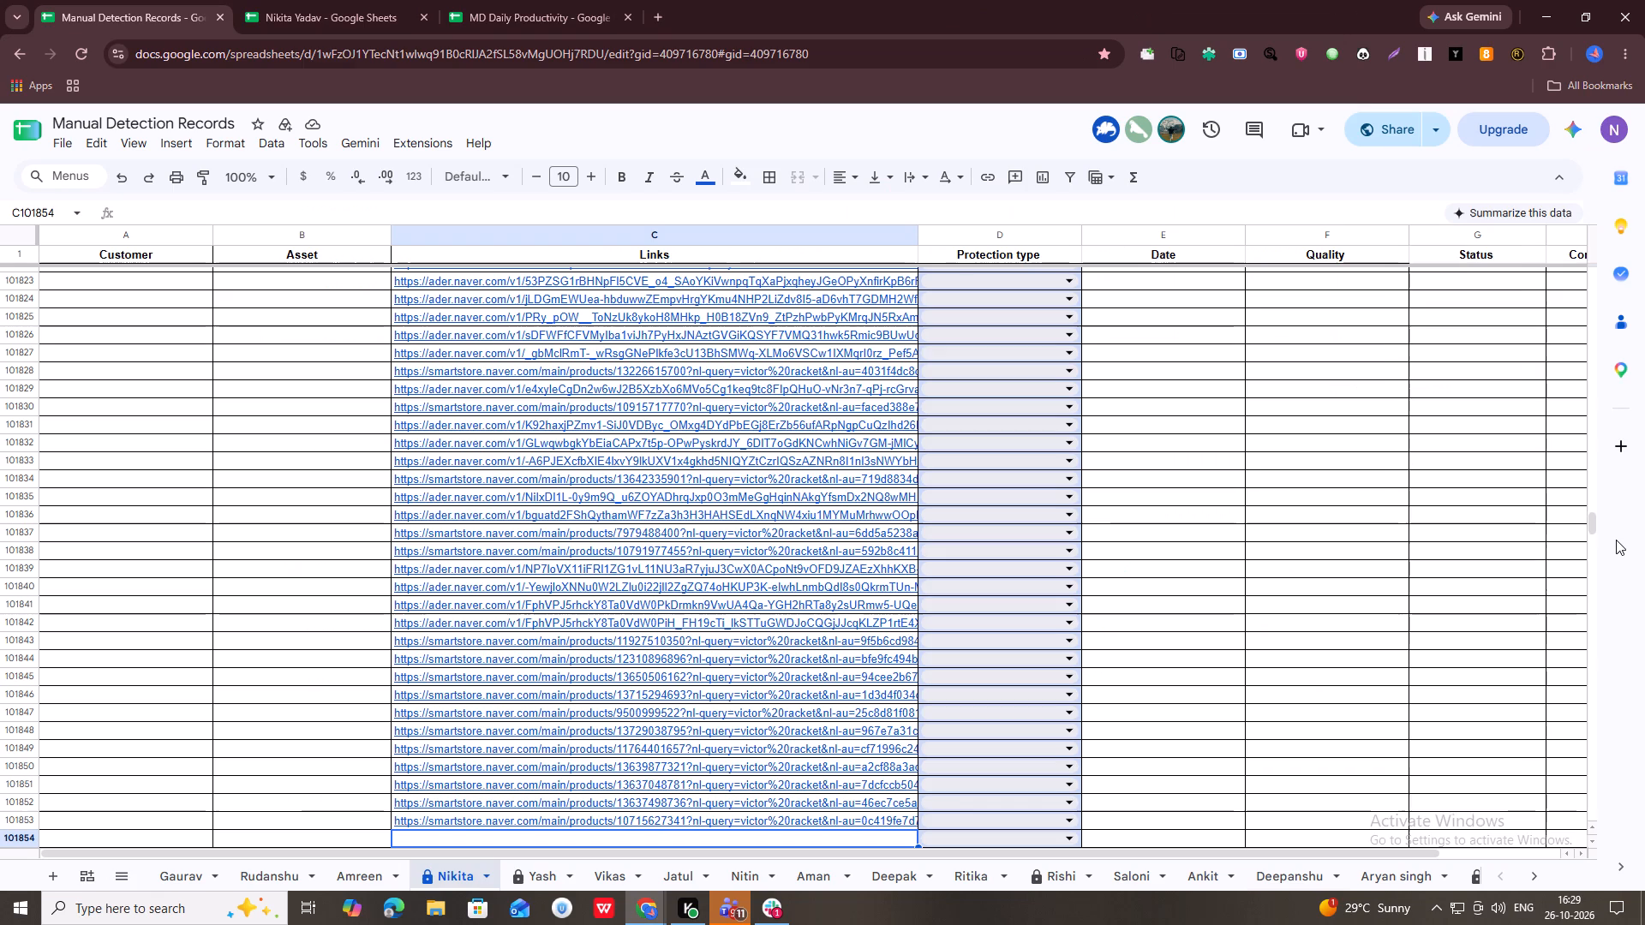
key("ctrl+v")
key("Down")
Look through further victor racket results on Naver for listings the RedPoints plugin has not captured.
key("alt+Tab")
key("Down")
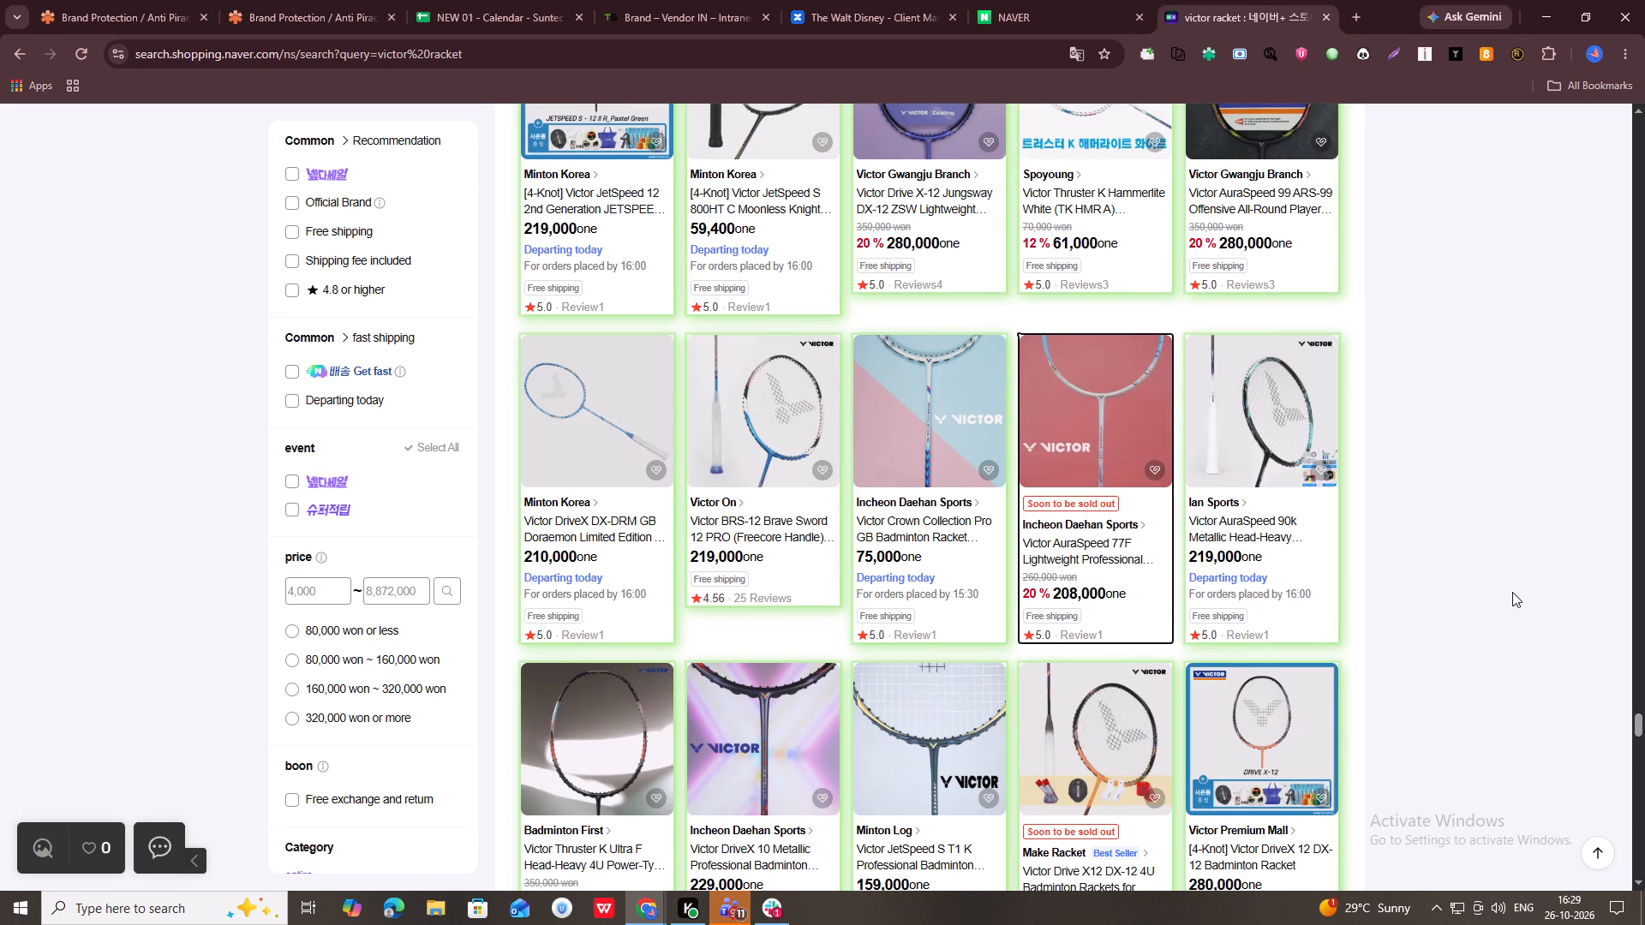
scroll(1486, 604, "down", 6)
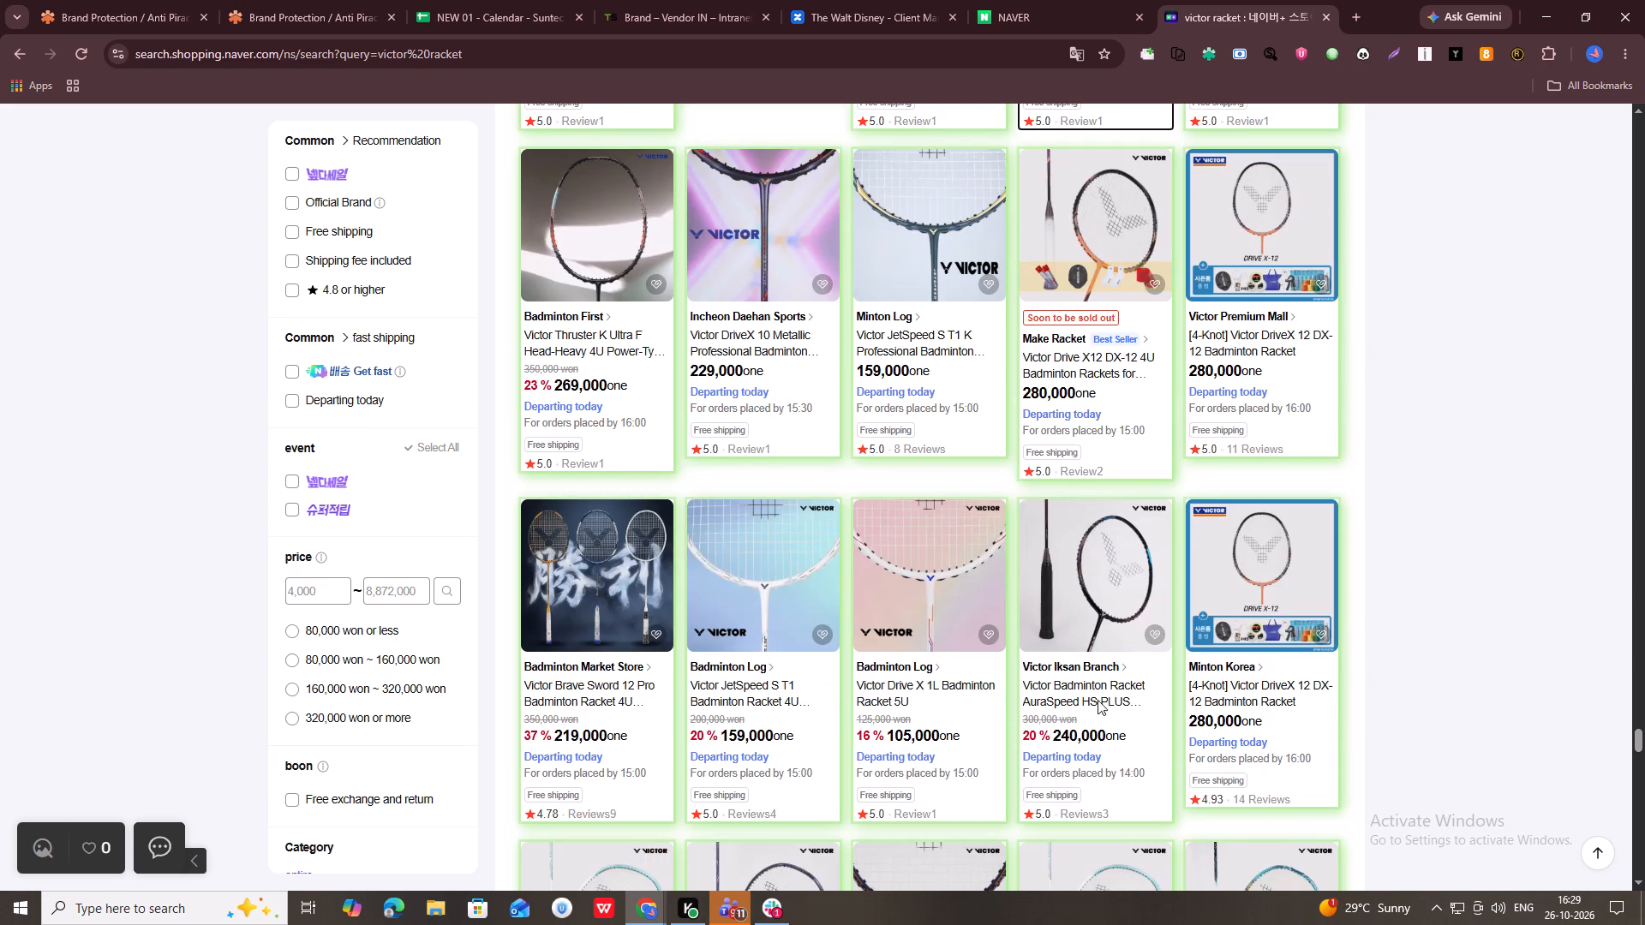
scroll(1430, 685, "down", 6)
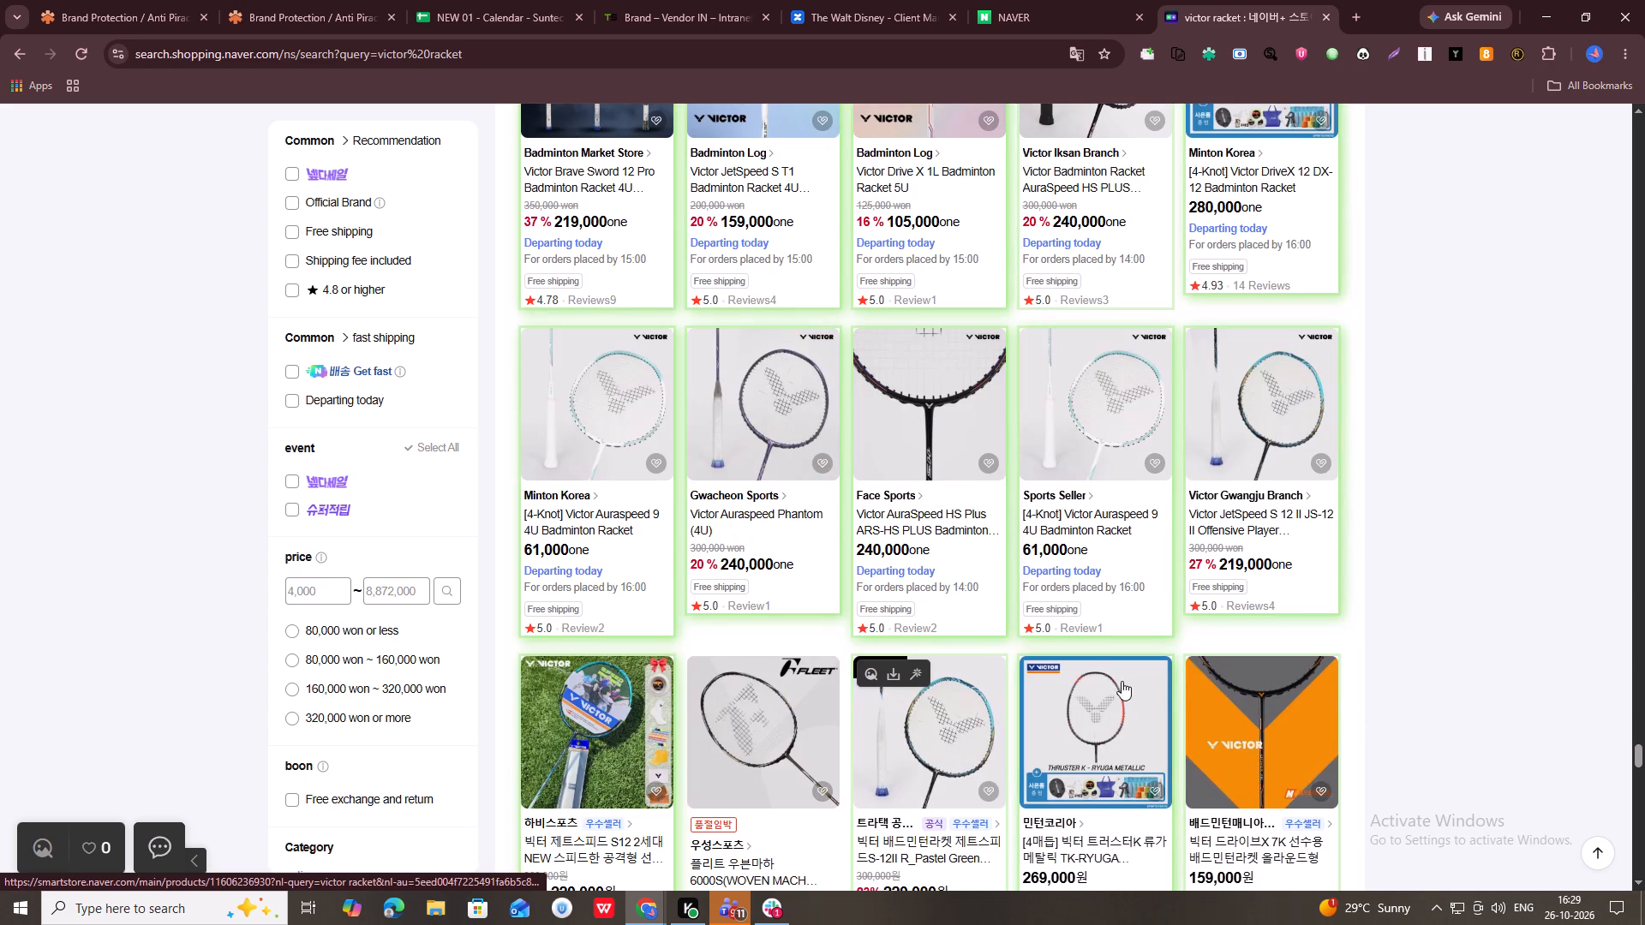
scroll(1321, 674, "down", 6)
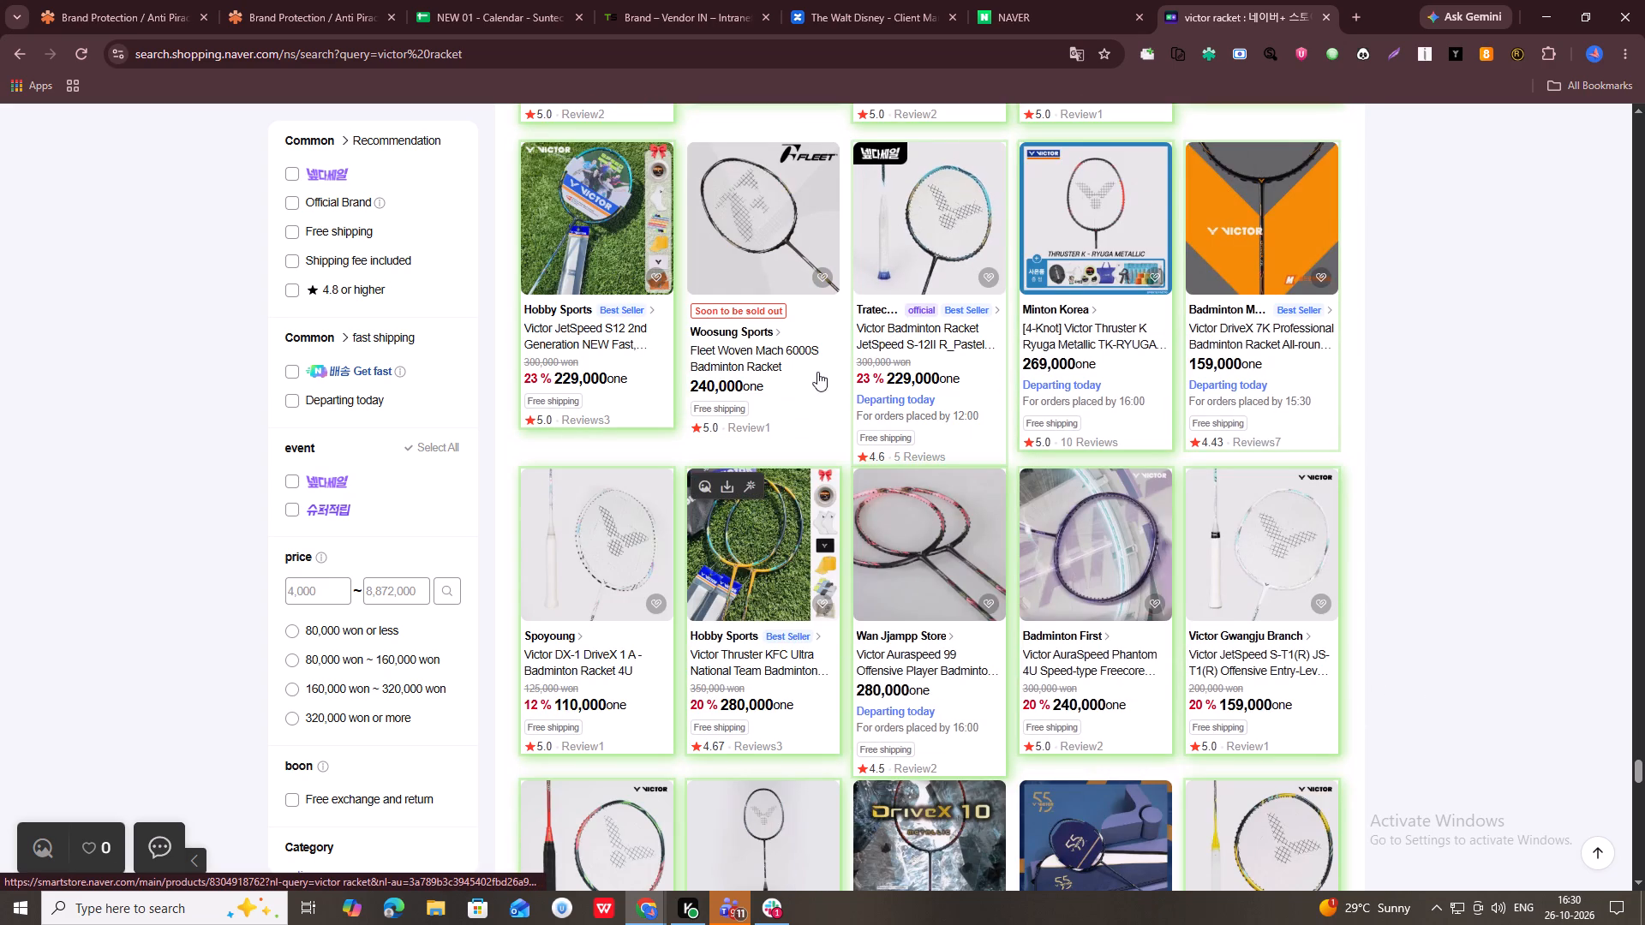
scroll(1310, 620, "down", 5)
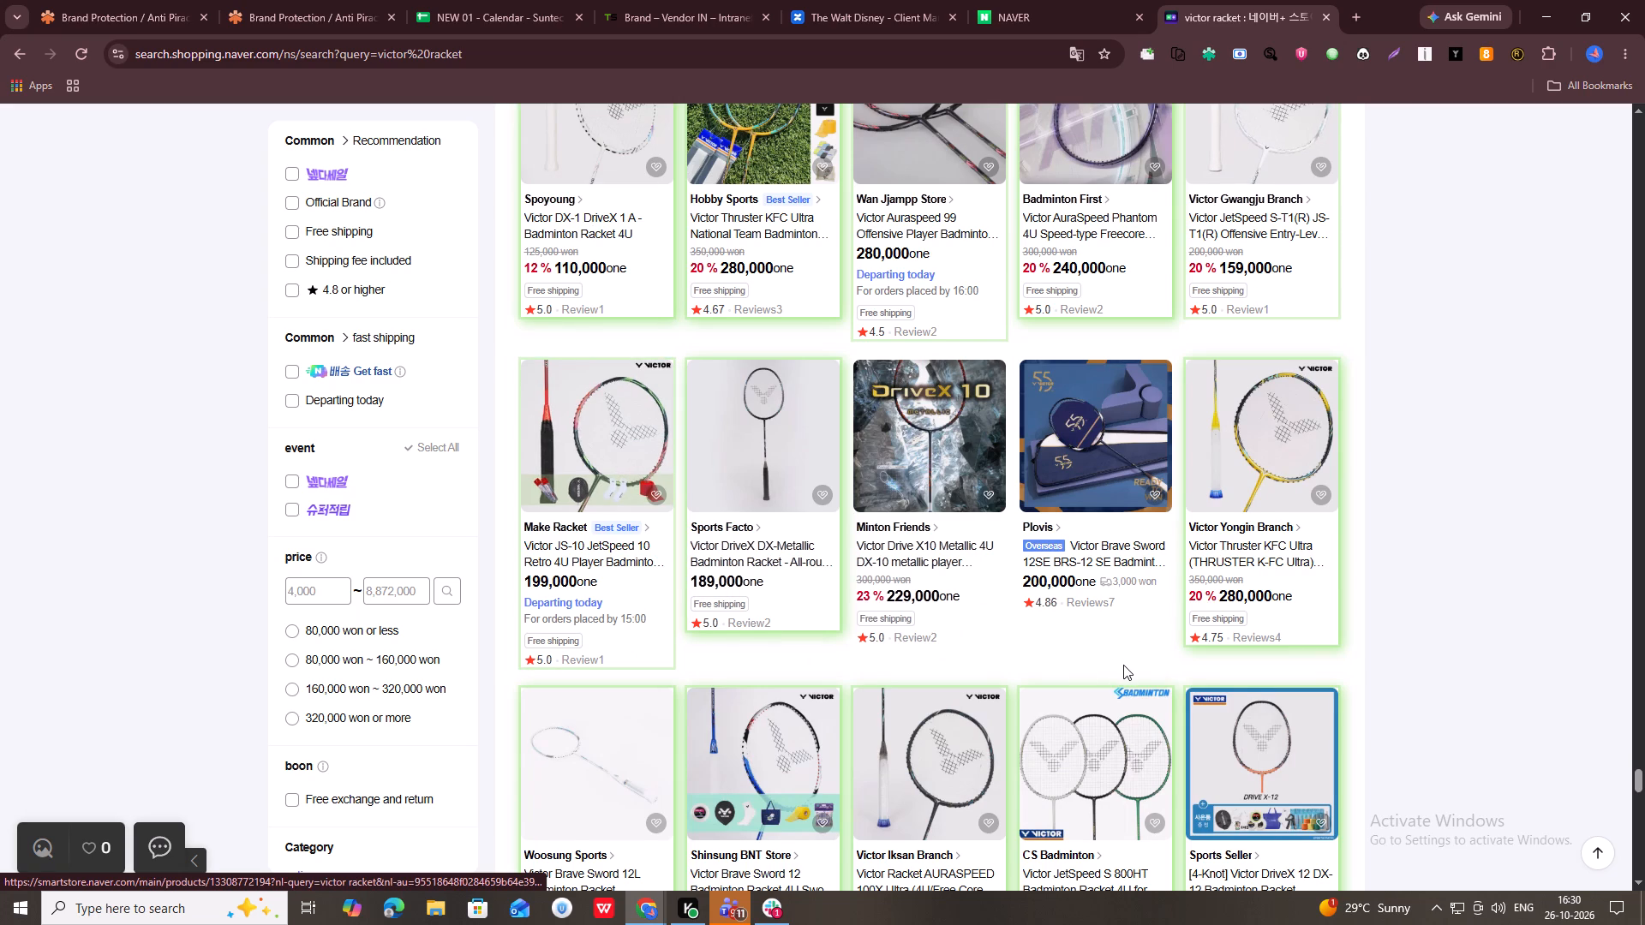
scroll(1119, 663, "down", 5)
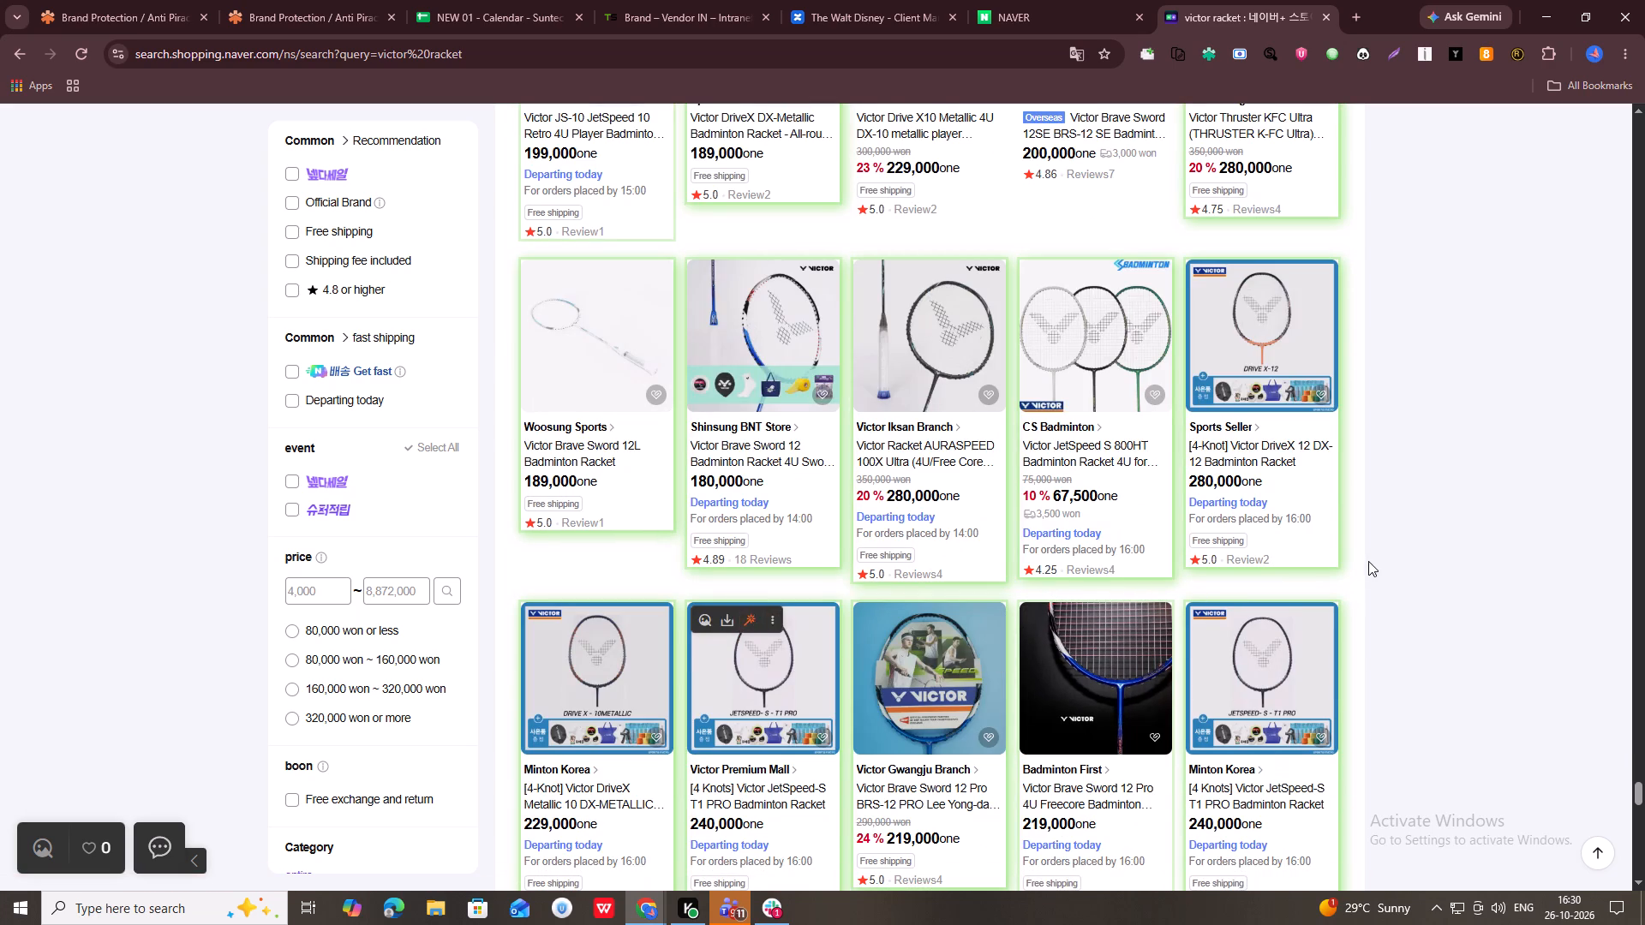
scroll(1361, 546, "down", 6)
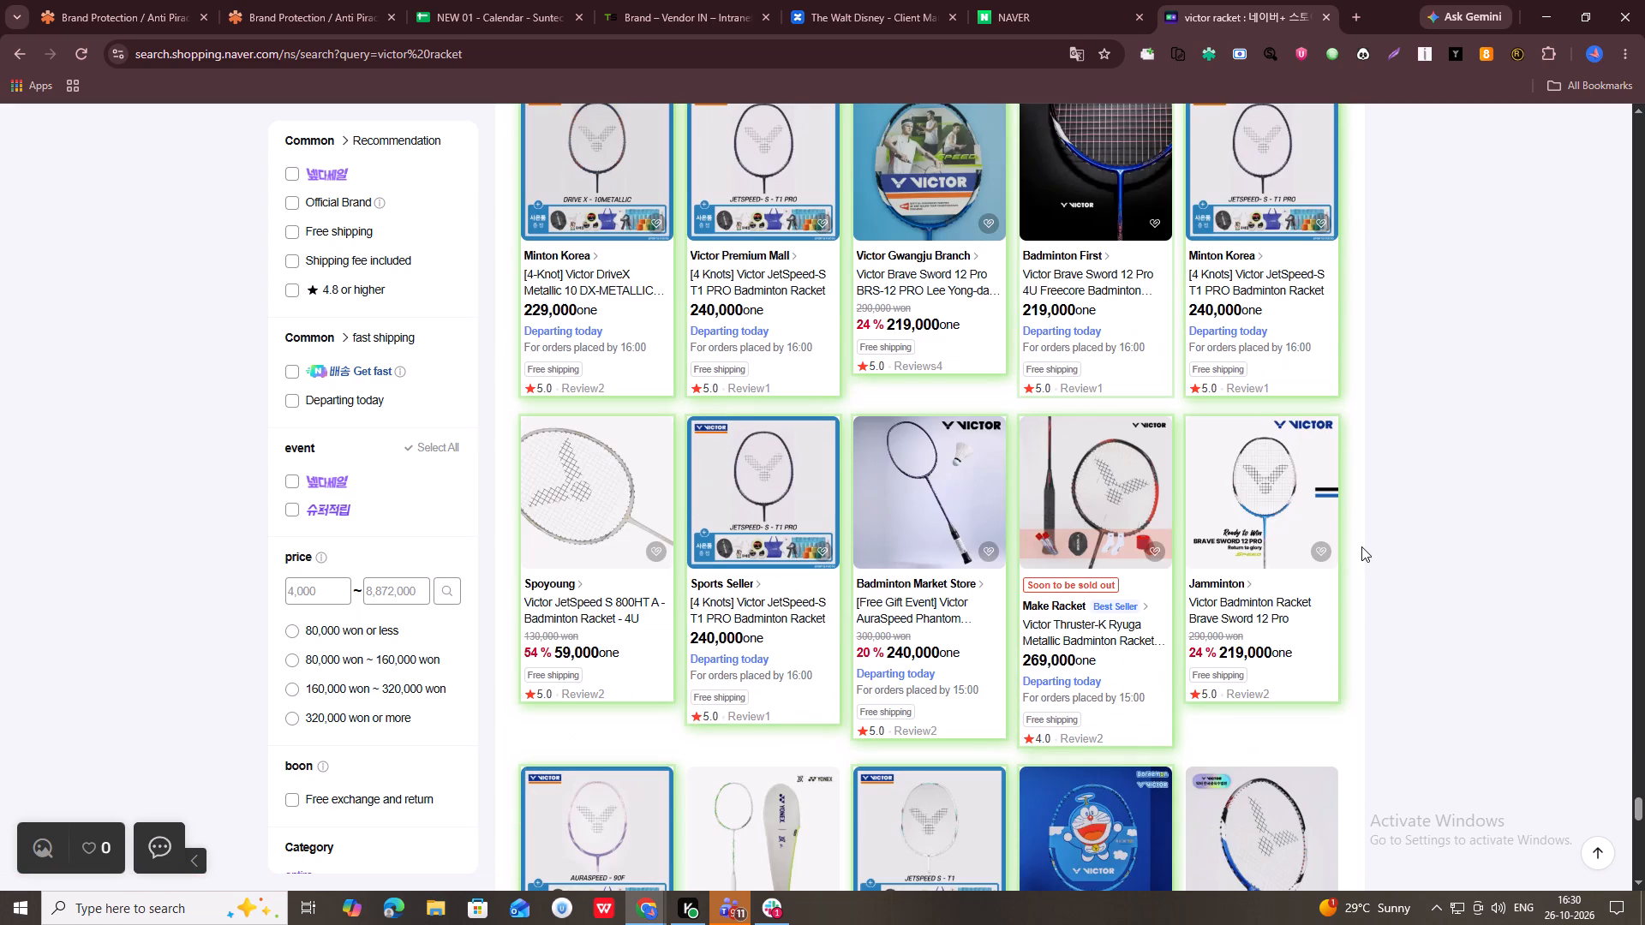
scroll(1361, 546, "down", 7)
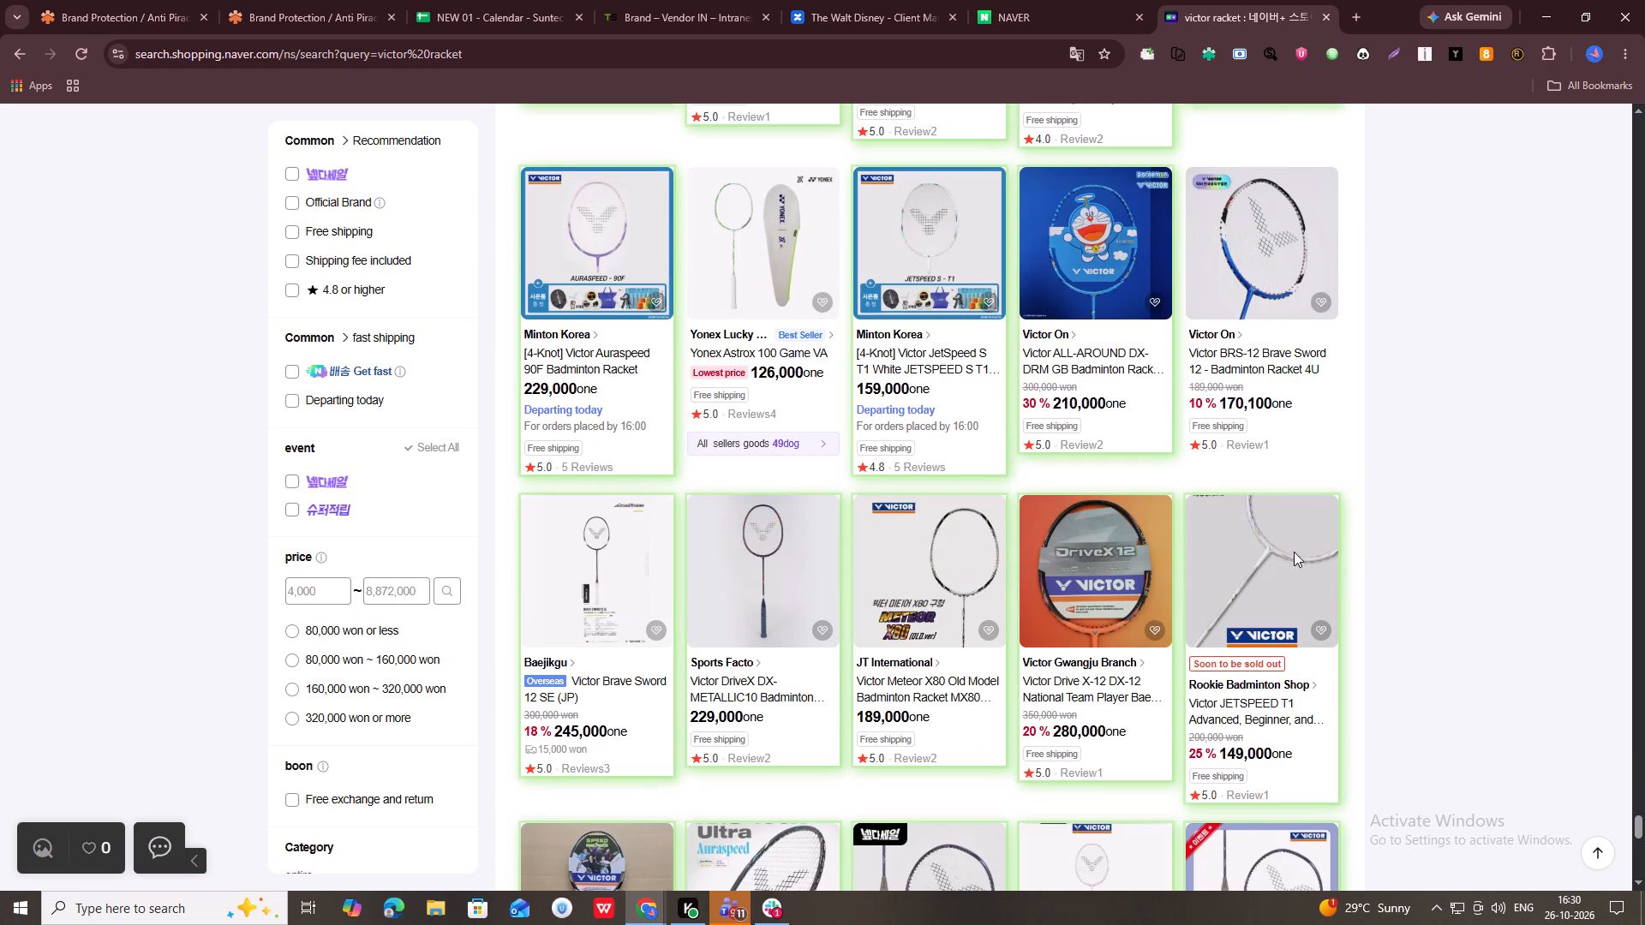
scroll(1409, 592, "down", 6)
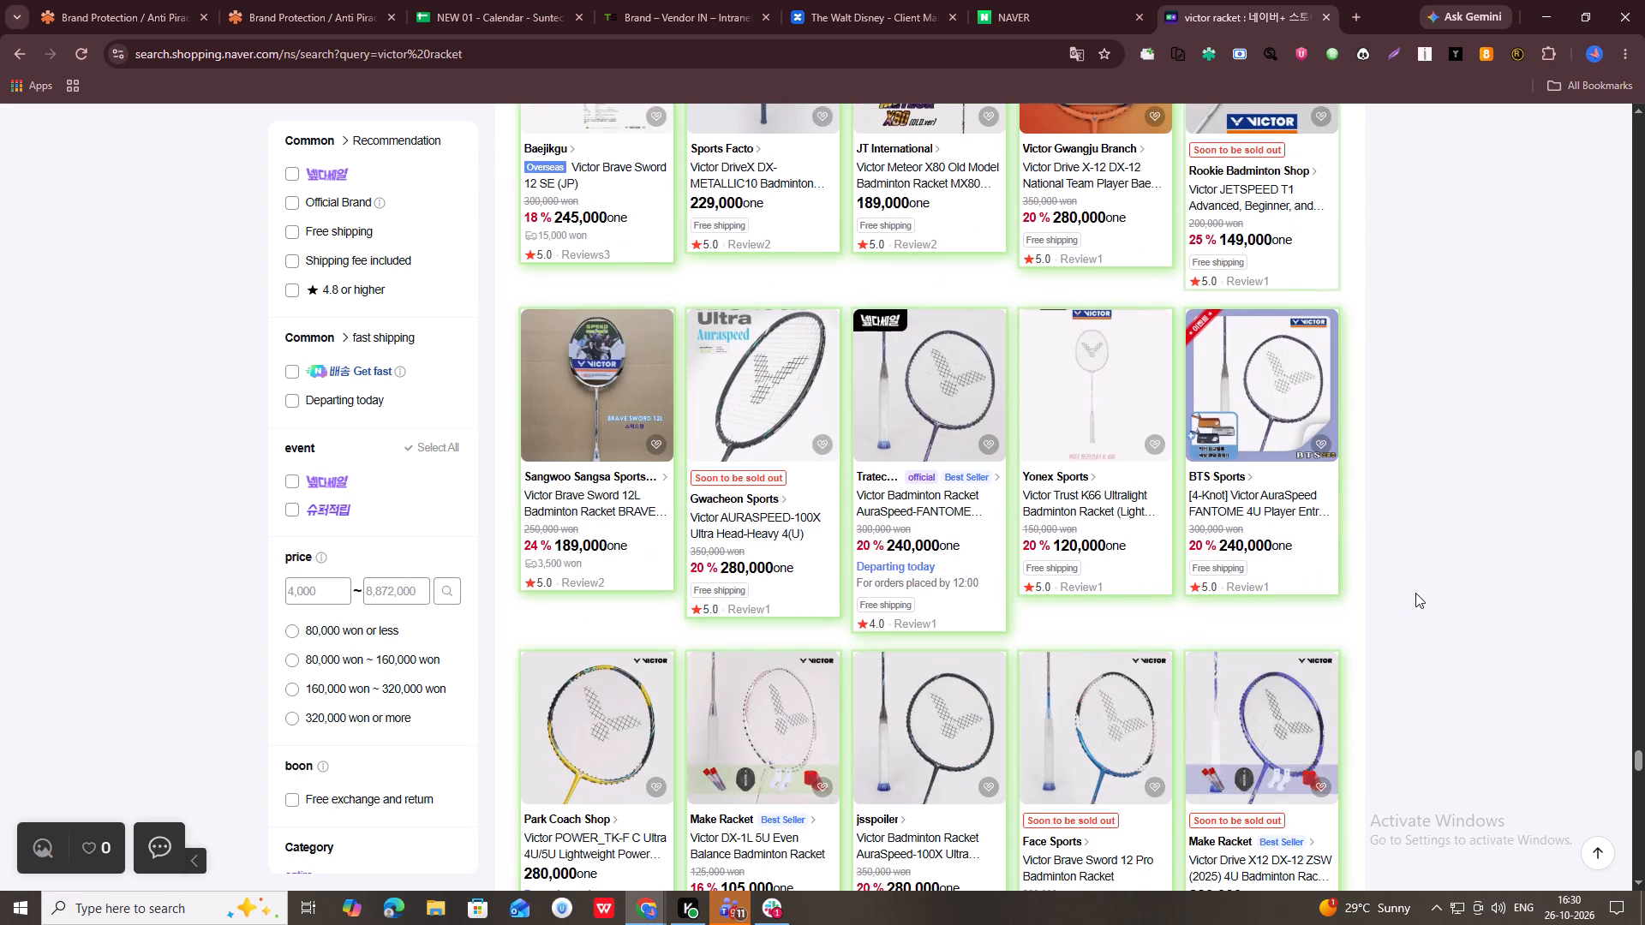
scroll(1415, 593, "down", 6)
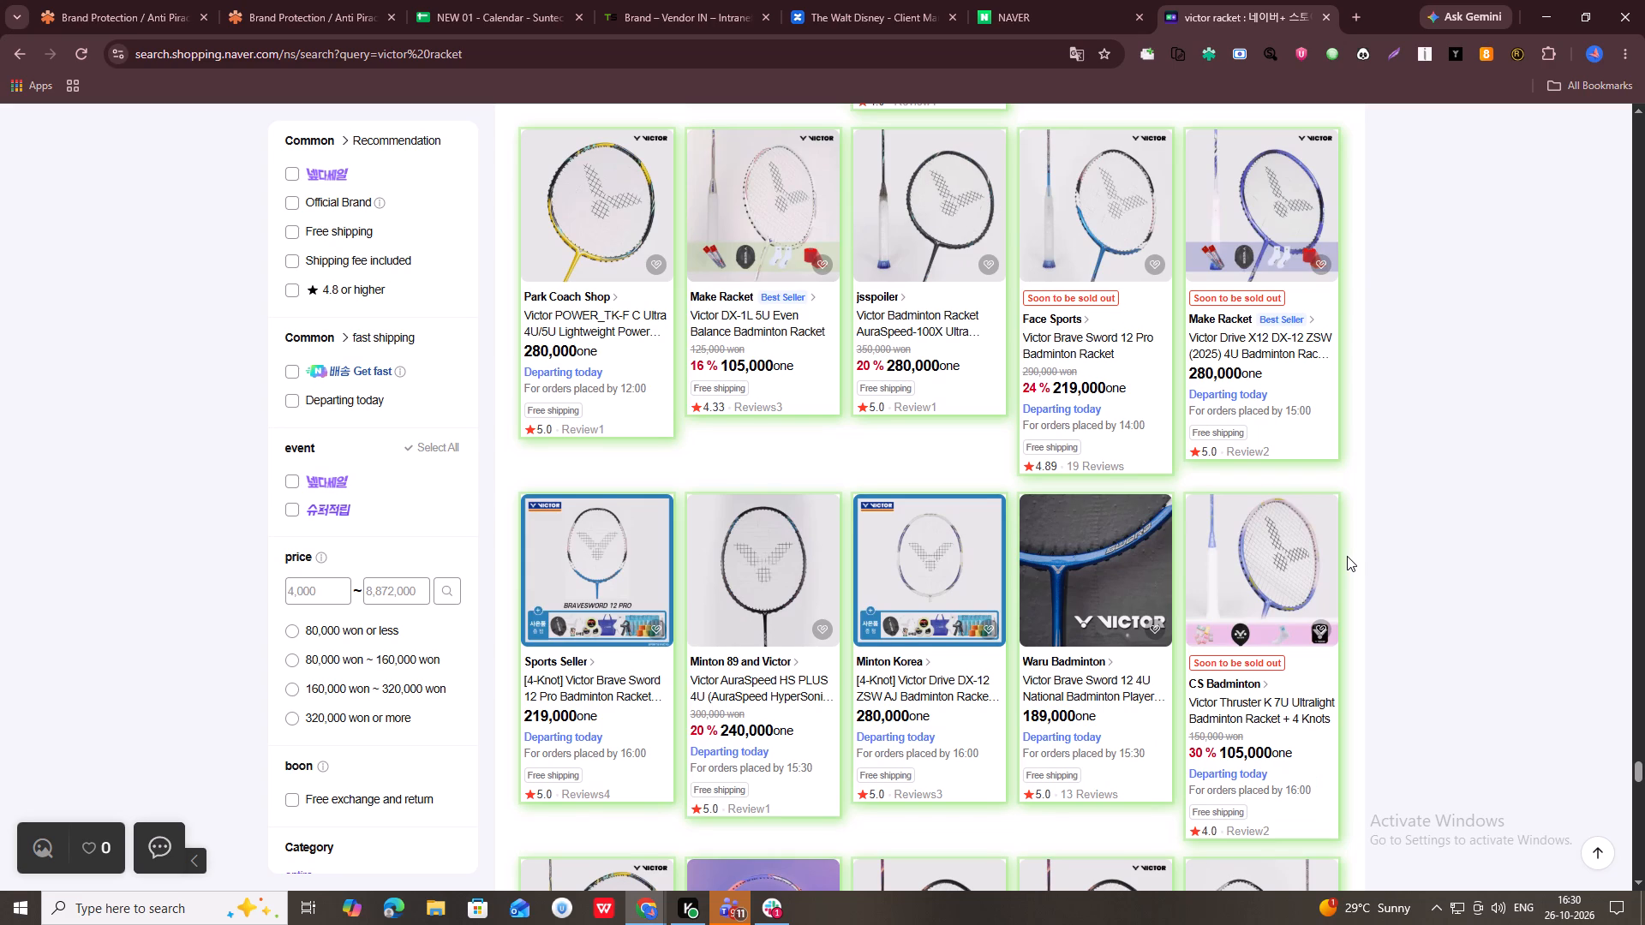
scroll(1347, 556, "down", 4)
scroll(1217, 605, "down", 5)
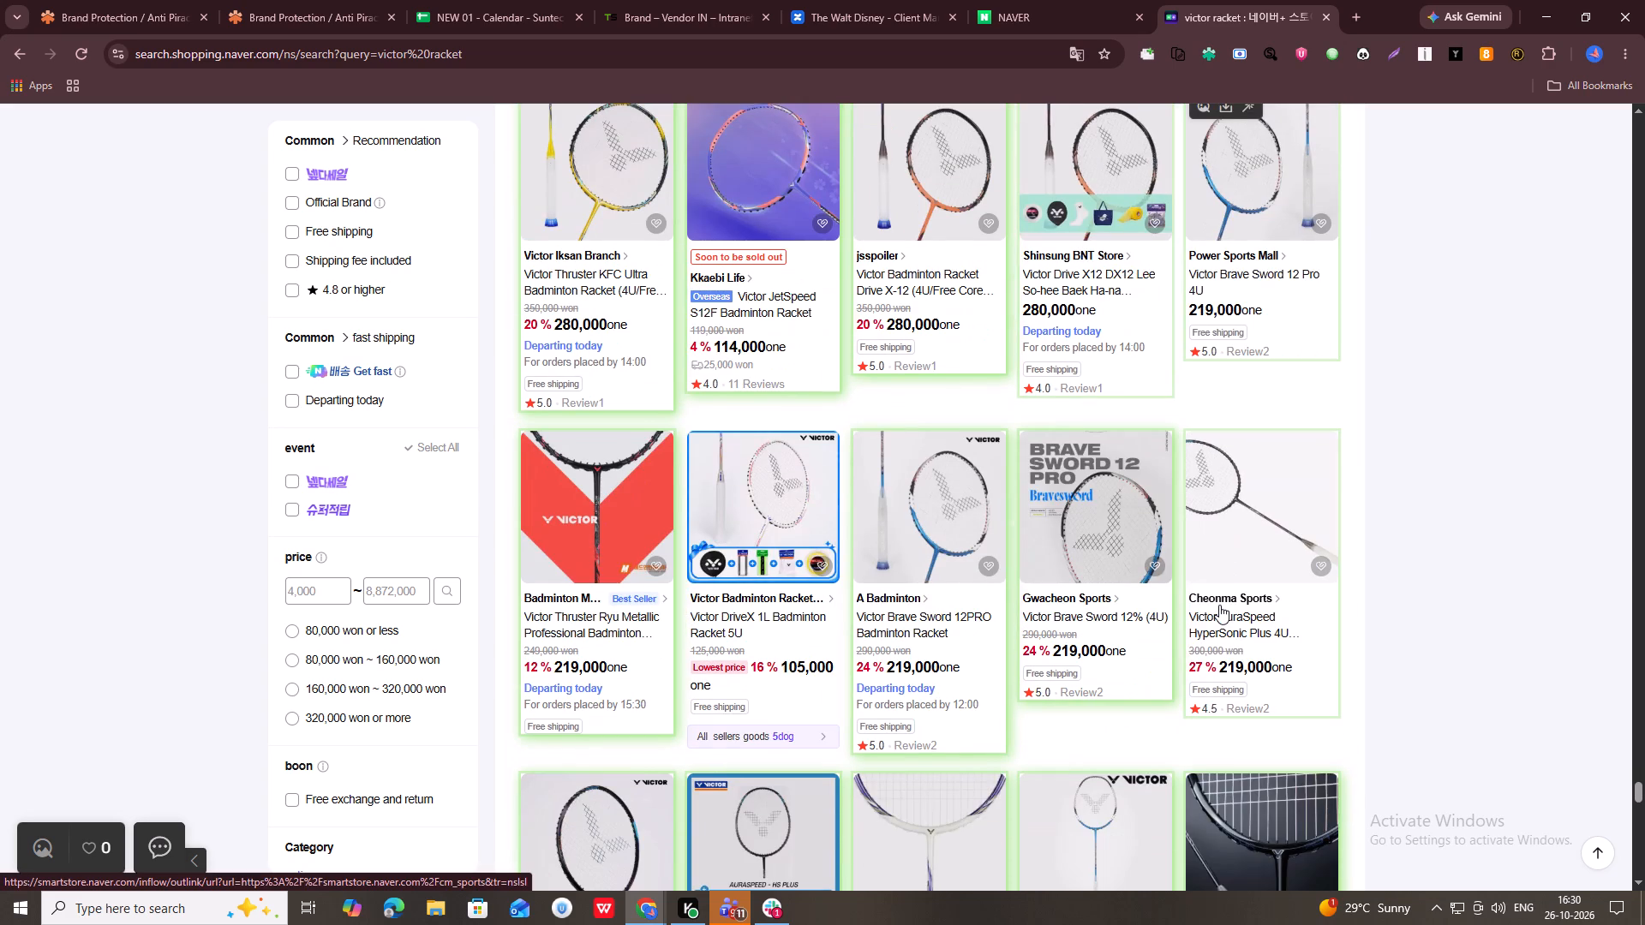
scroll(1307, 673, "down", 11)
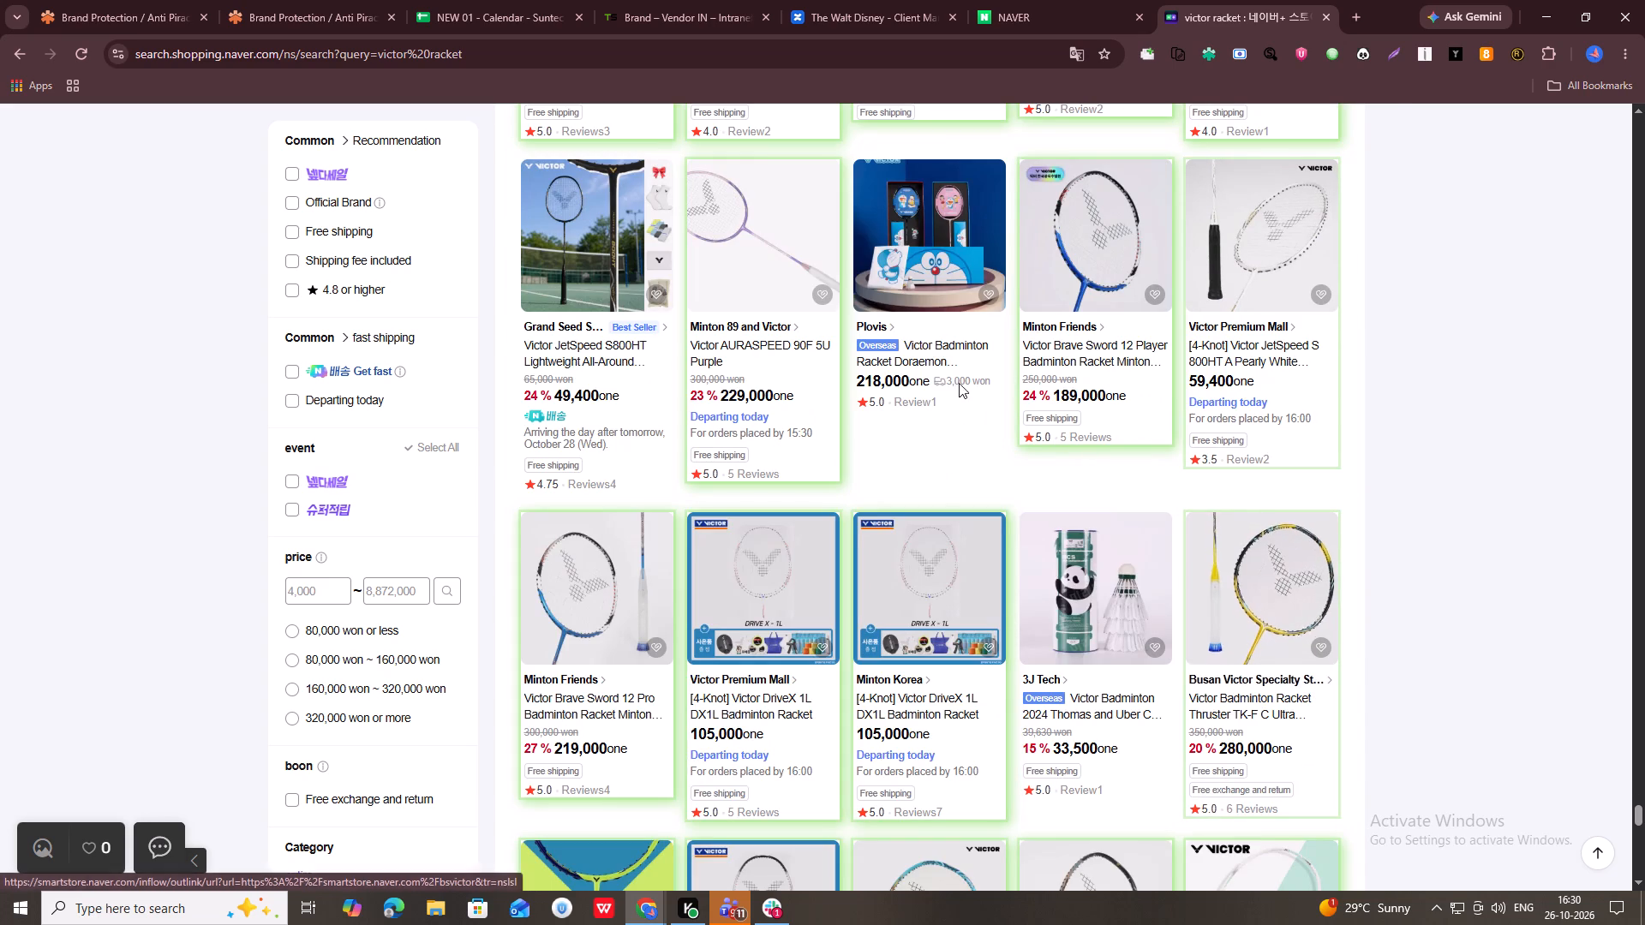
Copy the link of Plovis's Victor Badminton Racket Doraemon listing on Naver into Links cell C101855.
right_click(942, 355)
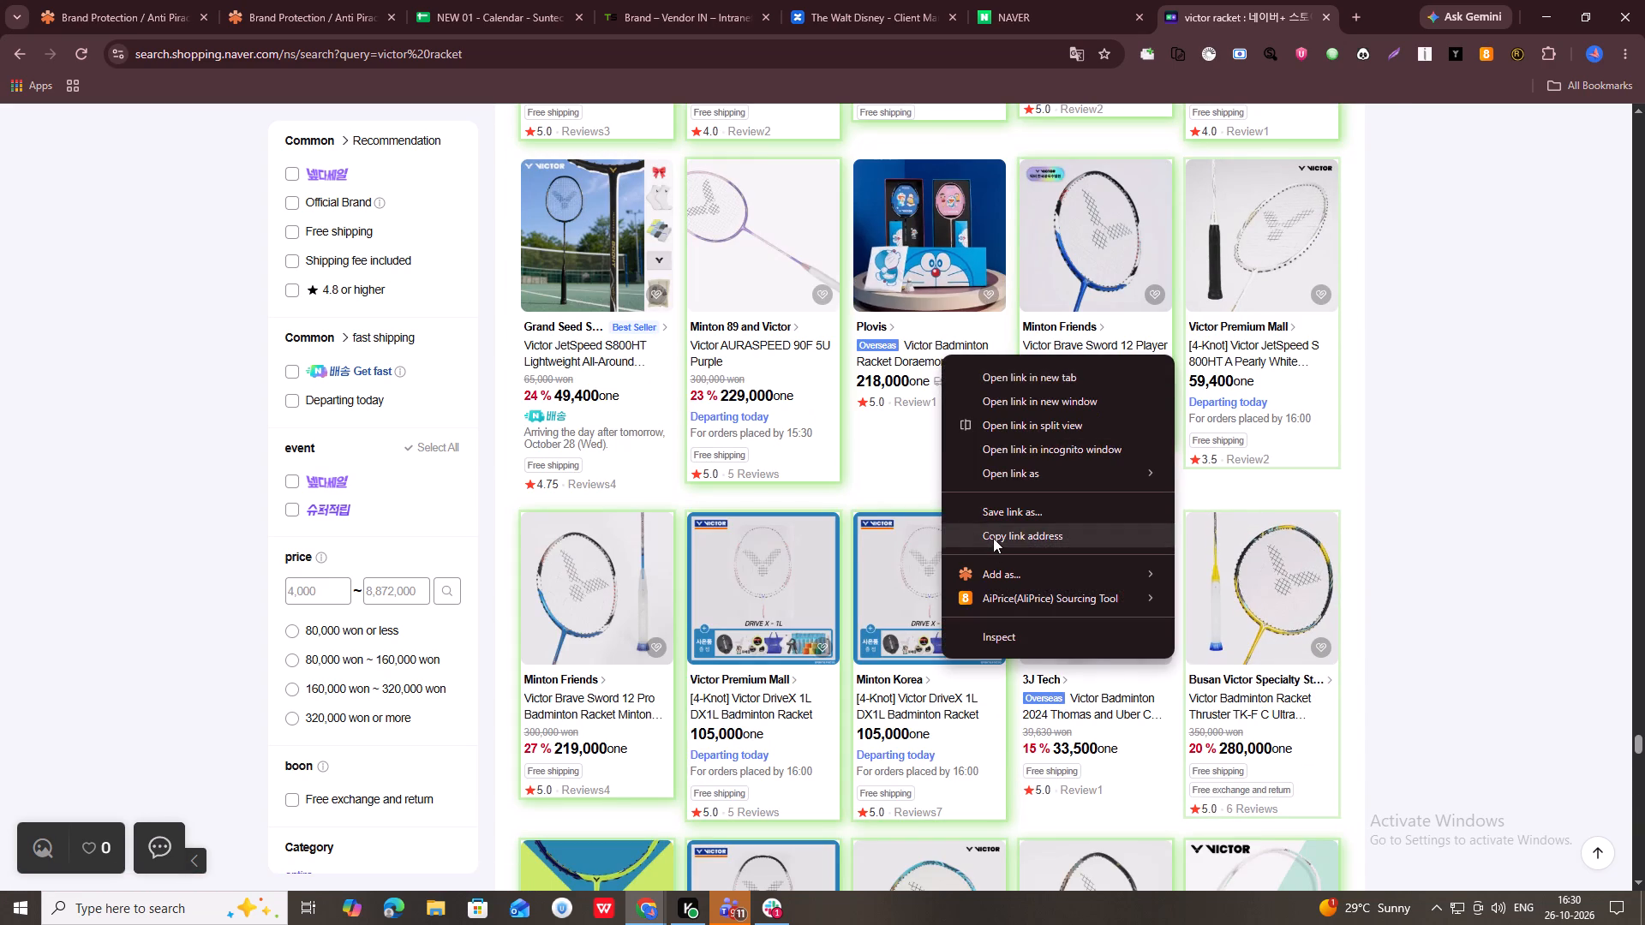
left_click(993, 538)
key("alt+Tab")
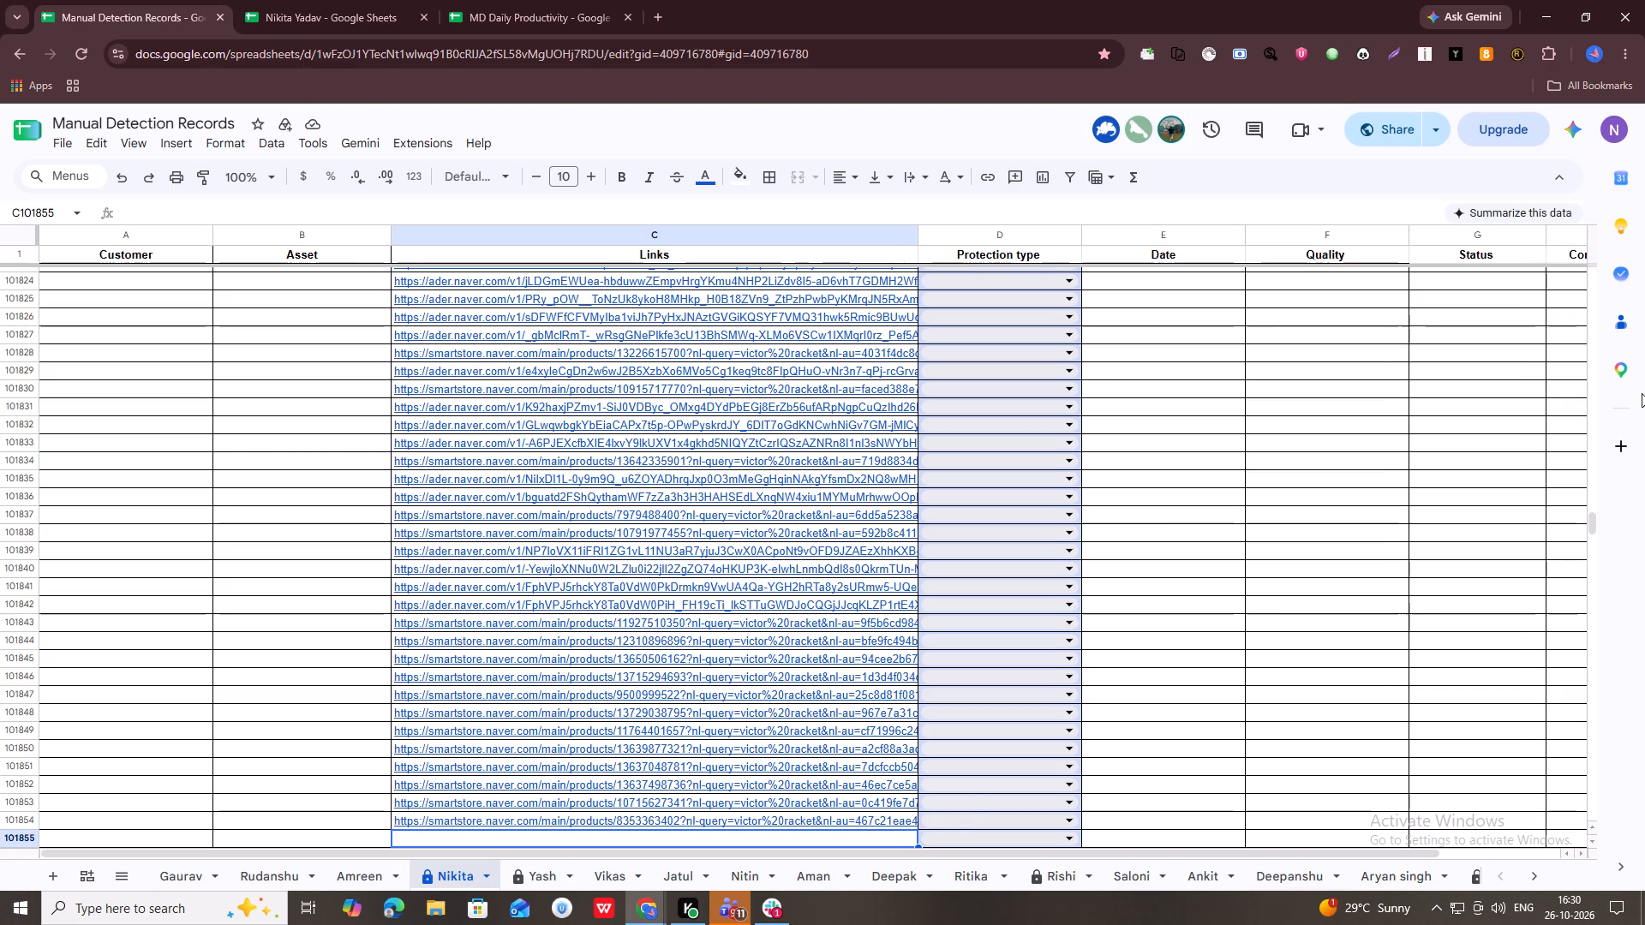
key("ctrl+v")
key("ctrl+shift+Up")
key("Down")
Copy the link of the Grand Seed store's Victor JetSpeed S800HT Lightweight All-Around listing on Naver into Links cell C101856.
key("alt+Tab")
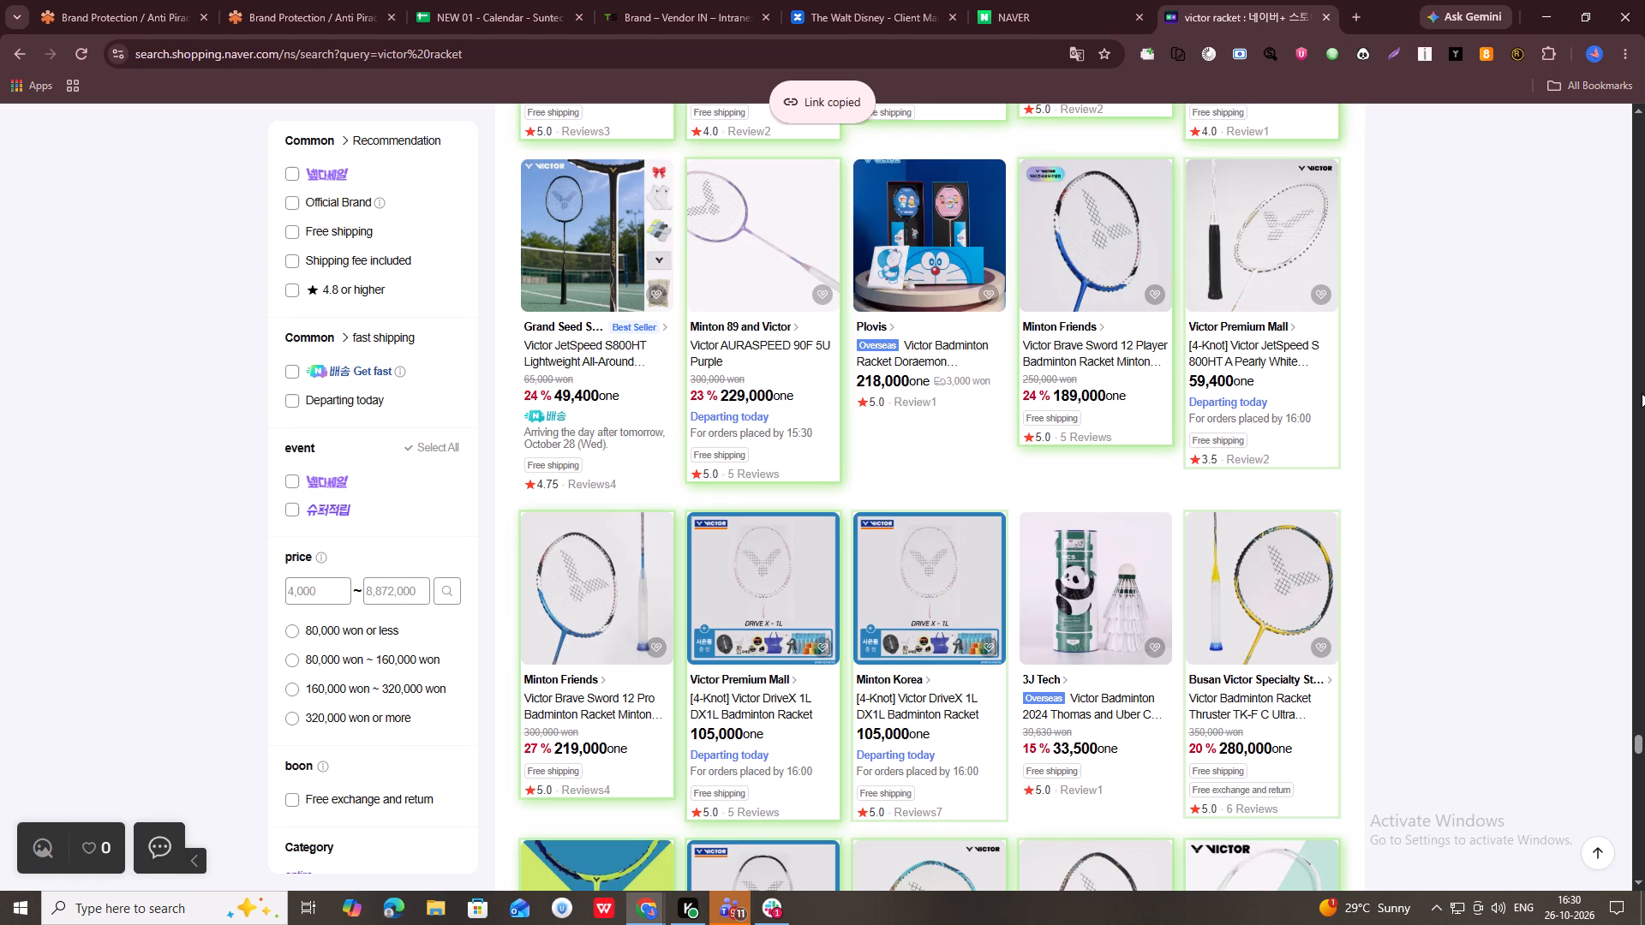
key("Down")
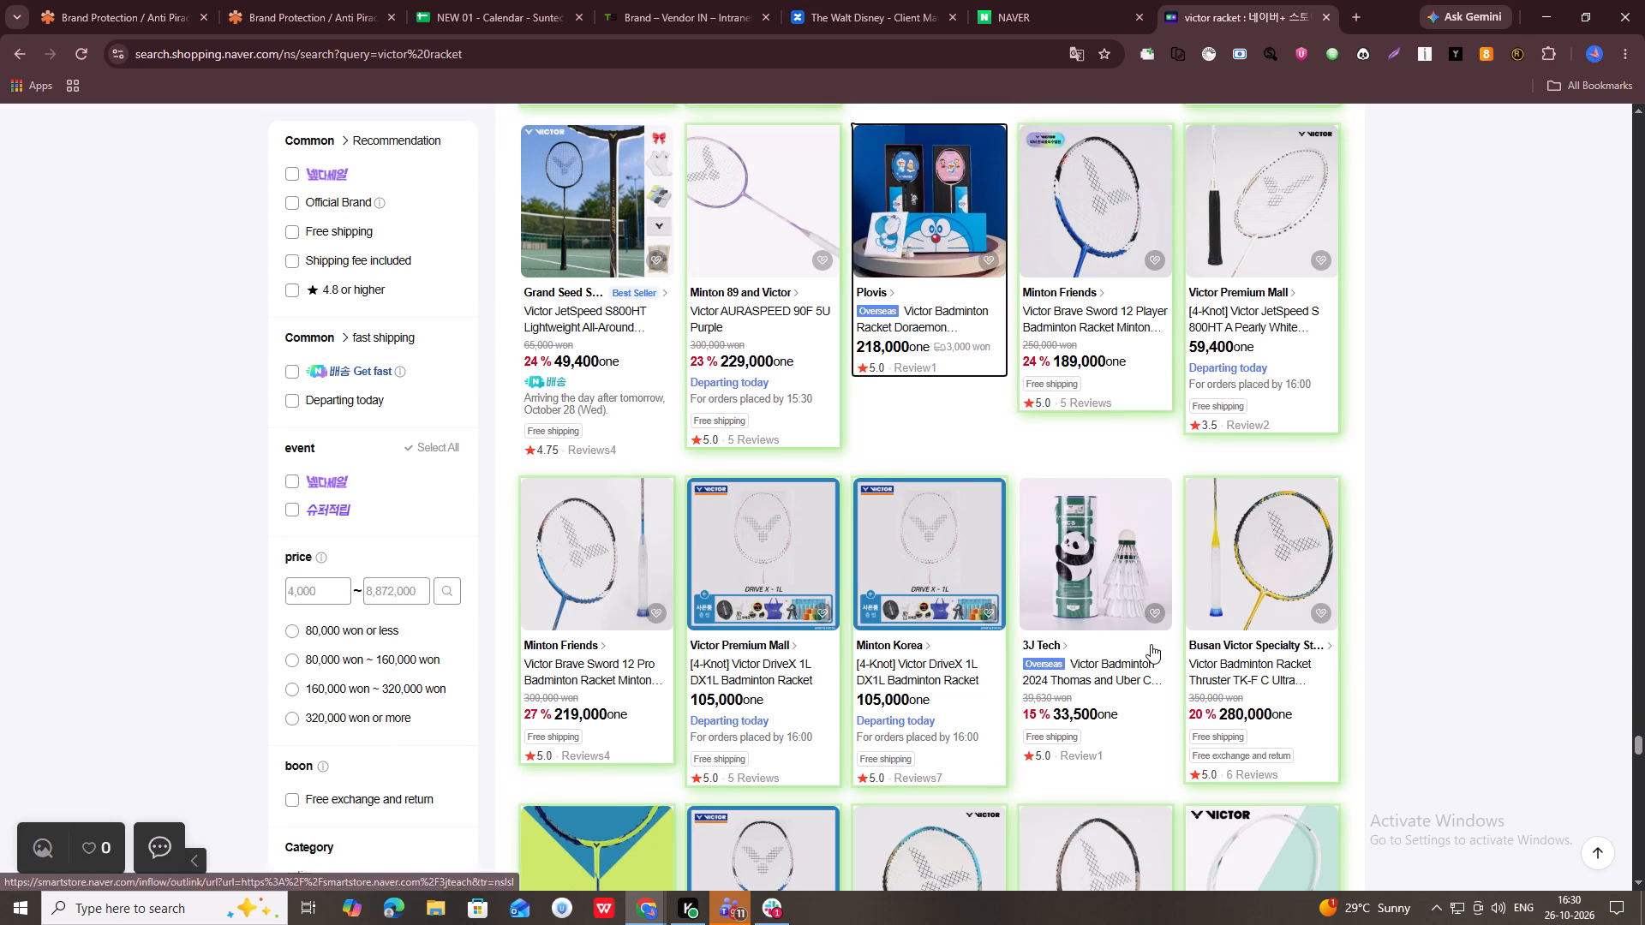
scroll(1151, 644, "down", 4)
scroll(1151, 644, "up", 5)
right_click(586, 408)
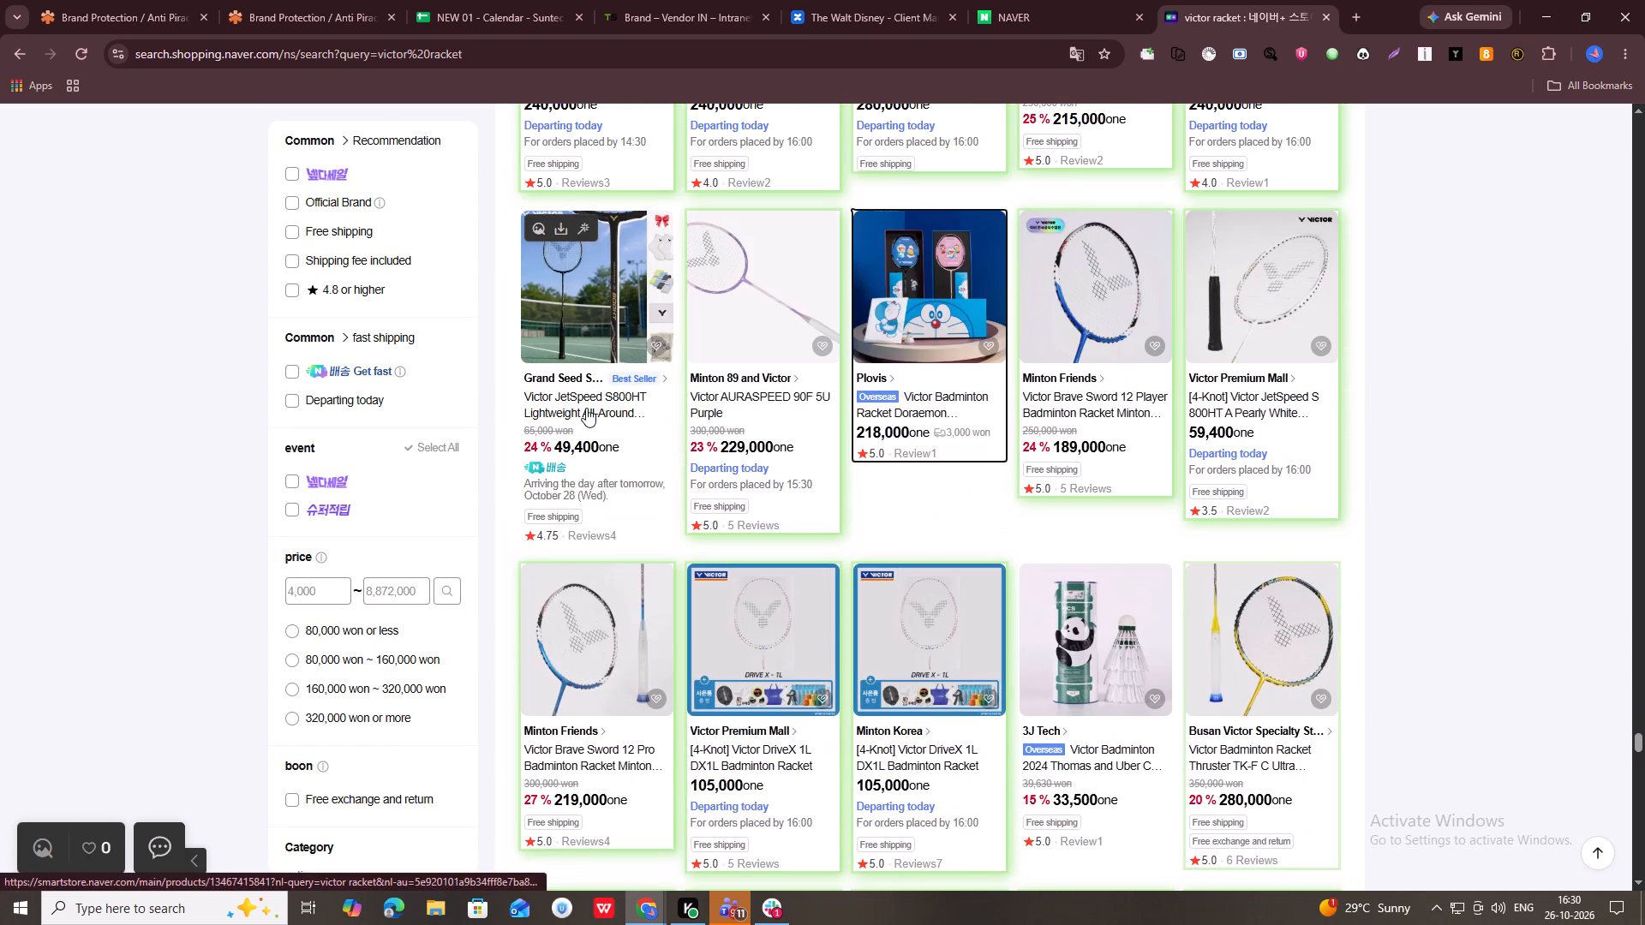
left_click(625, 588)
key("alt+Tab")
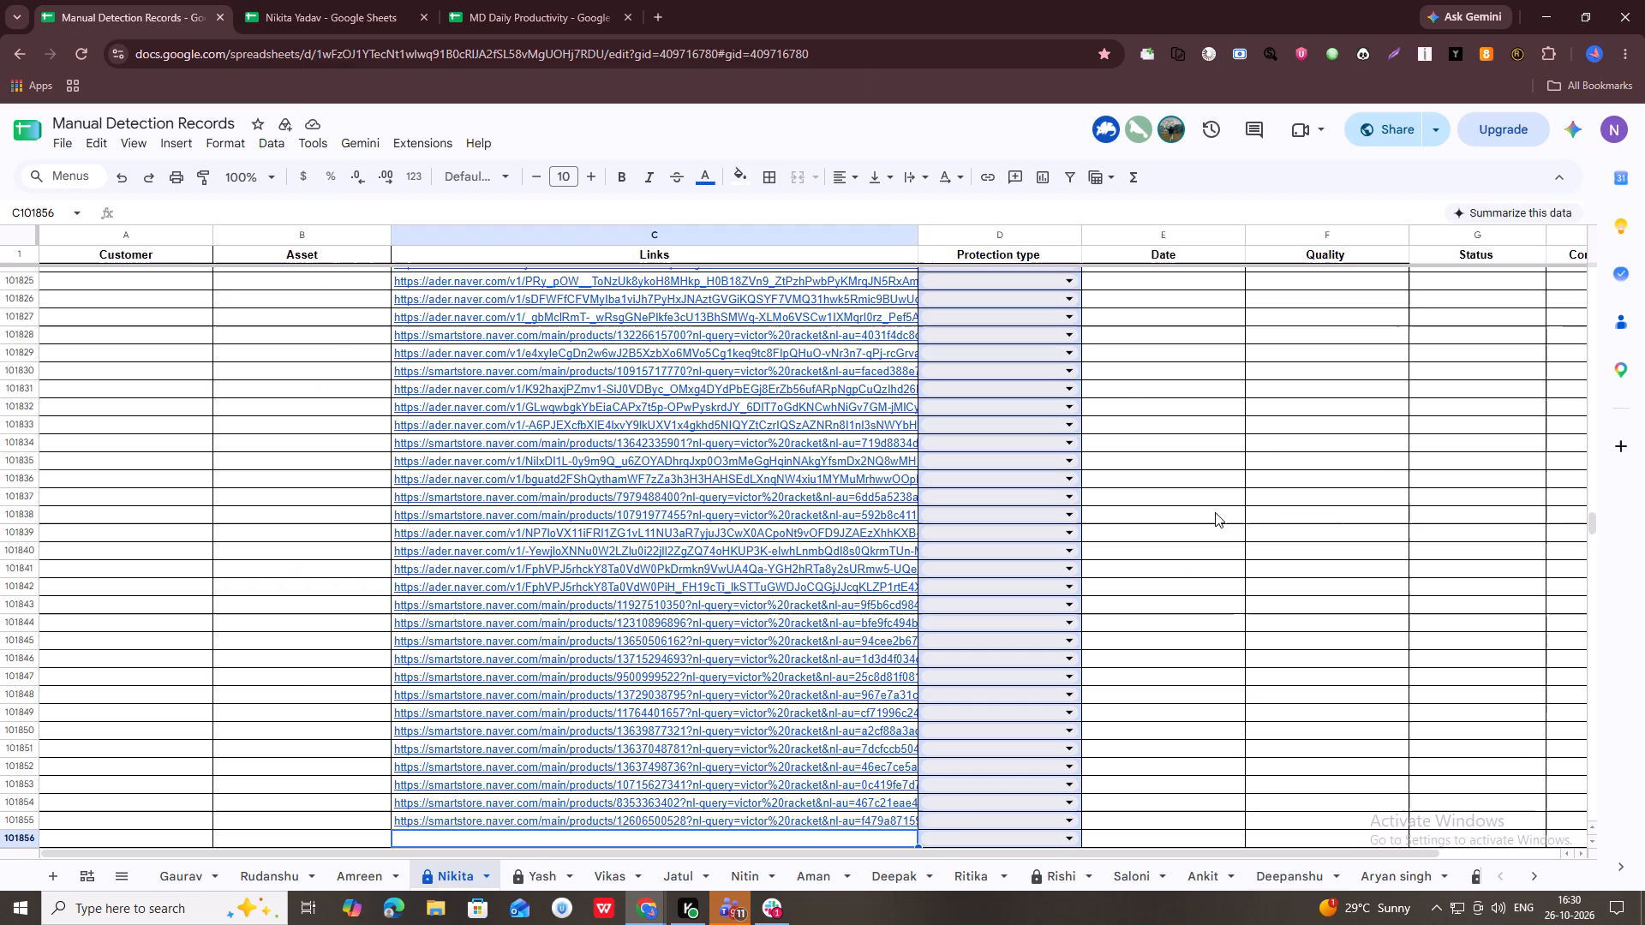
key("ctrl+v")
key("Down")
Copy the link of Minton 89 and Victor's Victor FANTOME F HYQ 4U listing on Naver into Links cell C101857.
key("alt+Tab")
key("Down")
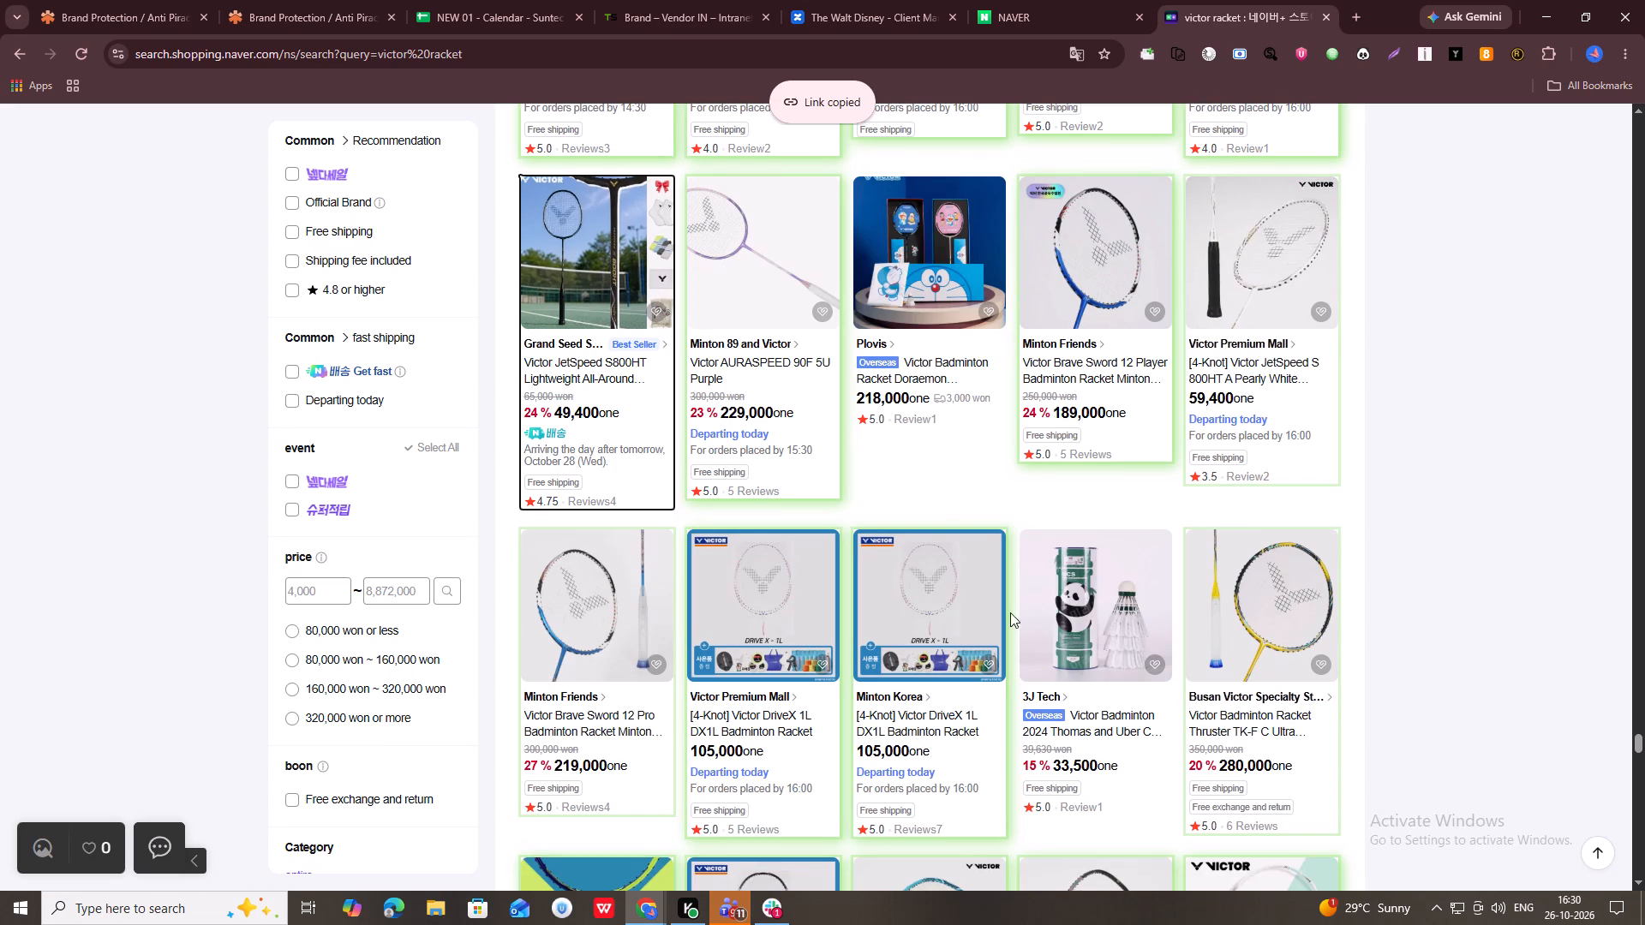
scroll(1041, 599, "down", 6)
scroll(1041, 599, "up", 1)
scroll(1305, 596, "down", 7)
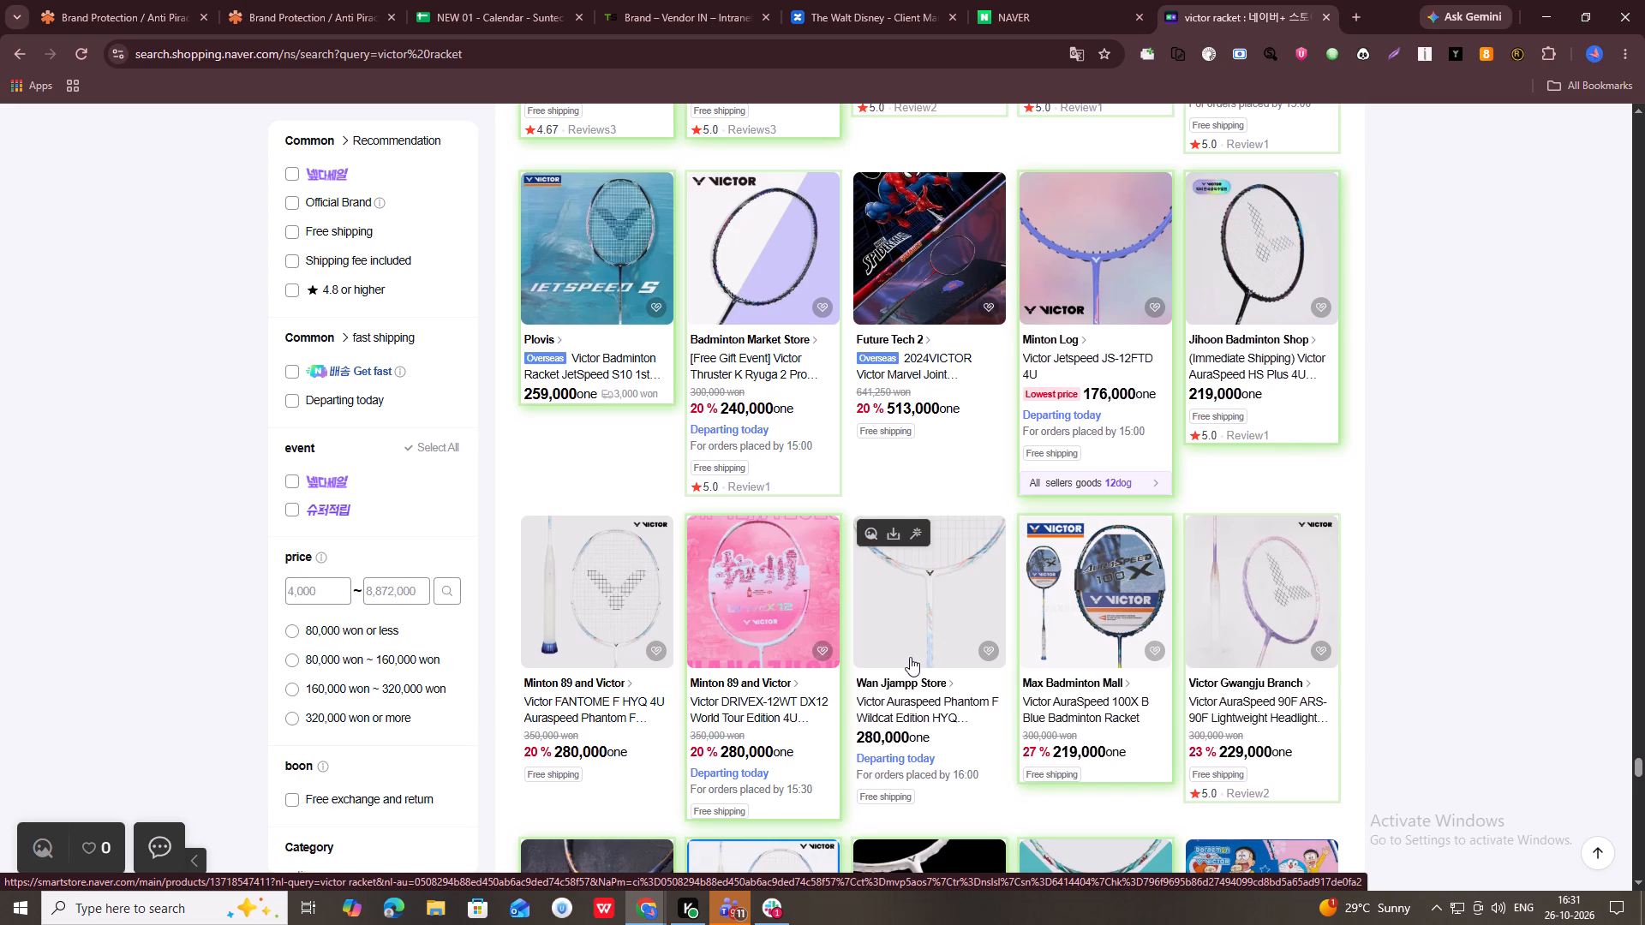
scroll(963, 603, "down", 3)
right_click(594, 462)
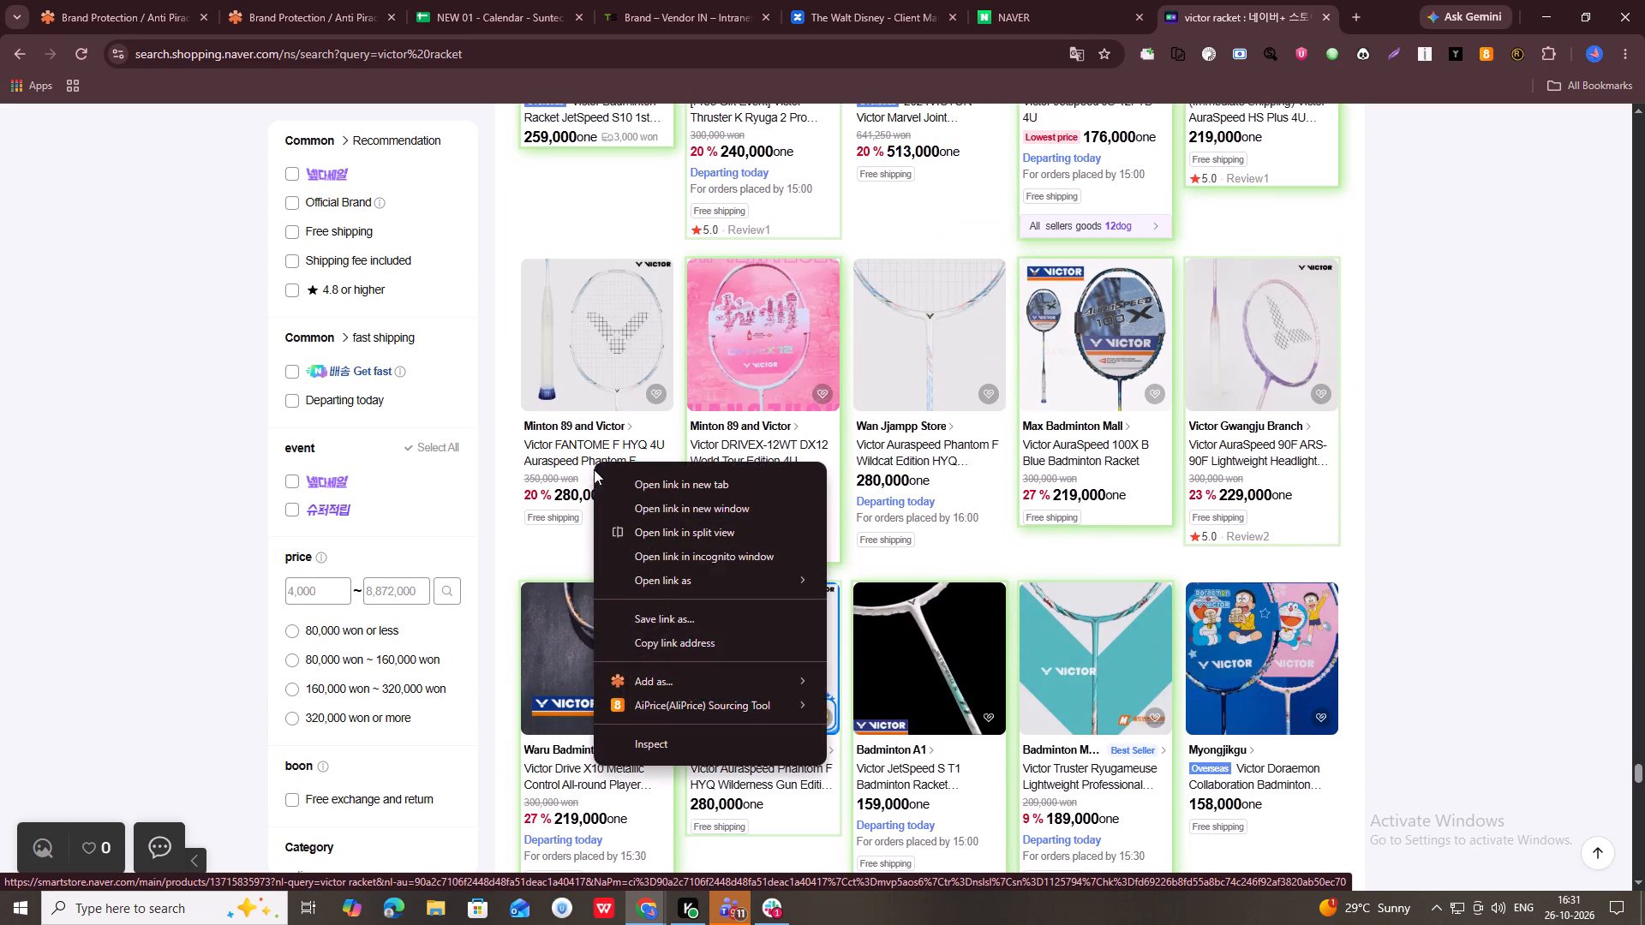
left_click(656, 647)
right_click(656, 647)
key("alt+Tab")
key("ctrl+v")
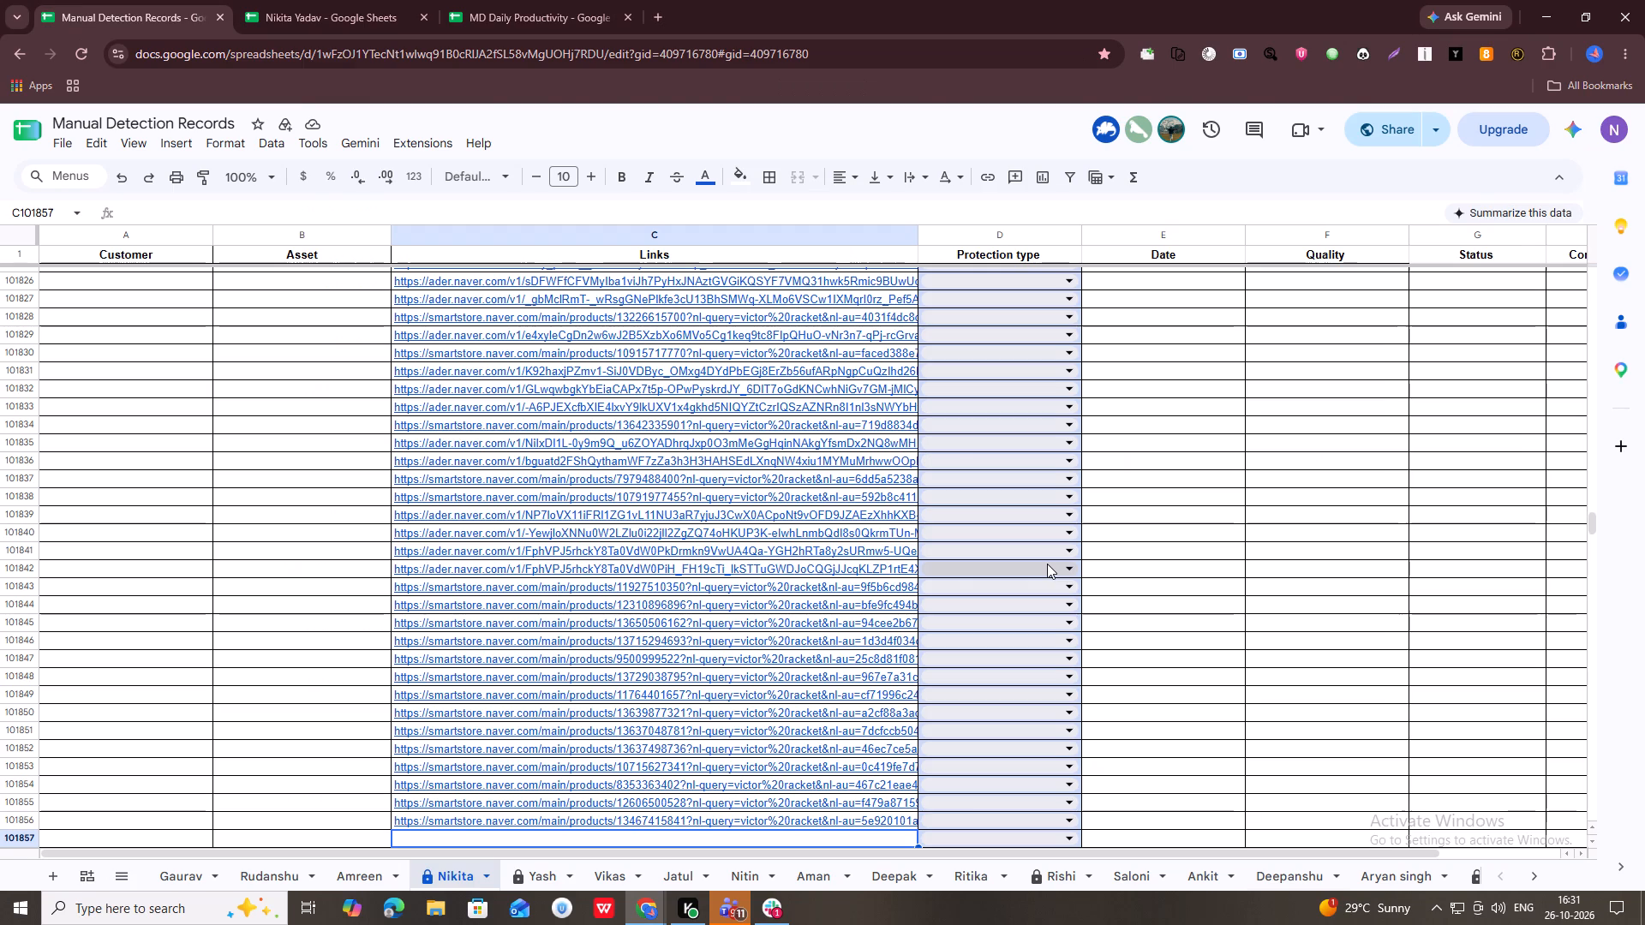
key("Down")
Copy the link of Wan Jjampp Store's Victor Auraspeed Phantom F Wildcat Edition HYQ listing on Naver into Links cell C101858.
key("alt+Tab")
right_click(937, 454)
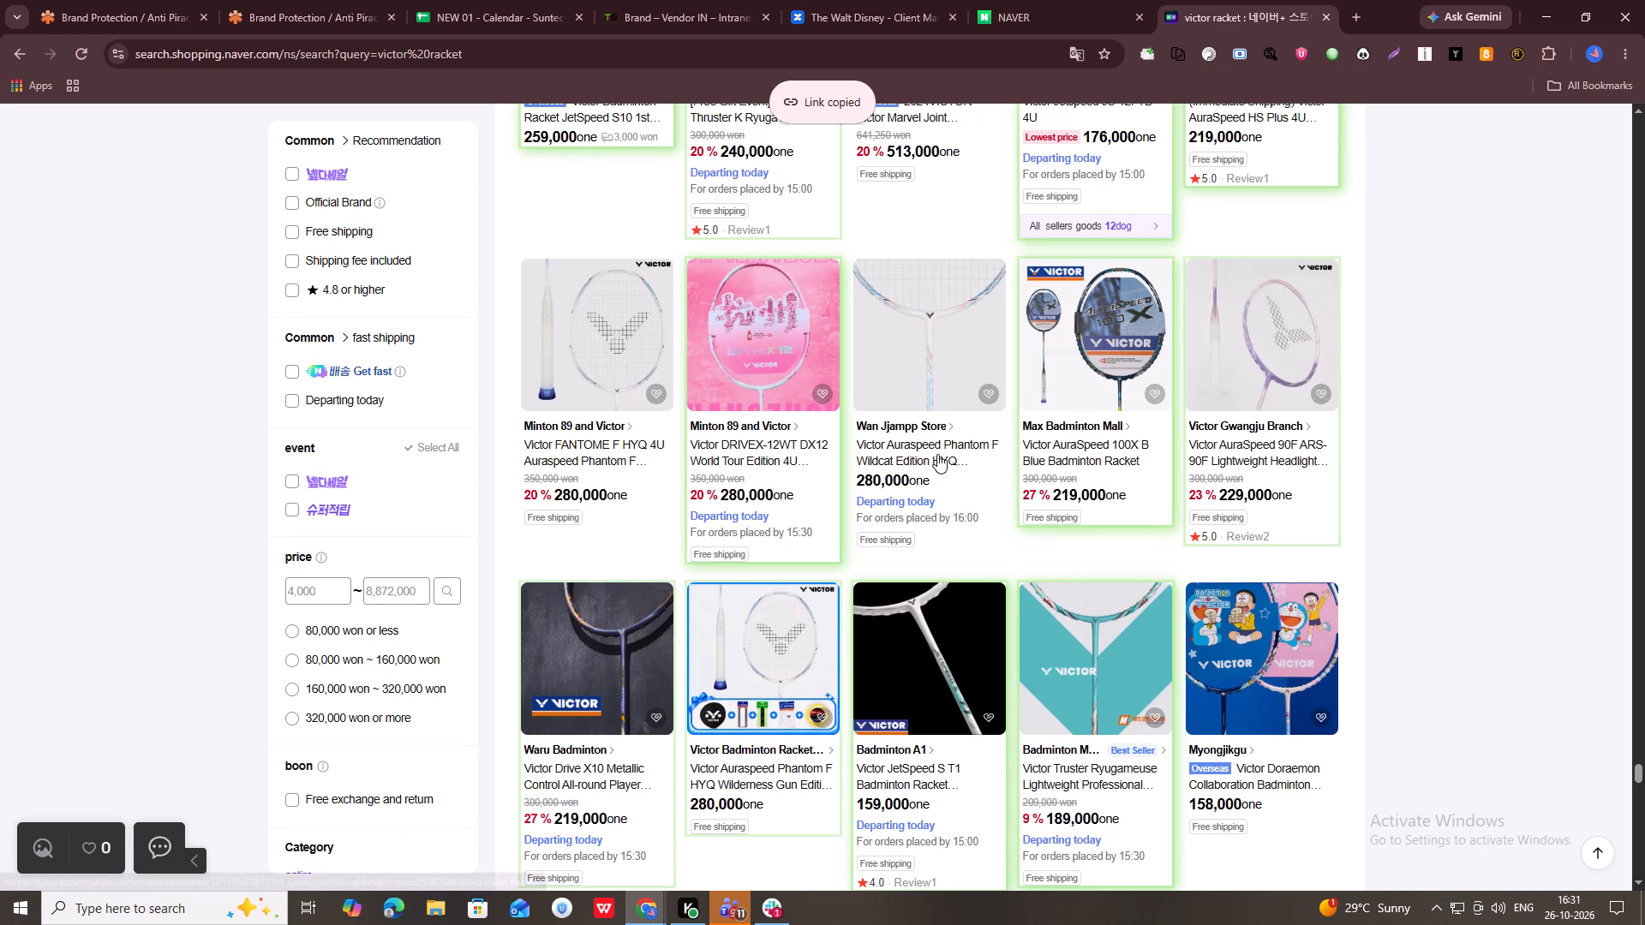
left_click(1002, 634)
key("alt+Tab")
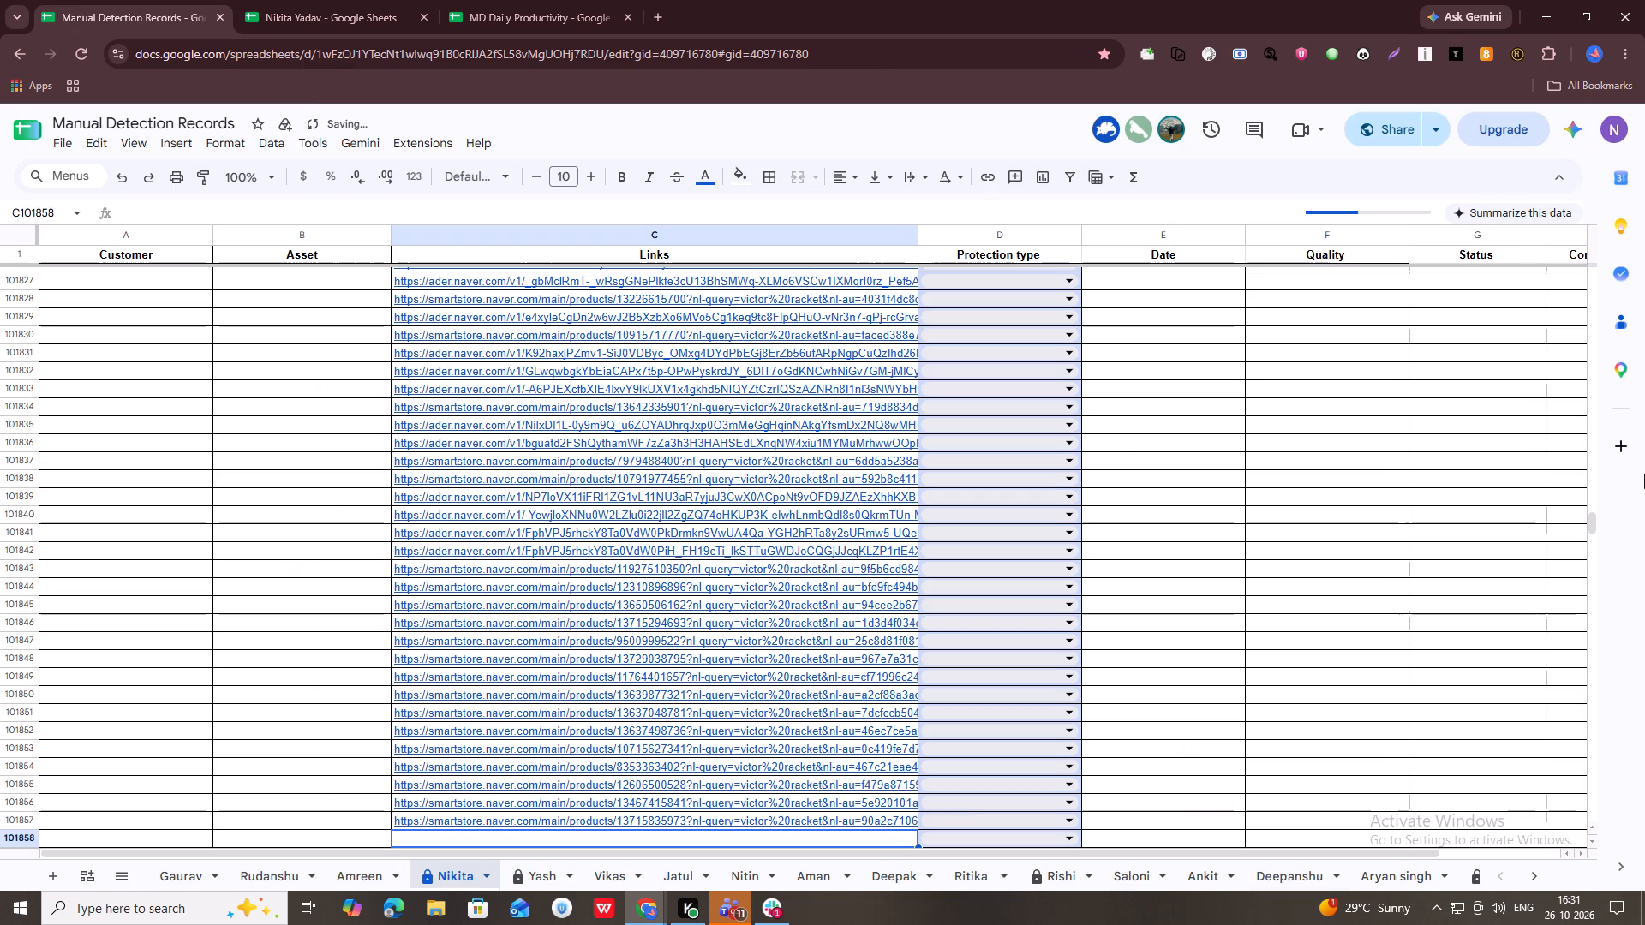
key("ctrl+v")
key("Down")
Copy the link of Myongjikgu's Victor Doraemon Collaboration Badminton listing on Naver into Links cell C101859.
key("alt+Tab")
key("Down")
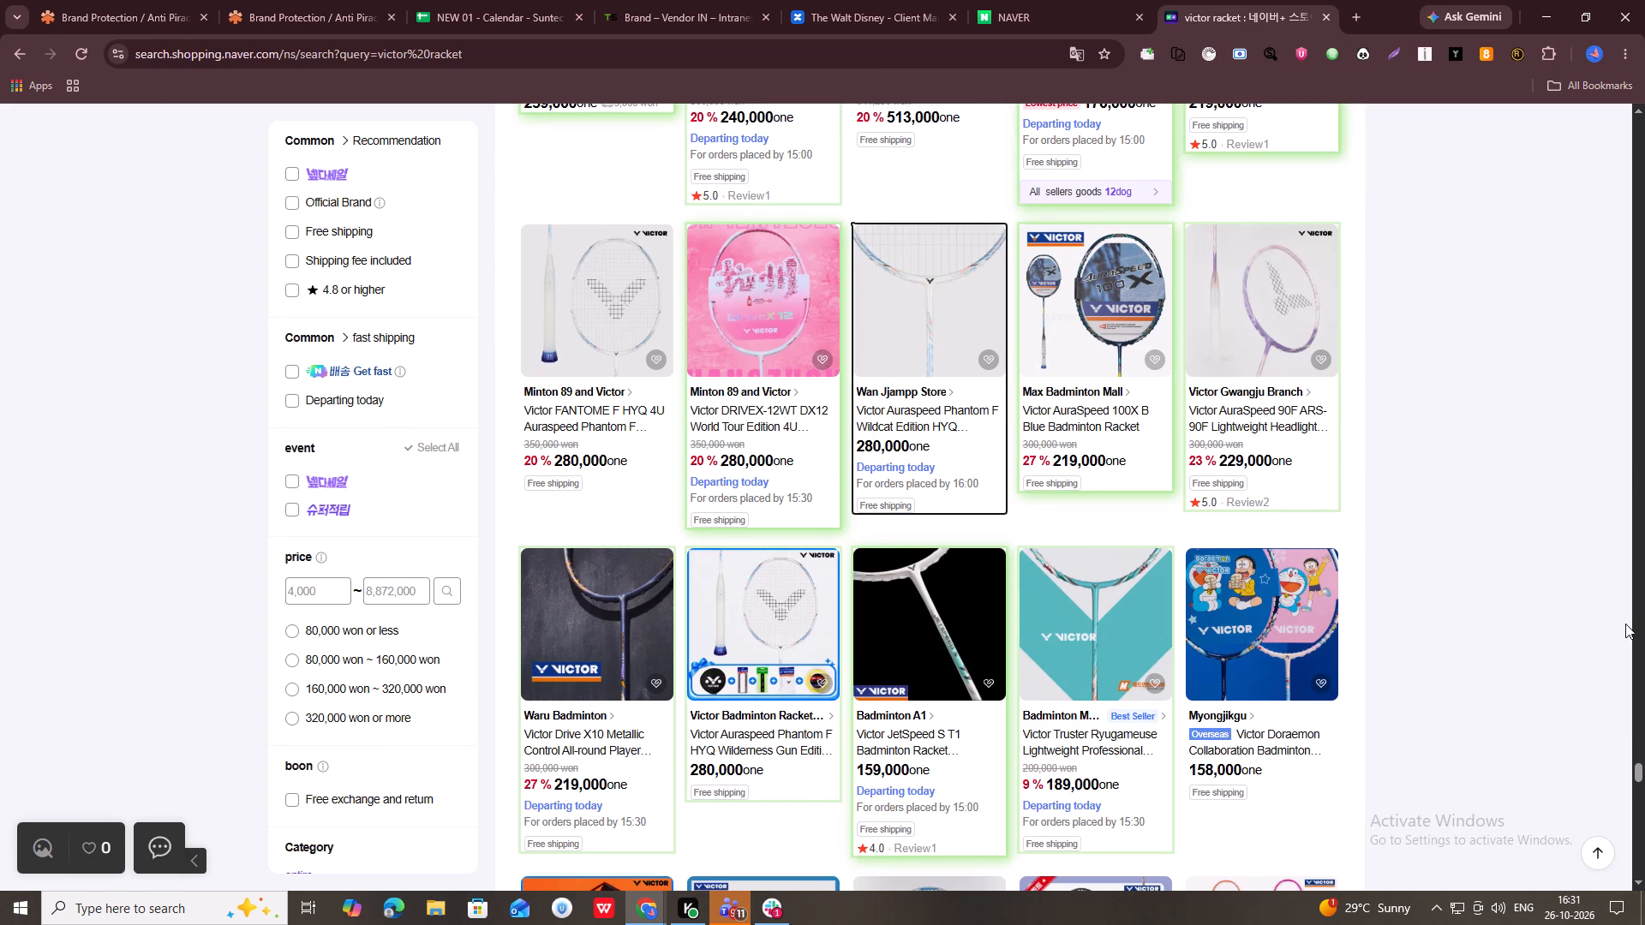
scroll(1615, 592, "down", 4)
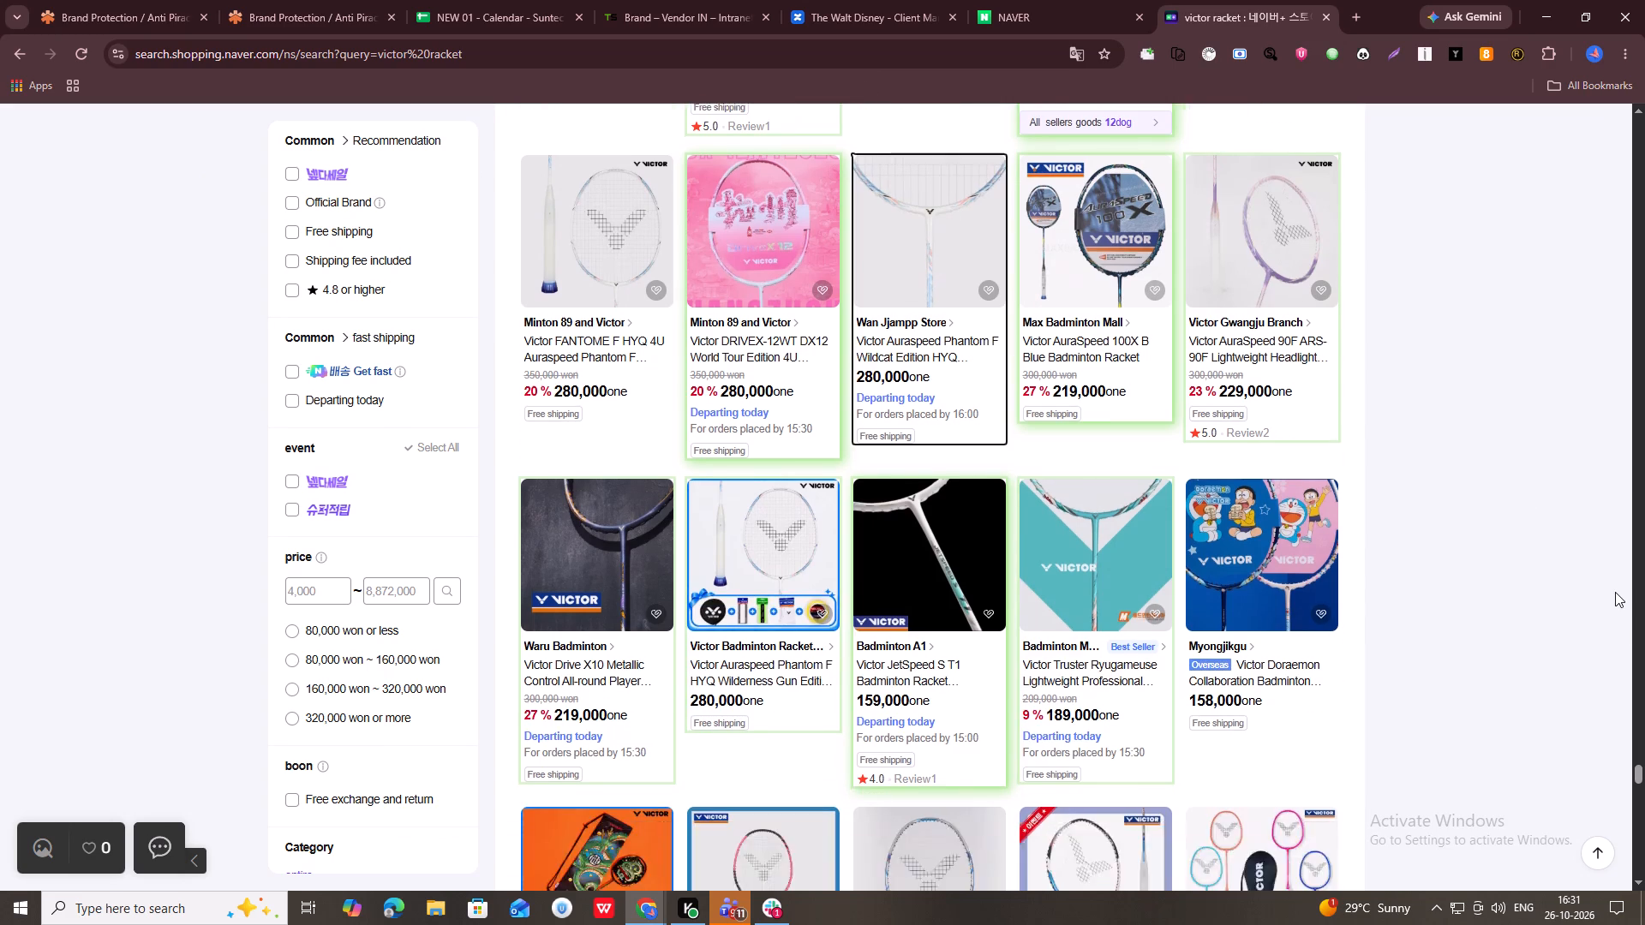
right_click(1276, 400)
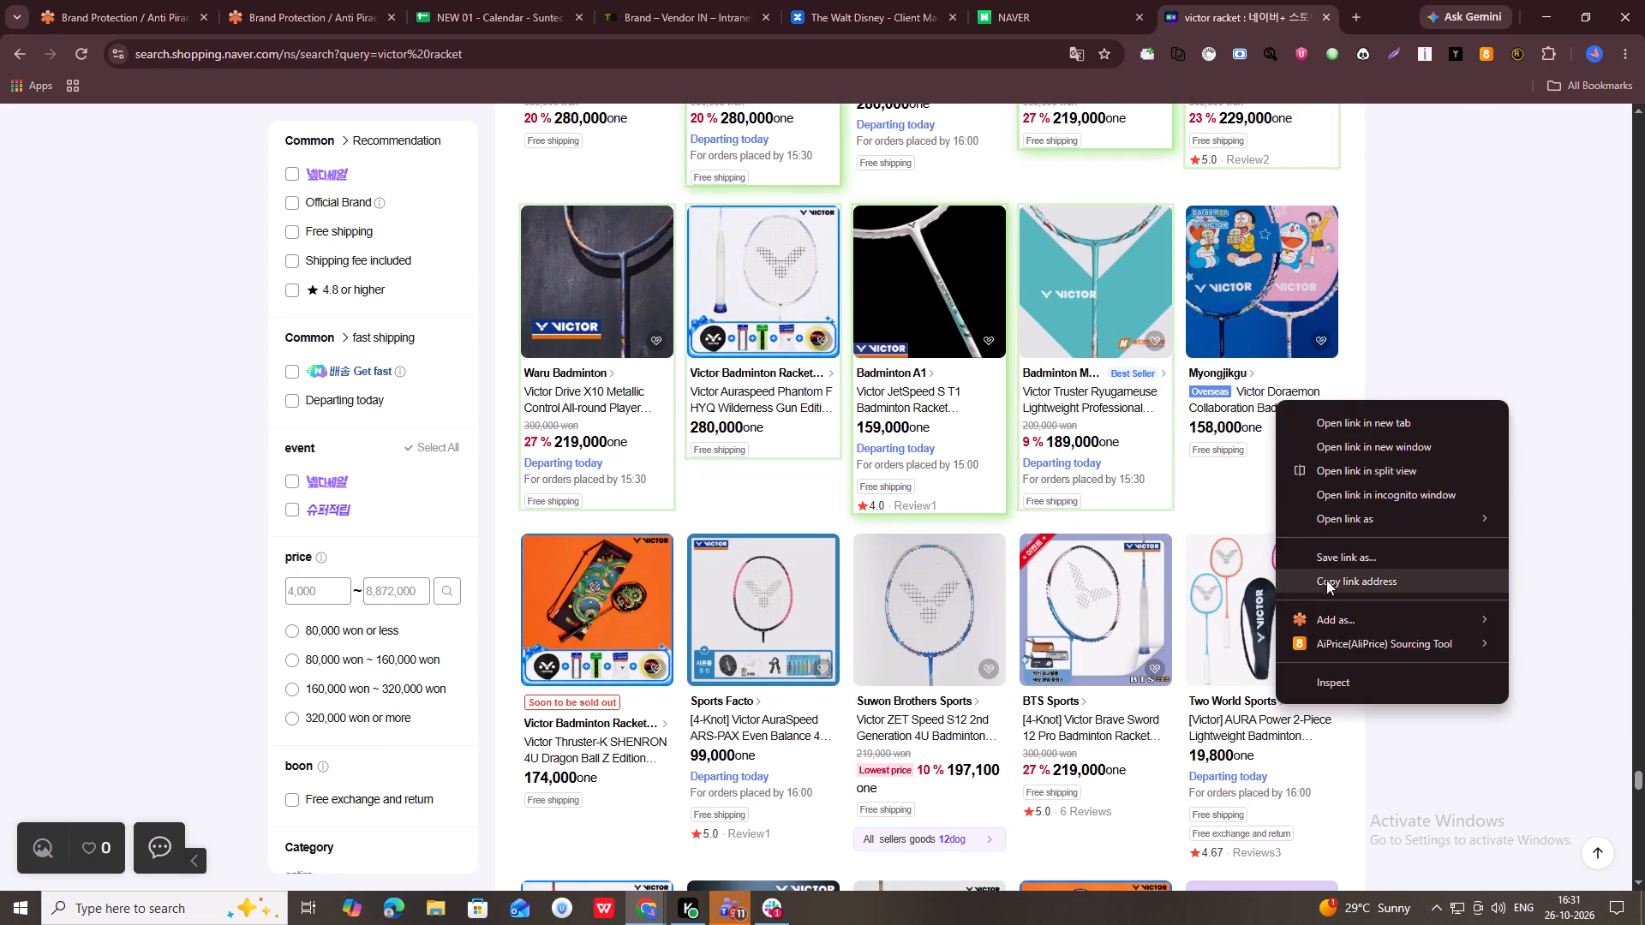
left_click(1327, 578)
right_click(1327, 578)
key("alt+Tab")
key("ctrl+v")
key("Down")
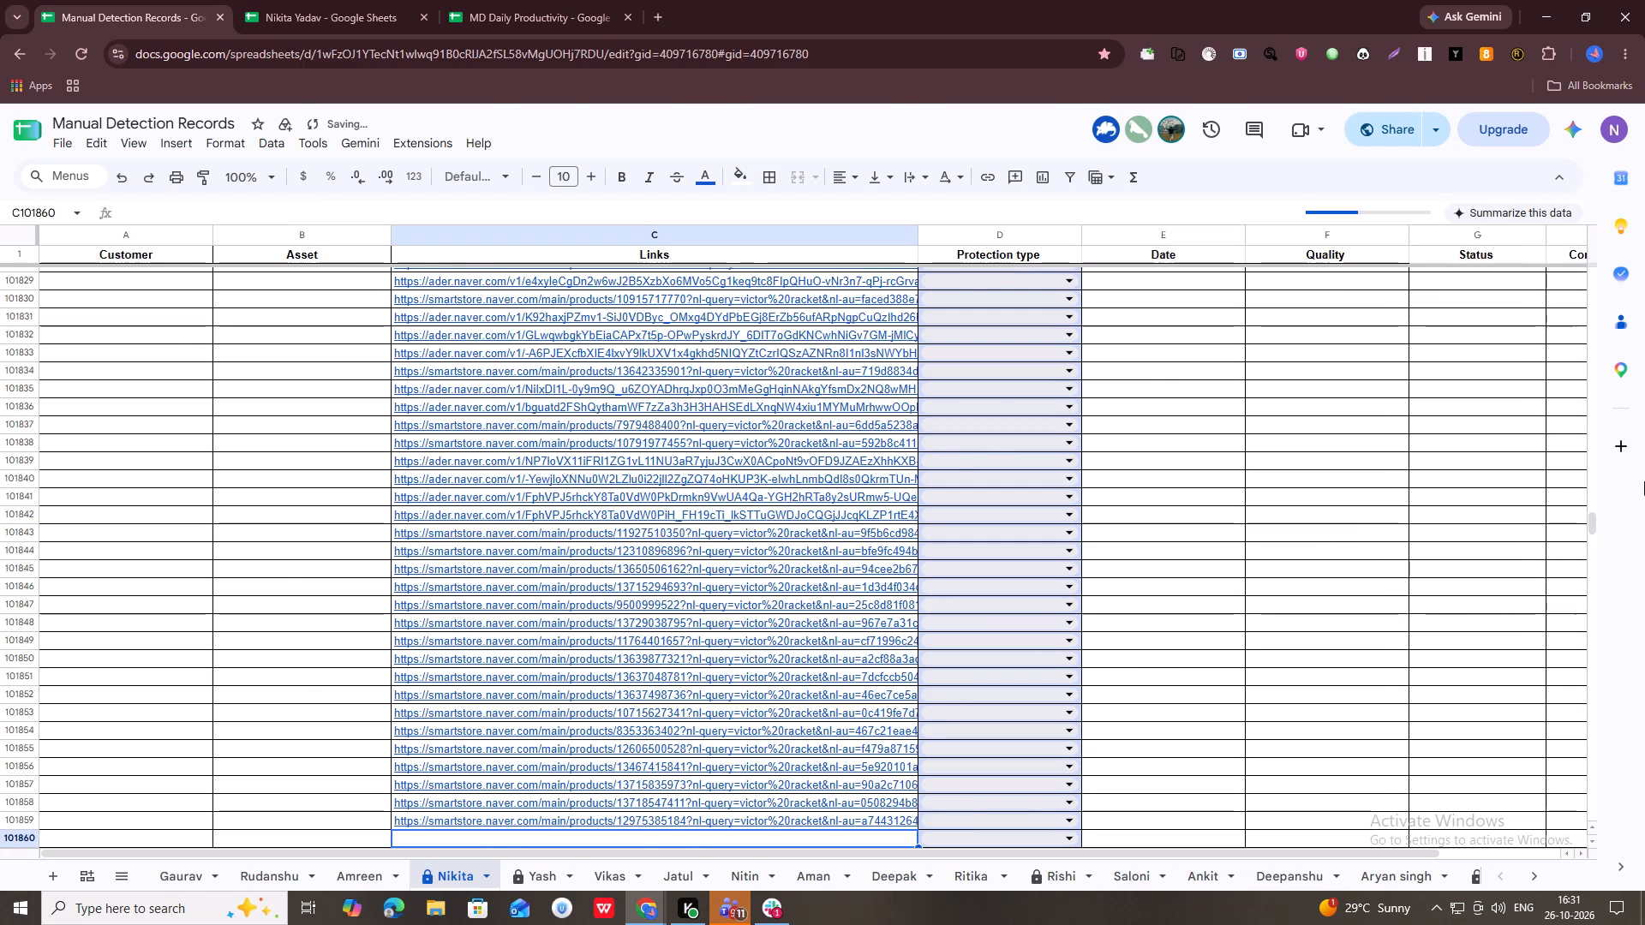
Copy the link of the Victor Thruster-K SHENRON 4U Dragon Ball Z Edition listing on Naver into Links cell C101860.
key("alt+Tab")
key("Down")
scroll(744, 644, "down", 1)
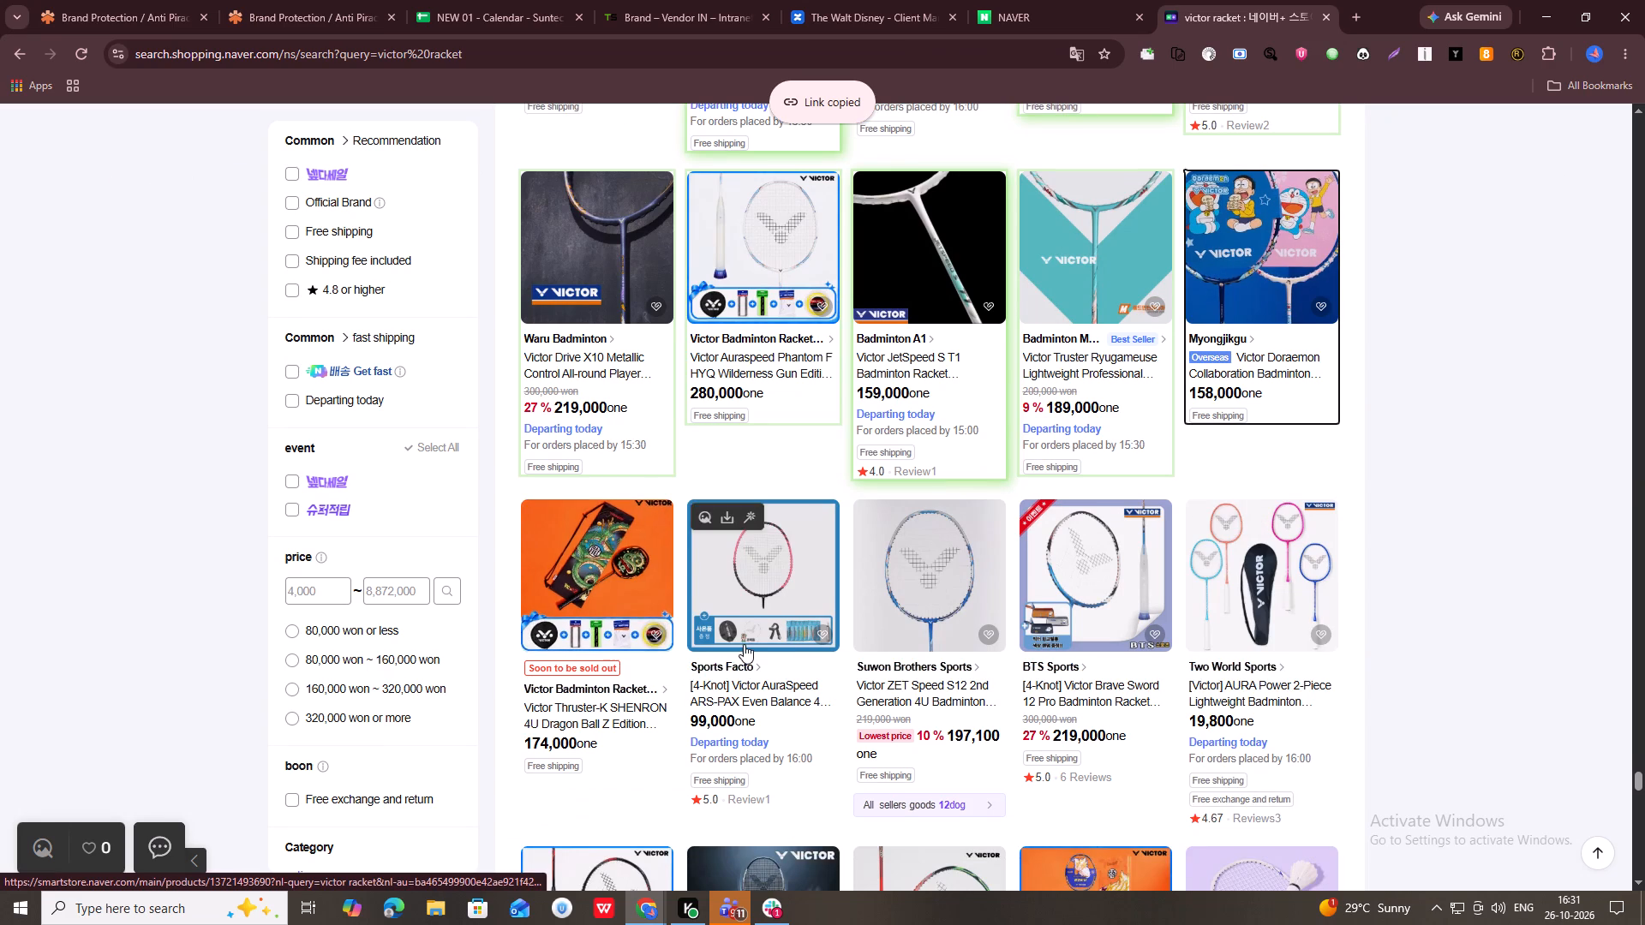
scroll(944, 706, "down", 4)
scroll(915, 691, "up", 1)
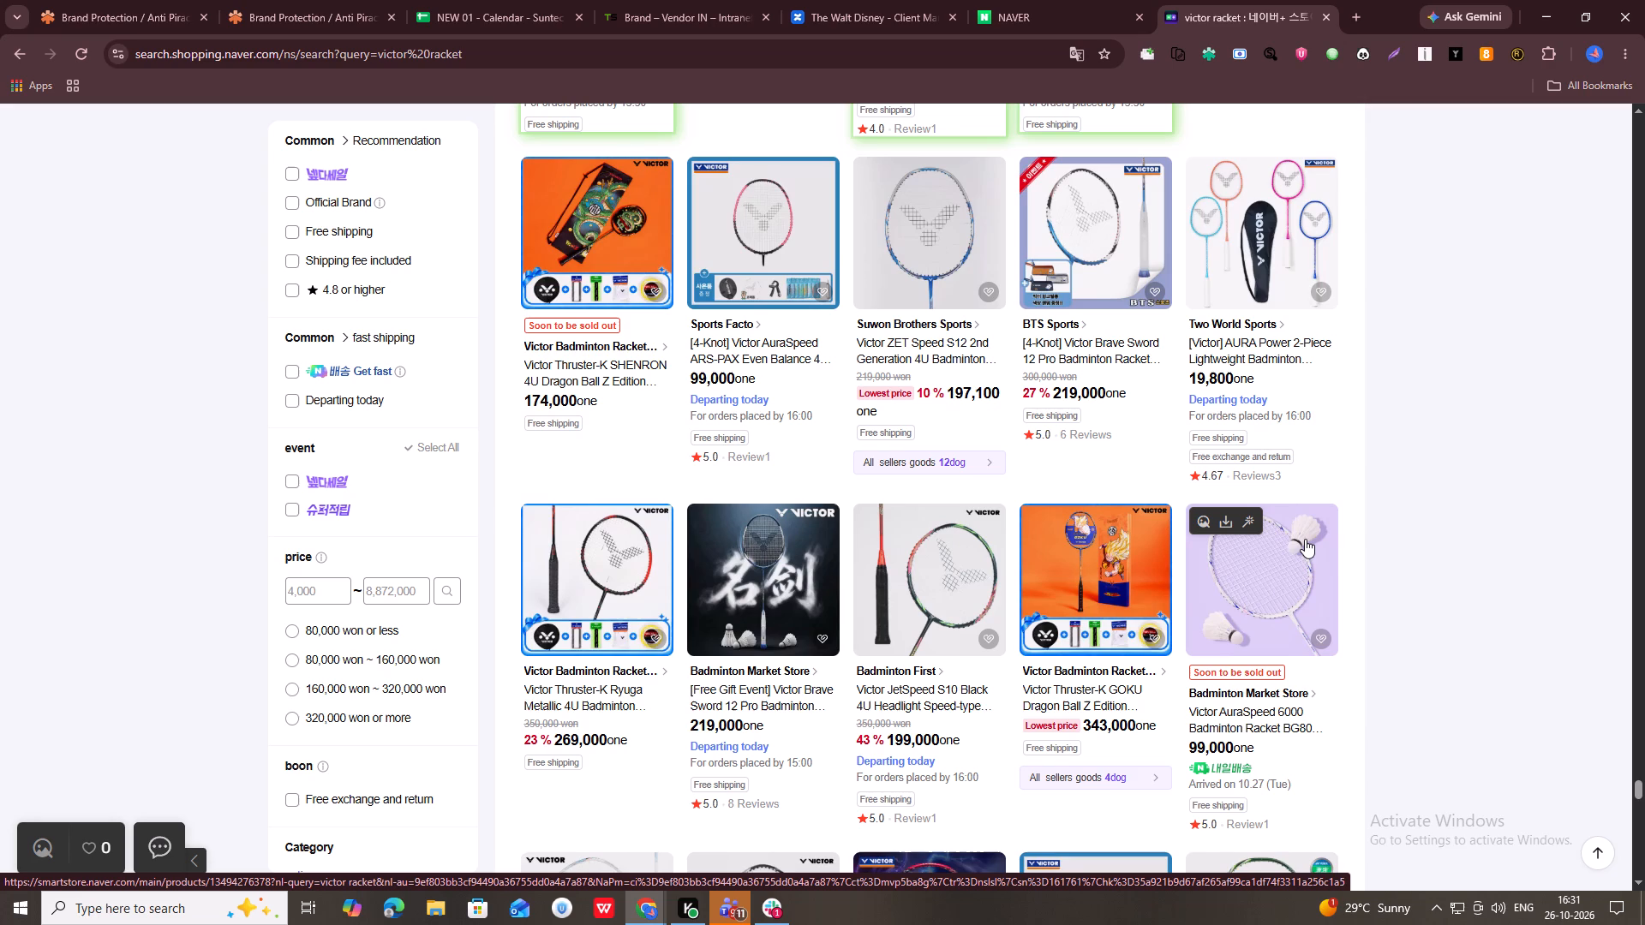
scroll(1063, 606, "down", 6)
scroll(1063, 606, "up", 9)
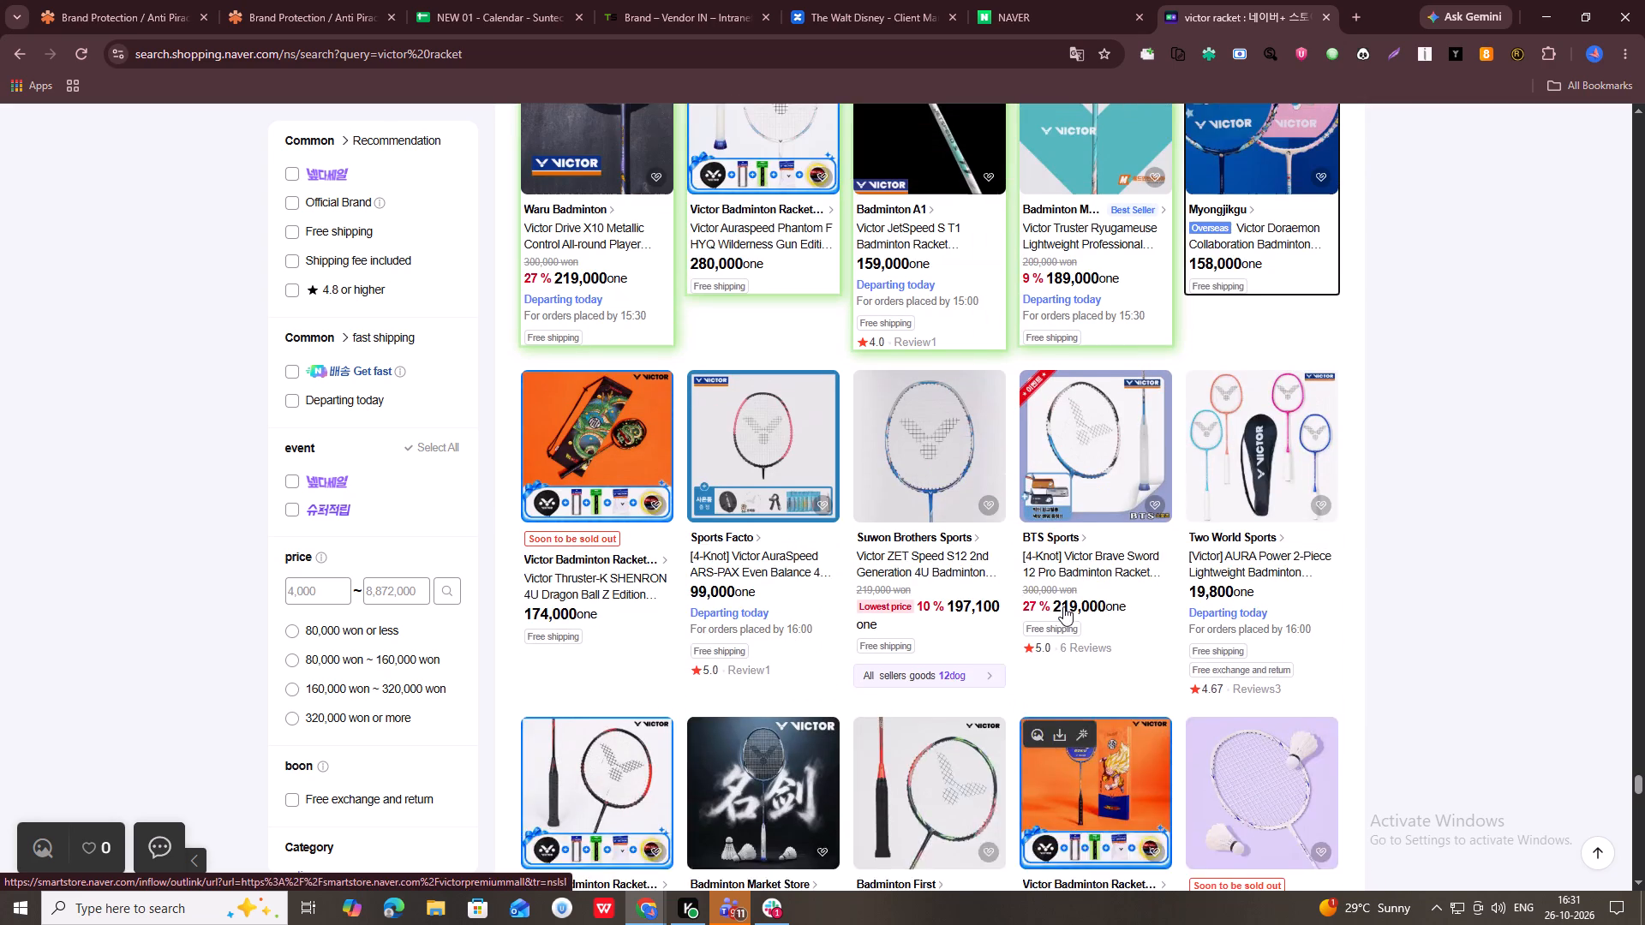
scroll(910, 612, "down", 1)
right_click(591, 528)
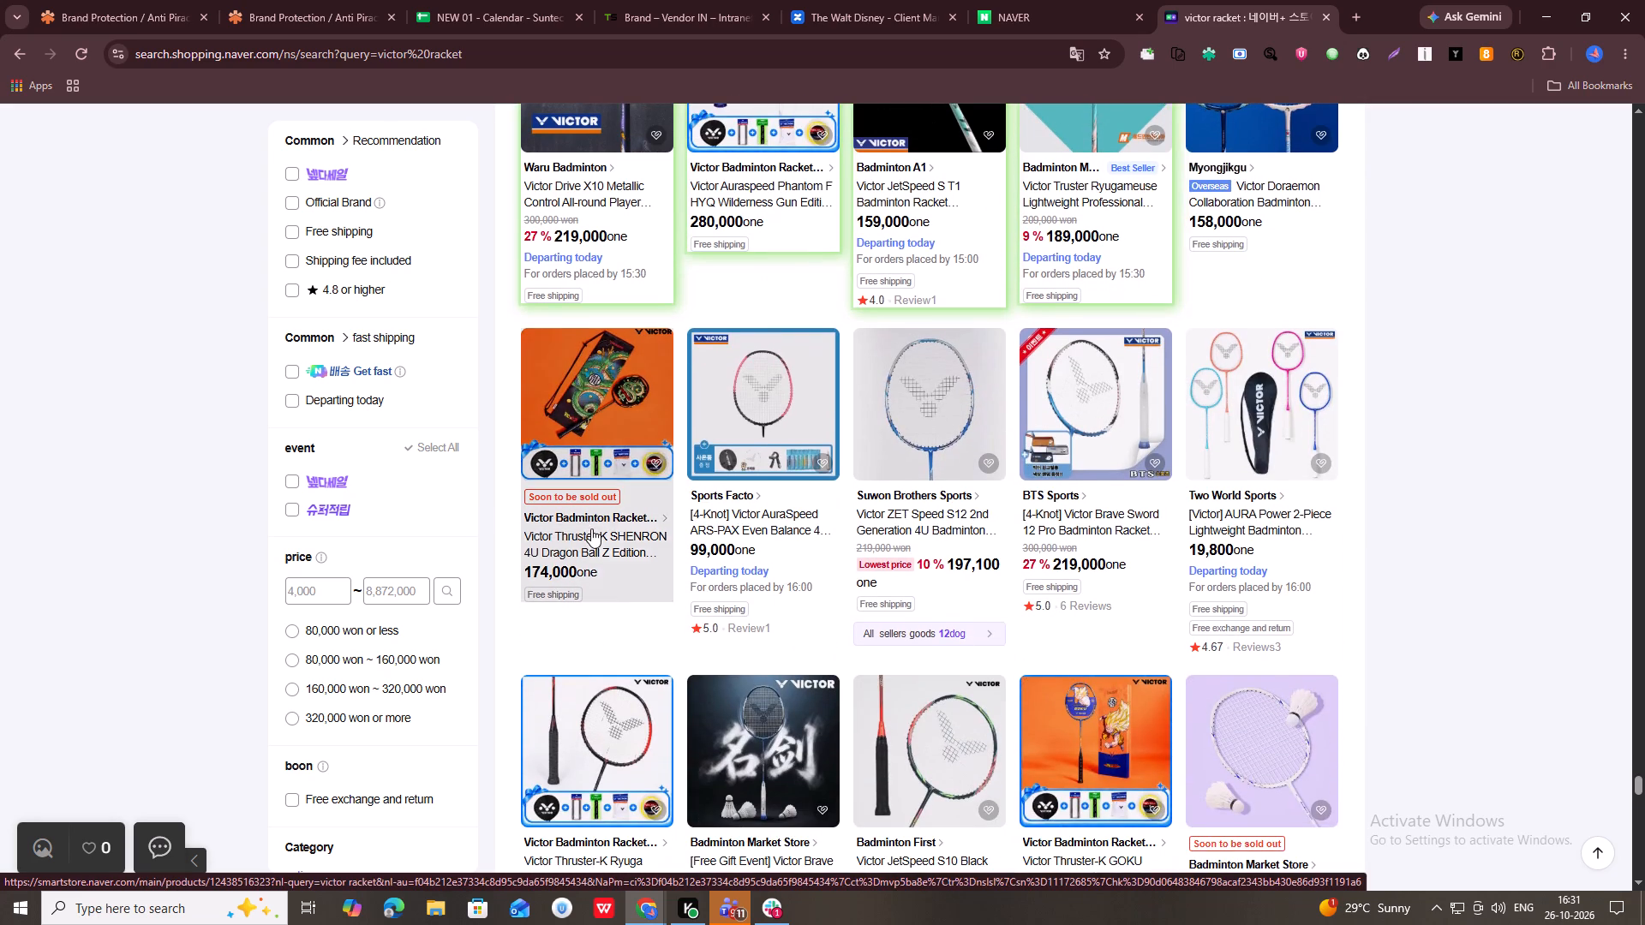
left_click(652, 709)
right_click(652, 709)
key("alt+Tab")
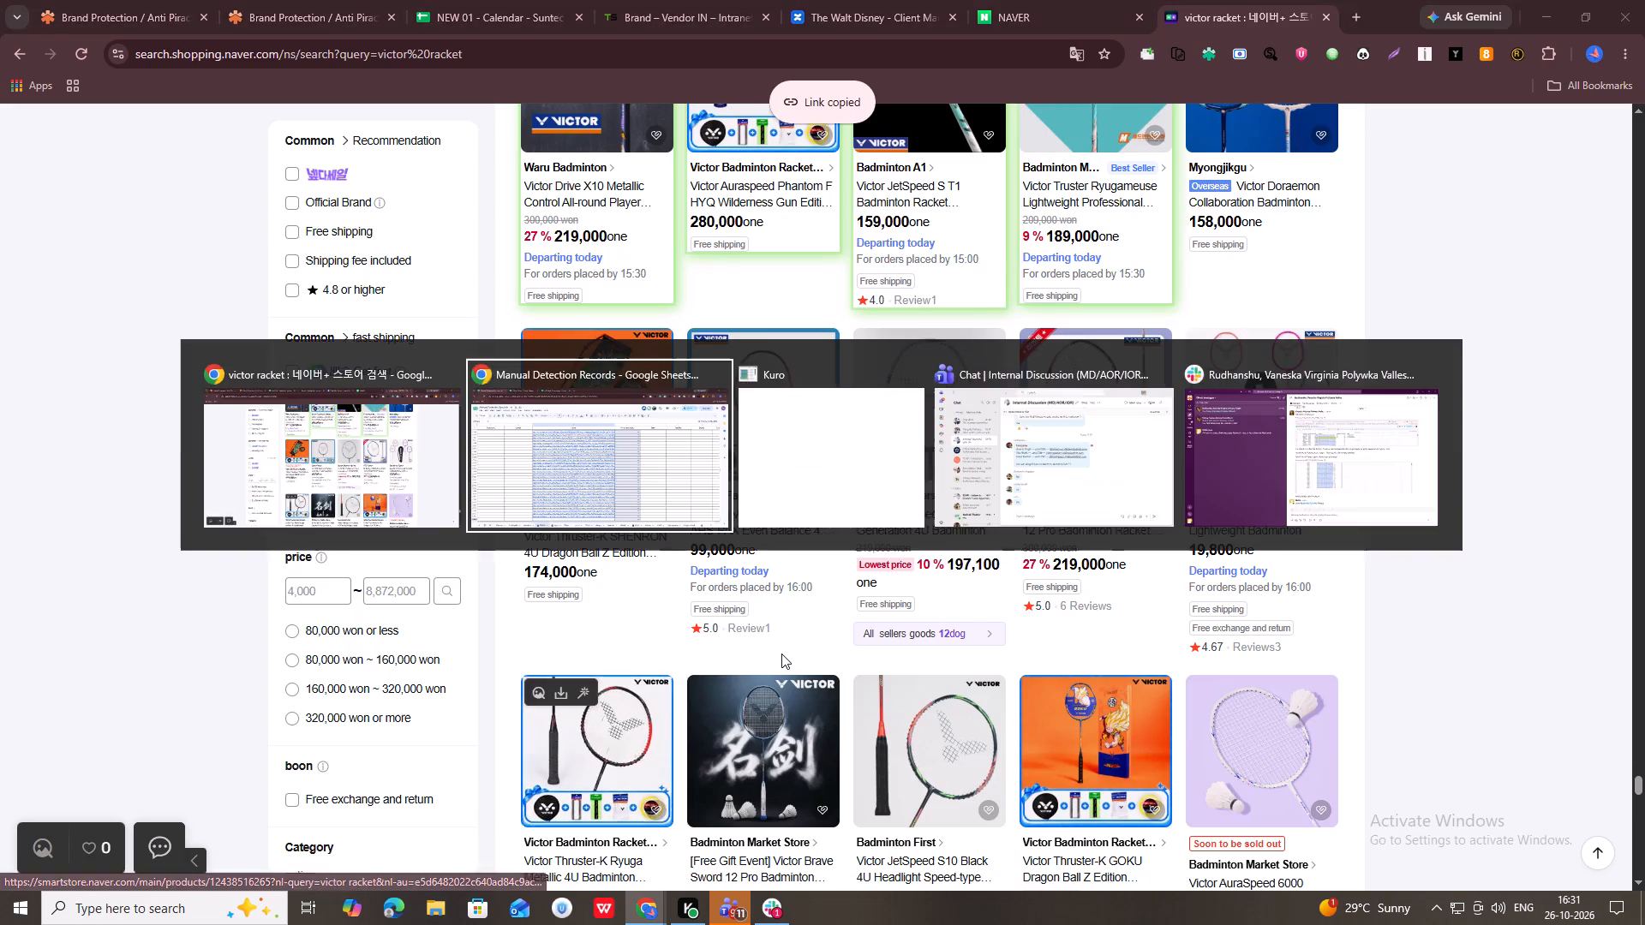
key("ctrl+v")
key("Down")
Copy the link of Sports Facto's Victor AuraSpeed ARS-PAX Even Balance listing on Naver into Links cell C101861.
key("alt+Tab")
key("Right")
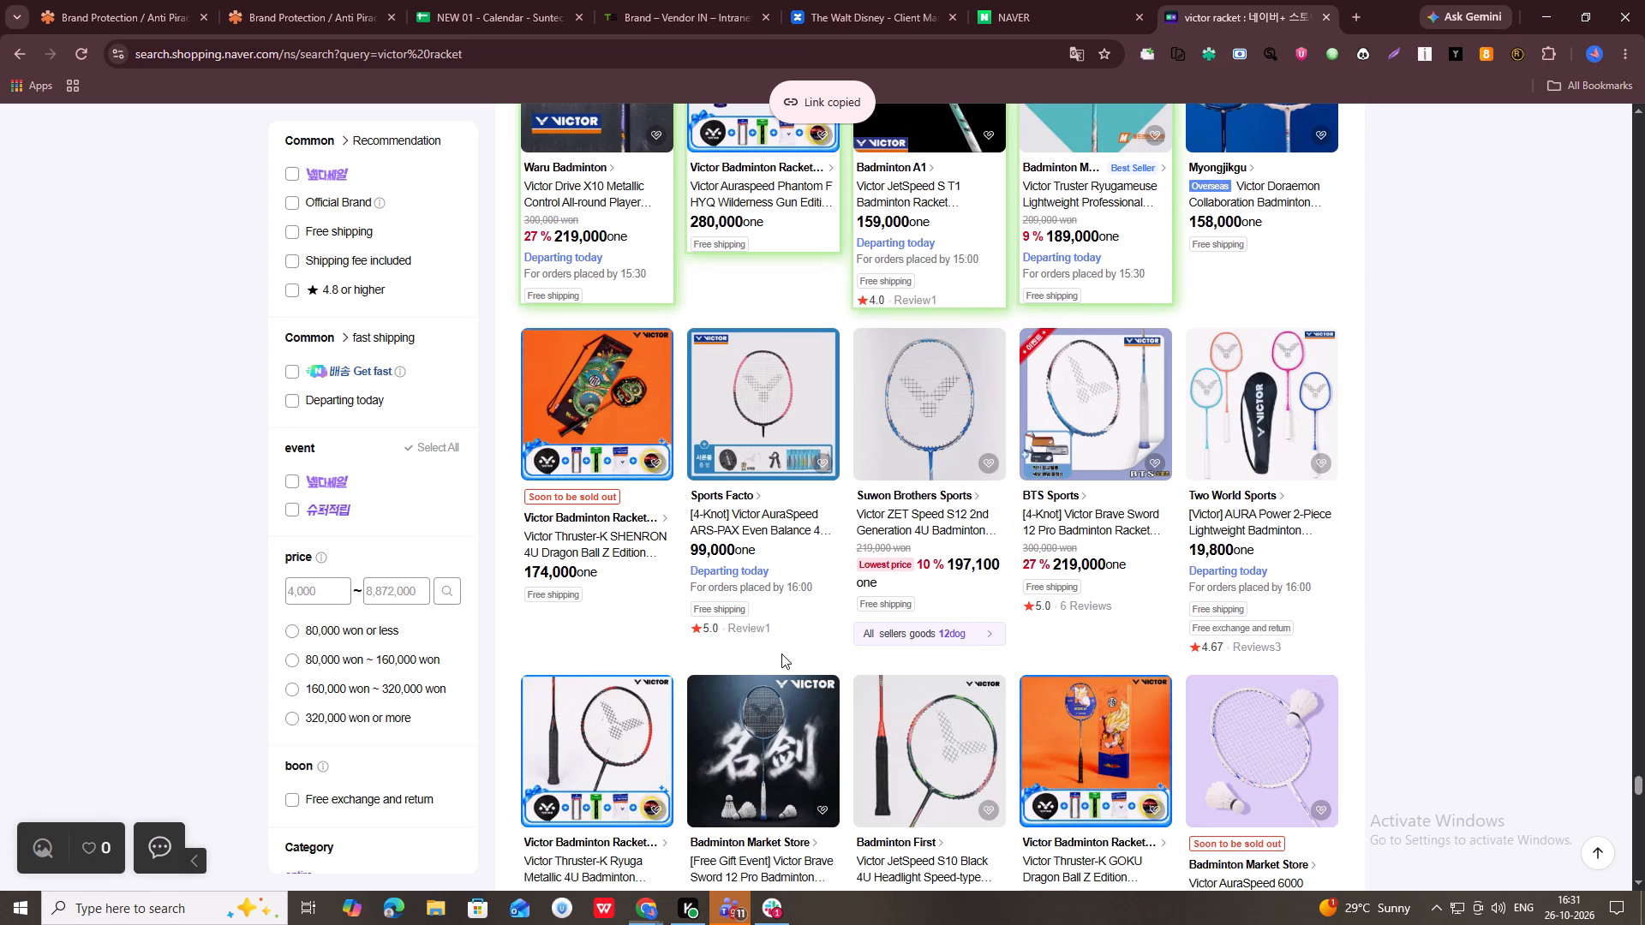
right_click(773, 528)
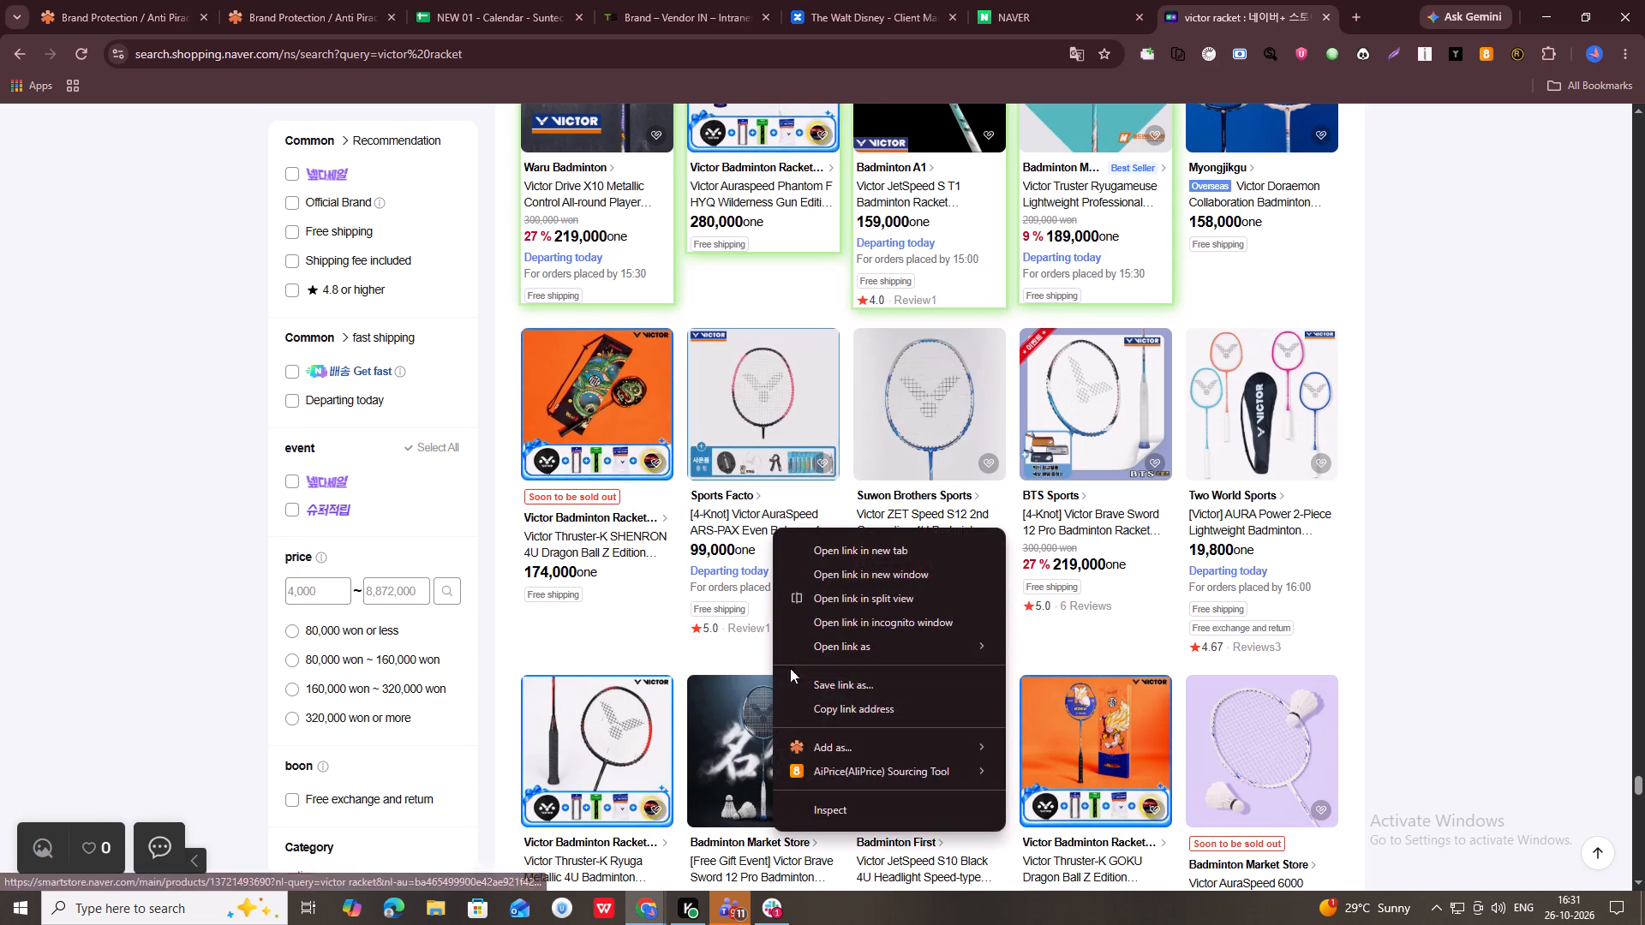
left_click(804, 711)
key("alt+Tab")
key("ctrl+v")
key("Down")
Copy the link of Suwon Brothers Sports' Victor ZET Speed S12 2nd Generation 4U listing on Naver into Links cell C101862.
key("alt+Tab")
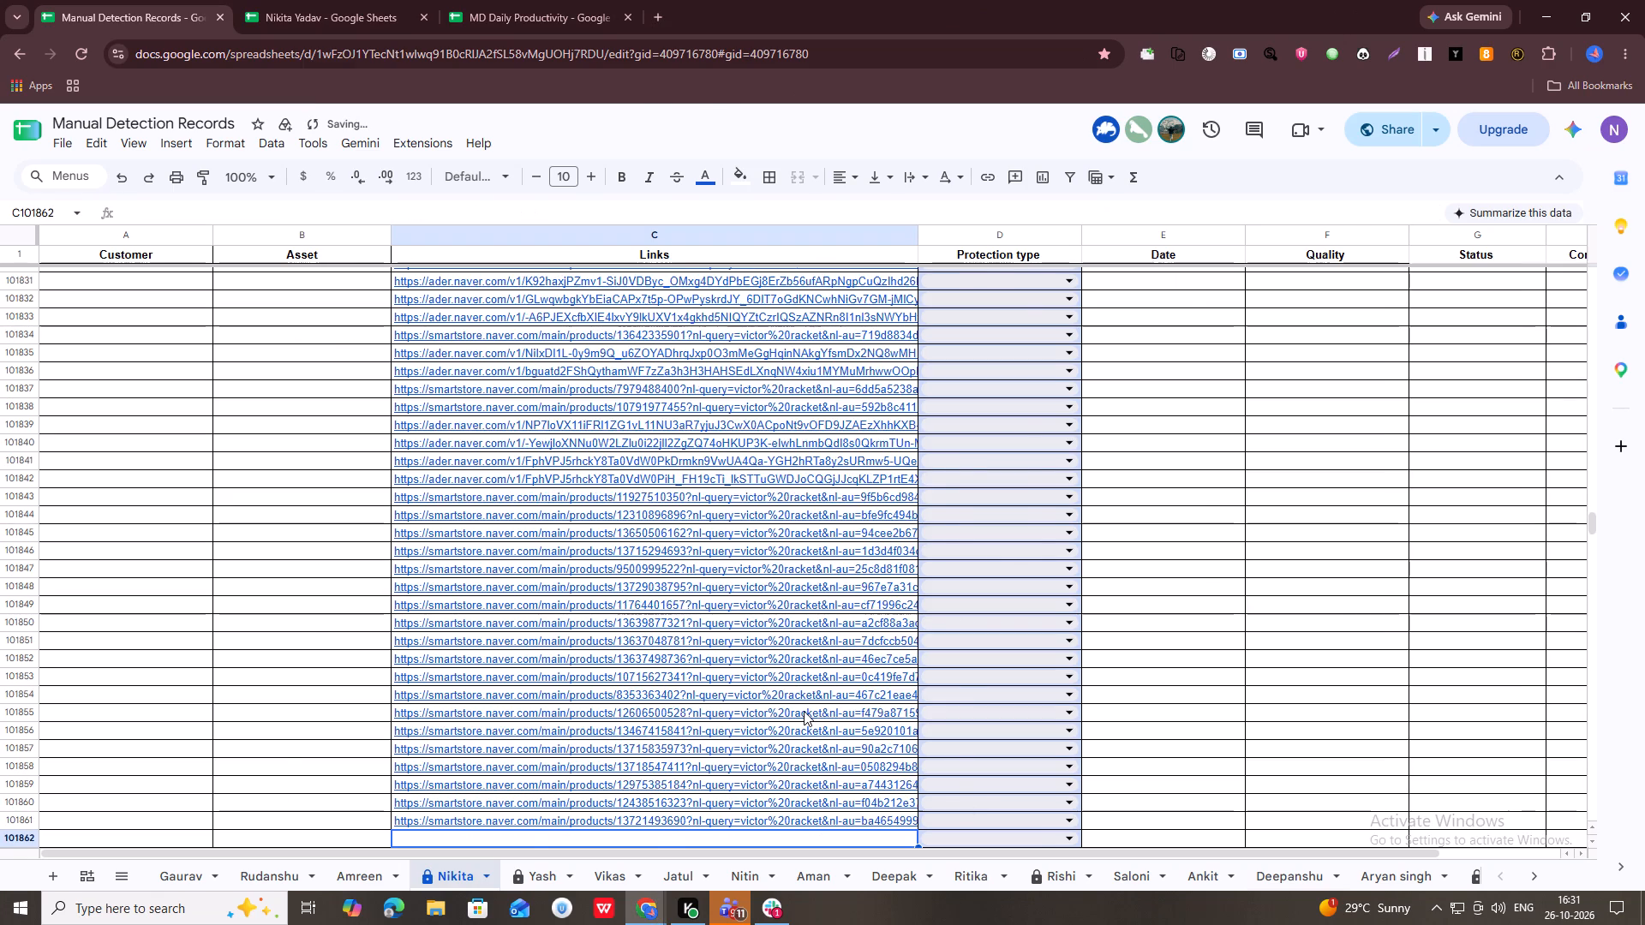
right_click(942, 528)
left_click(986, 700)
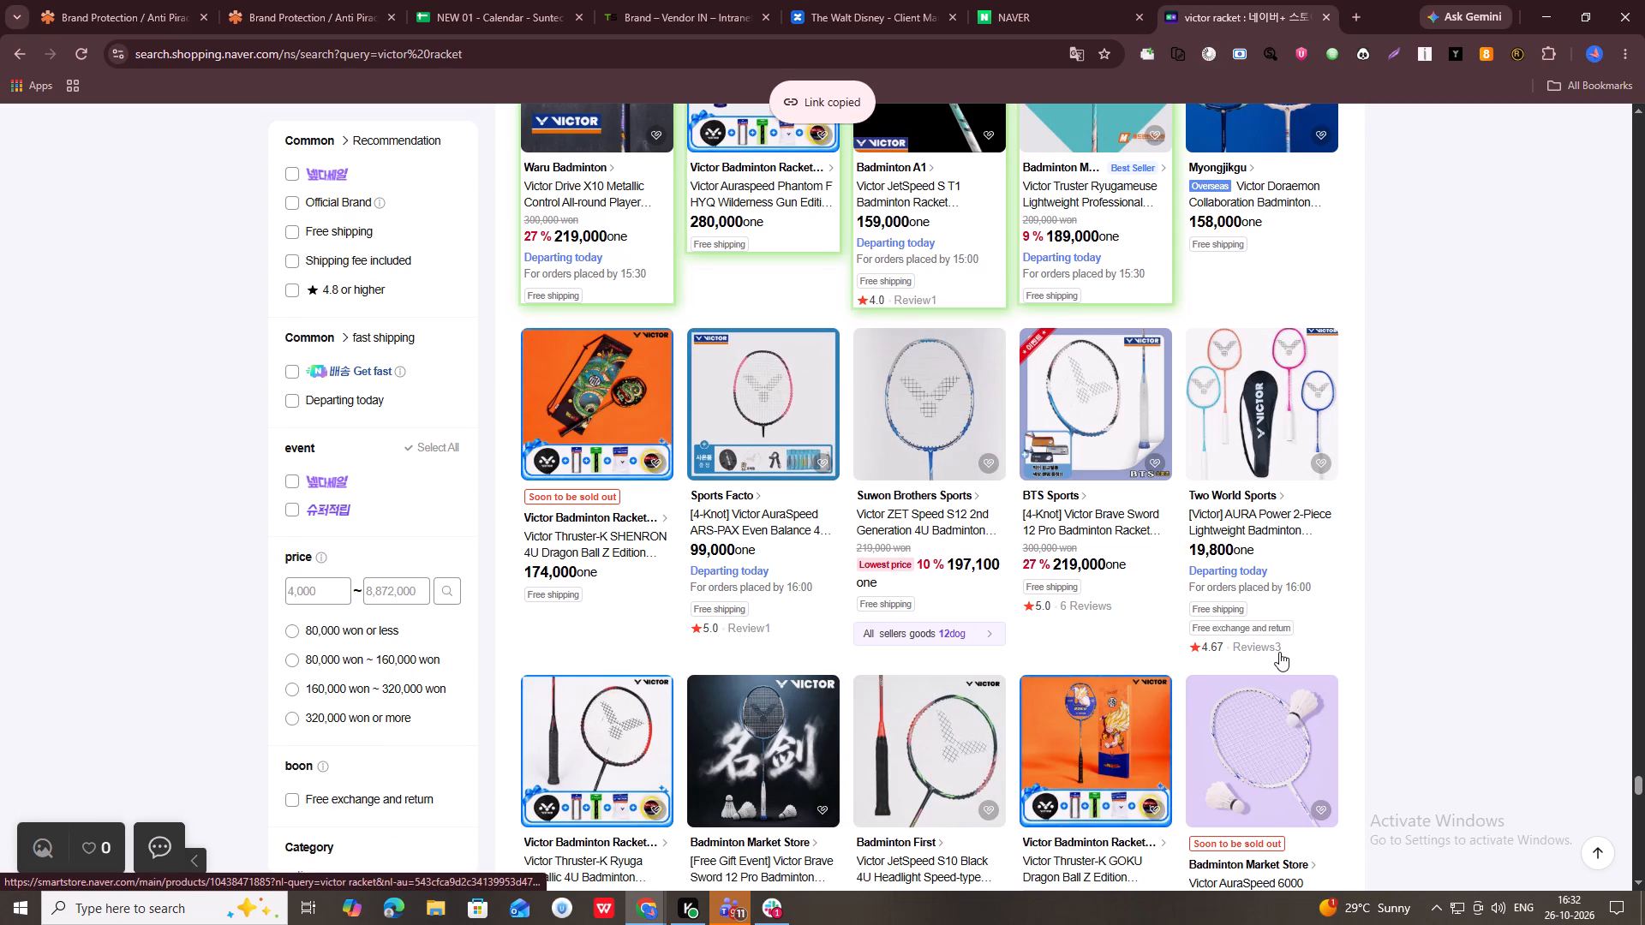
key("alt+Tab")
key("ctrl+v")
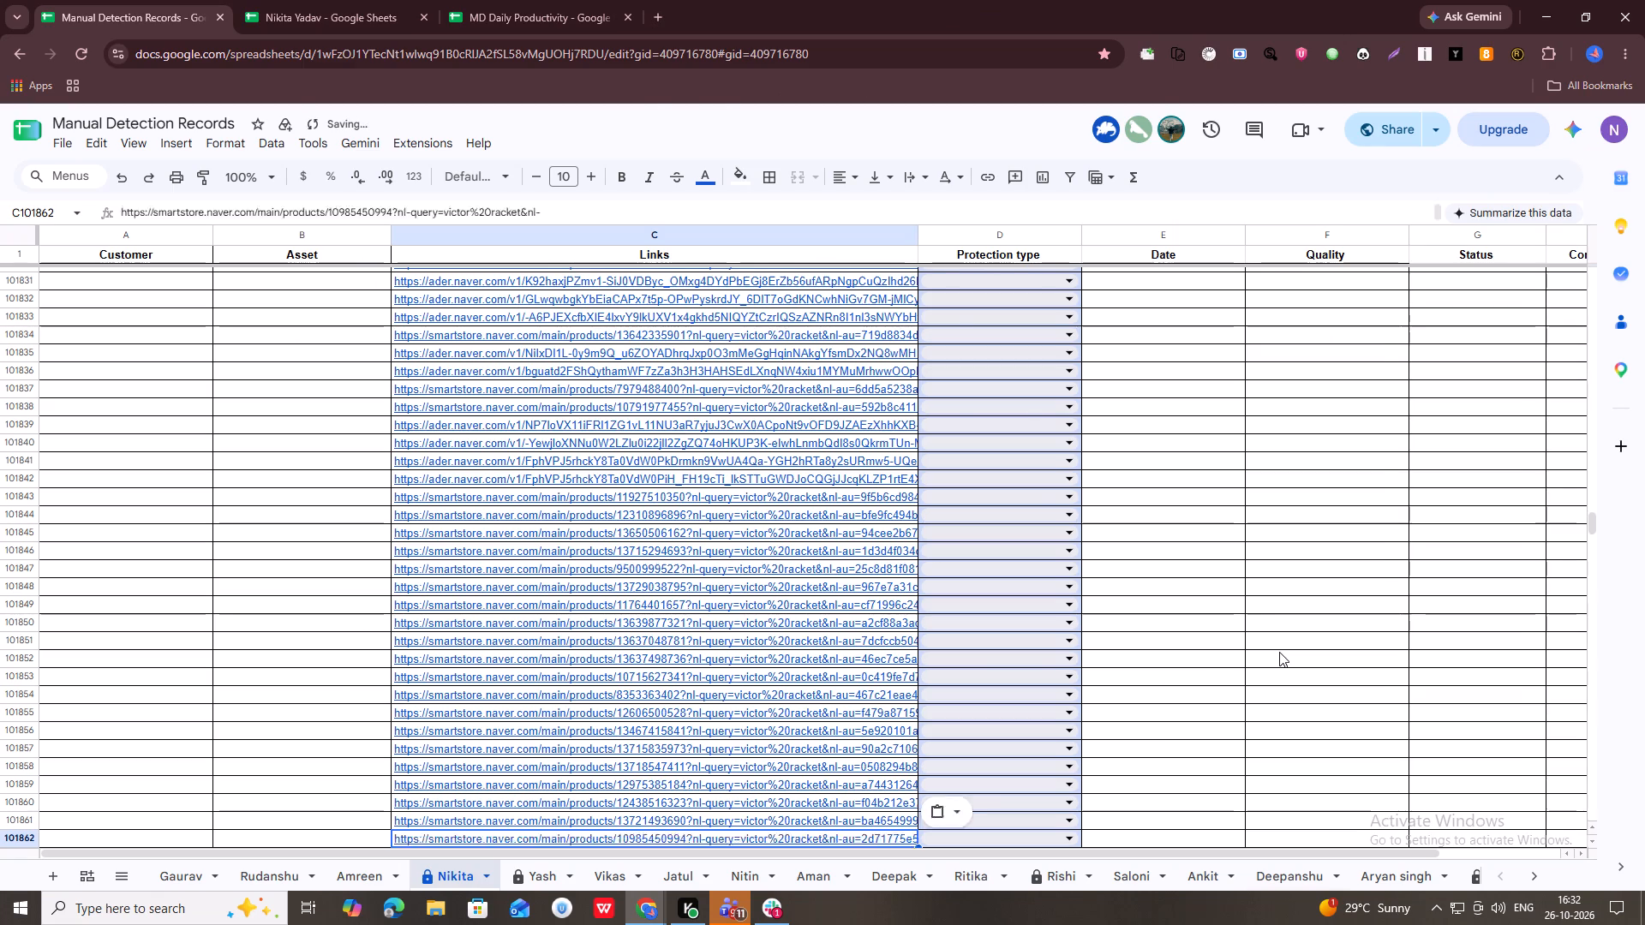
key("Down")
Copy the link of BTS Sports' Victor Brave Sword 12 Pro listing on Naver into Links cell C101863.
key("alt+Tab")
key("Right")
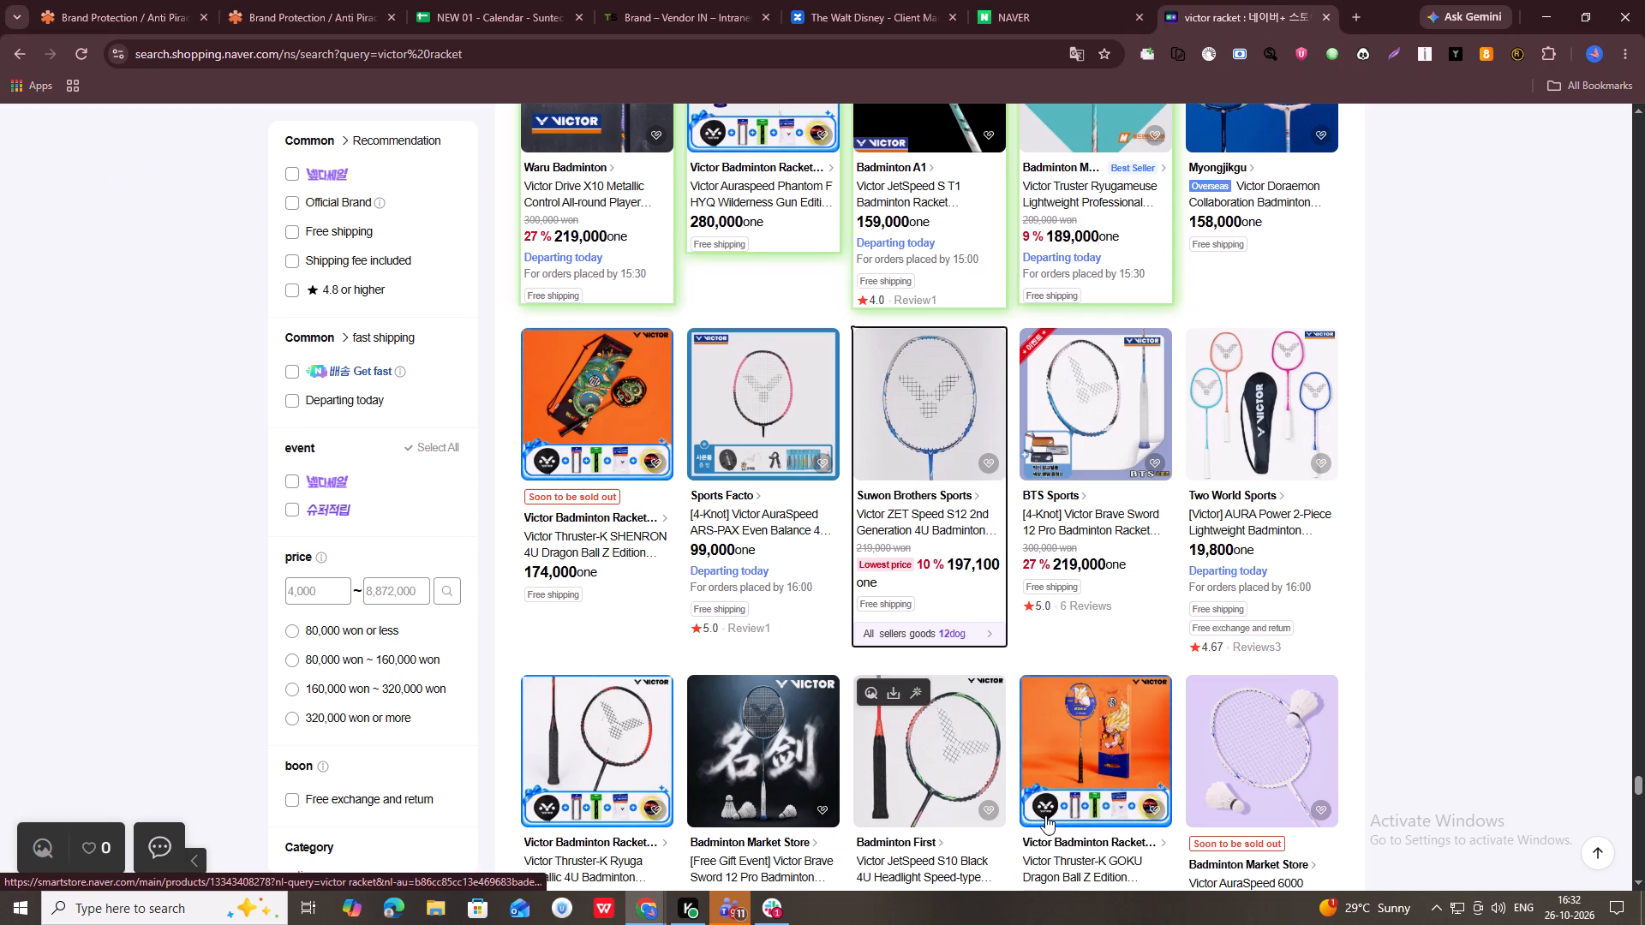
right_click(1099, 516)
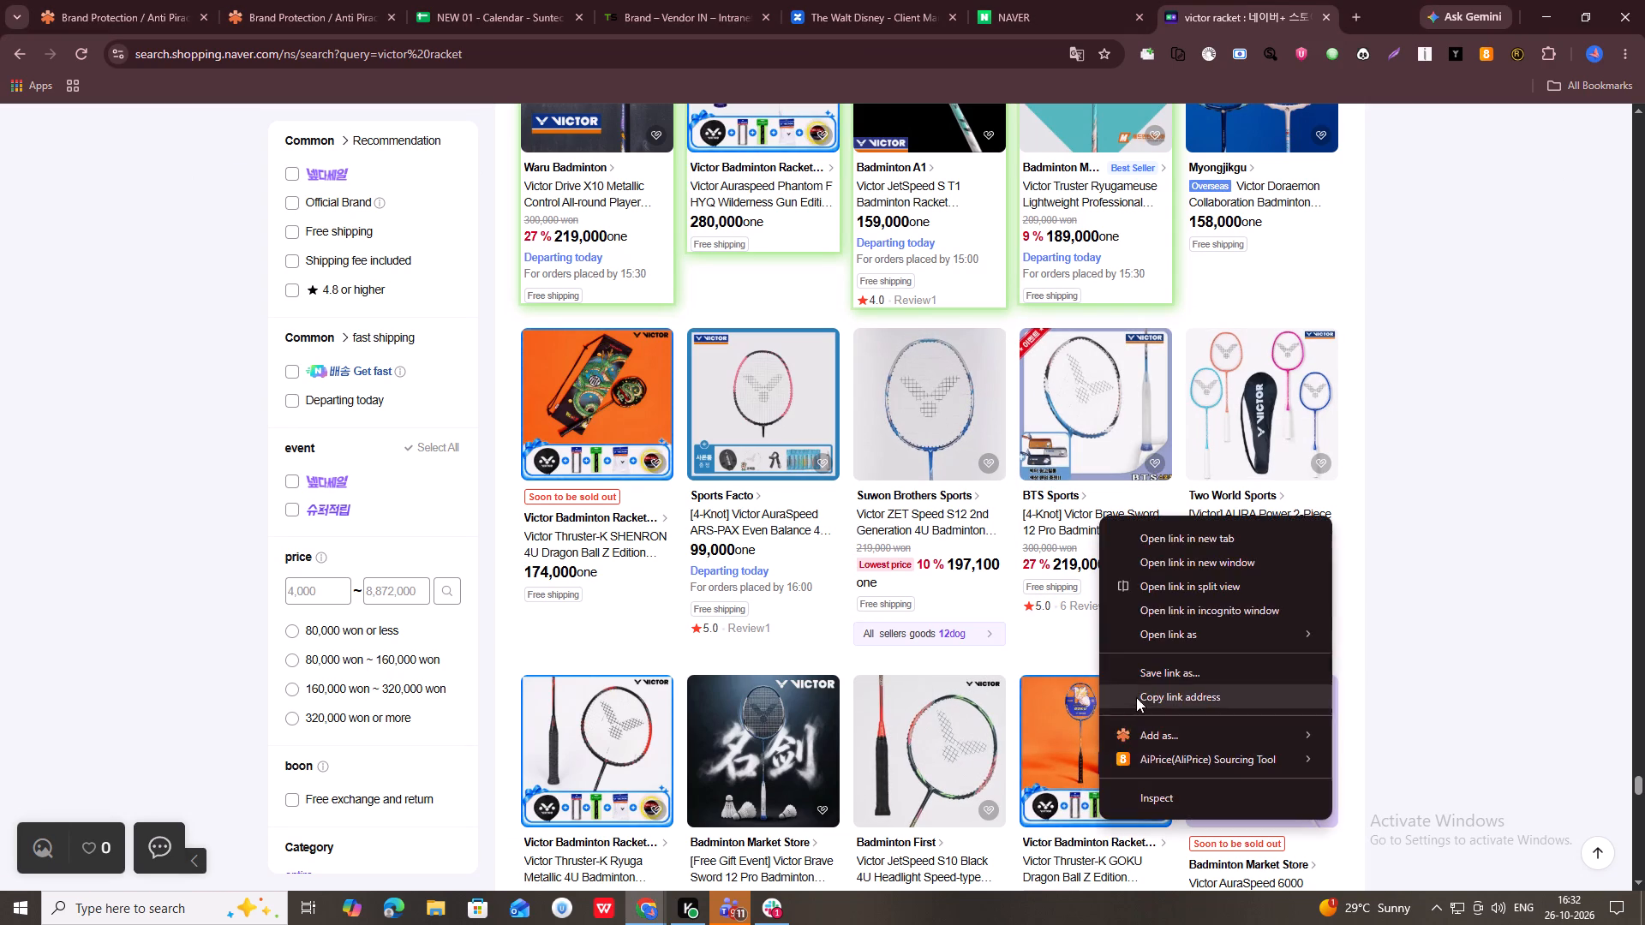
left_click(1136, 697)
key("alt+Tab")
key("ctrl+v")
key("Down")
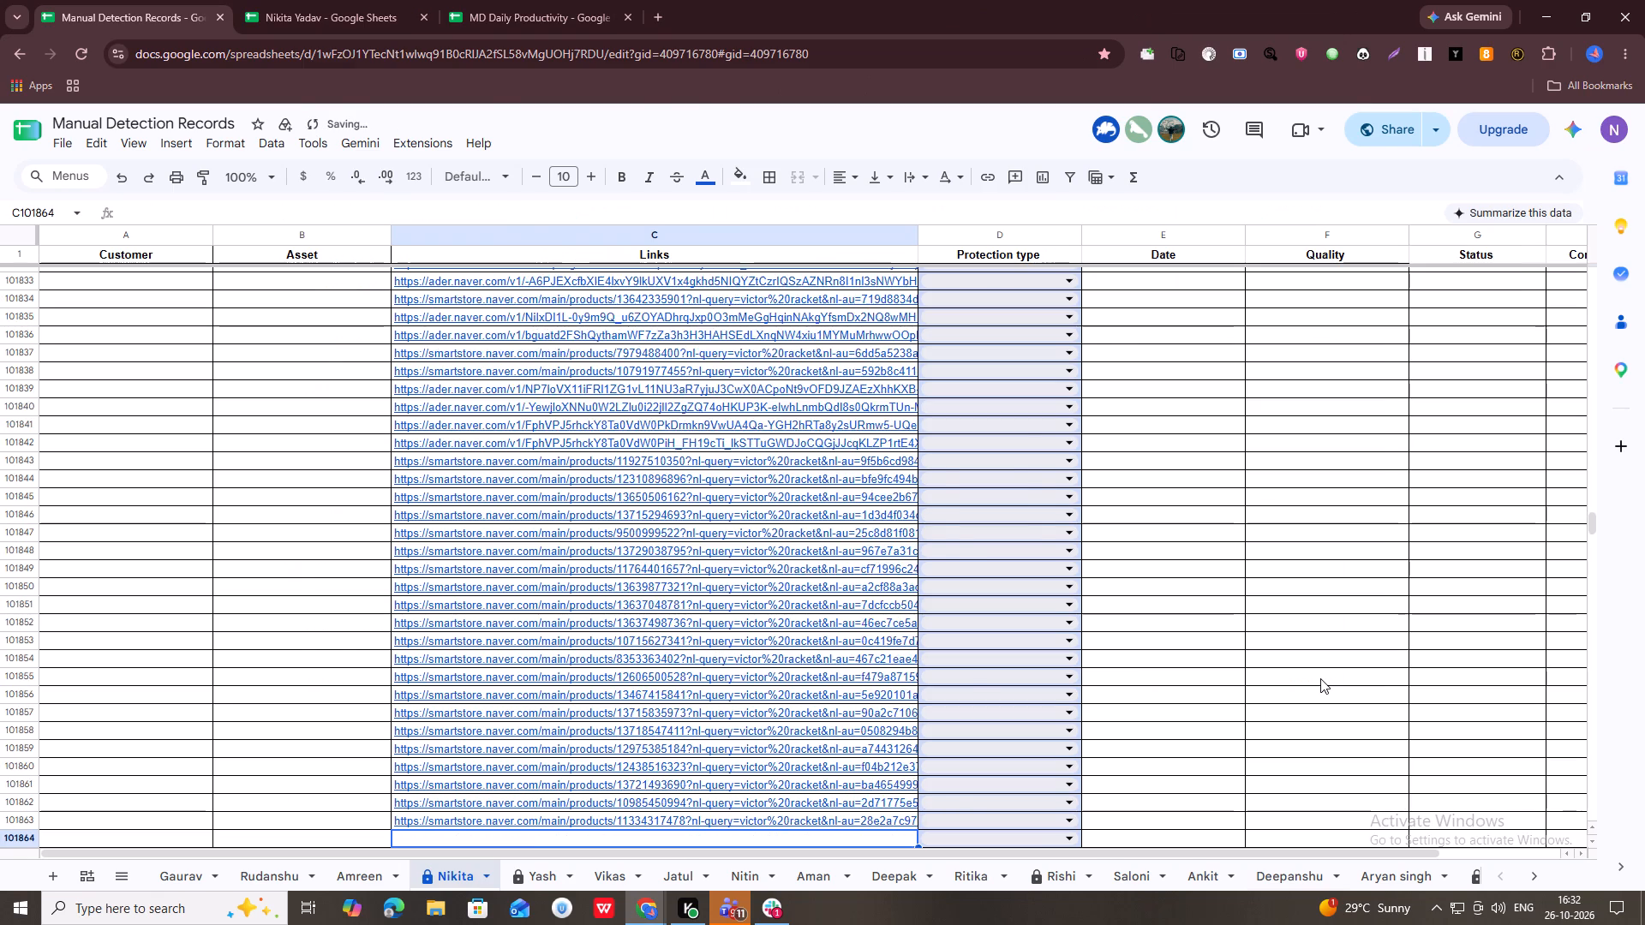
Copy the link of Two World Sports' Victor AURA Power 2-Piece listing on Naver into Links cell C101864, and move to cell C101865.
key("alt+Tab")
right_click(1271, 528)
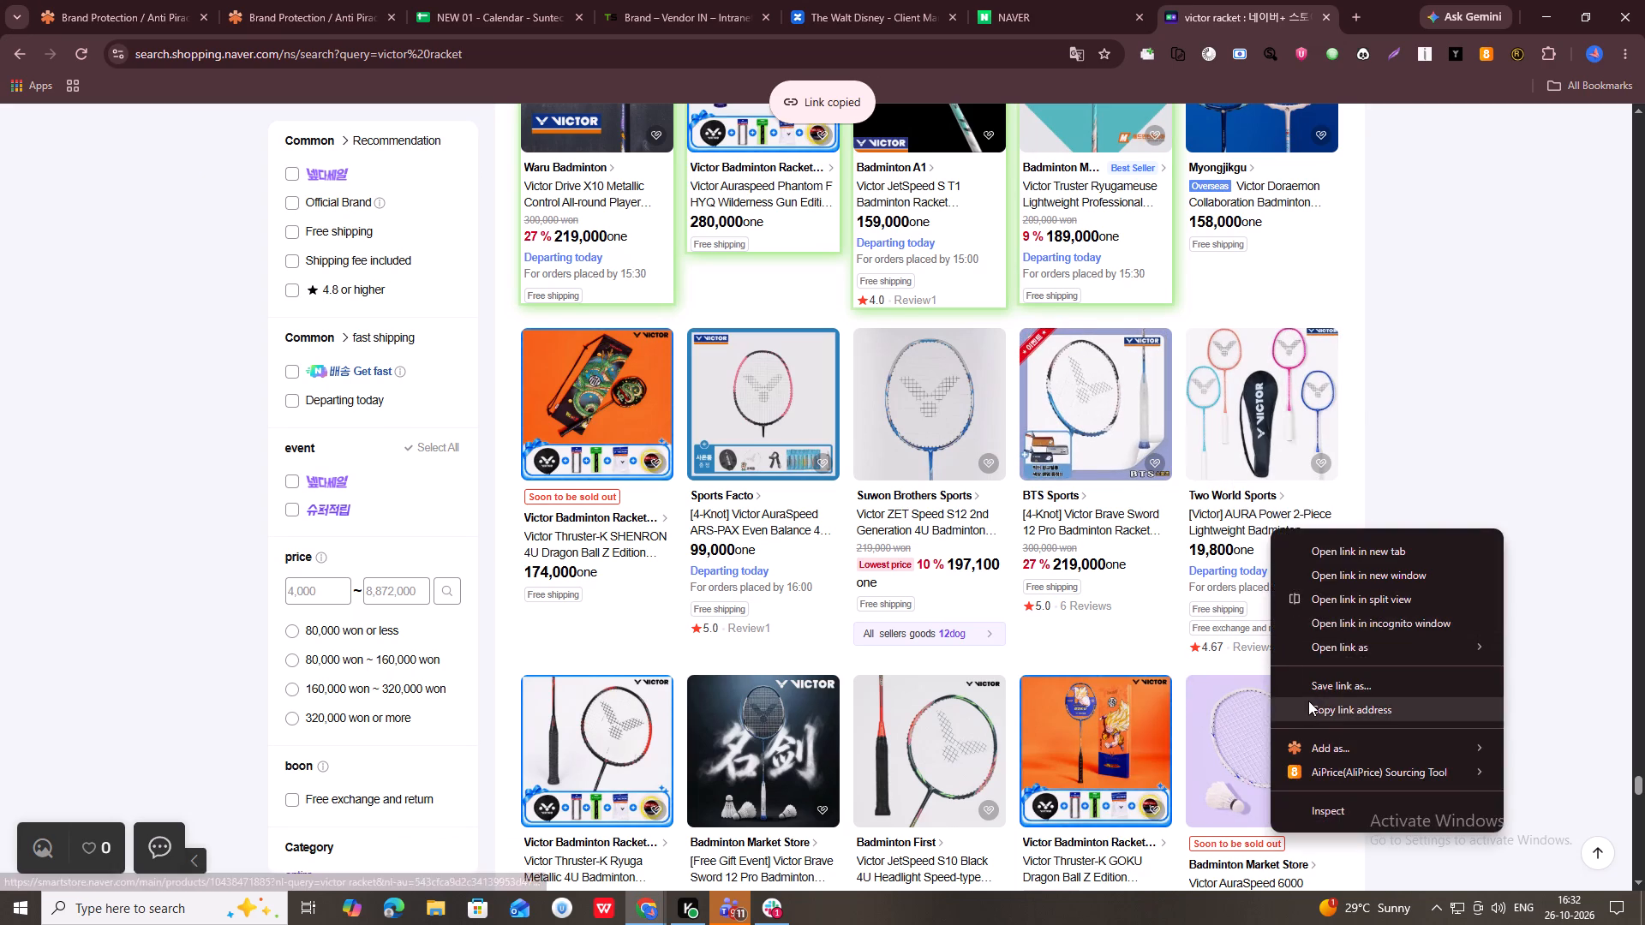
left_click(1308, 701)
key("alt+Tab")
key("ctrl+v")
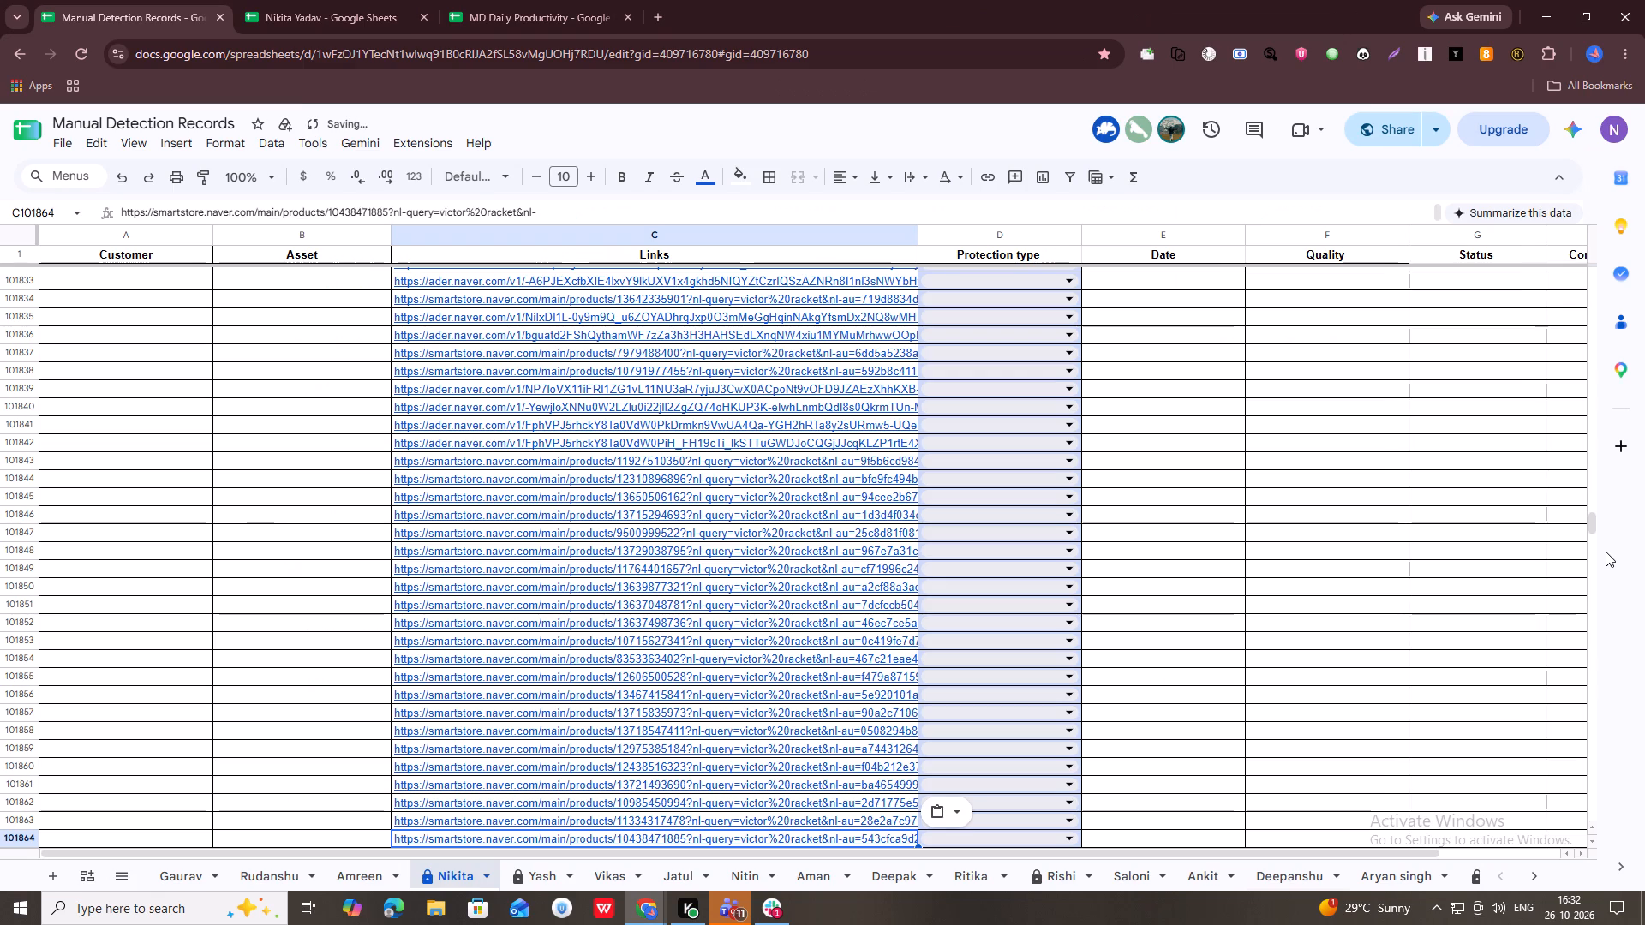
key("Down")
scroll(846, 649, "down", 3)
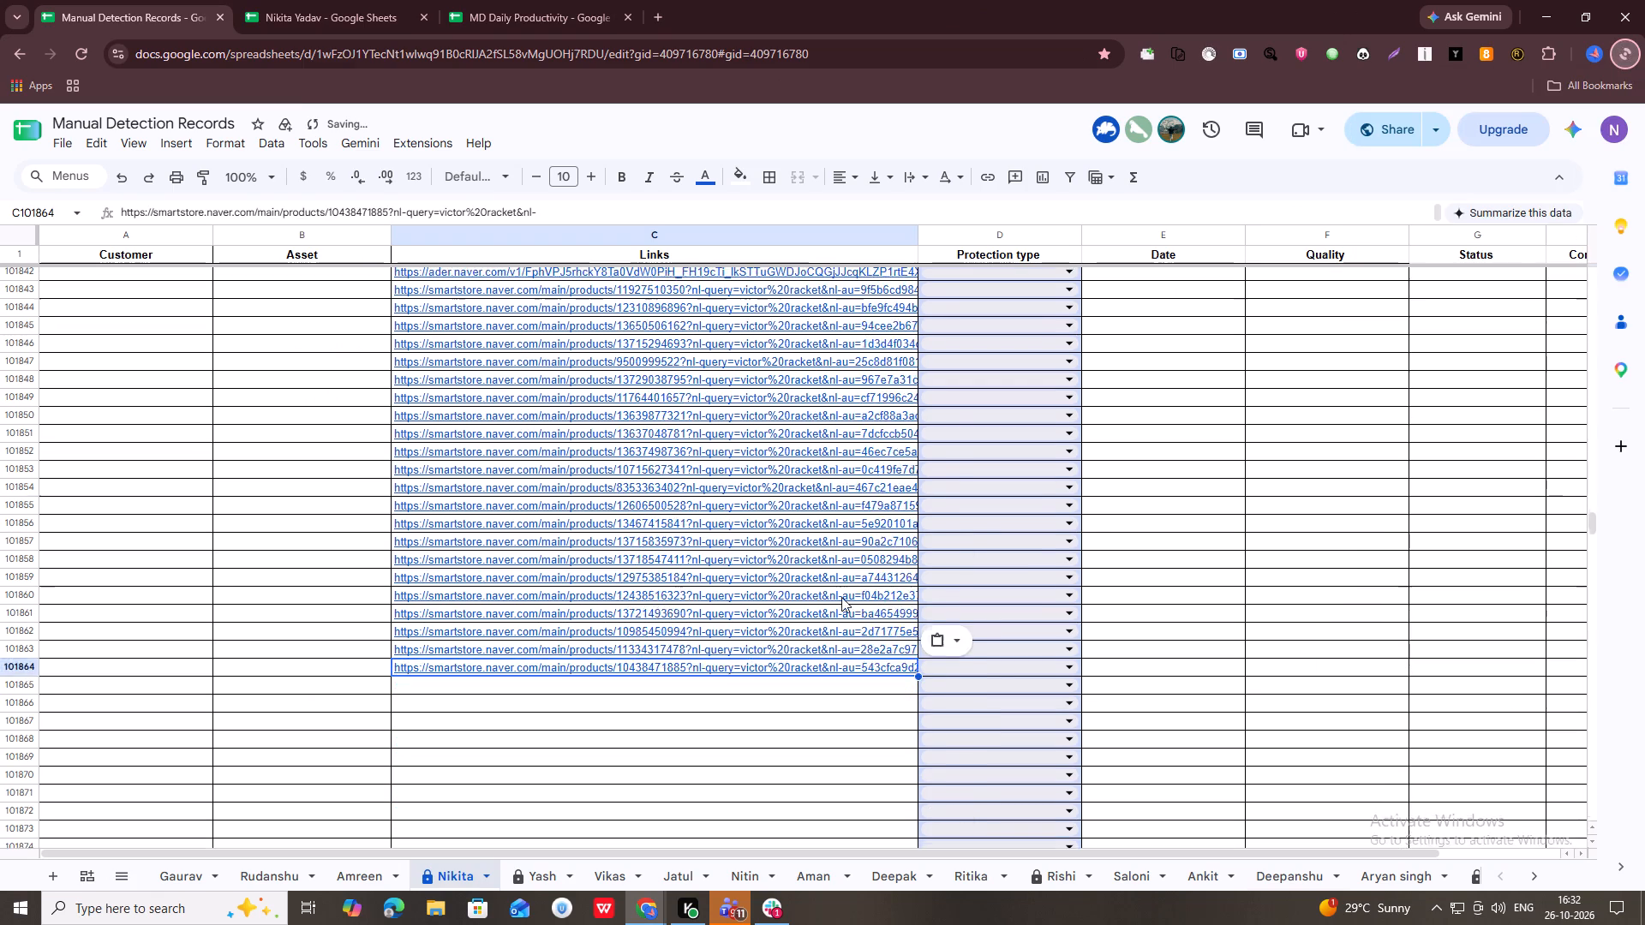
left_click(778, 600)
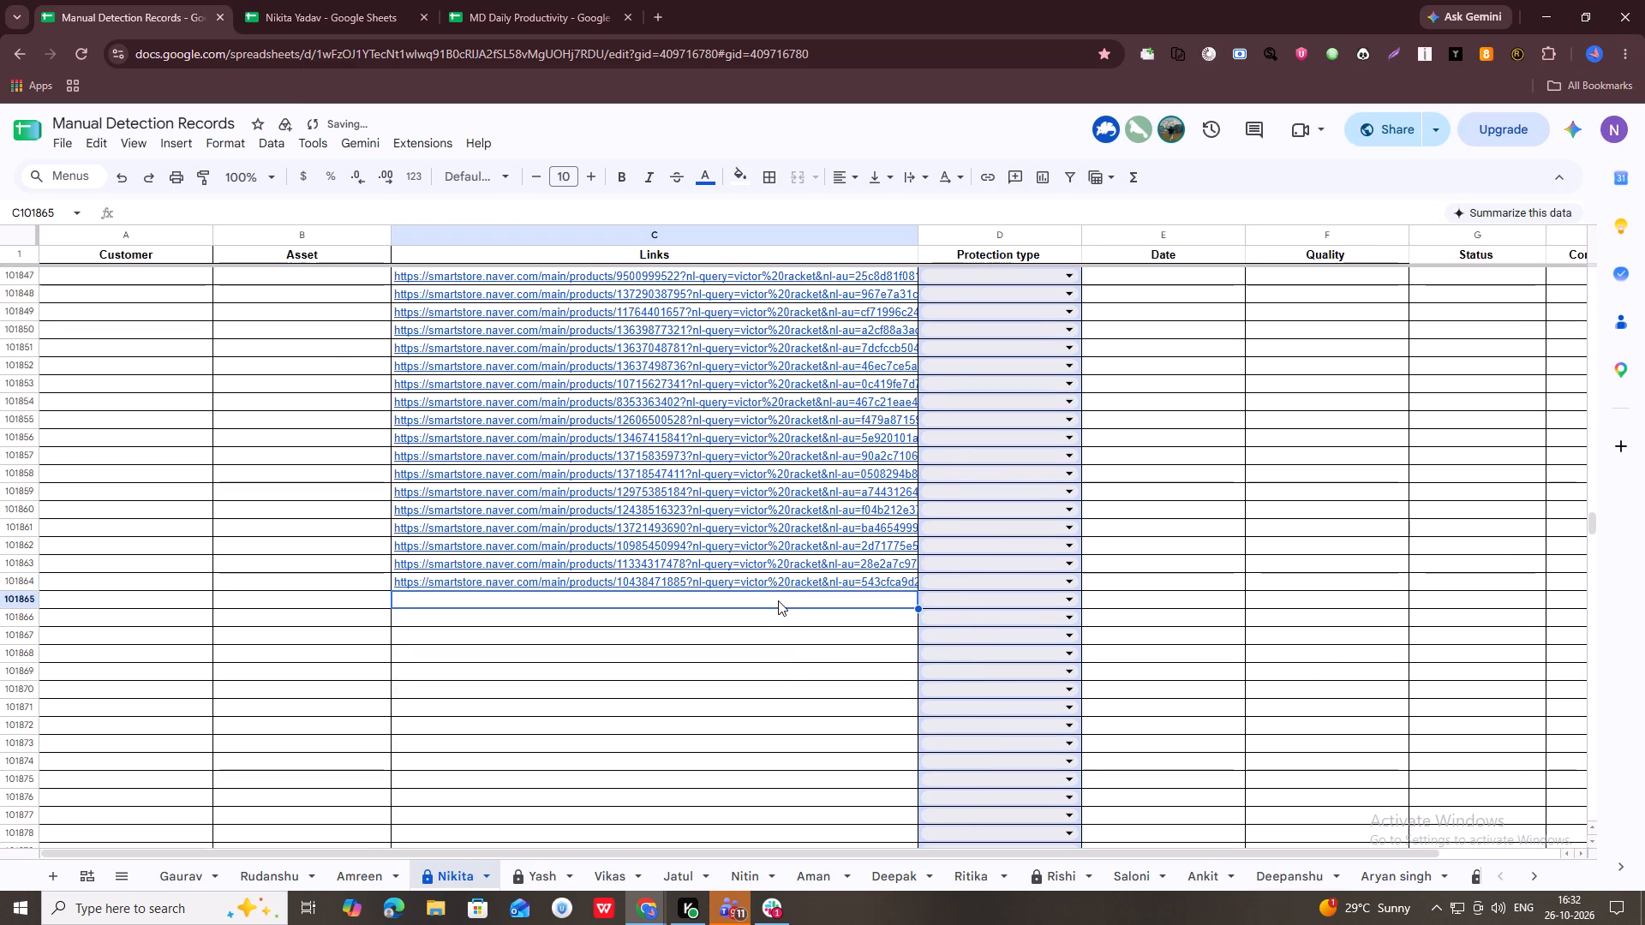
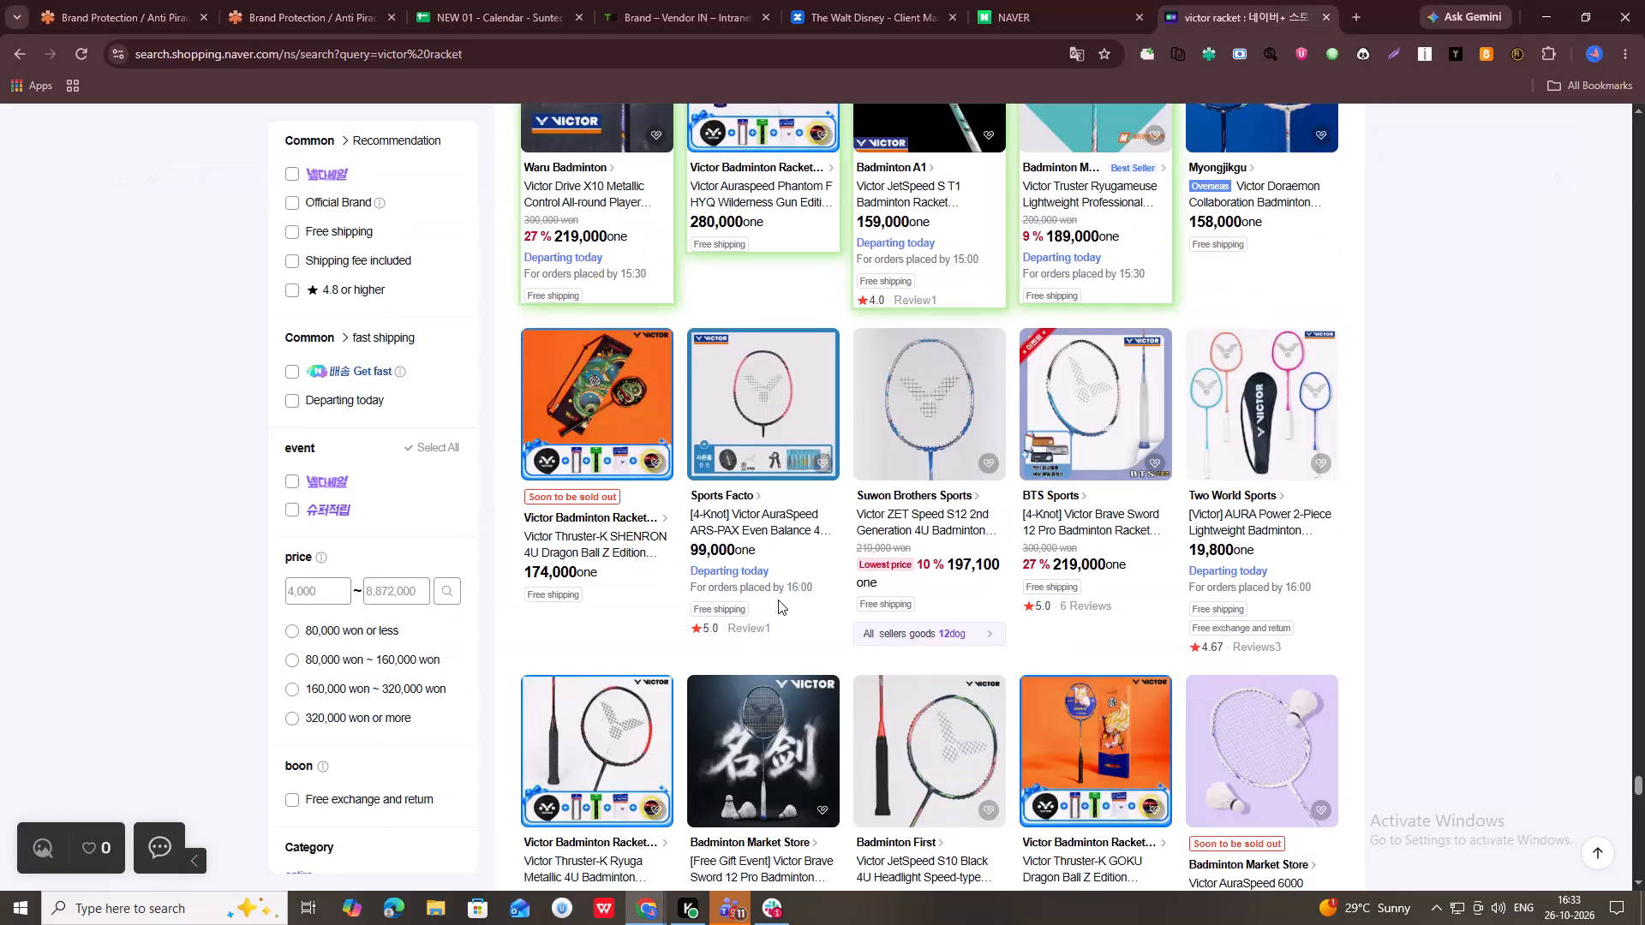
Copy the link of the Victor Thruster-K Ryuga Metallic 4U listing on Naver into Links cell C101865.
key("Down")
scroll(940, 578, "down", 5)
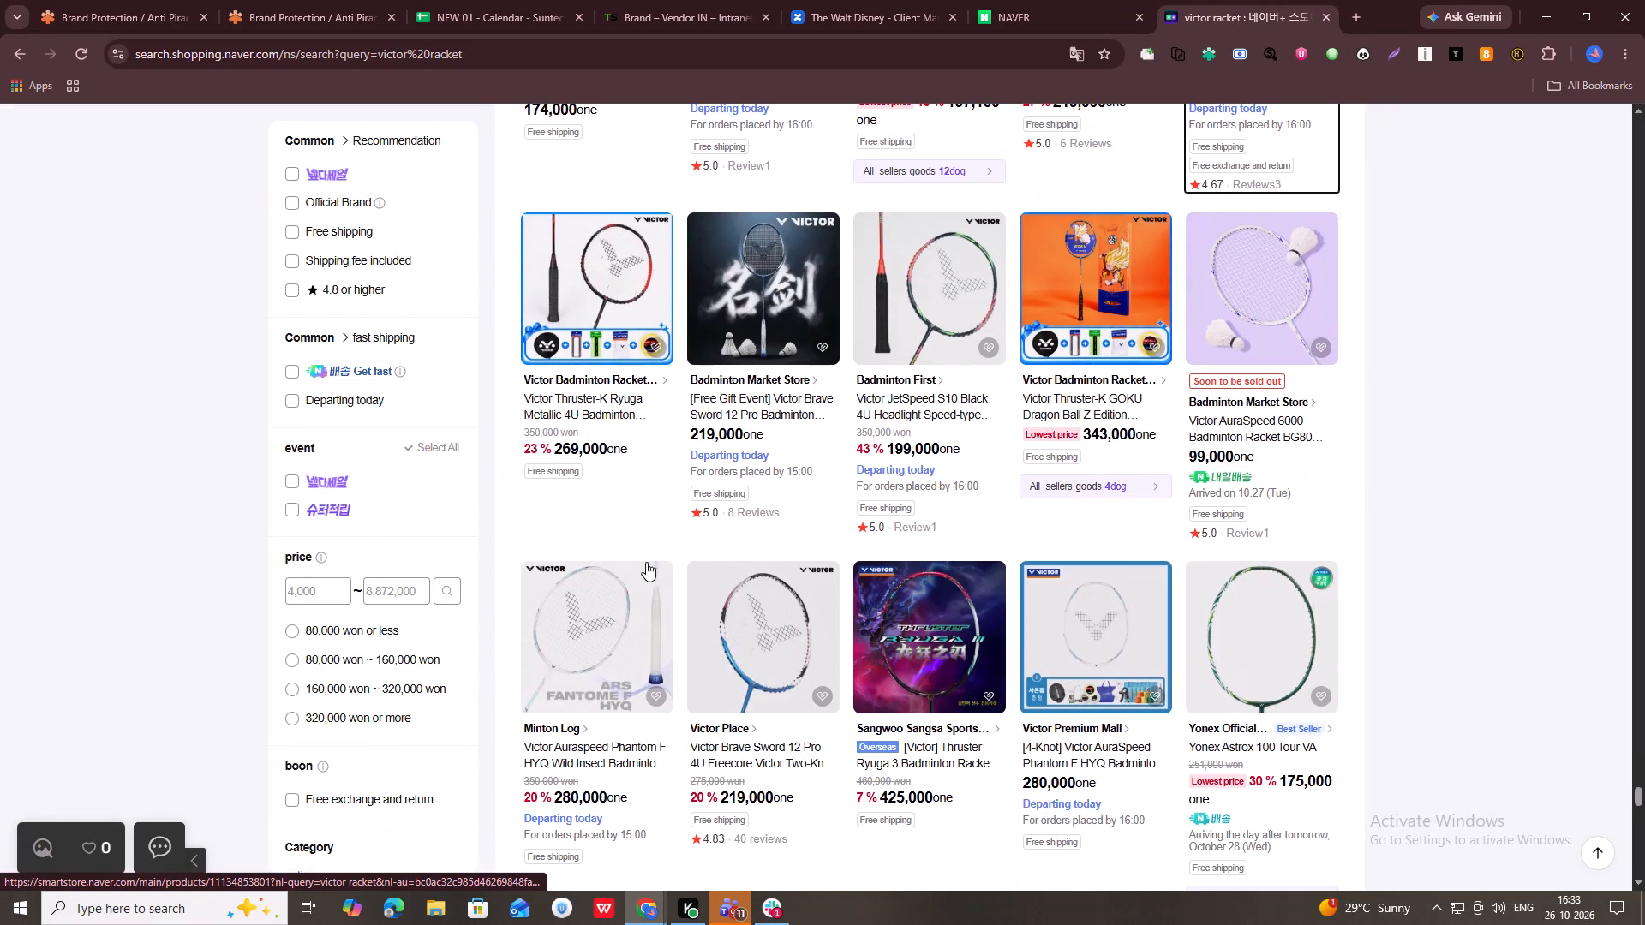
right_click(598, 403)
left_click(689, 581)
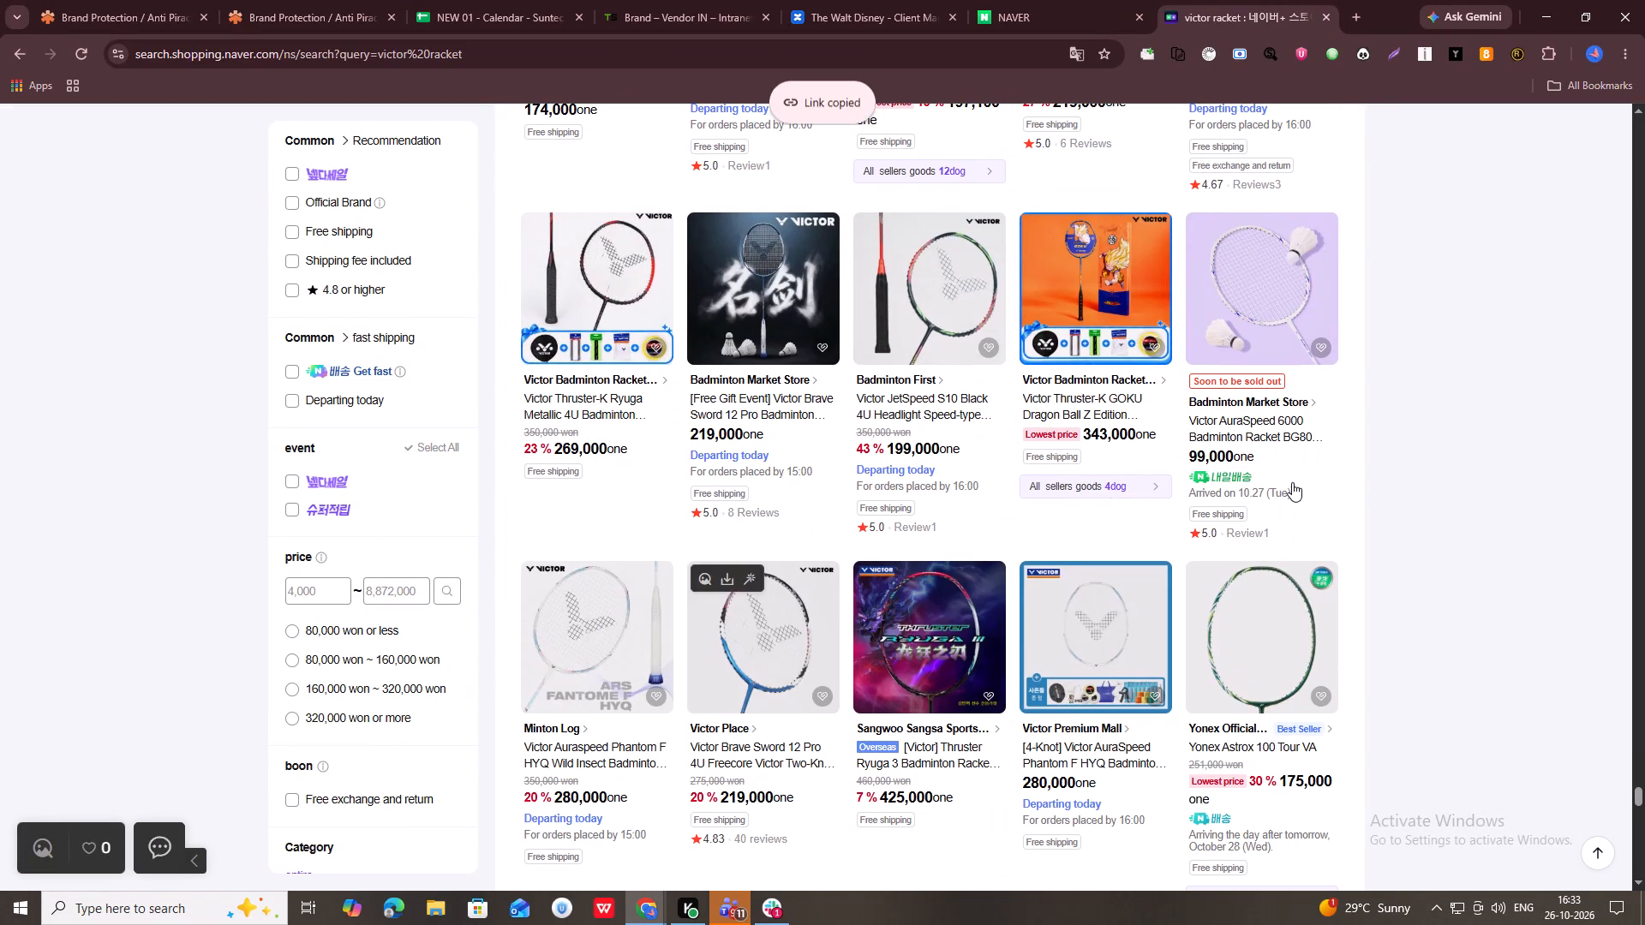
key("alt+Tab")
key("ctrl+v")
key("Down")
key("alt+Tab")
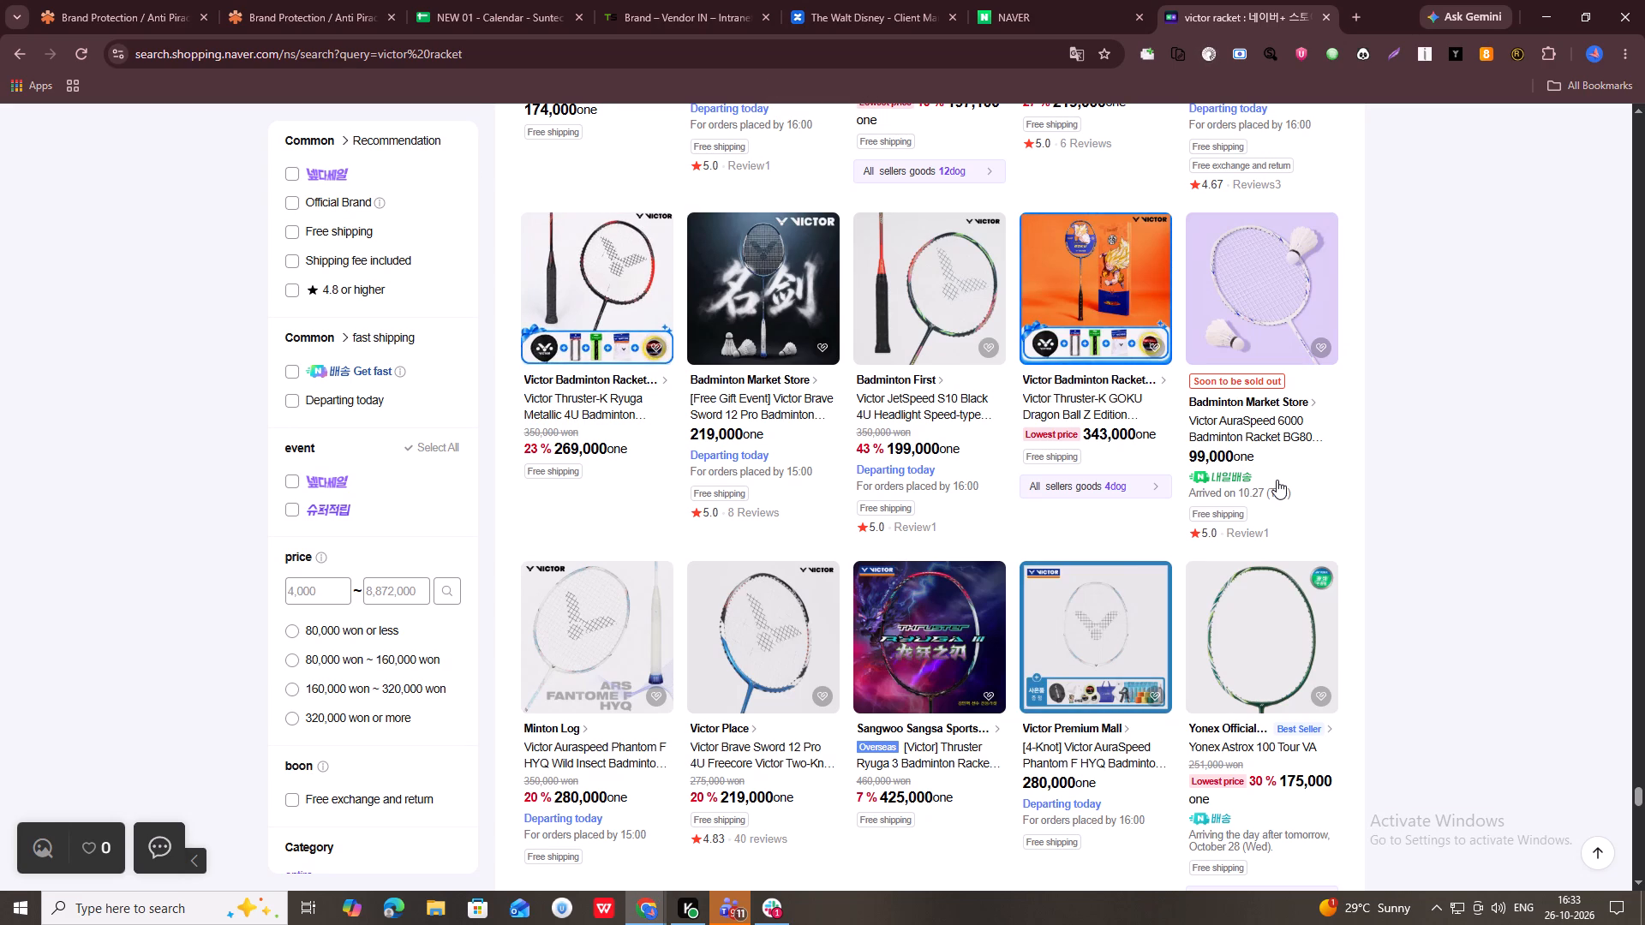
Copy the link of Badminton Market Store's Victor Brave Sword 12 Pro listing on Naver into Links cell C101866.
right_click(775, 410)
left_click(852, 592)
key("alt+Tab")
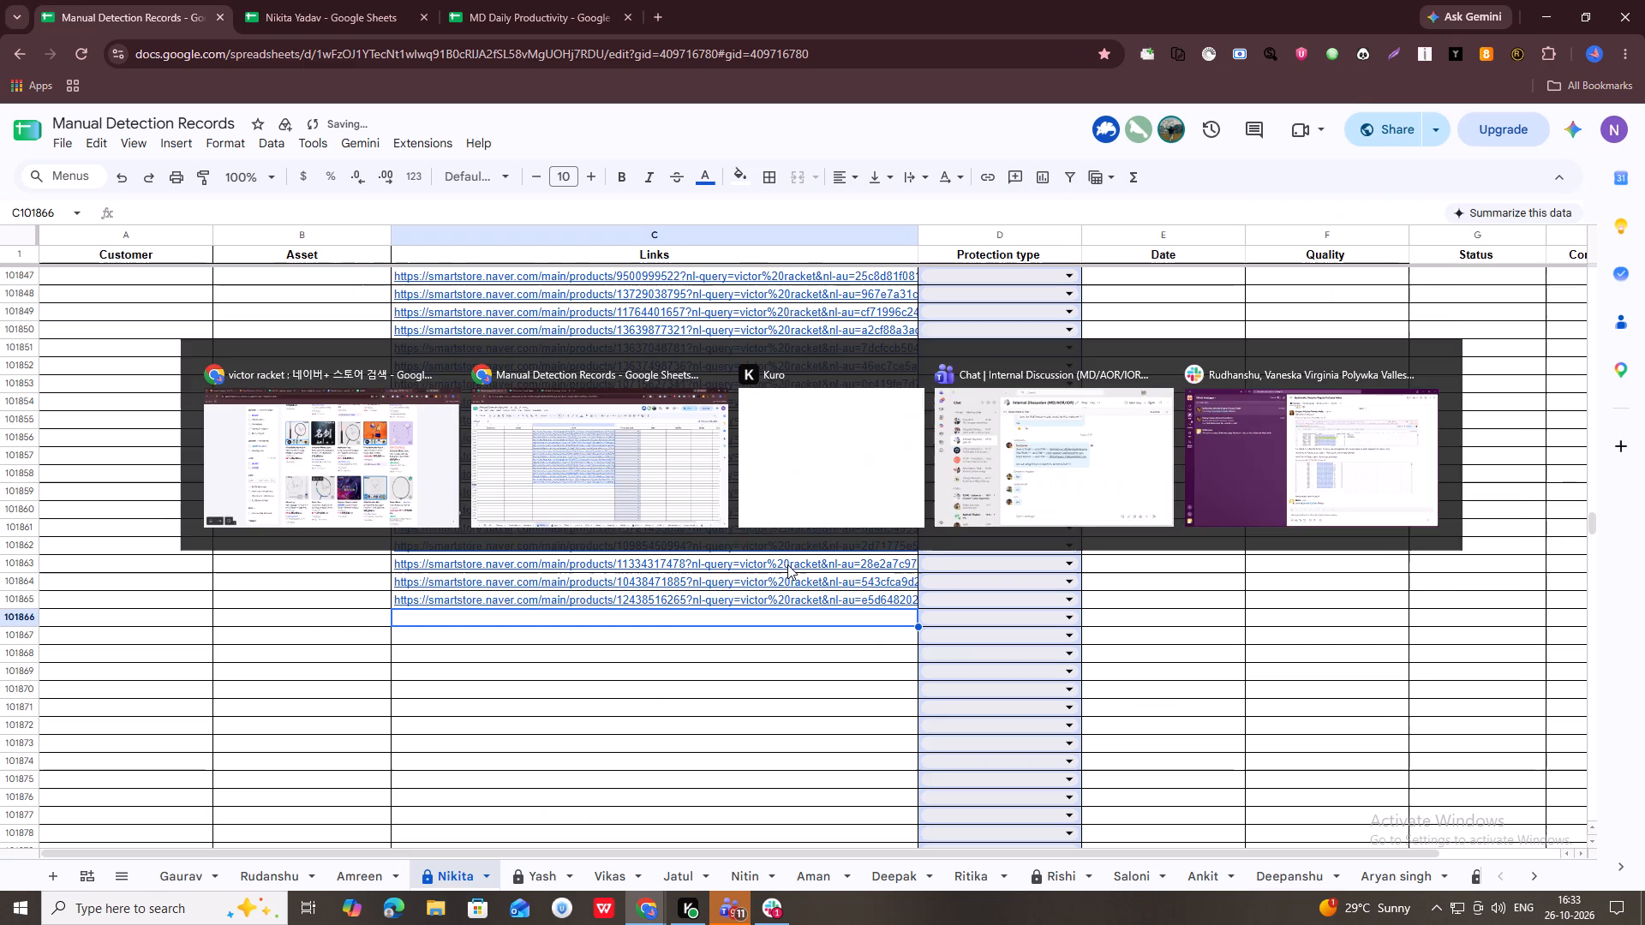
key("ctrl+v")
key("Down")
key("alt+Tab")
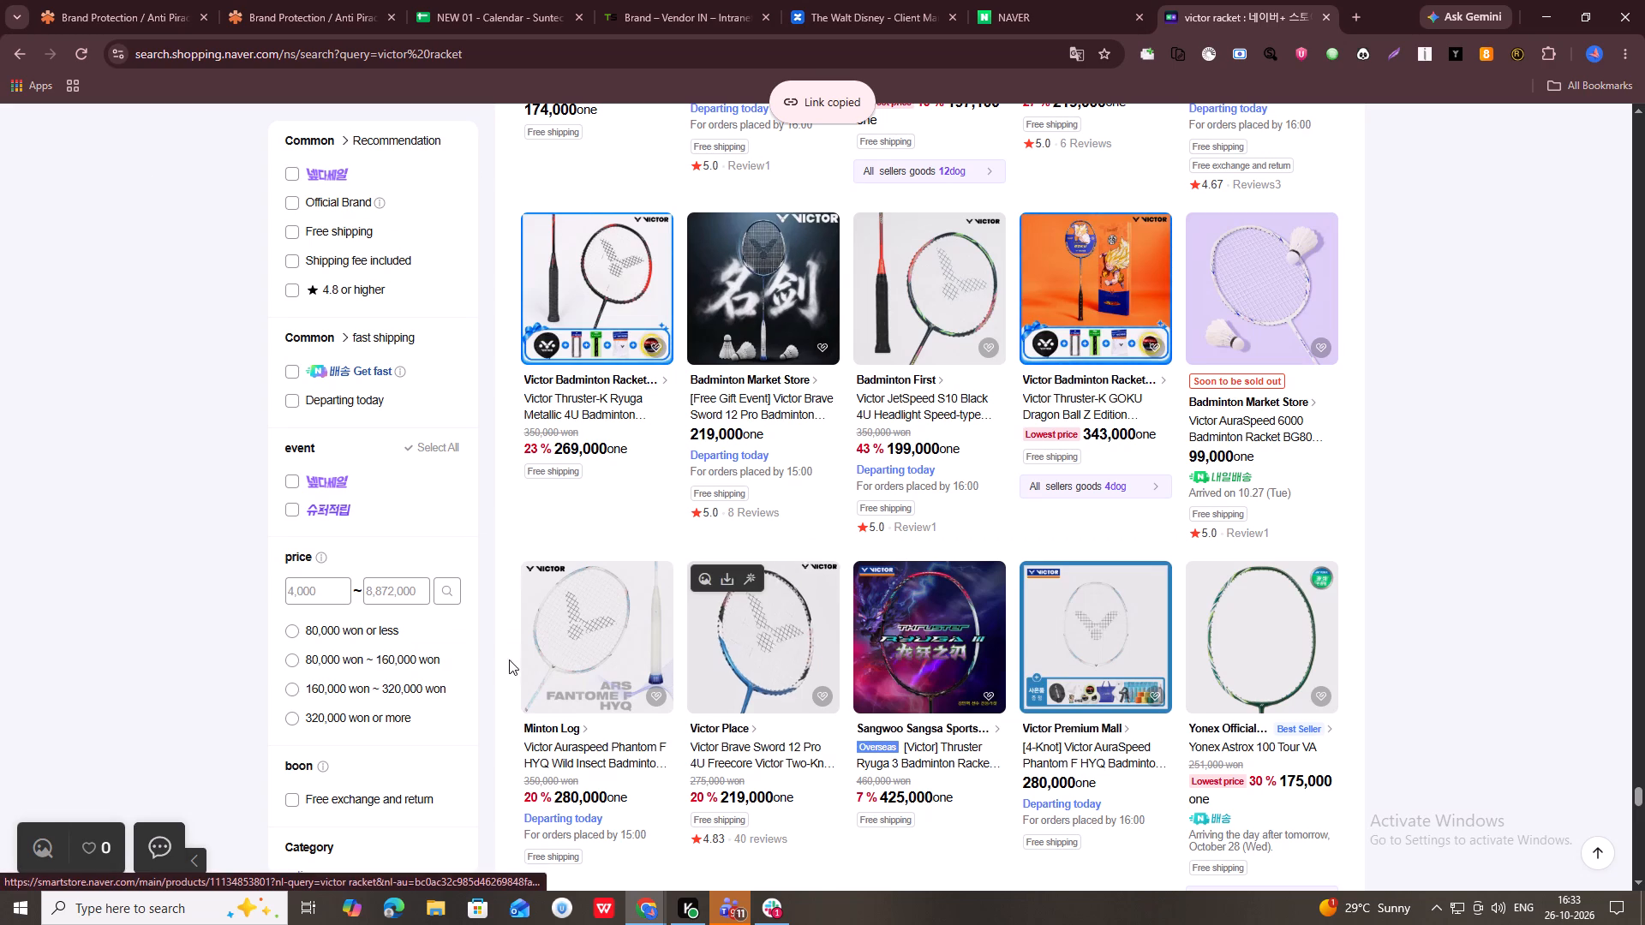
Copy the link of Badminton First's Victor JetSpeed S10 Black 4U listing on Naver into Links cell C101867.
right_click(947, 400)
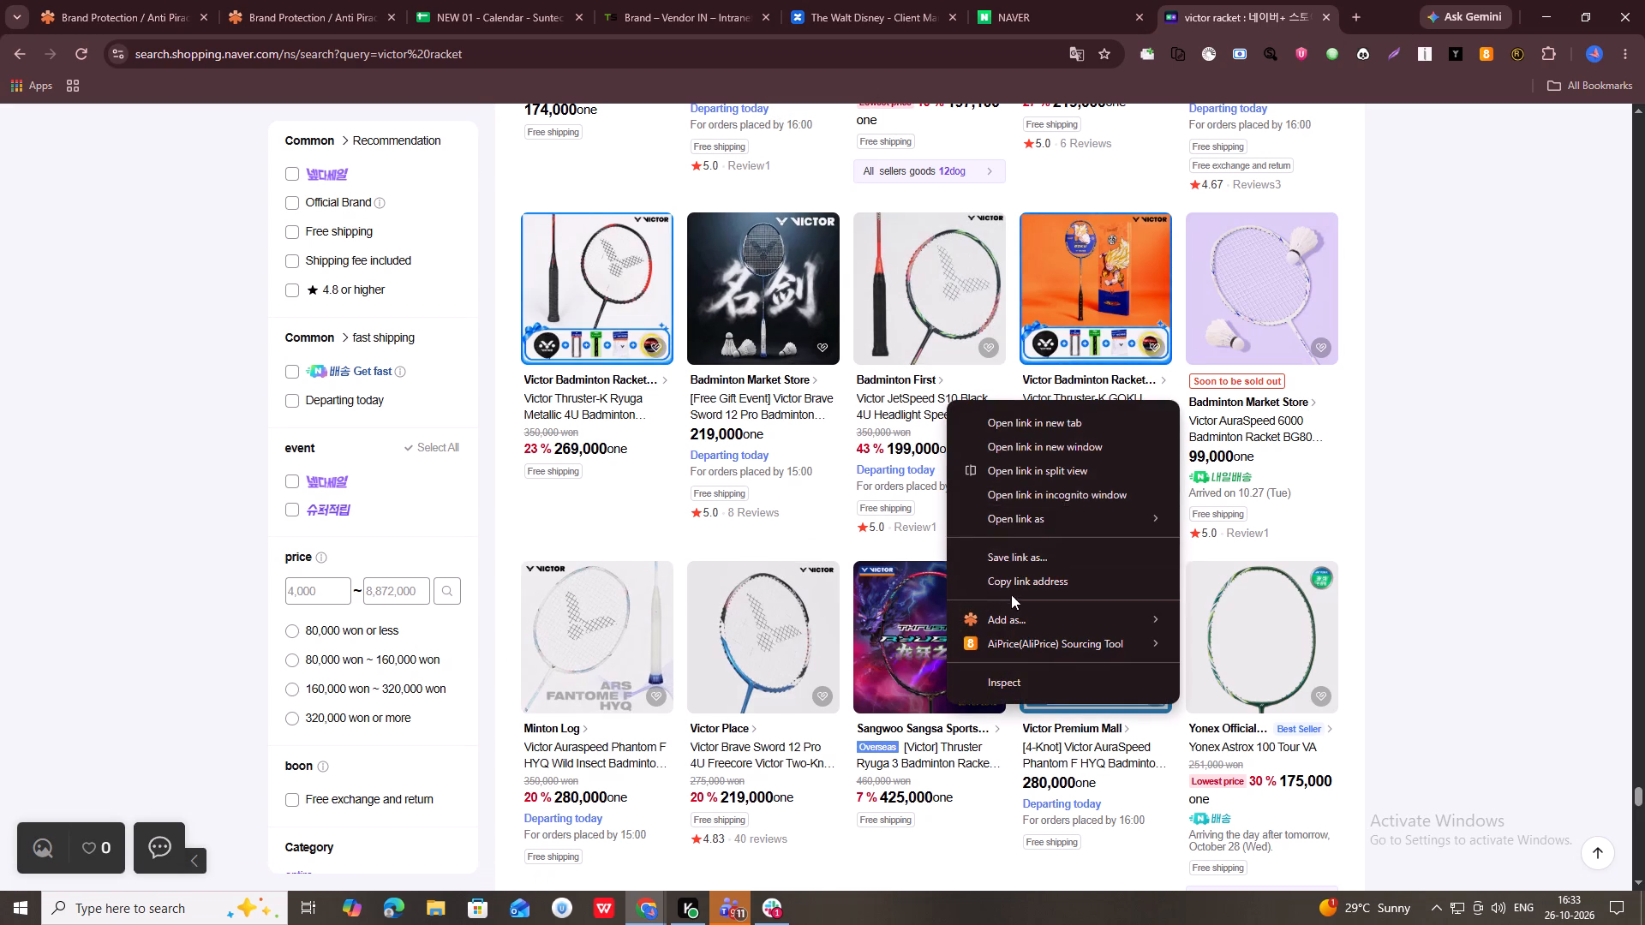
left_click(1011, 576)
key("alt+Tab")
key("ctrl+v")
key("Down")
key("alt+Tab")
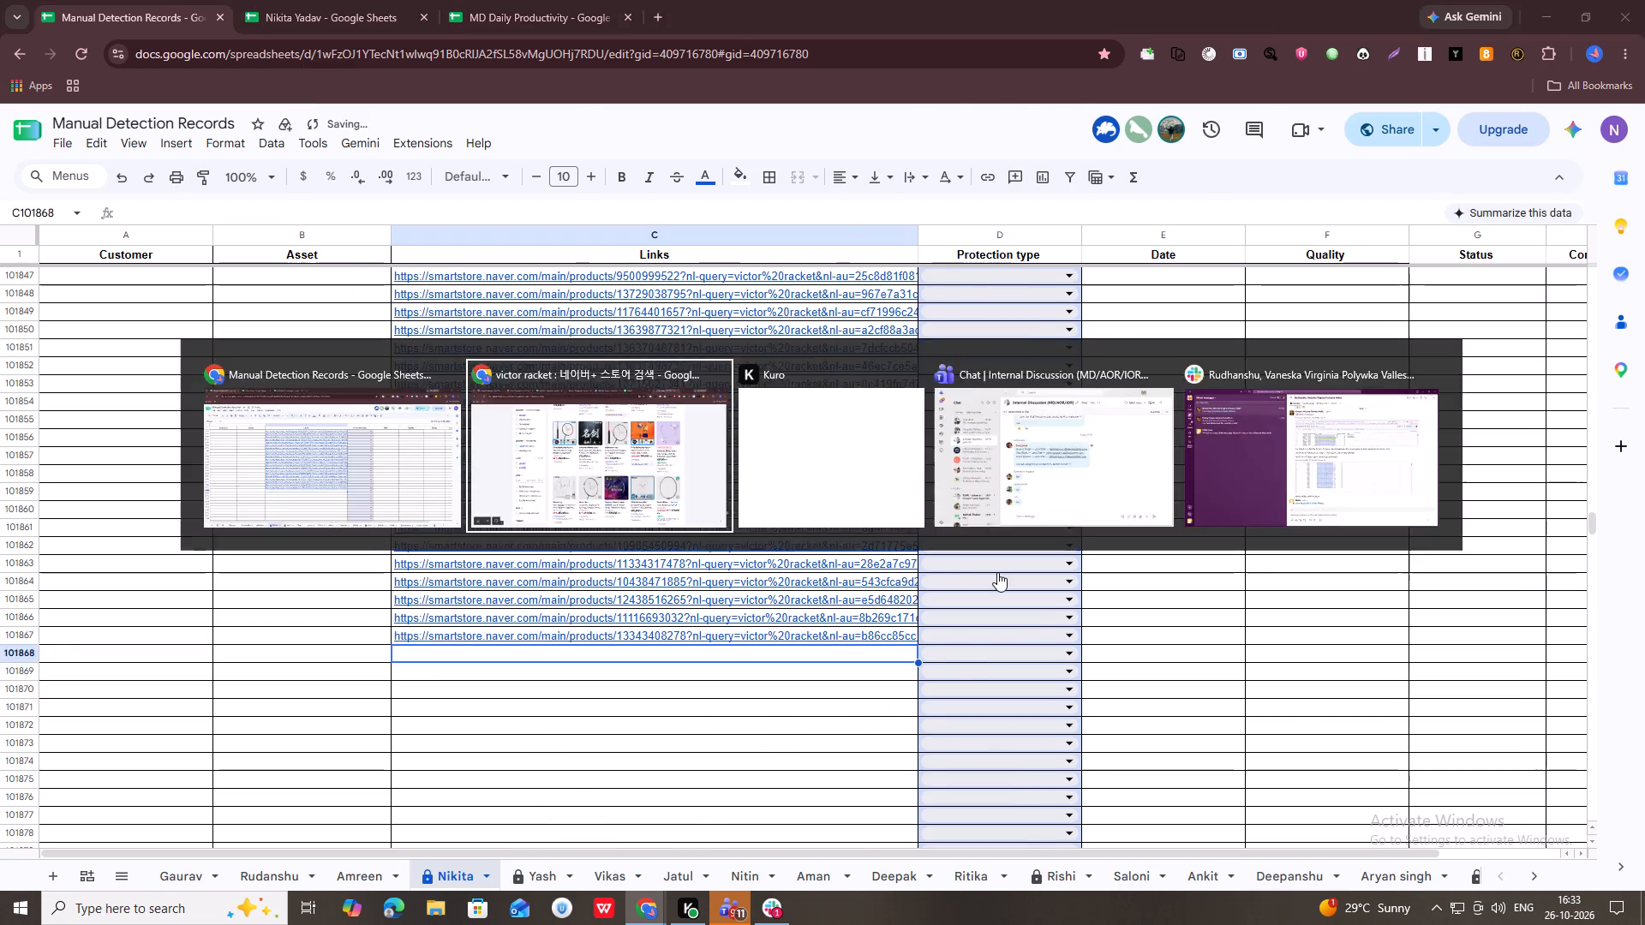
Copy the link of the Victor Thruster-K GOKU Dragon Ball Z Edition listing on Naver into Links cell C101868.
key("Right")
right_click(1077, 410)
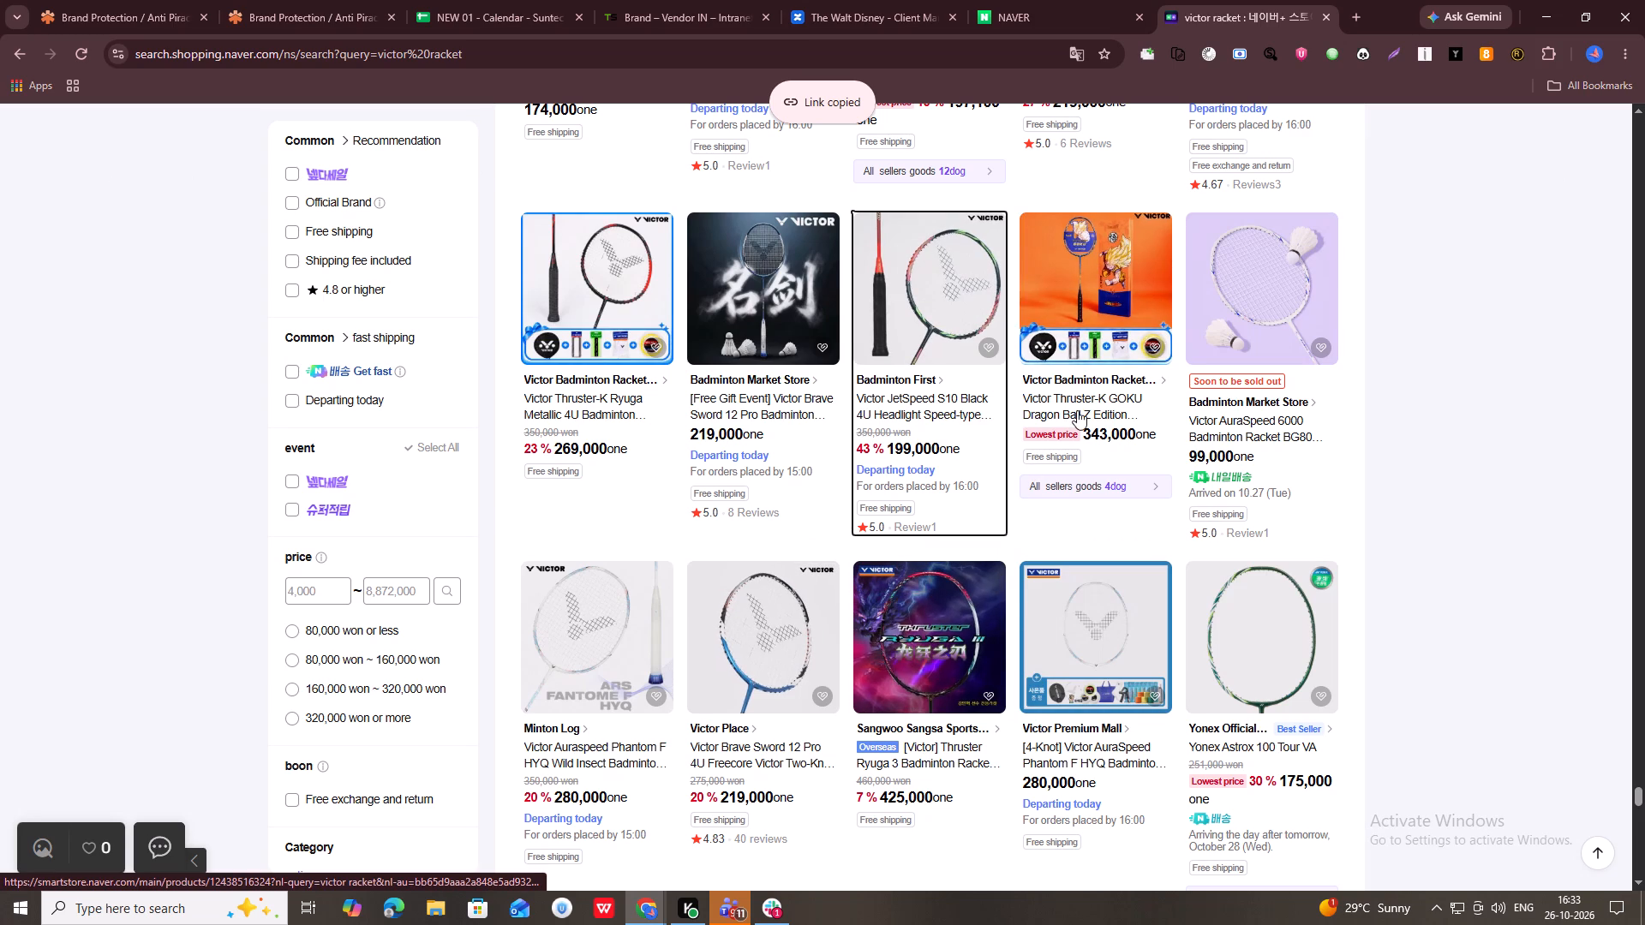
left_click(1135, 591)
key("alt+Tab")
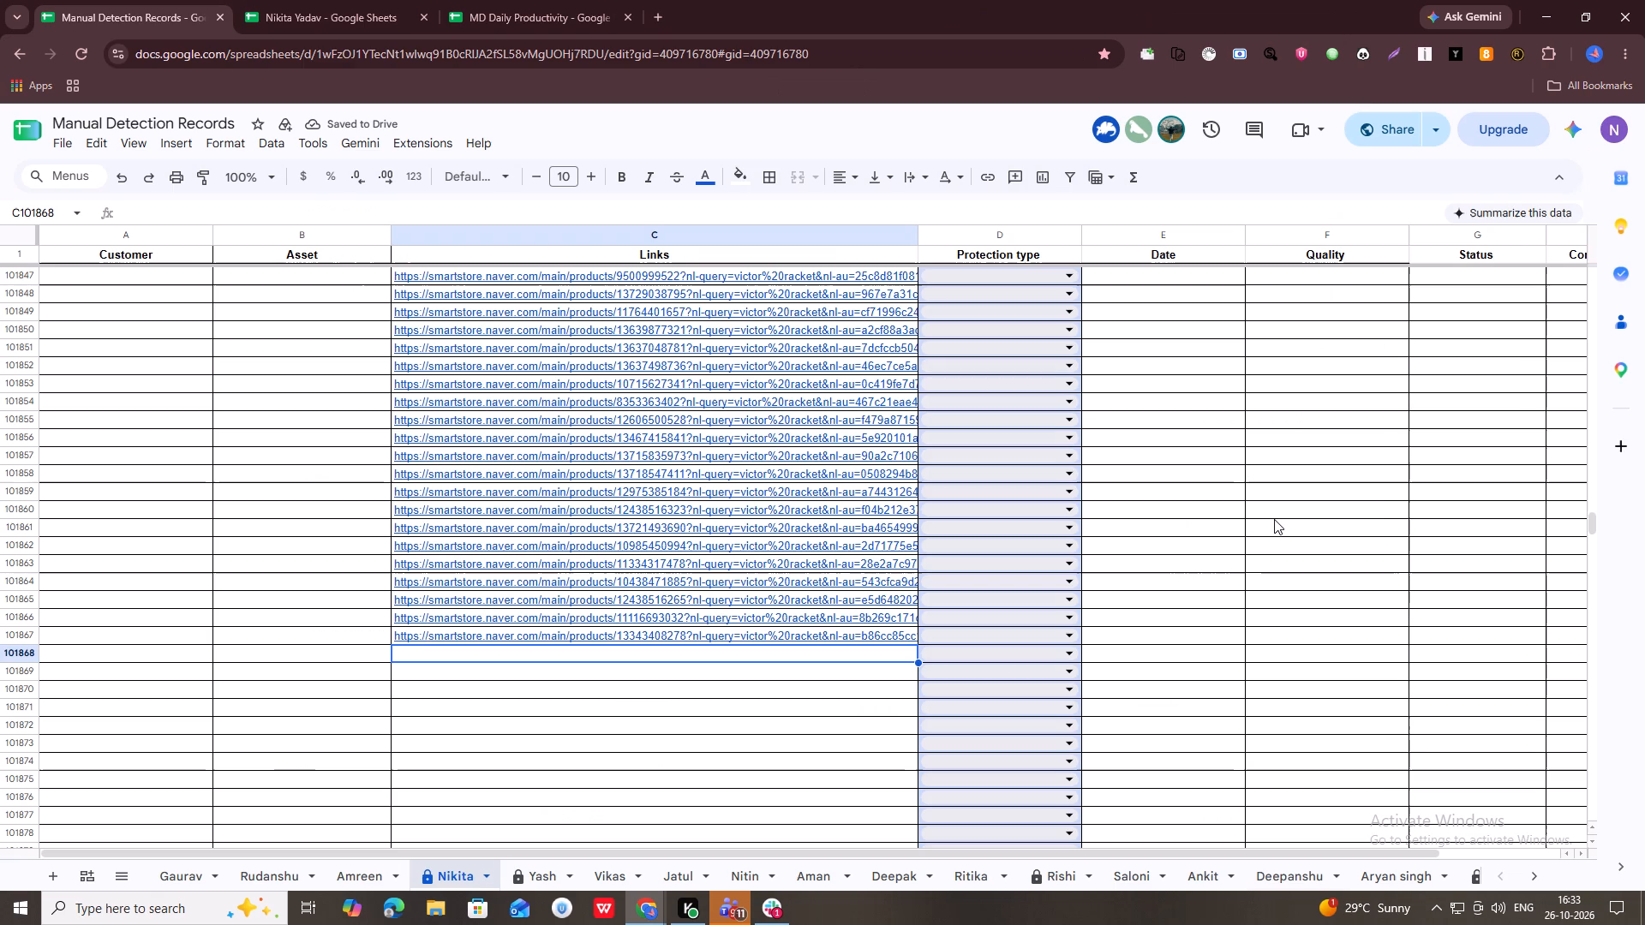
key("ctrl+v")
key("Down")
key("alt+Tab")
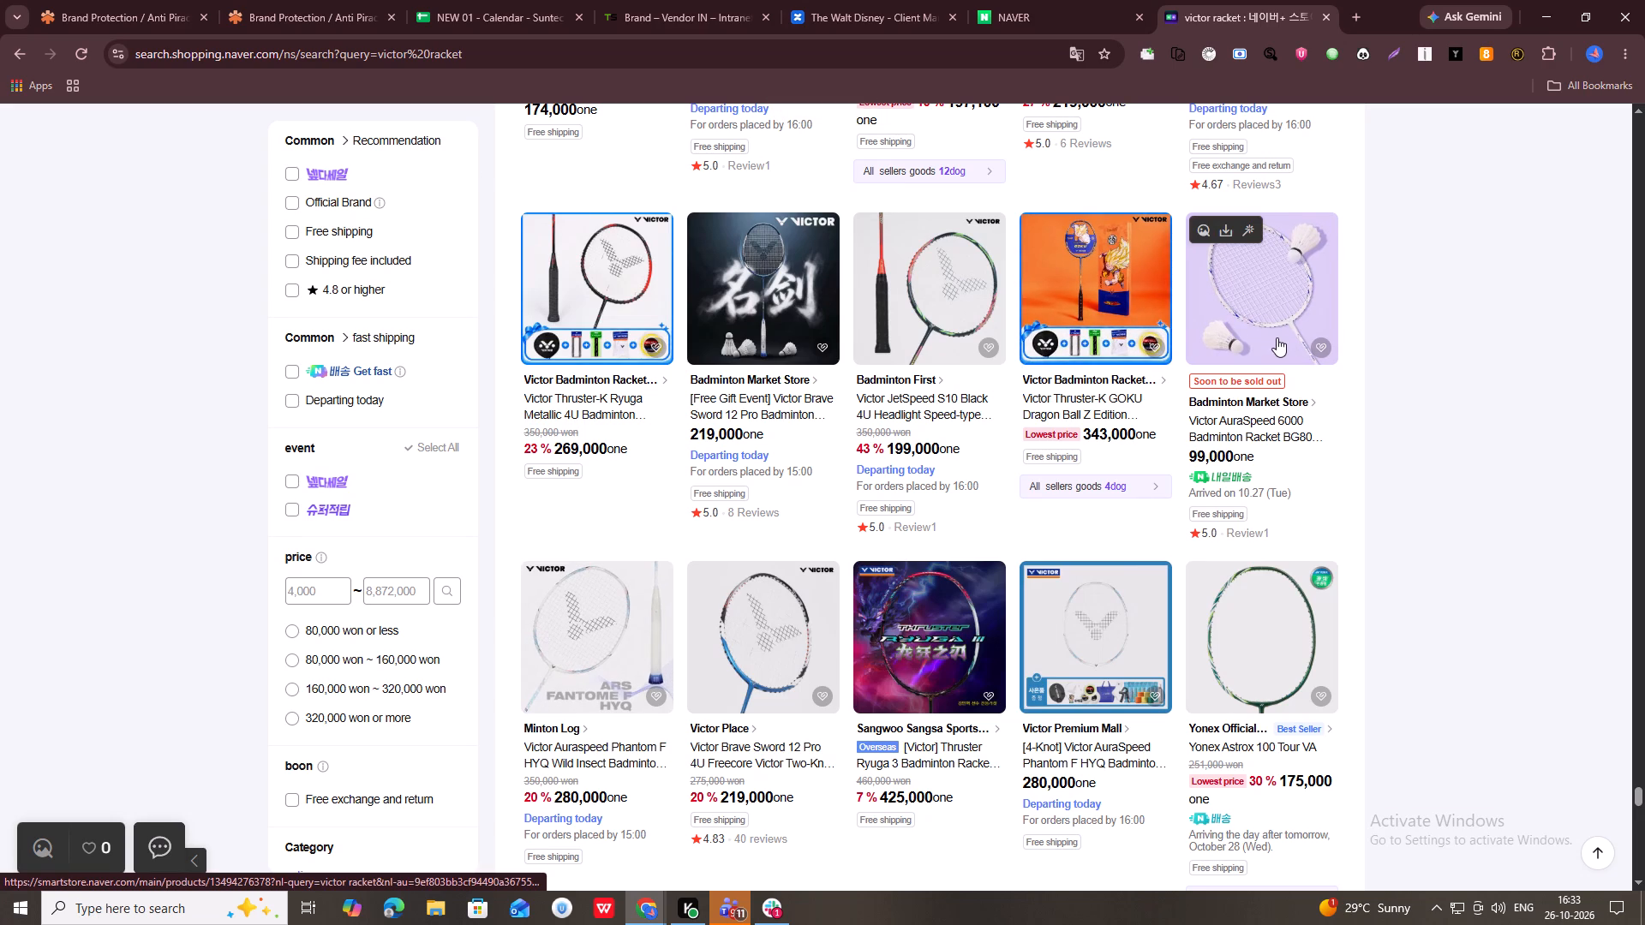
Copy the link of Minton Log's Victor Auraspeed Phantom F HYQ listing on Naver into Links cell C101869.
scroll(801, 594, "down", 2)
right_click(596, 576)
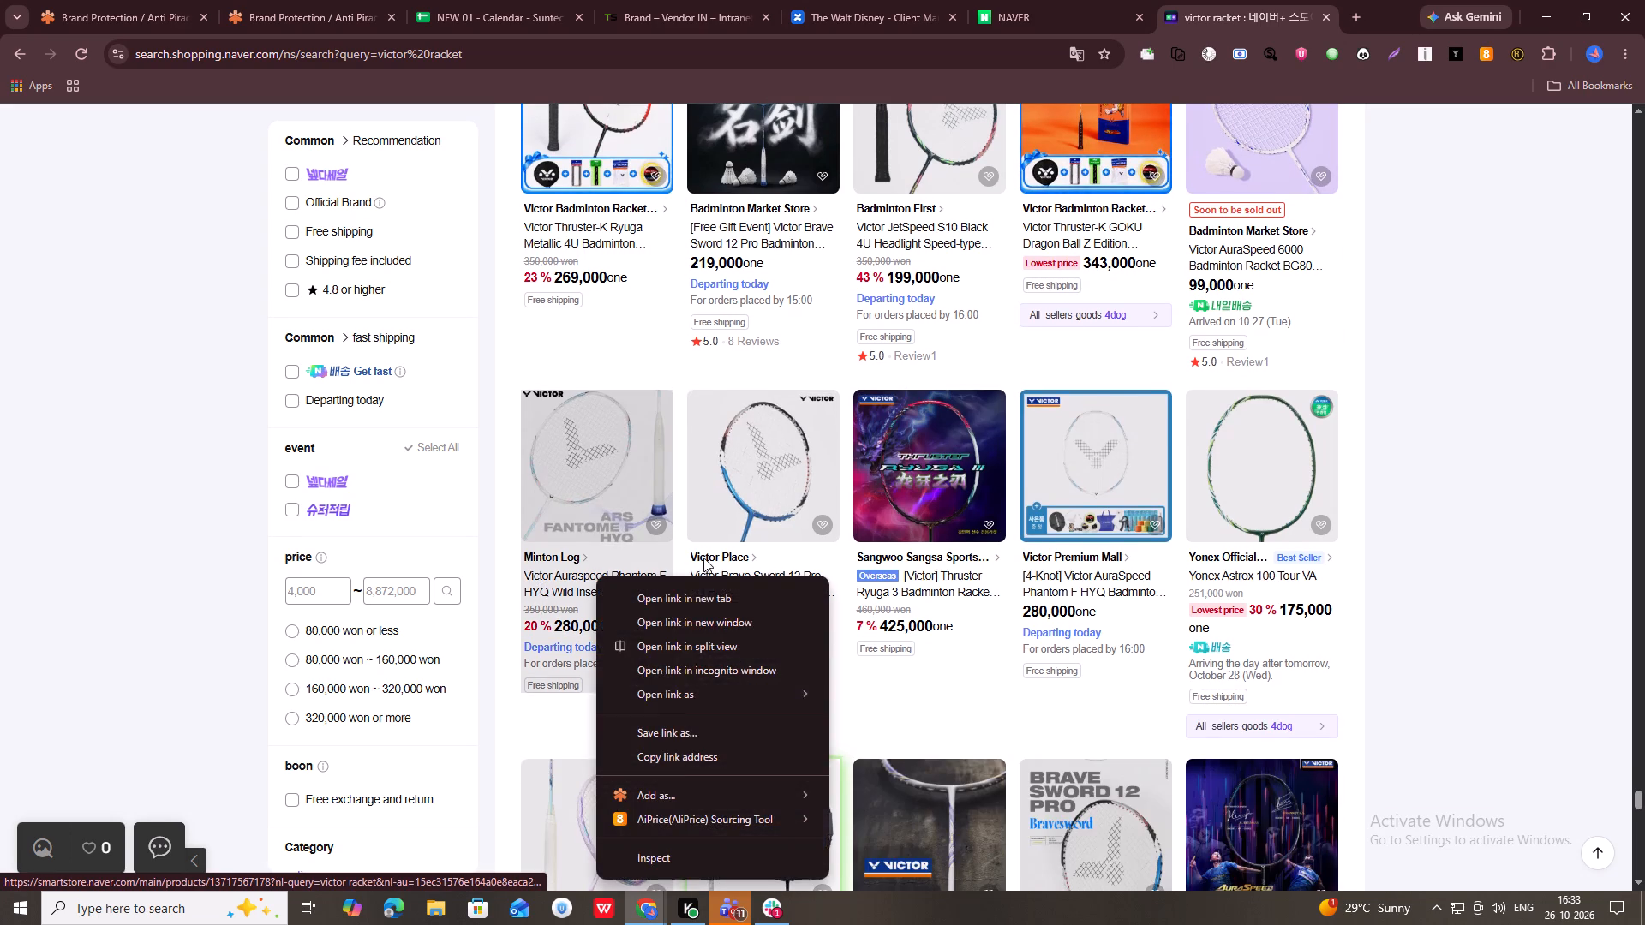
left_click(677, 753)
key("alt+Tab")
key("ctrl+v")
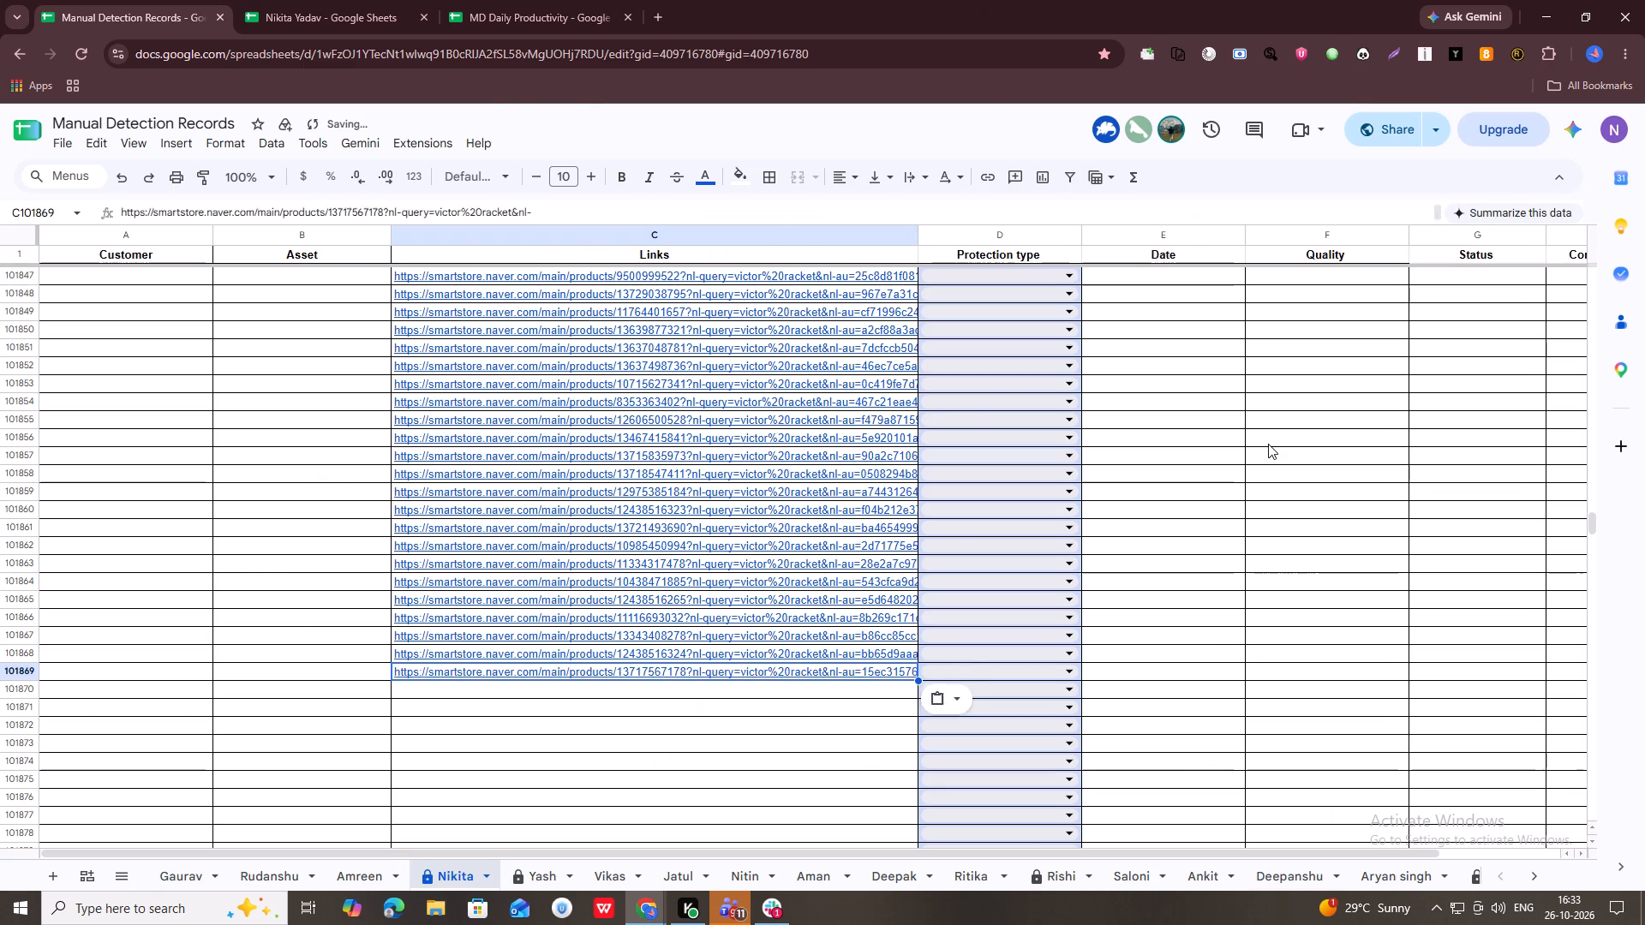
key("Down")
key("alt+Tab")
Copy the link of Victor Place's Victor Brave Sword 12 Pro 4U listing on Naver into Links cell C101870.
right_click(756, 578)
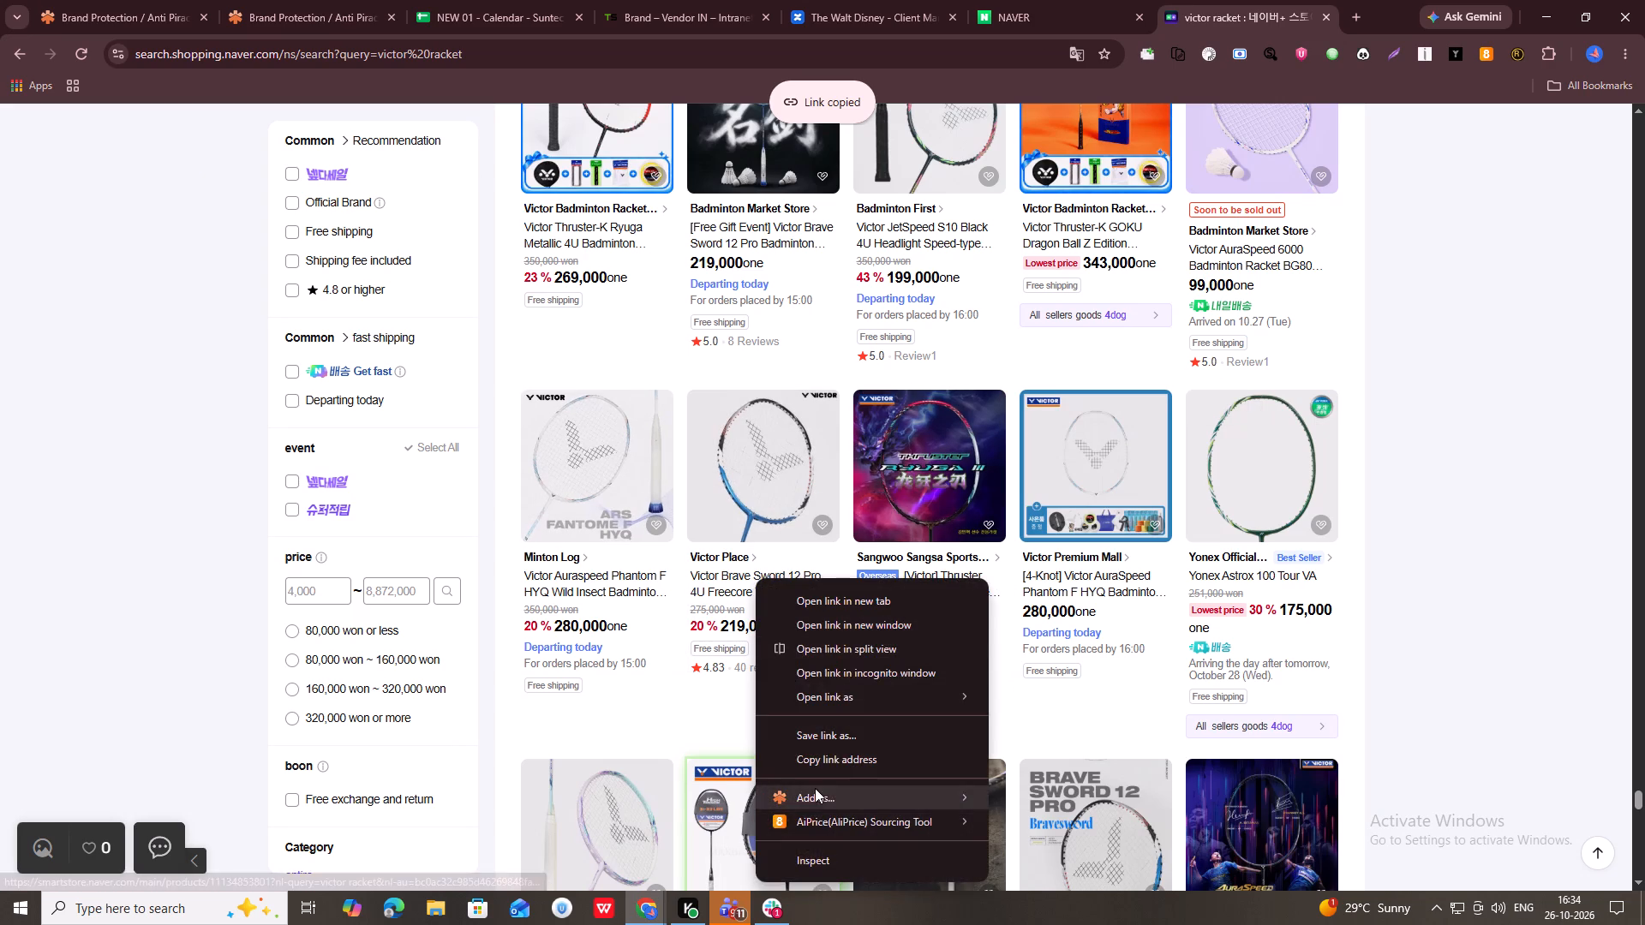
left_click(821, 763)
right_click(821, 763)
key("alt+Tab")
key("ctrl+v")
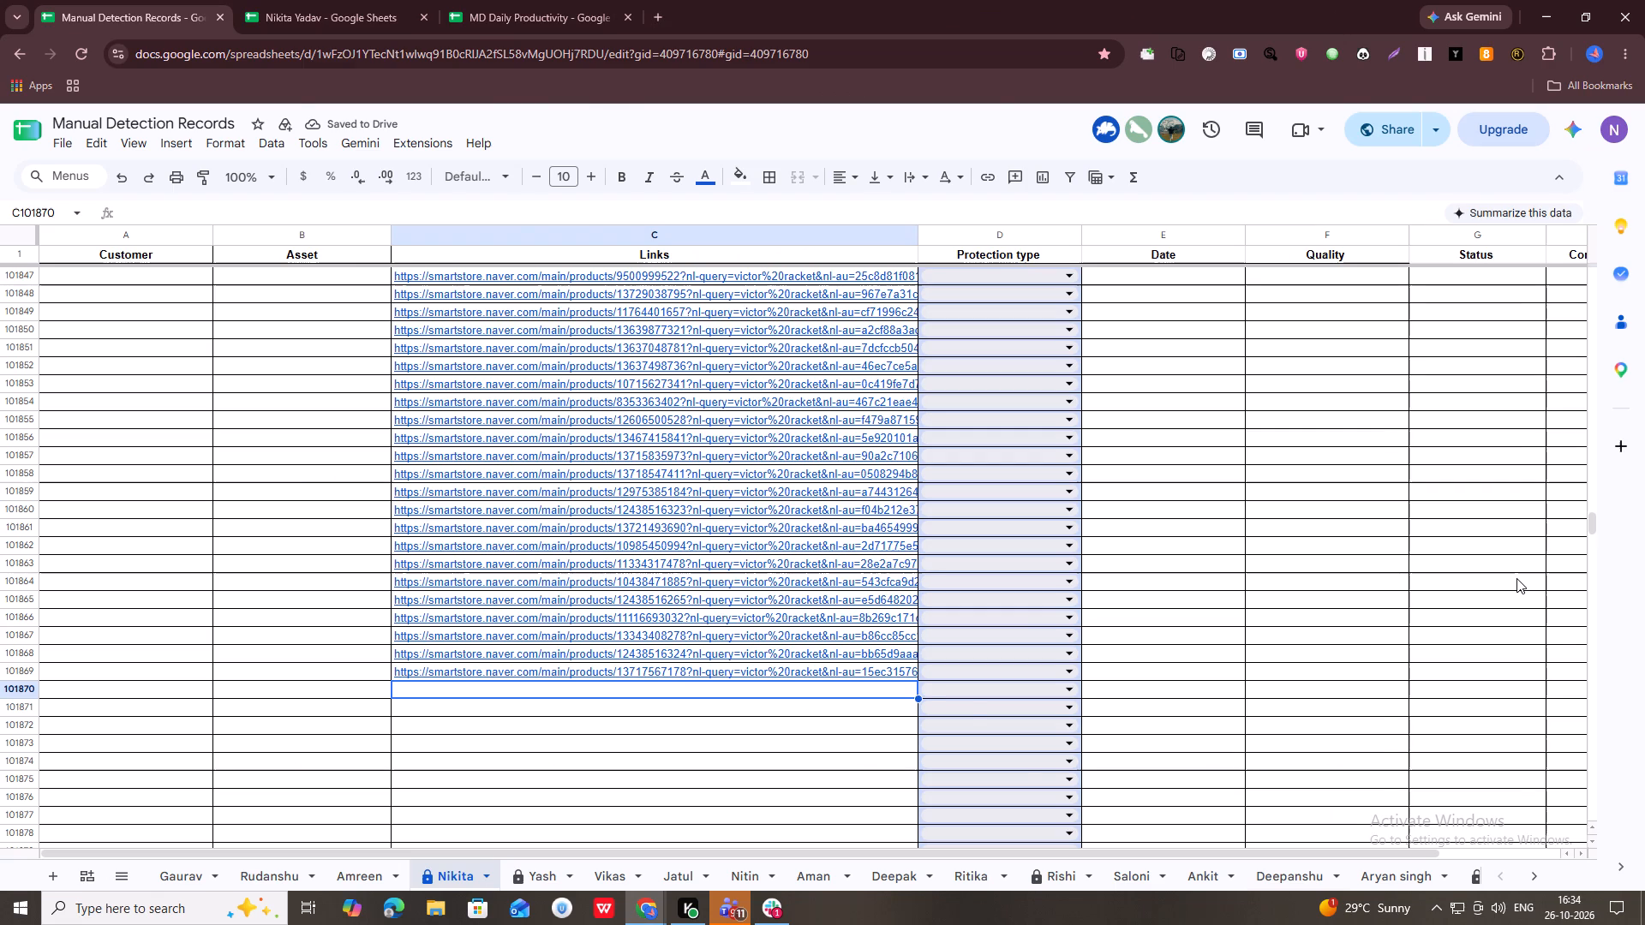
key("Down")
key("alt+Tab")
Copy the link of Sangwoo Sangsa Sports' Victor Thruster Ryuga 3 listing on Naver into Links cell C101871.
right_click(957, 570)
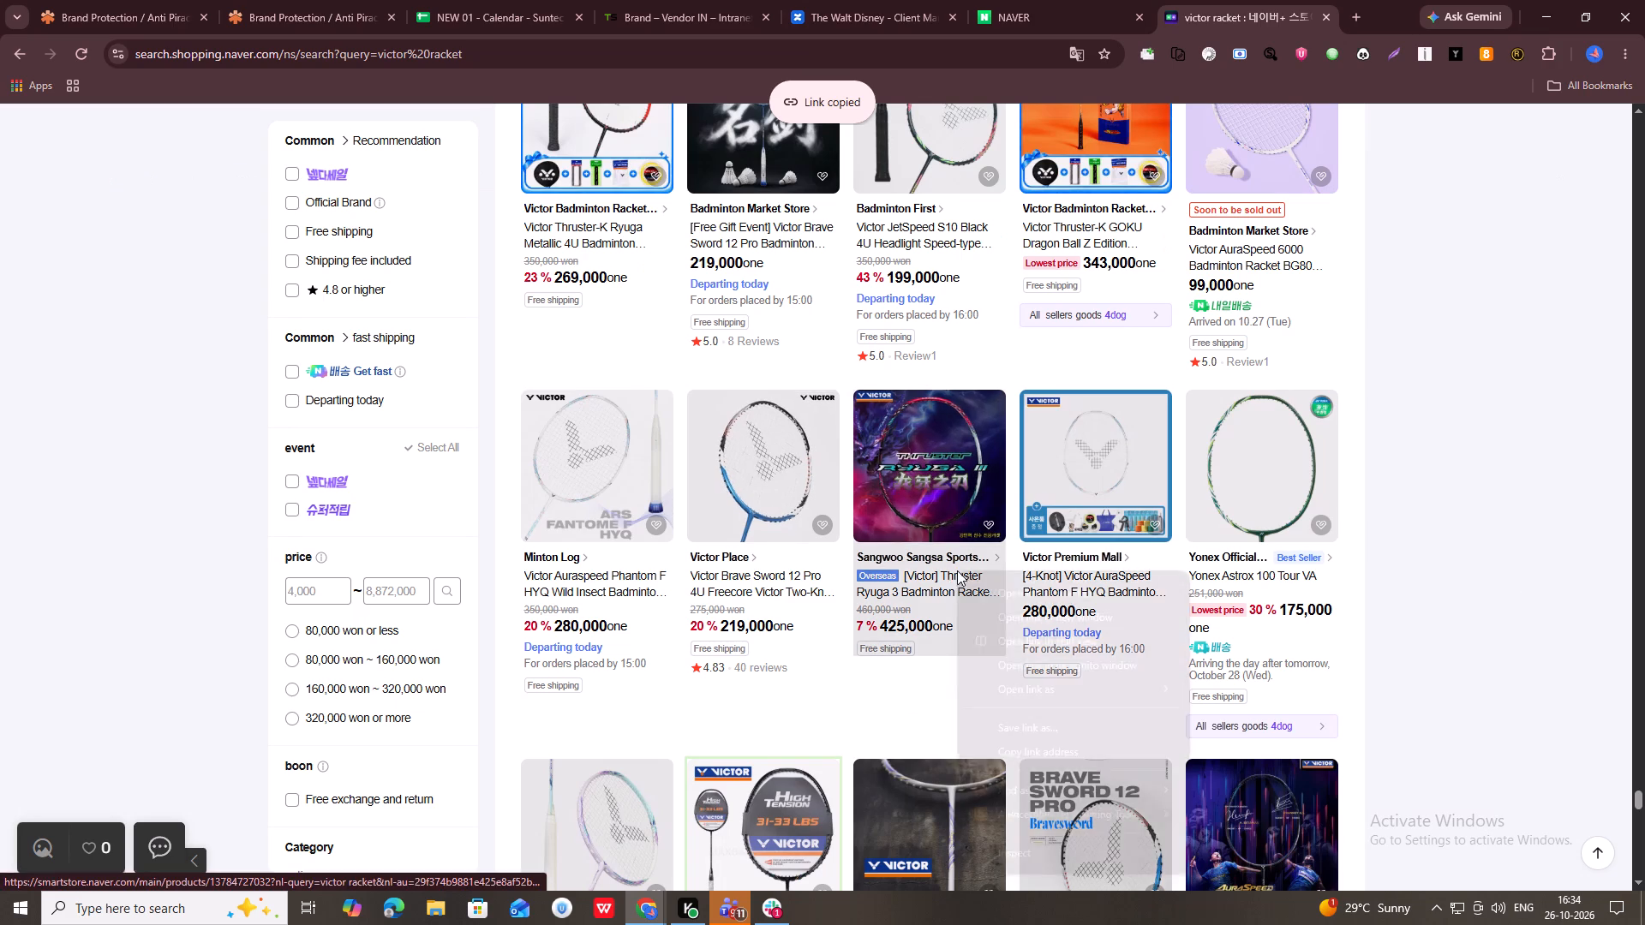
left_click(1013, 755)
key("alt+Tab")
key("ctrl+v")
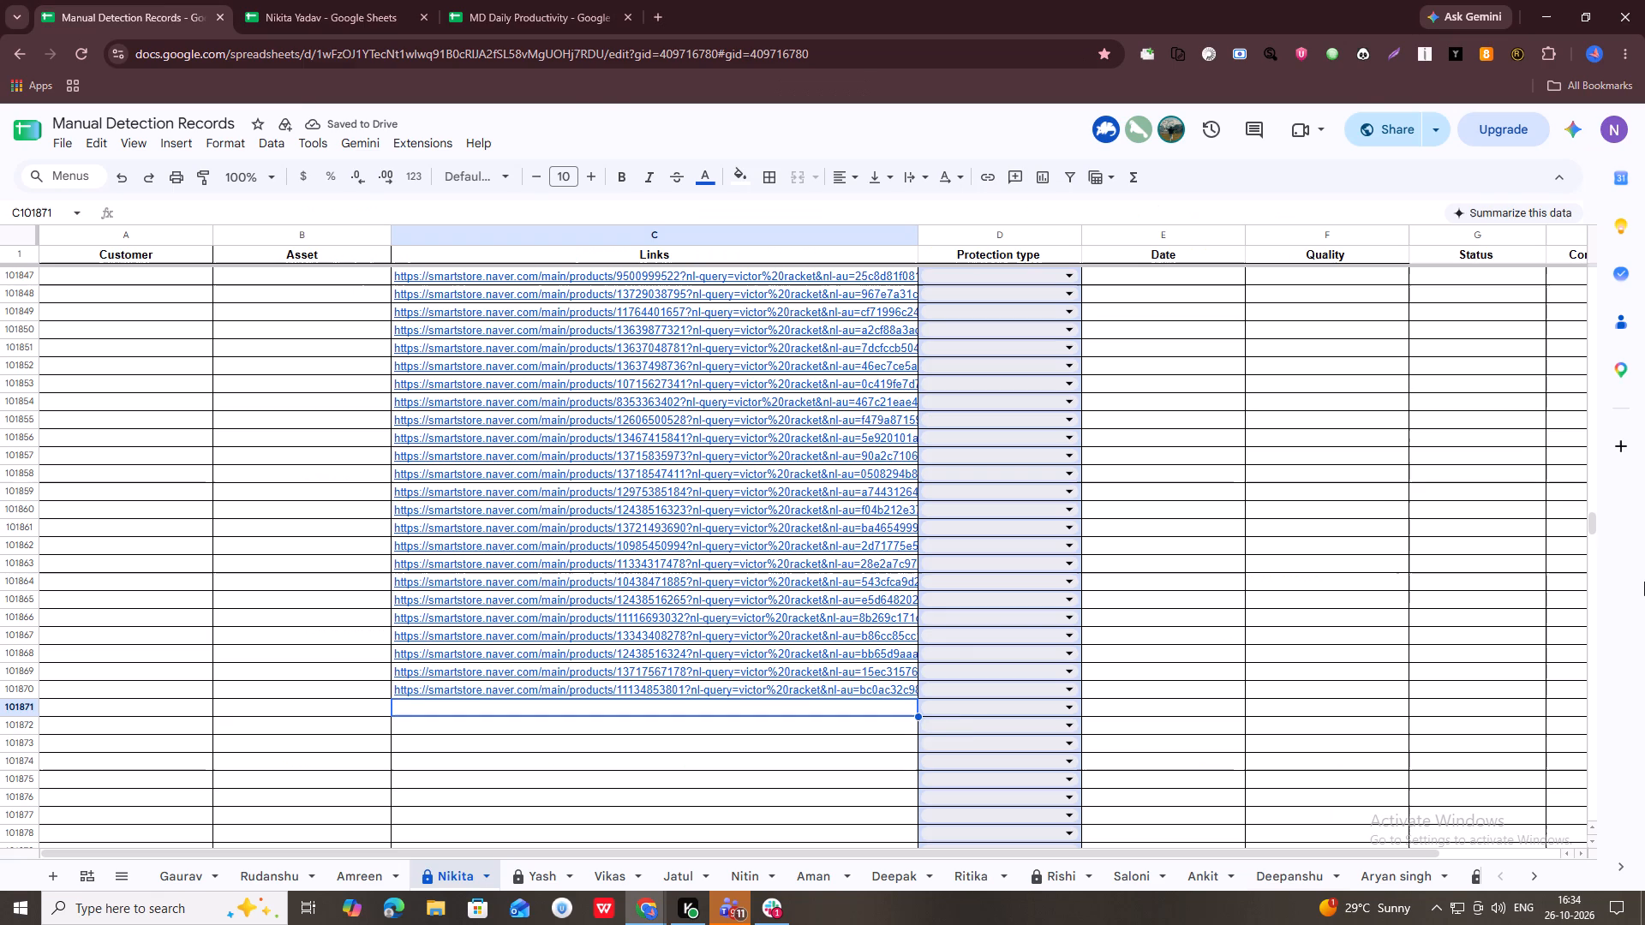
key("Down")
key("alt+Tab")
Copy the link of Victor Premium Mall's Victor AuraSpeed Phantom F HYQ listing on Naver into Links cell C101872.
right_click(1115, 588)
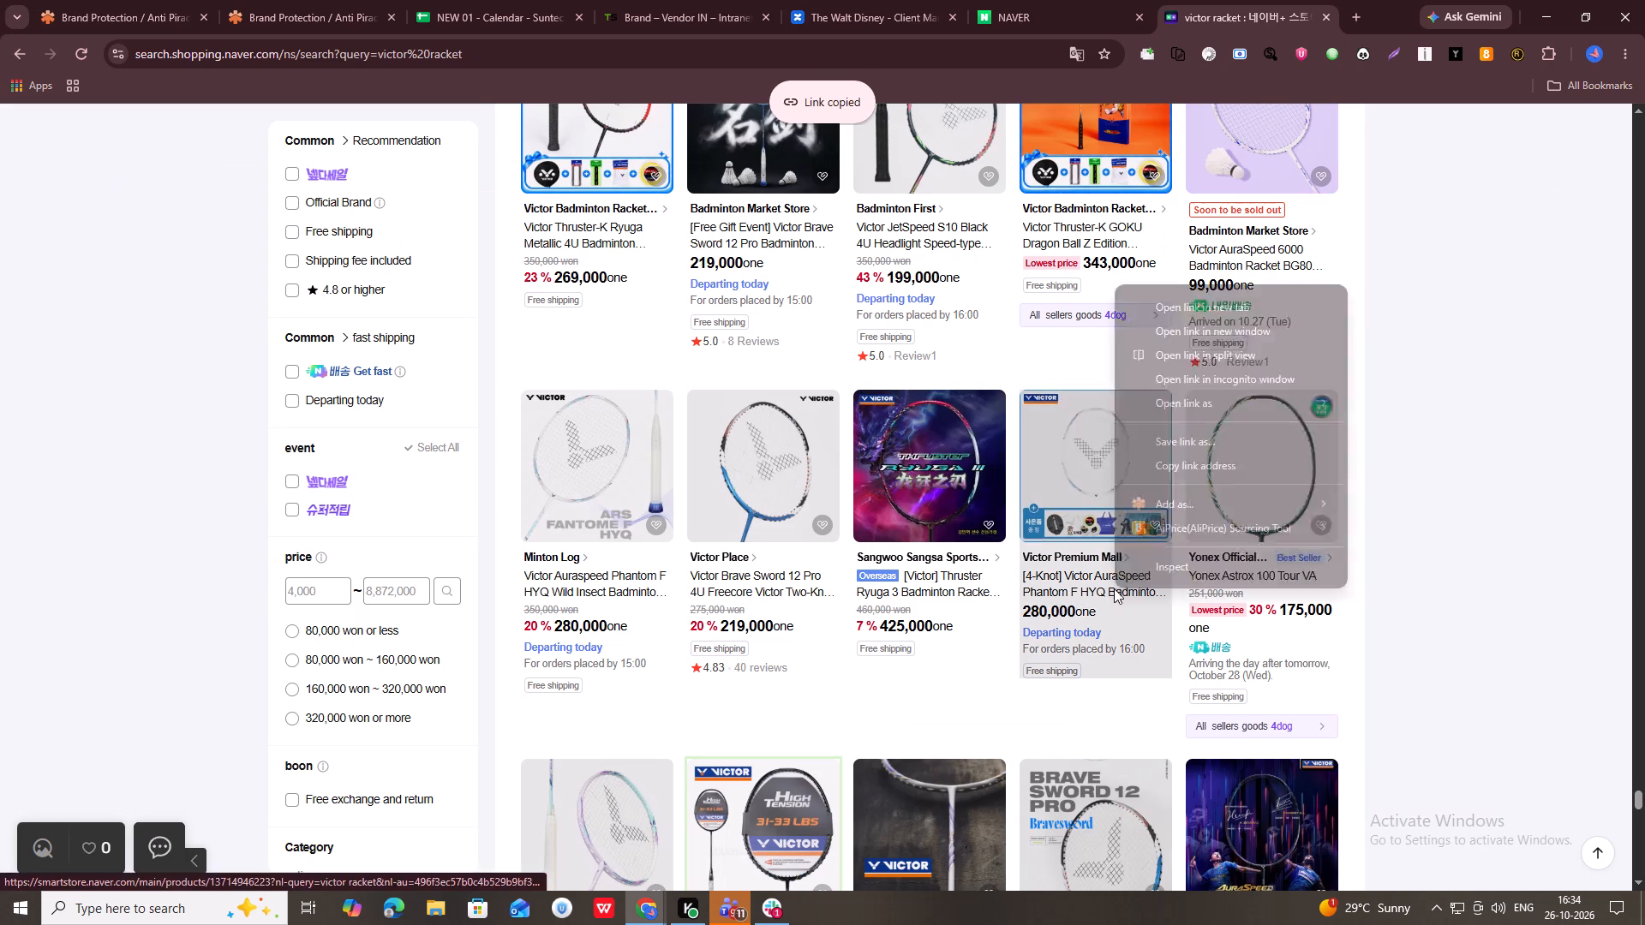
left_click(1208, 470)
key("alt+Tab")
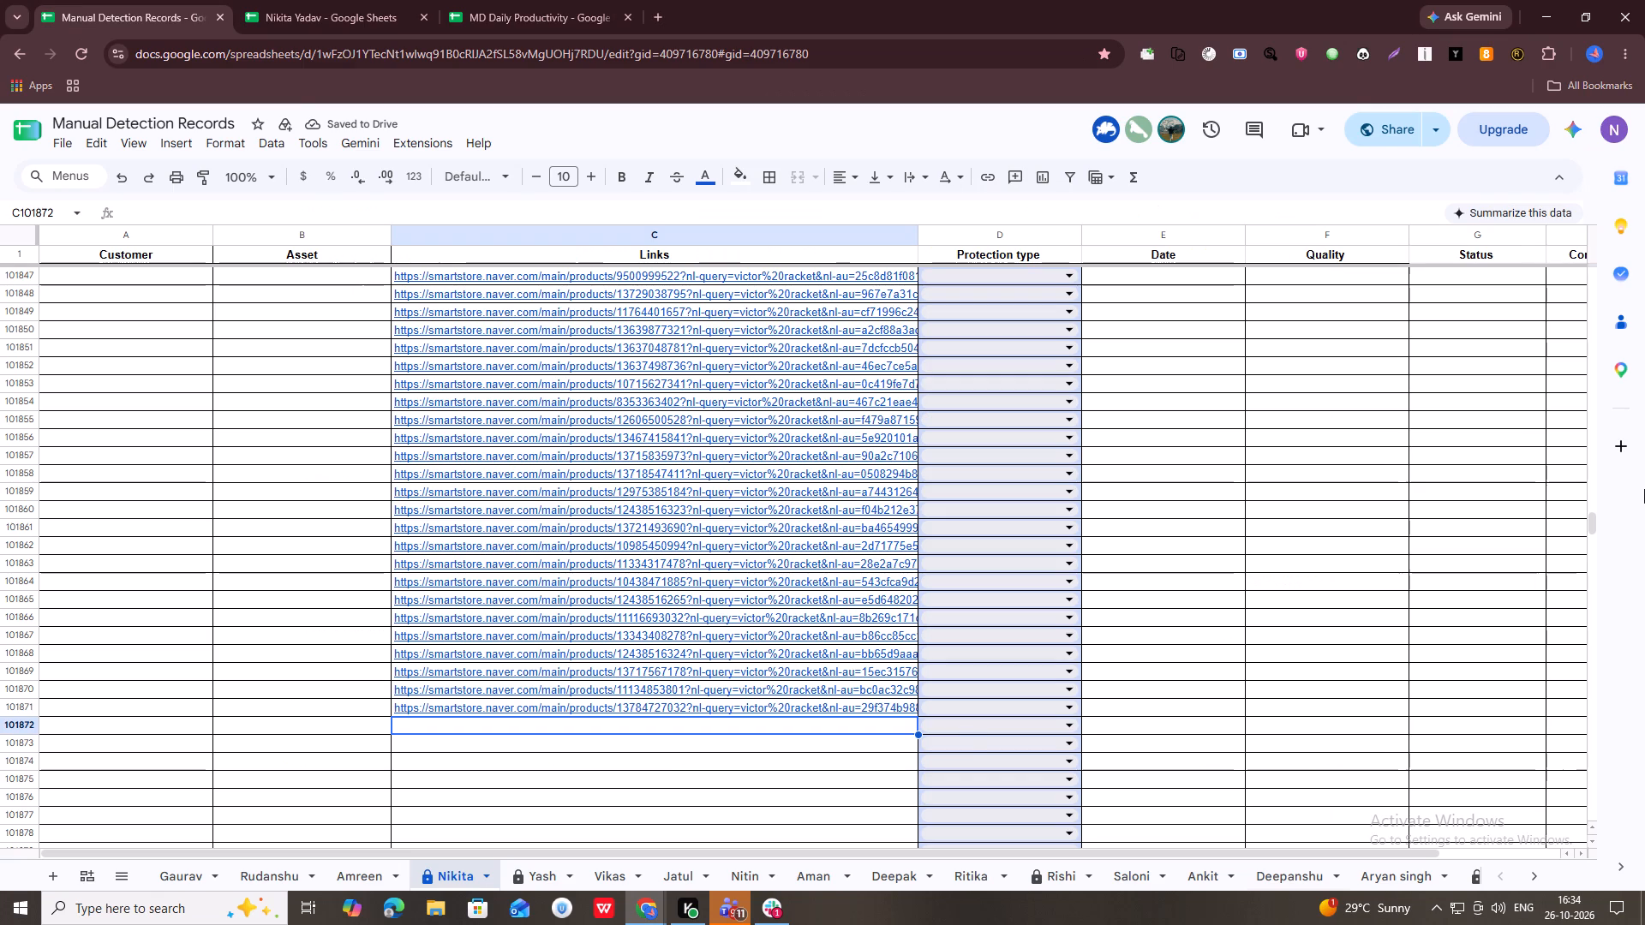
key("ctrl+v")
key("Down")
key("alt+Tab")
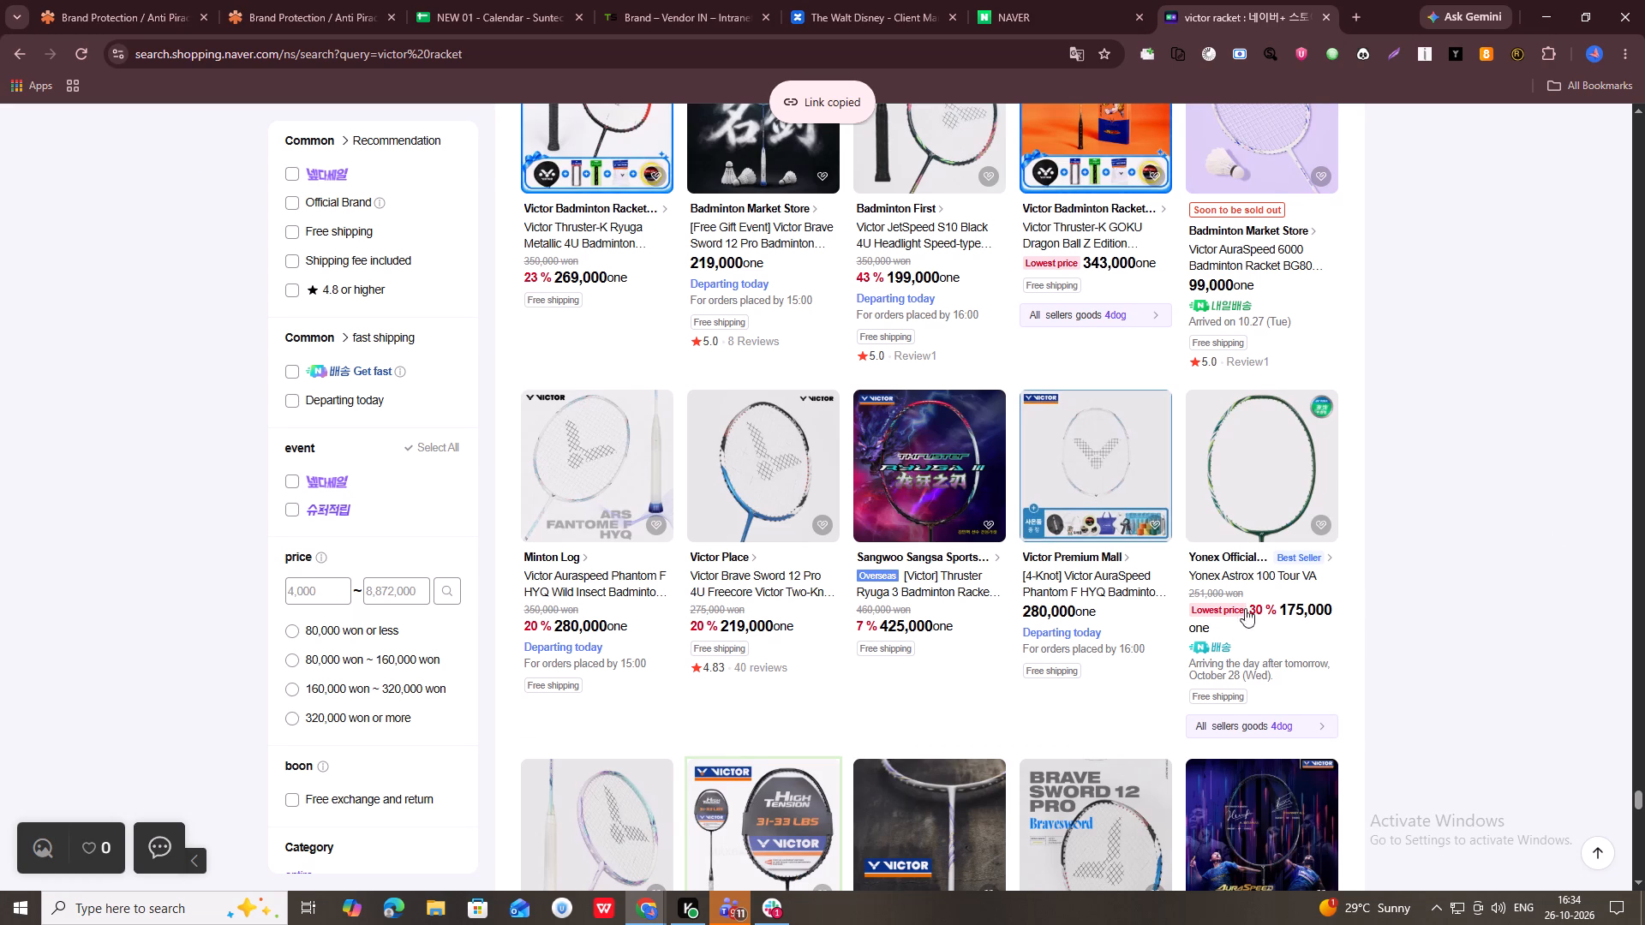
Copy the link of Victor Premium Mall's Victor Trust Ryuga TK-RYUGA CLS listing on Naver into Links cell C101873.
scroll(1415, 568, "down", 4)
right_click(596, 612)
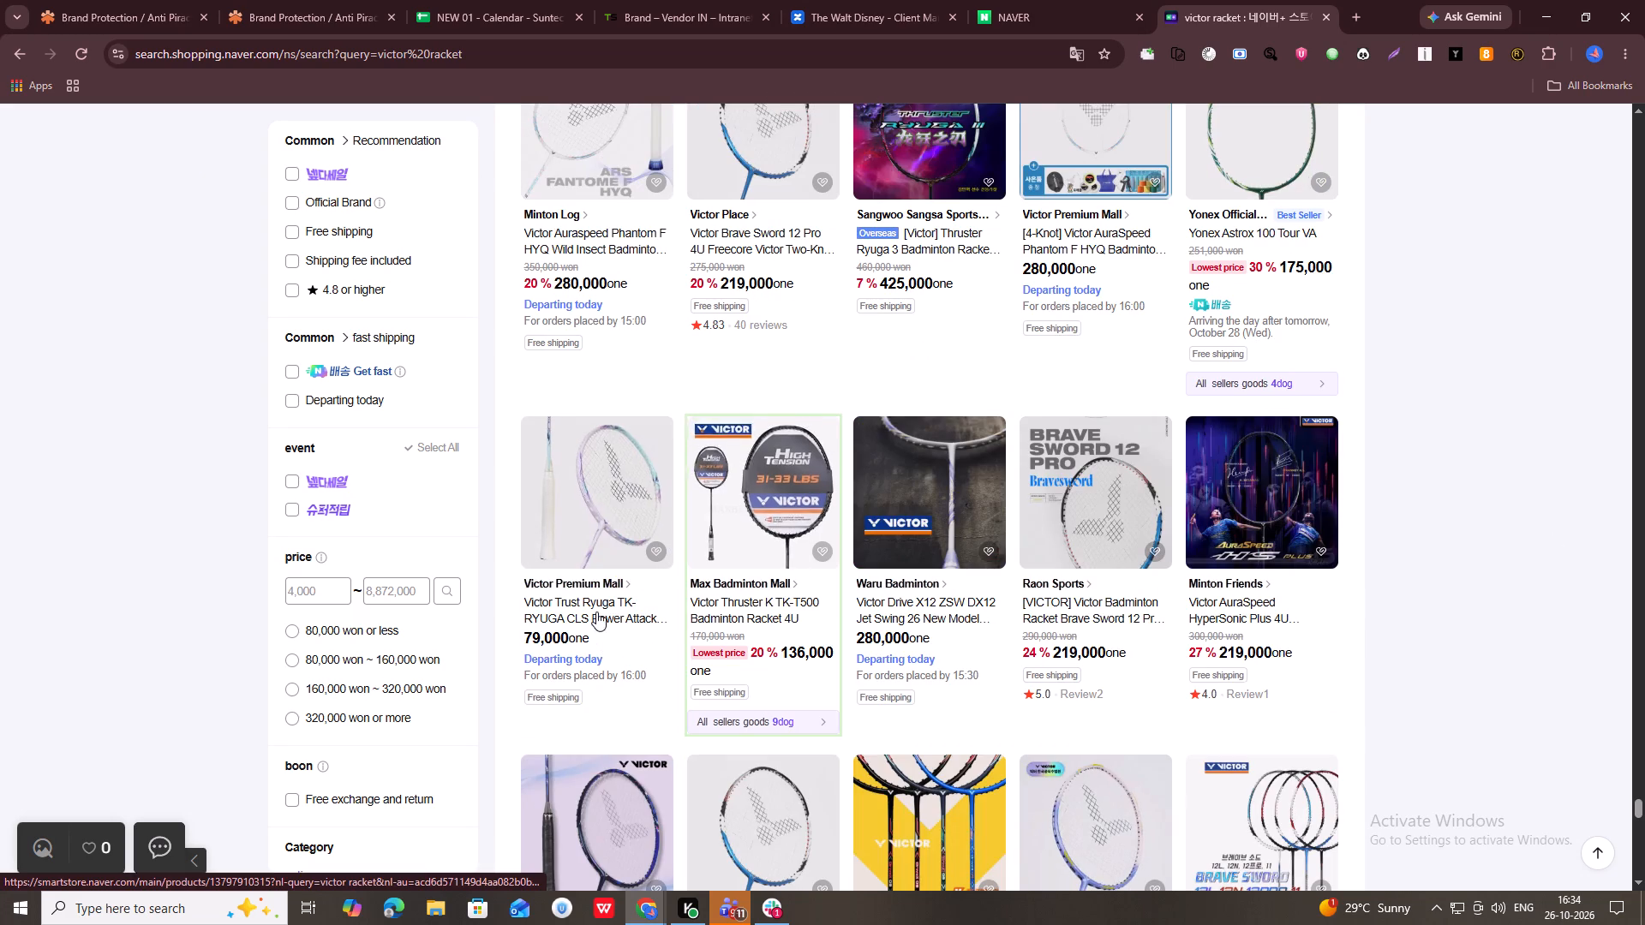
left_click(673, 487)
key("alt+Tab")
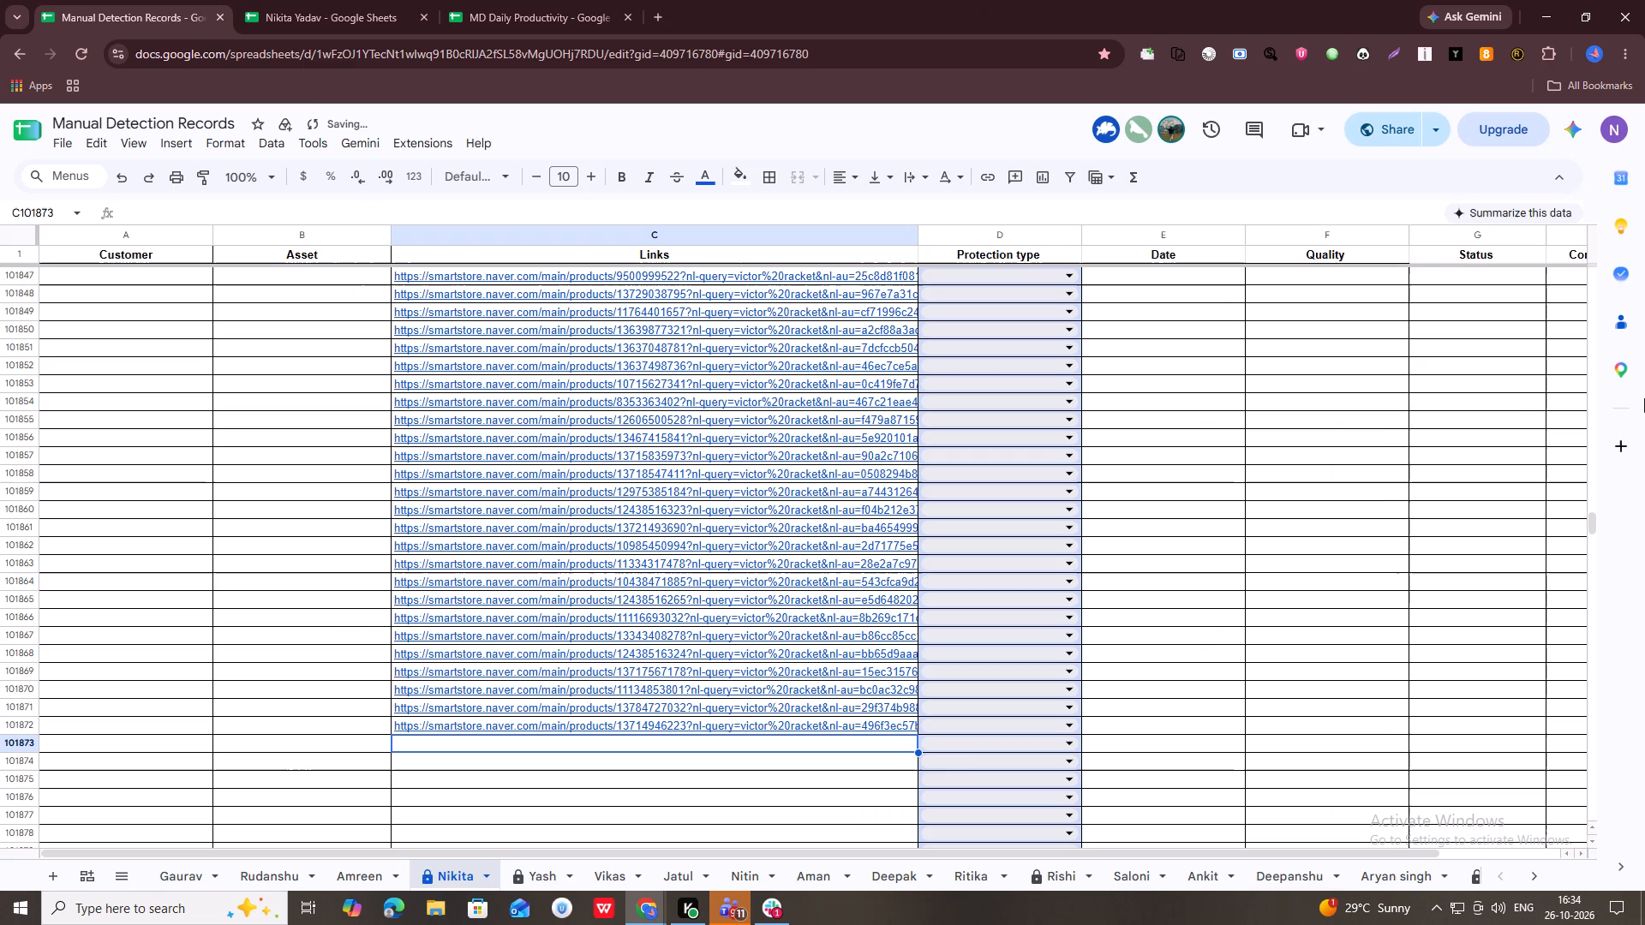
key("ctrl+v")
key("Down")
key("alt+Tab")
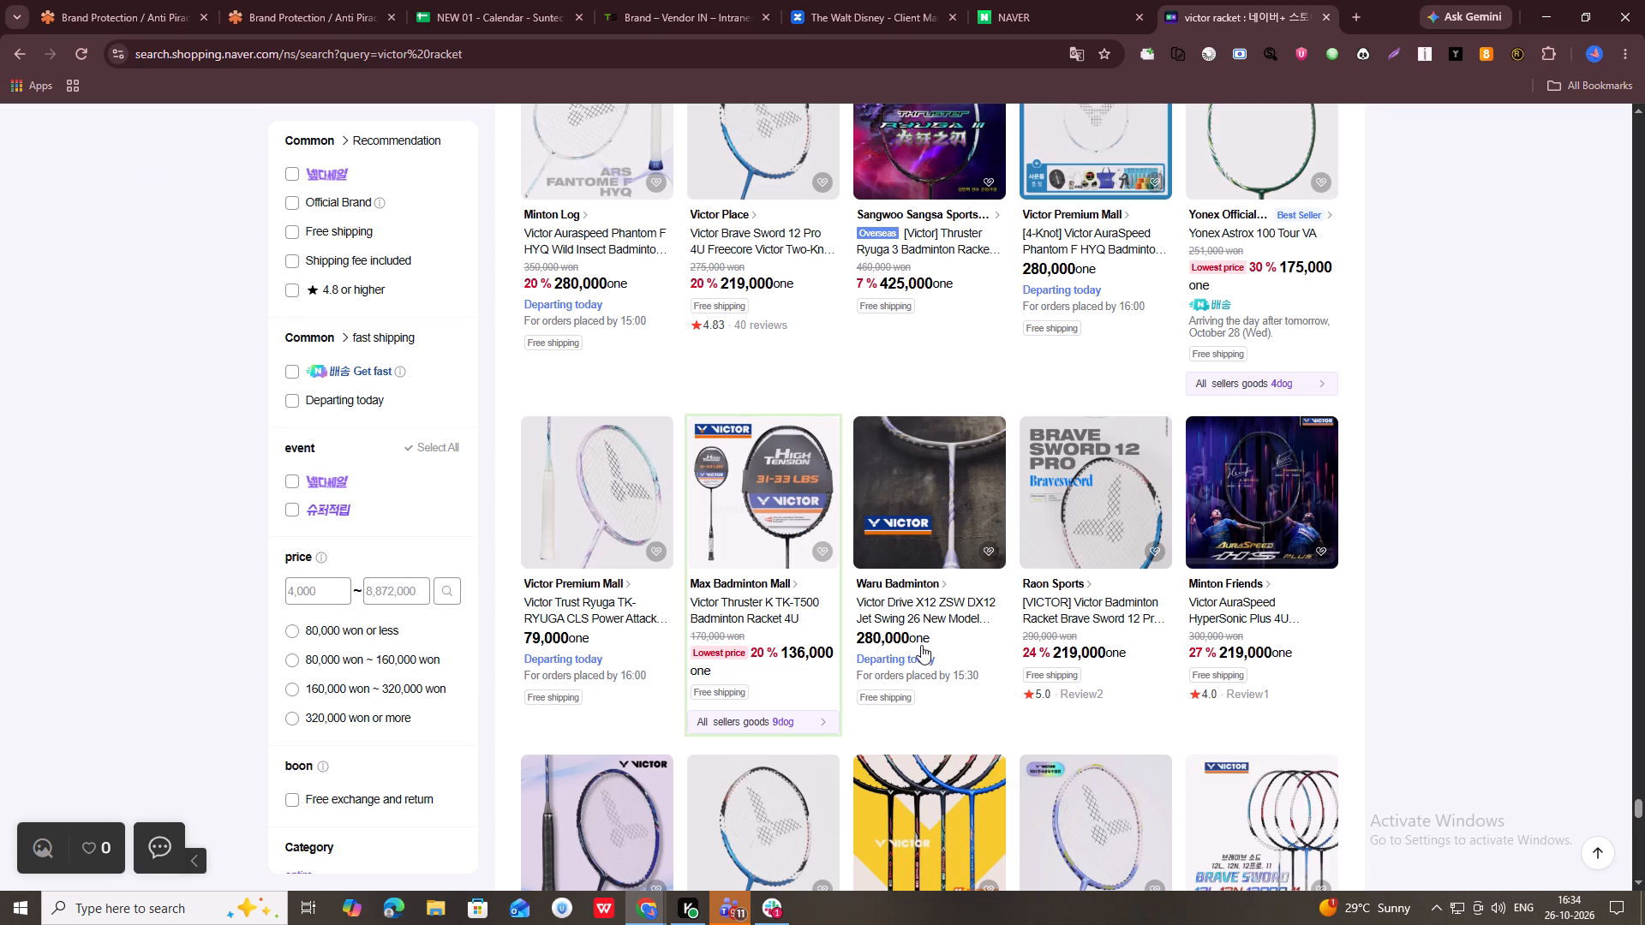
Copy the link of Waru Badminton's Victor Drive X12 ZSW DX12 listing on Naver into Links cell C101874, in bold.
right_click(928, 619)
left_click(1017, 487)
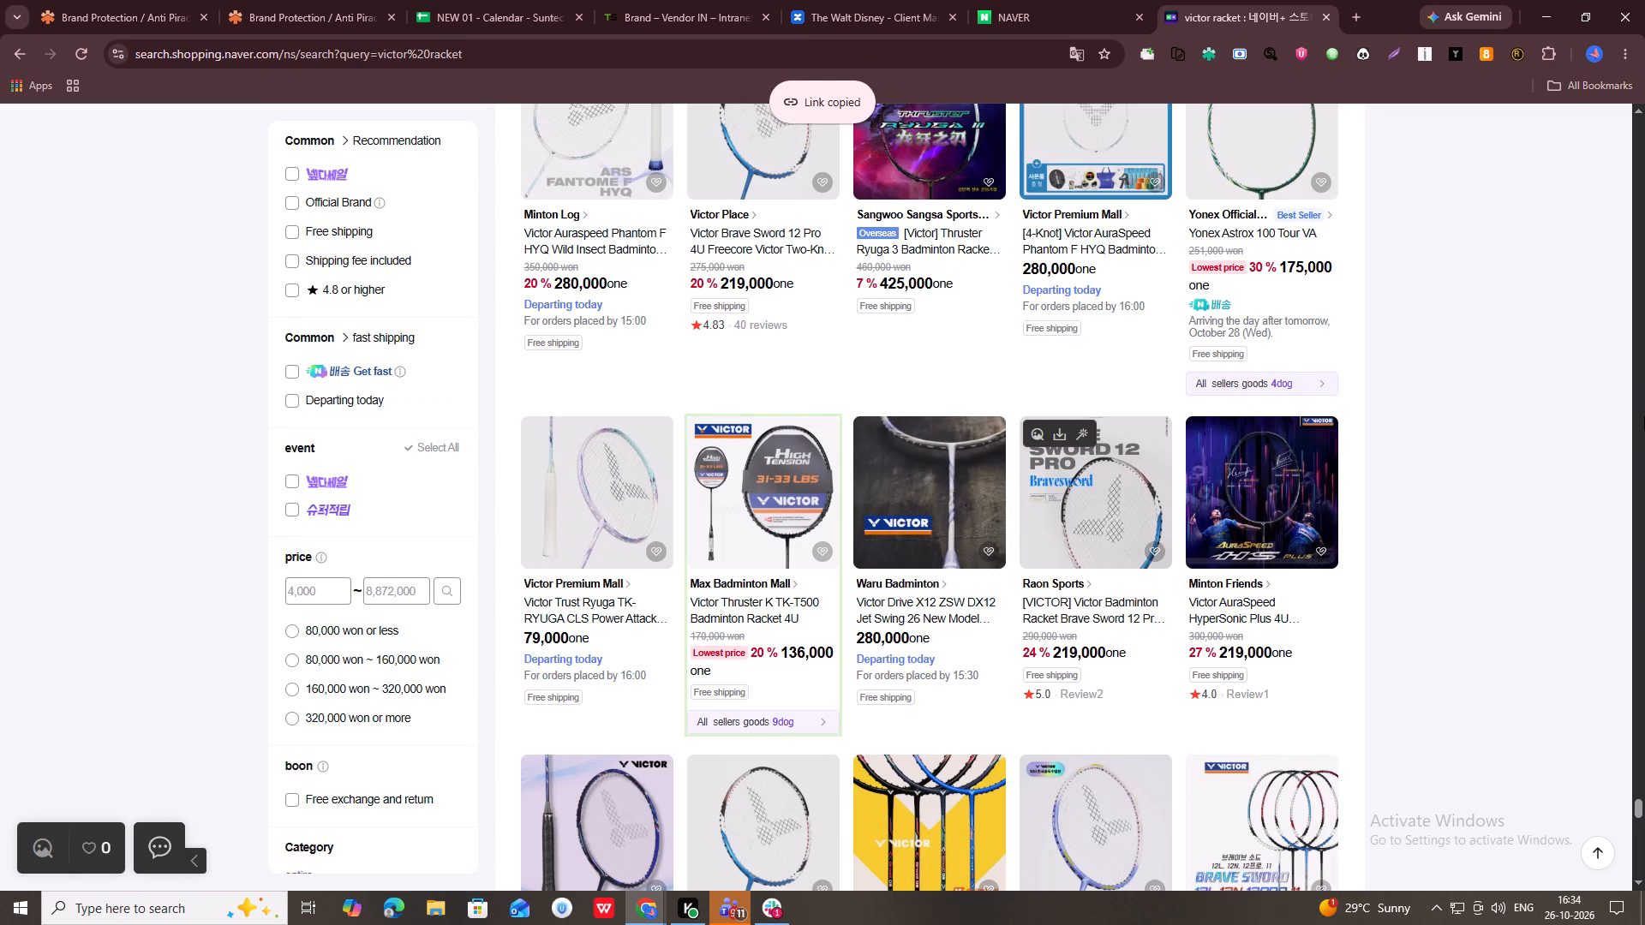
key("alt+Tab")
key("ctrl+b")
key("ctrl+v")
key("ctrl+shift+Up")
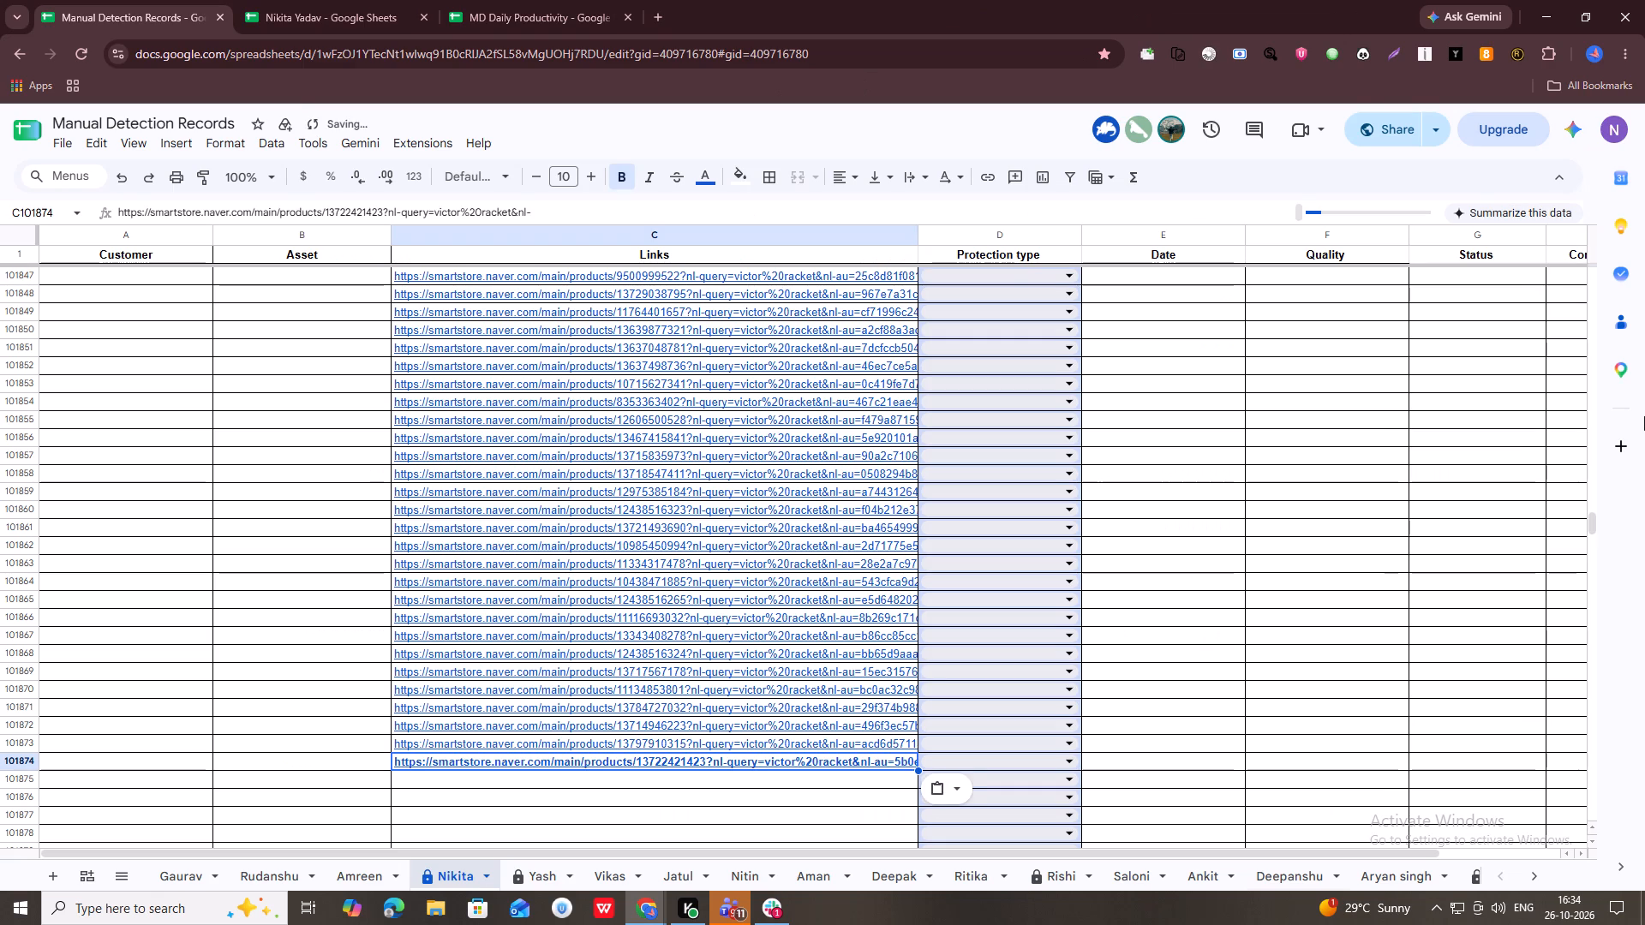
key("Down")
key("alt+Tab")
Copy the link of Raon Sports' Victor Brave Sword 12 Pro listing on Naver into Links cell C101875.
key("Right")
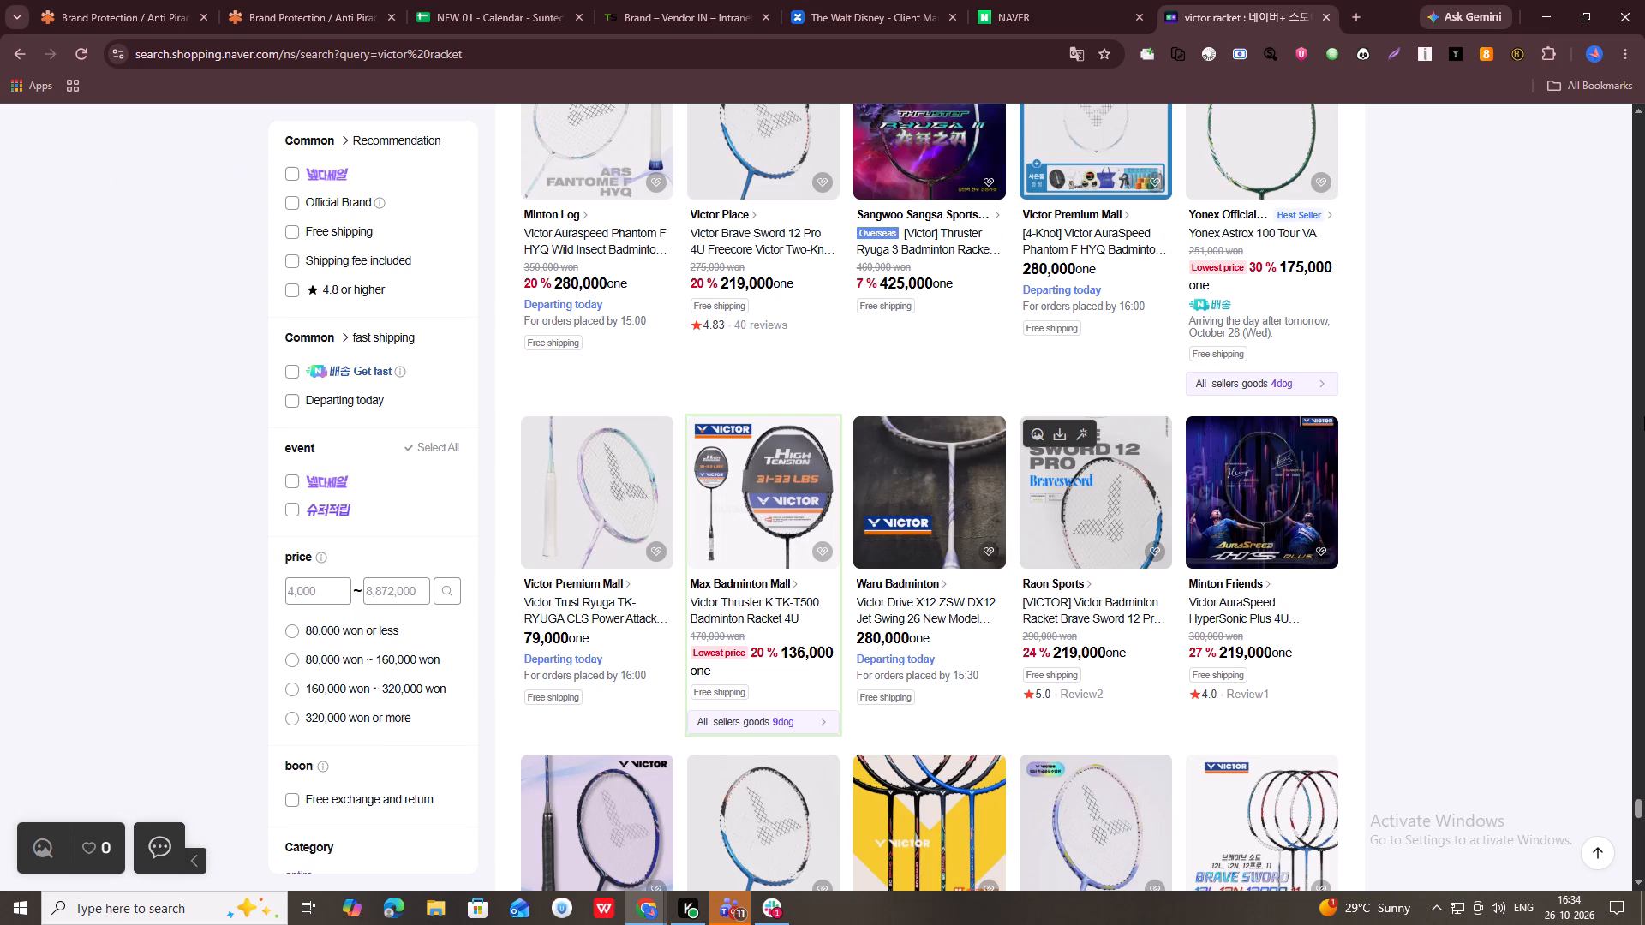
right_click(1130, 616)
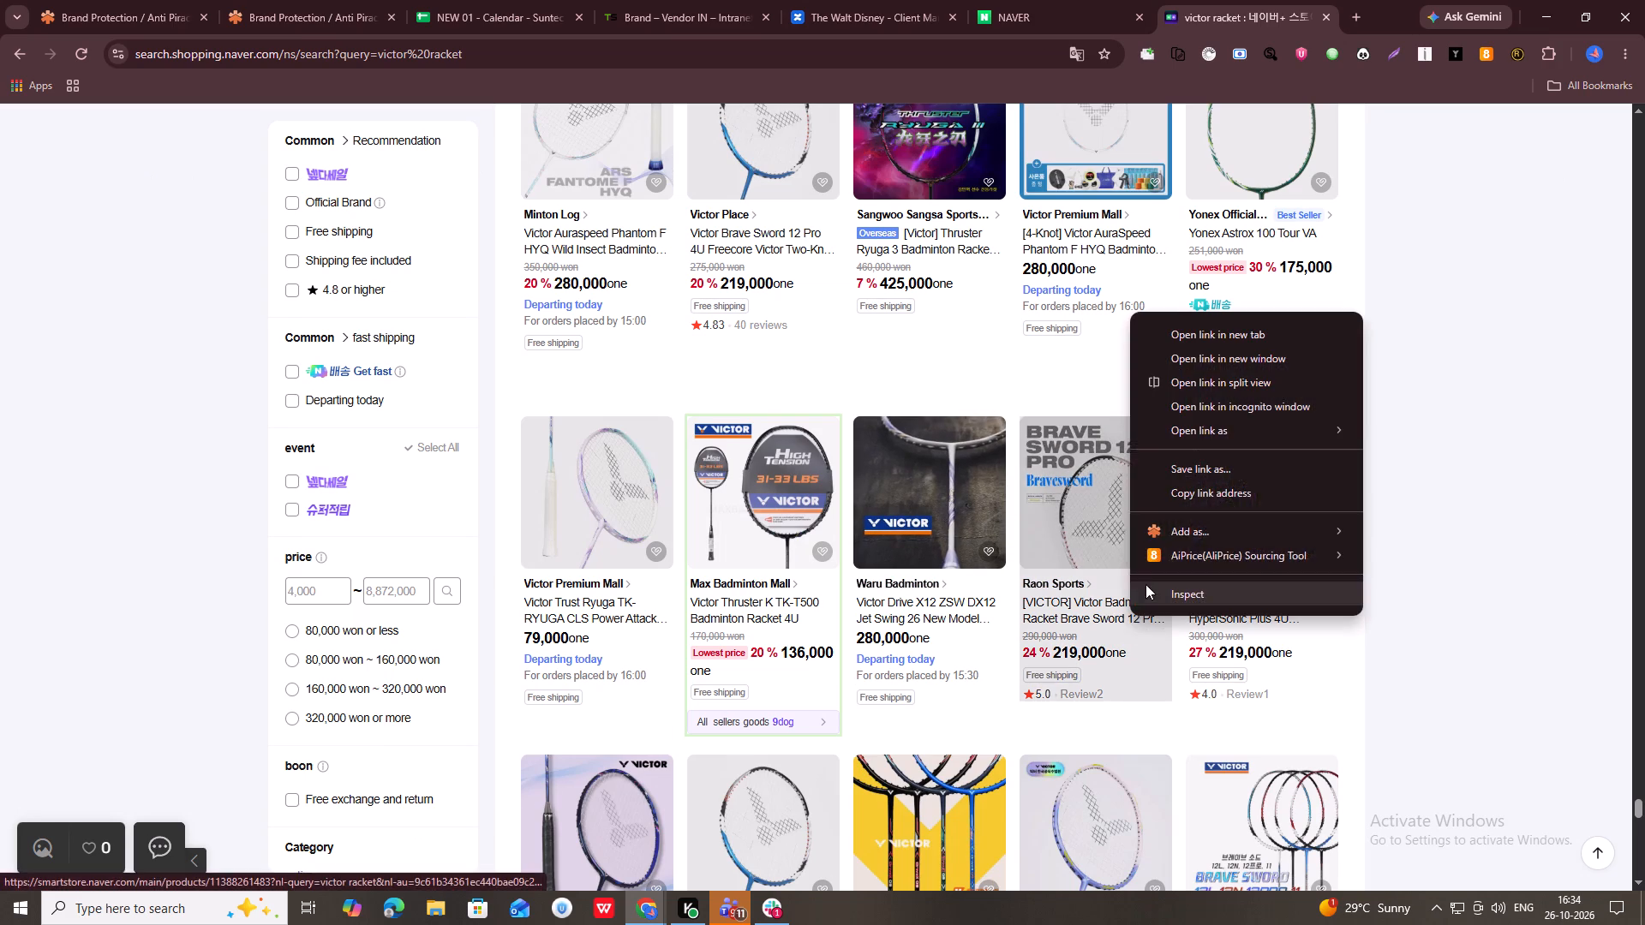
left_click(1202, 492)
key("alt+Tab")
key("ctrl+v")
key("Down")
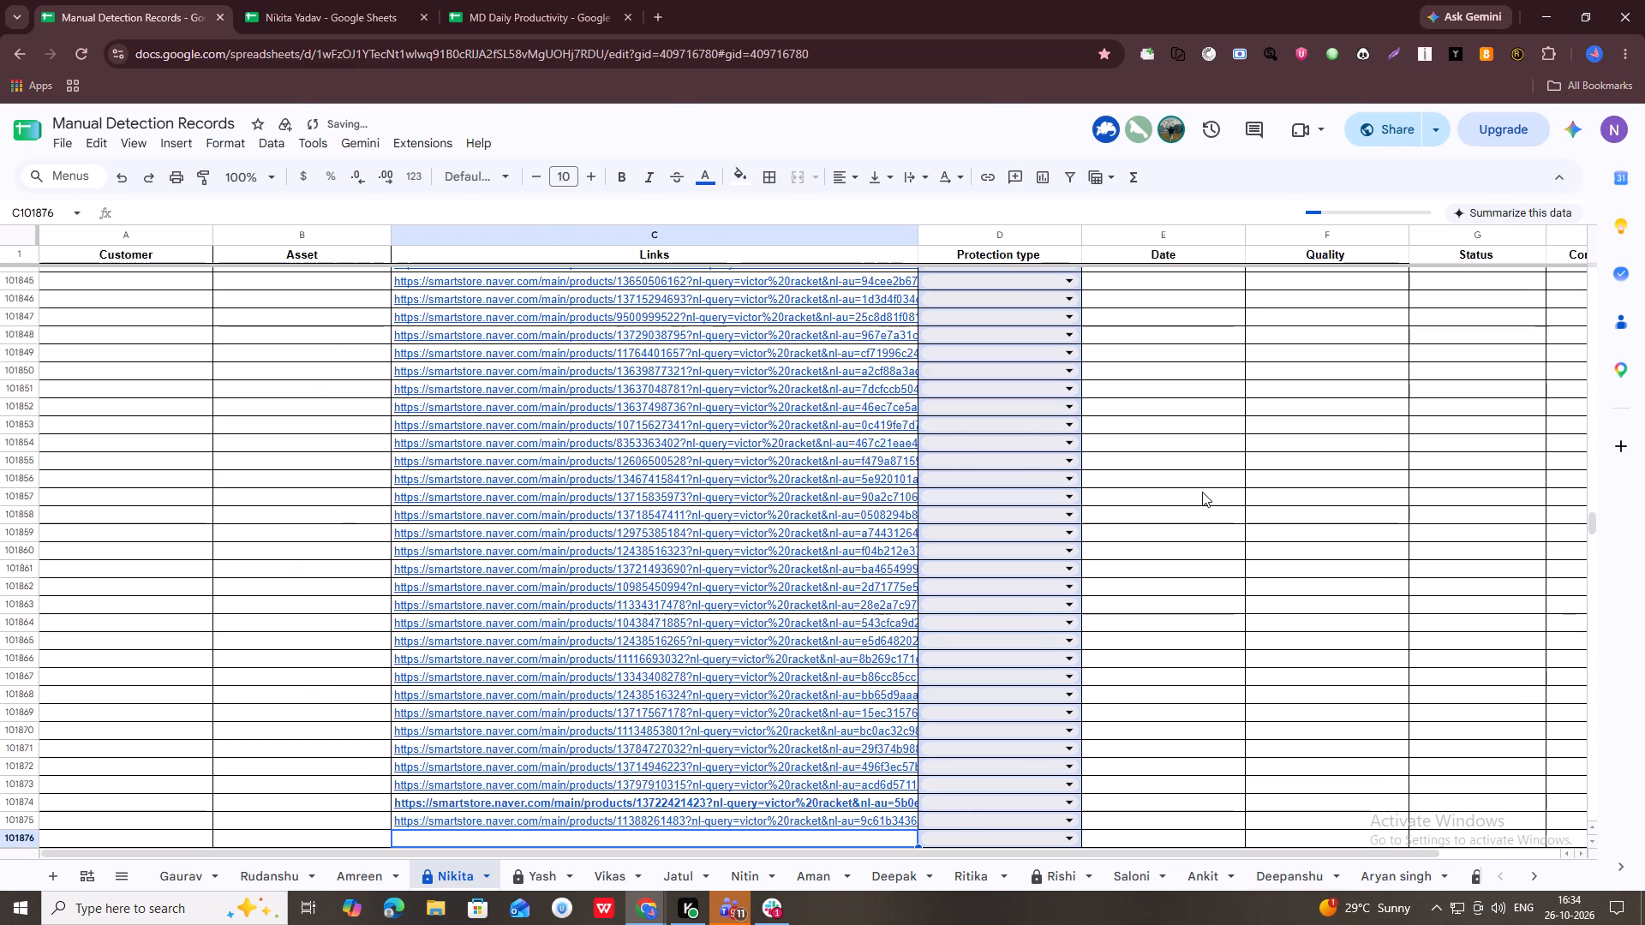
key("alt+Tab")
Copy the link of Minton Friends' Victor AuraSpeed HyperSonic Plus 4U listing on Naver into Links cell C101876.
right_click(1248, 608)
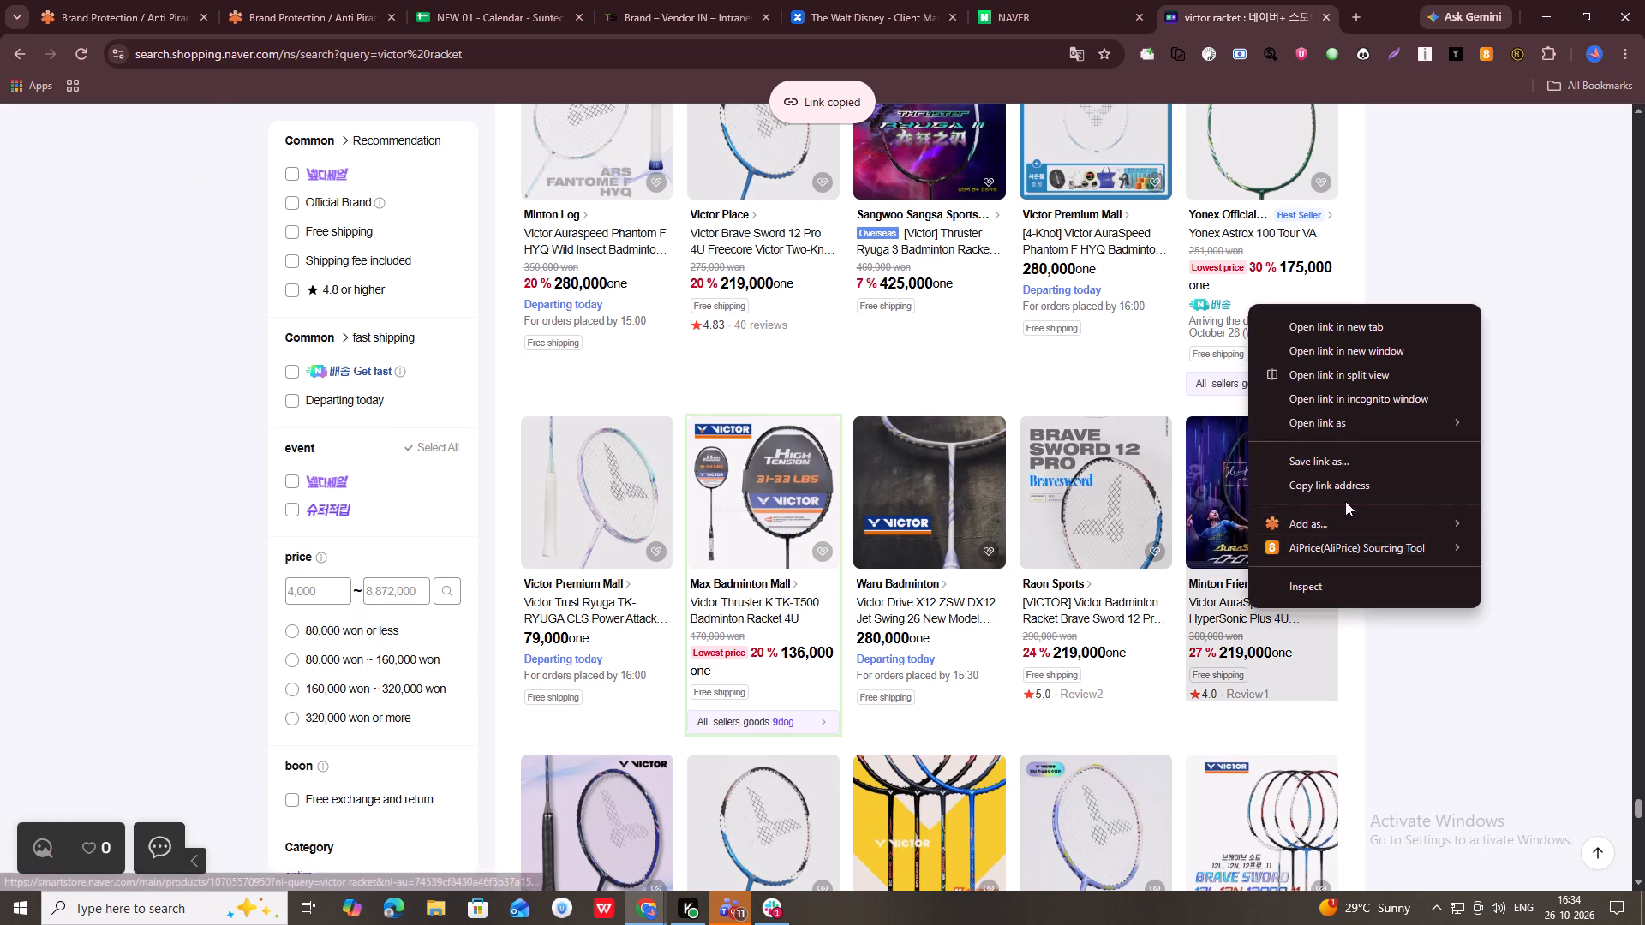
left_click(1350, 494)
right_click(1350, 494)
key("alt+Tab")
key("ctrl+v")
key("Down")
key("alt+Tab")
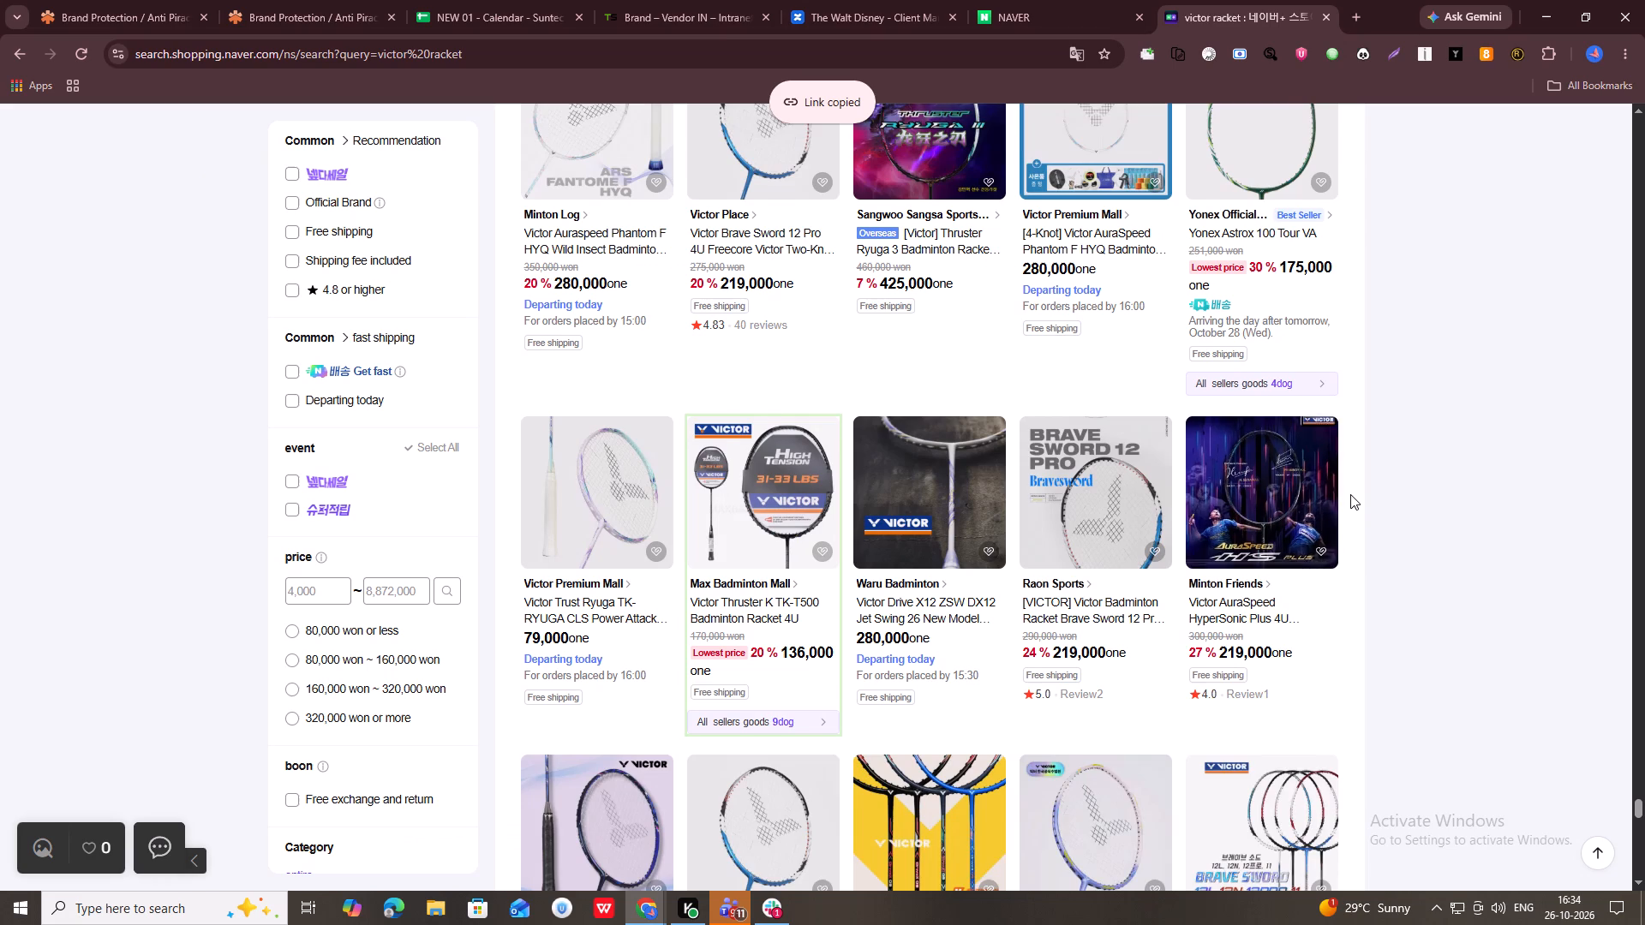
Copy the link of Minton Log's Victor AuraSpeed ARS-90K II TD listing on Naver into Links cell C101877.
key("Down")
scroll(1350, 494, "down", 5)
right_click(582, 492)
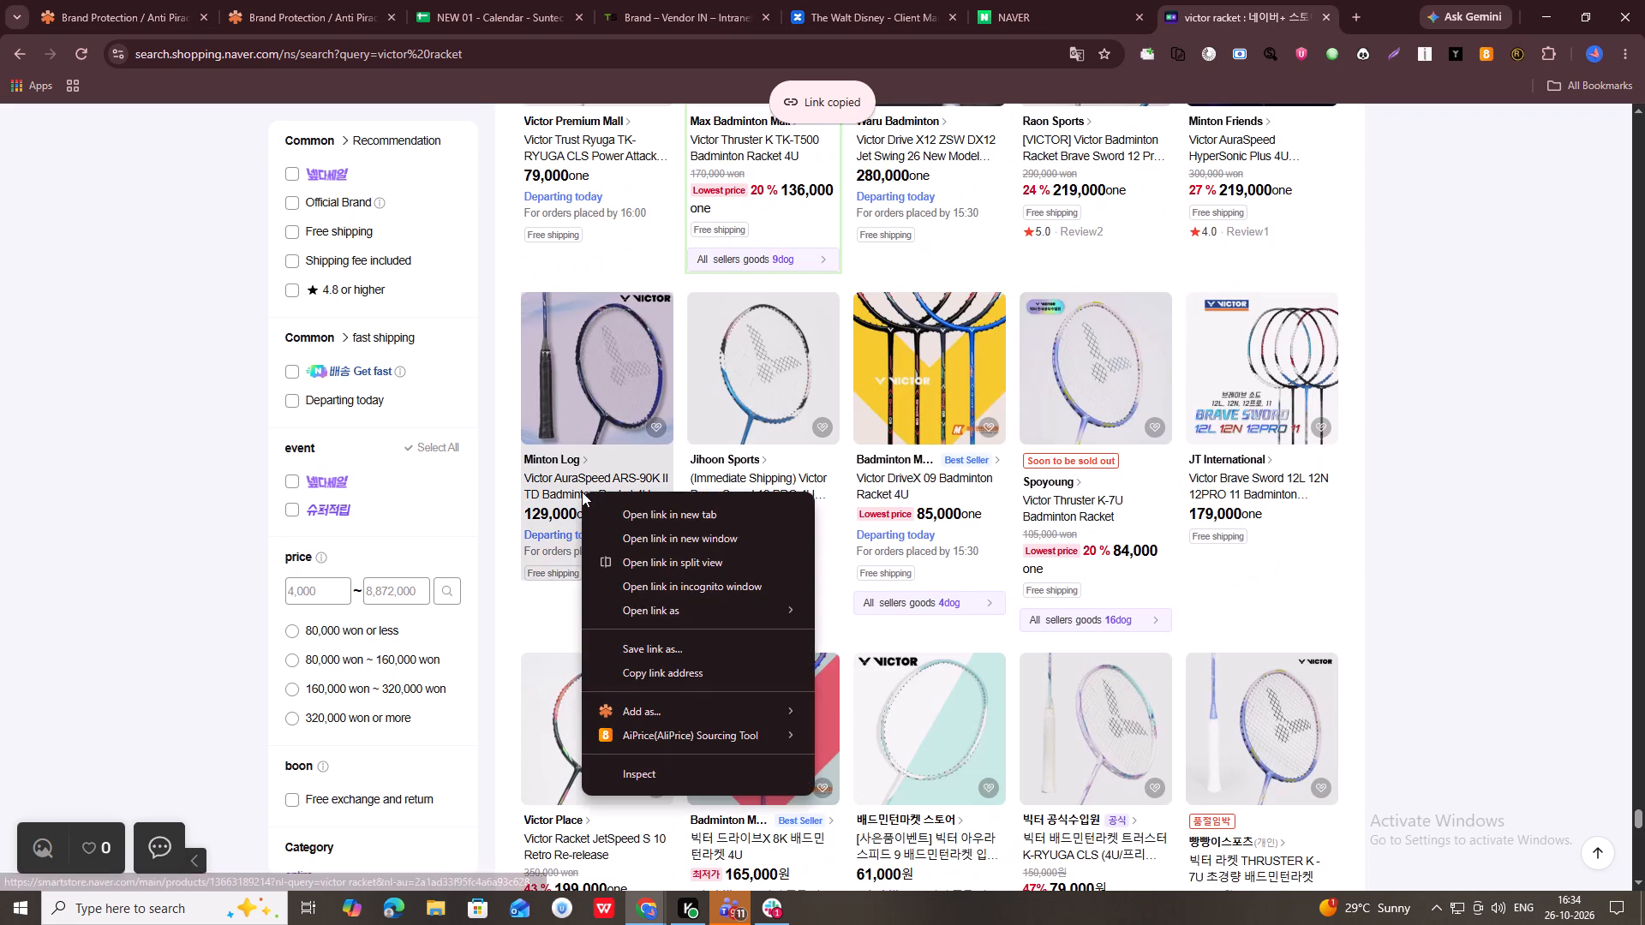
left_click(645, 677)
scroll(1442, 519, "down", 2)
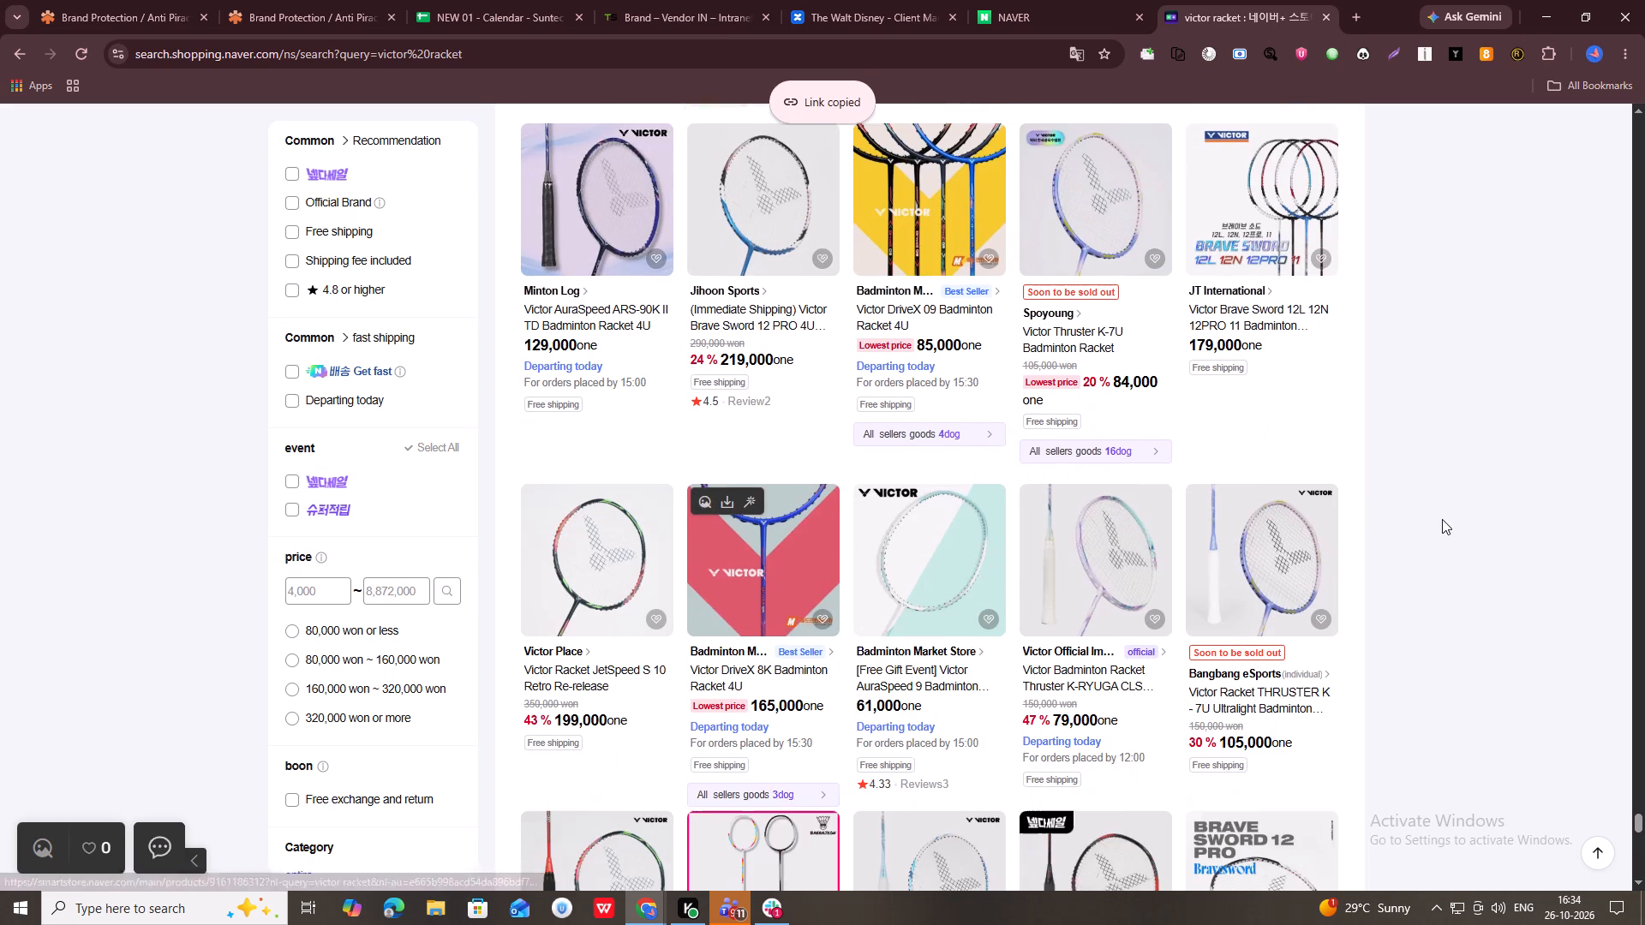
scroll(1441, 519, "up", 5)
scroll(1441, 519, "down", 2)
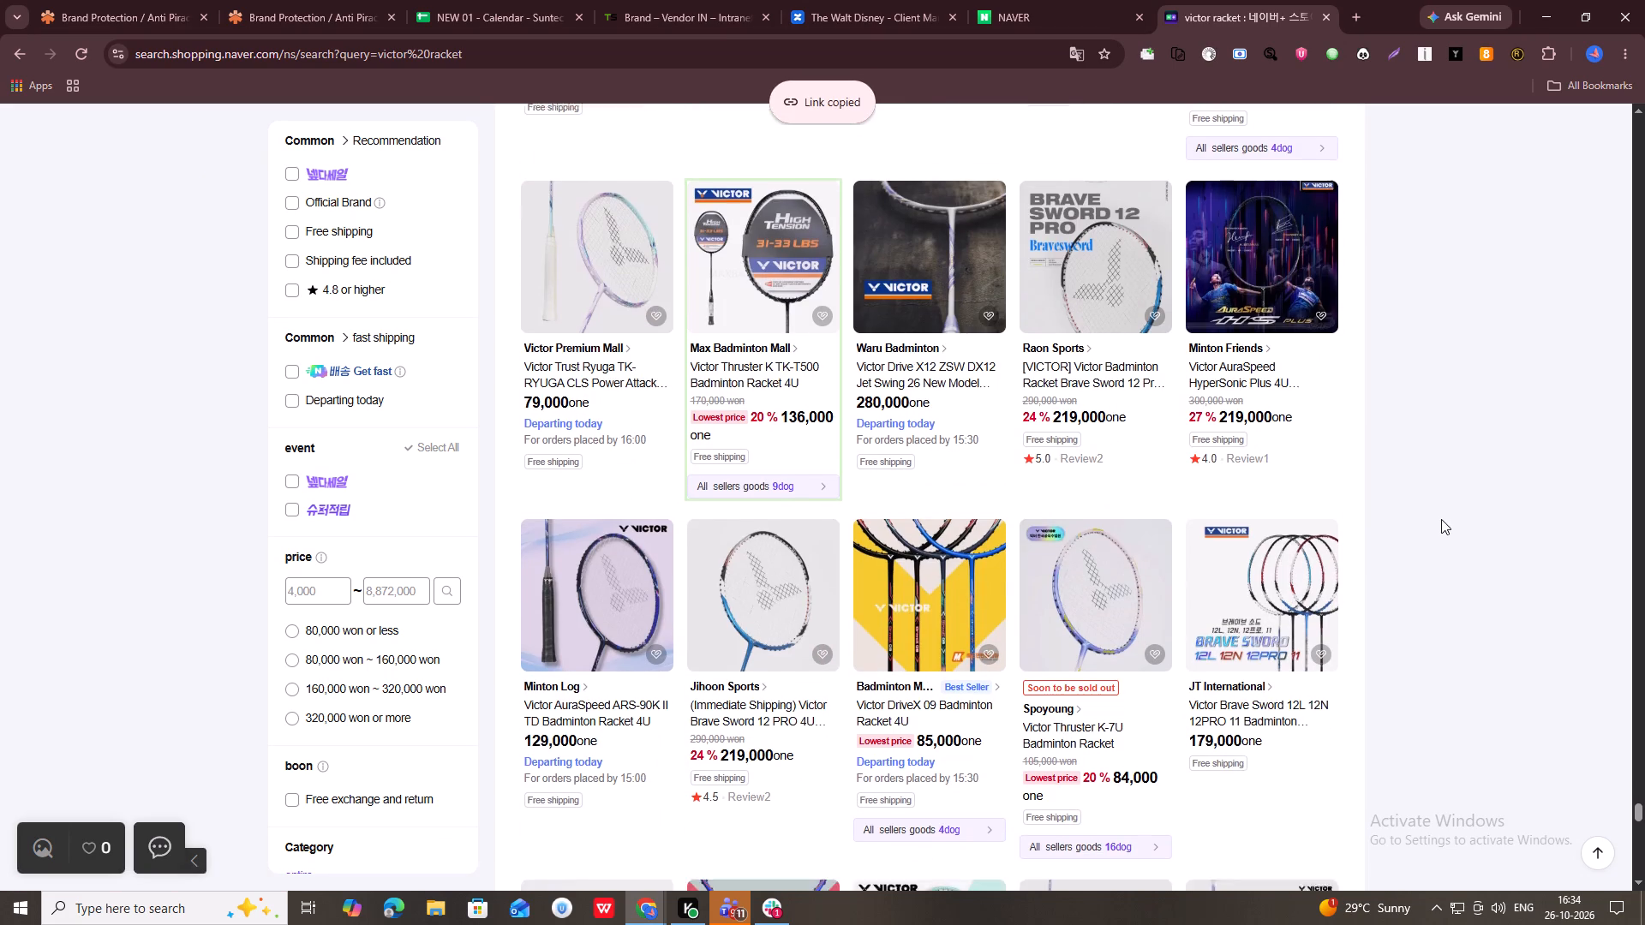
scroll(1441, 519, "down", 3)
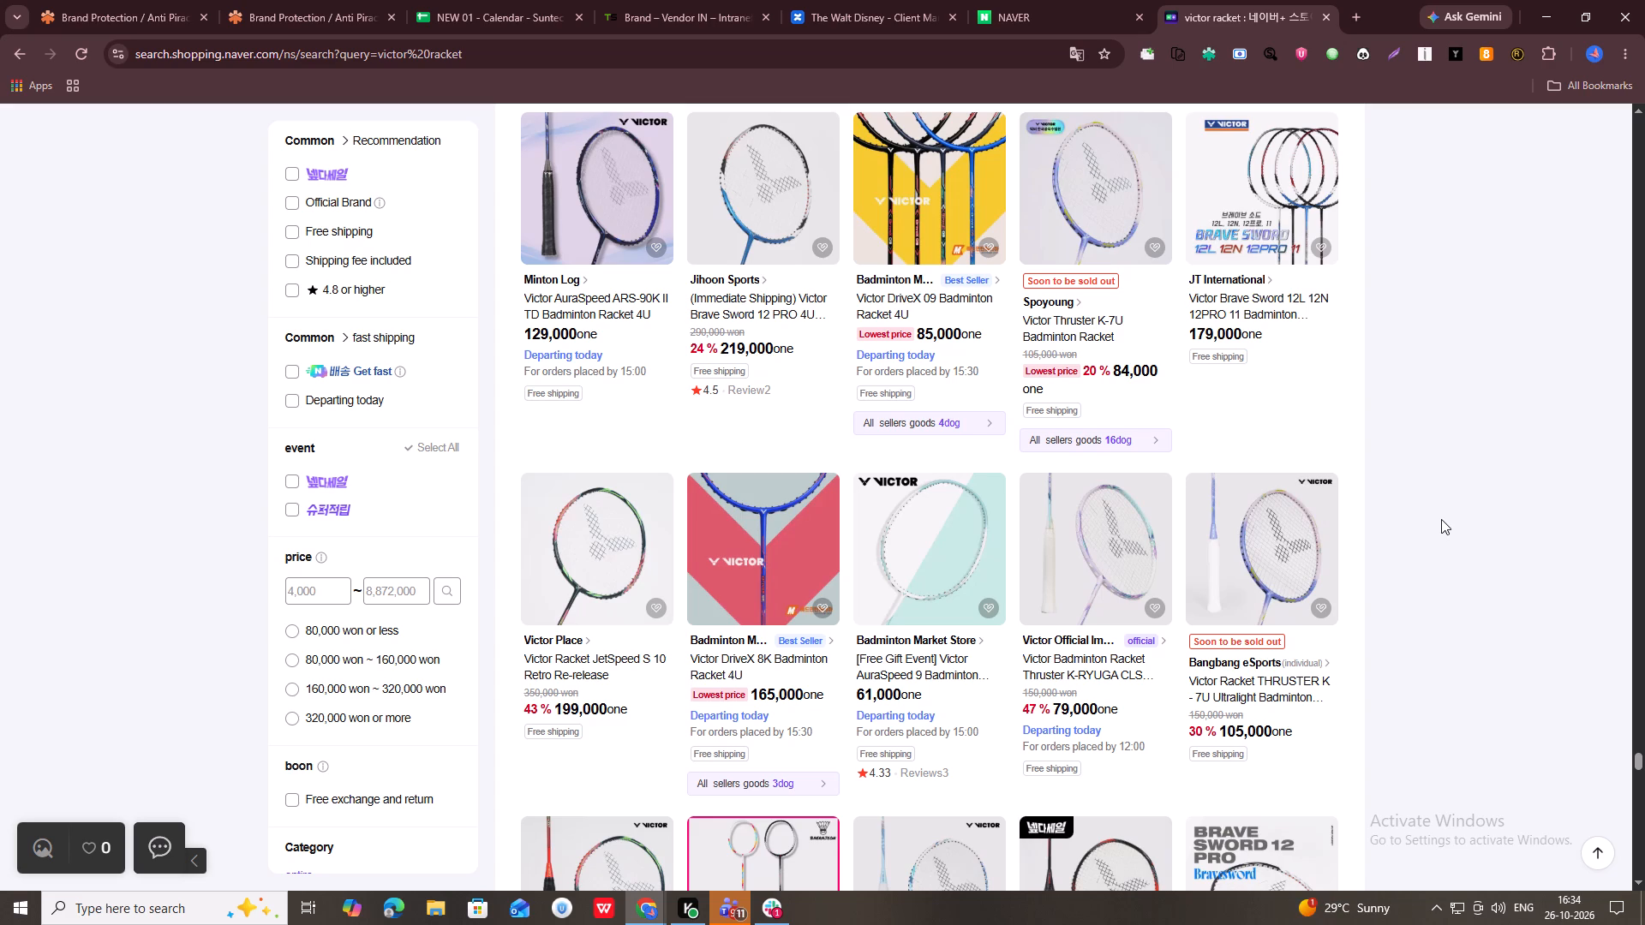
scroll(1441, 519, "up", 1)
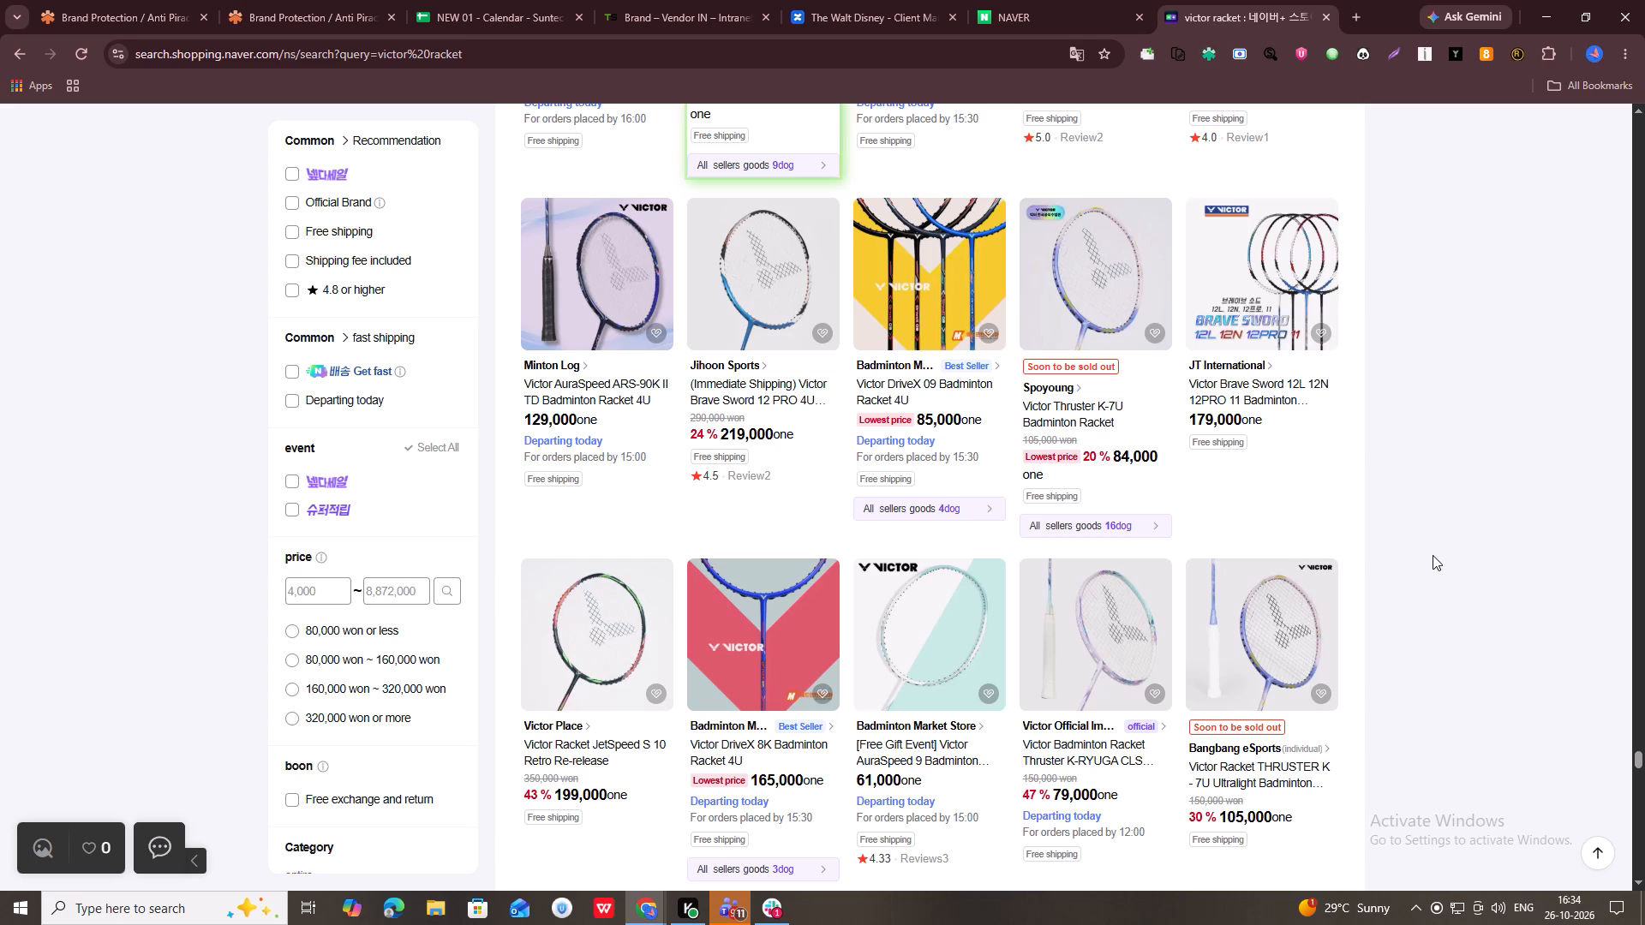
right_click(594, 399)
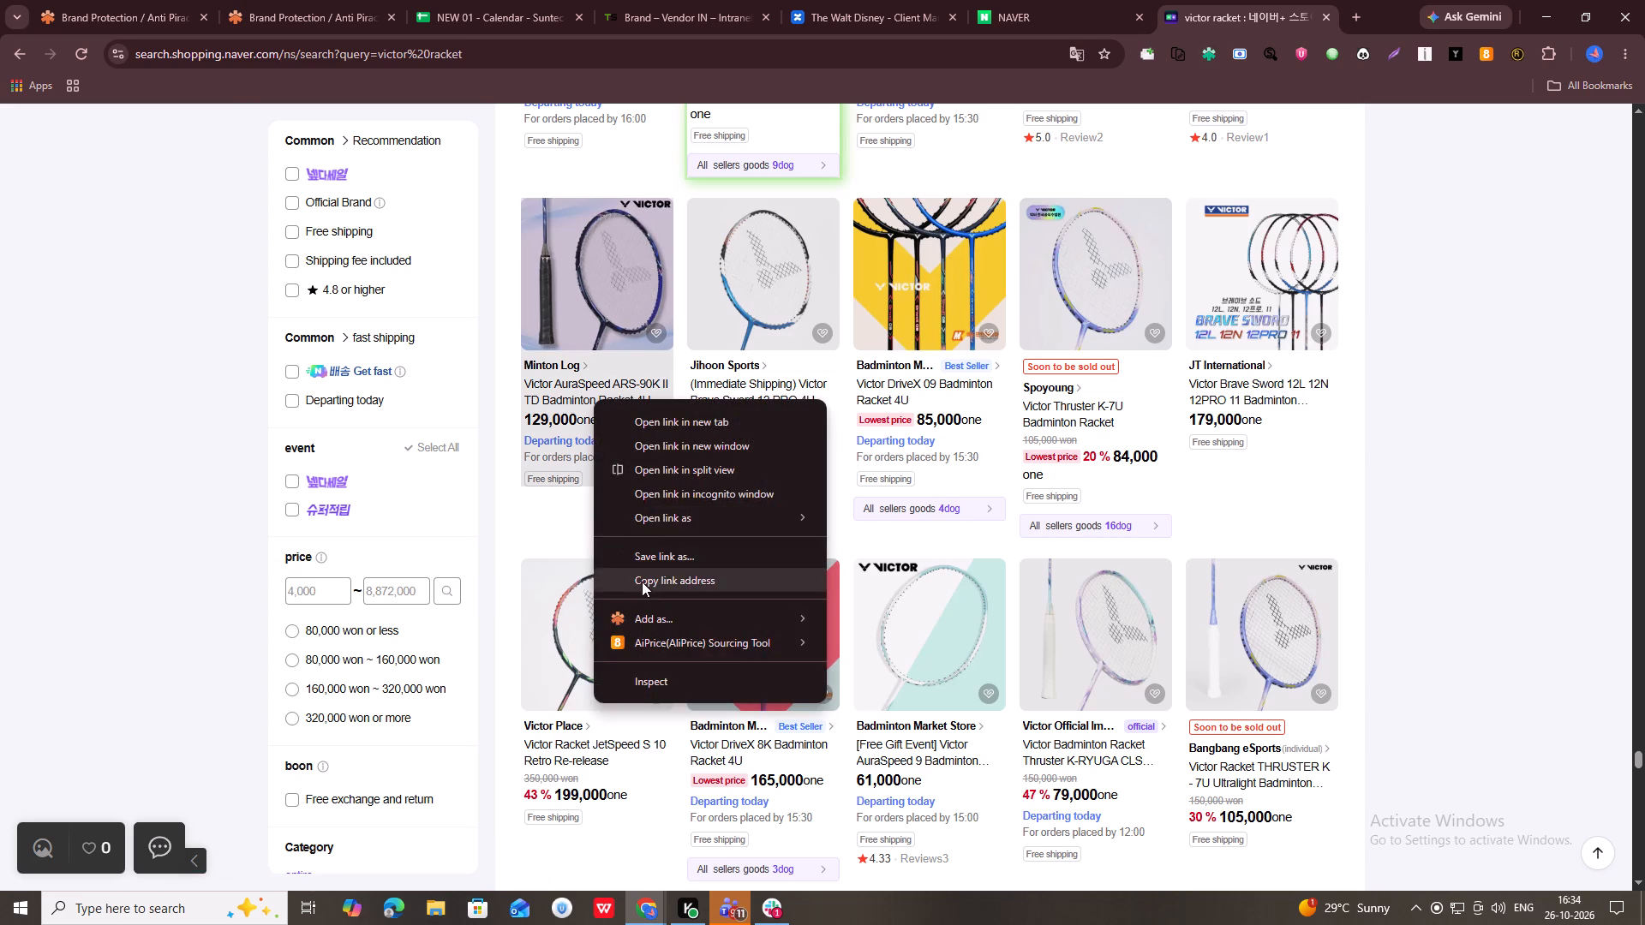
left_click(642, 582)
right_click(642, 582)
key("alt+Tab")
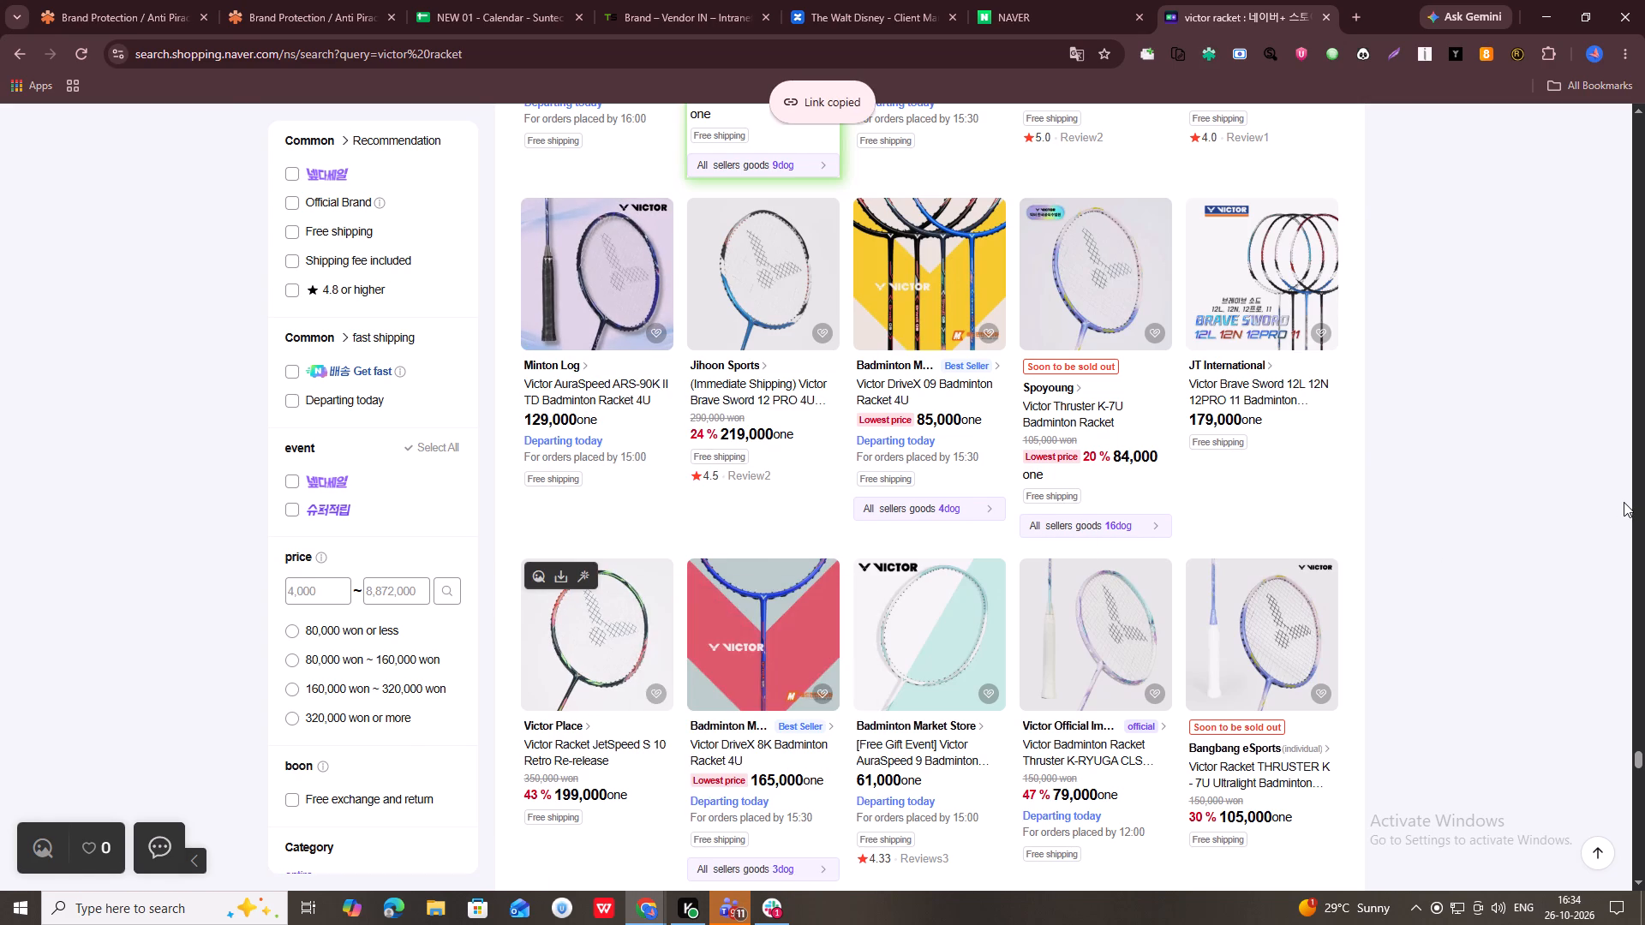
key("ctrl+v")
key("Down")
key("alt+Tab")
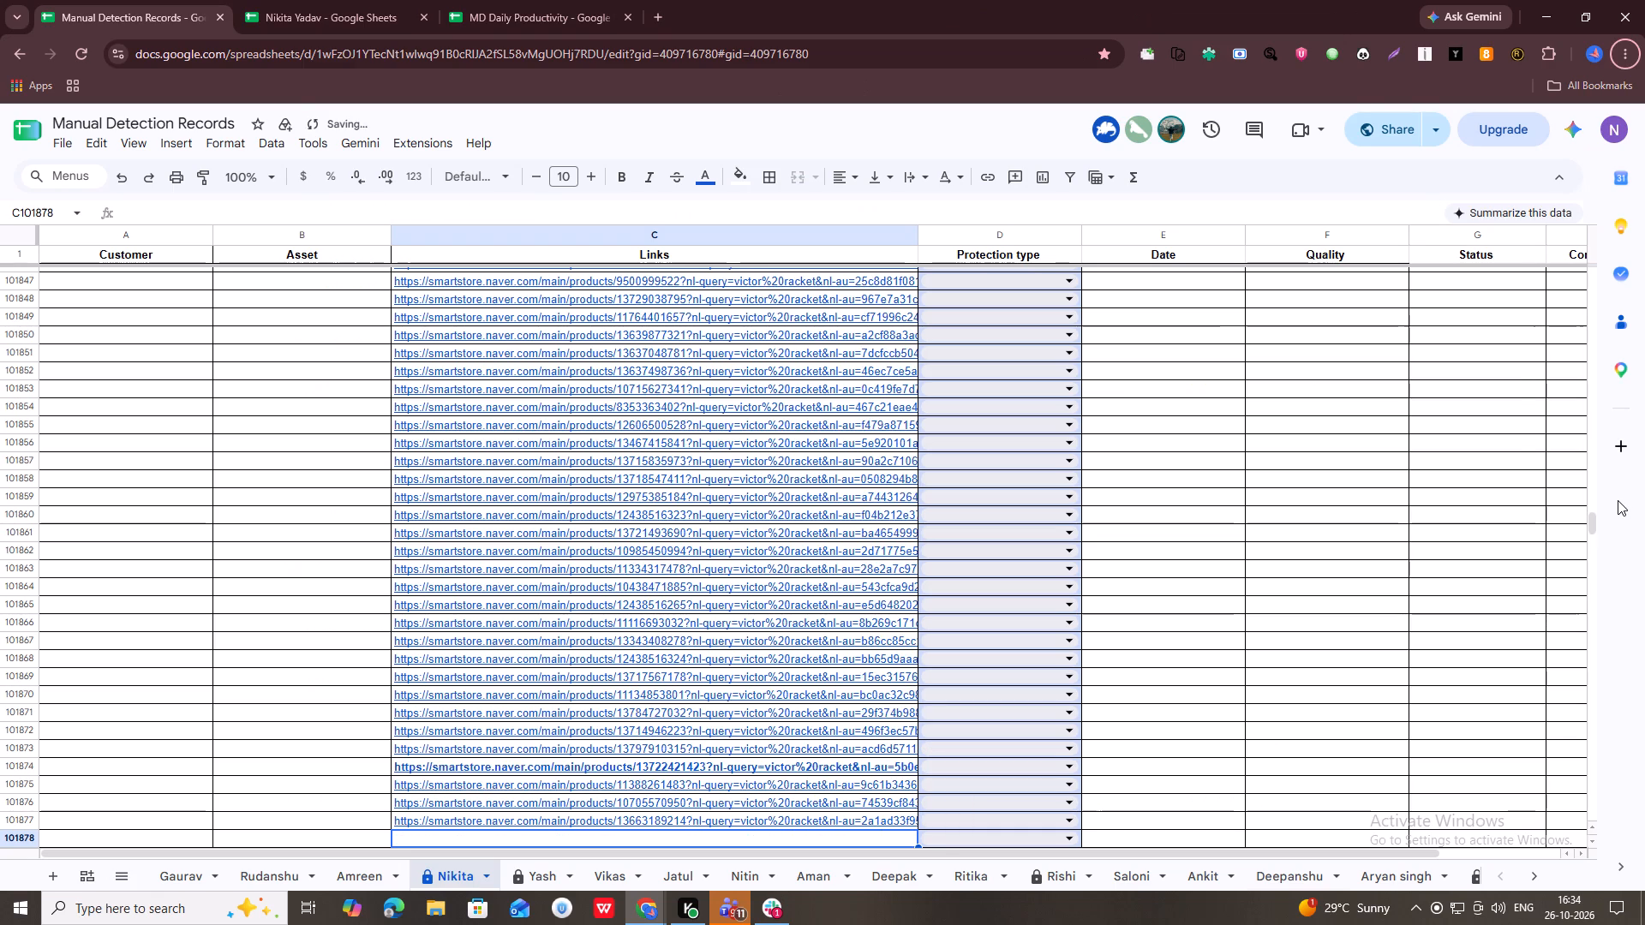
Copy the link of Jihoon Sports' Victor Brave Sword 12 PRO 4U listing on Naver into Links cell C101878.
scroll(779, 639, "down", 3)
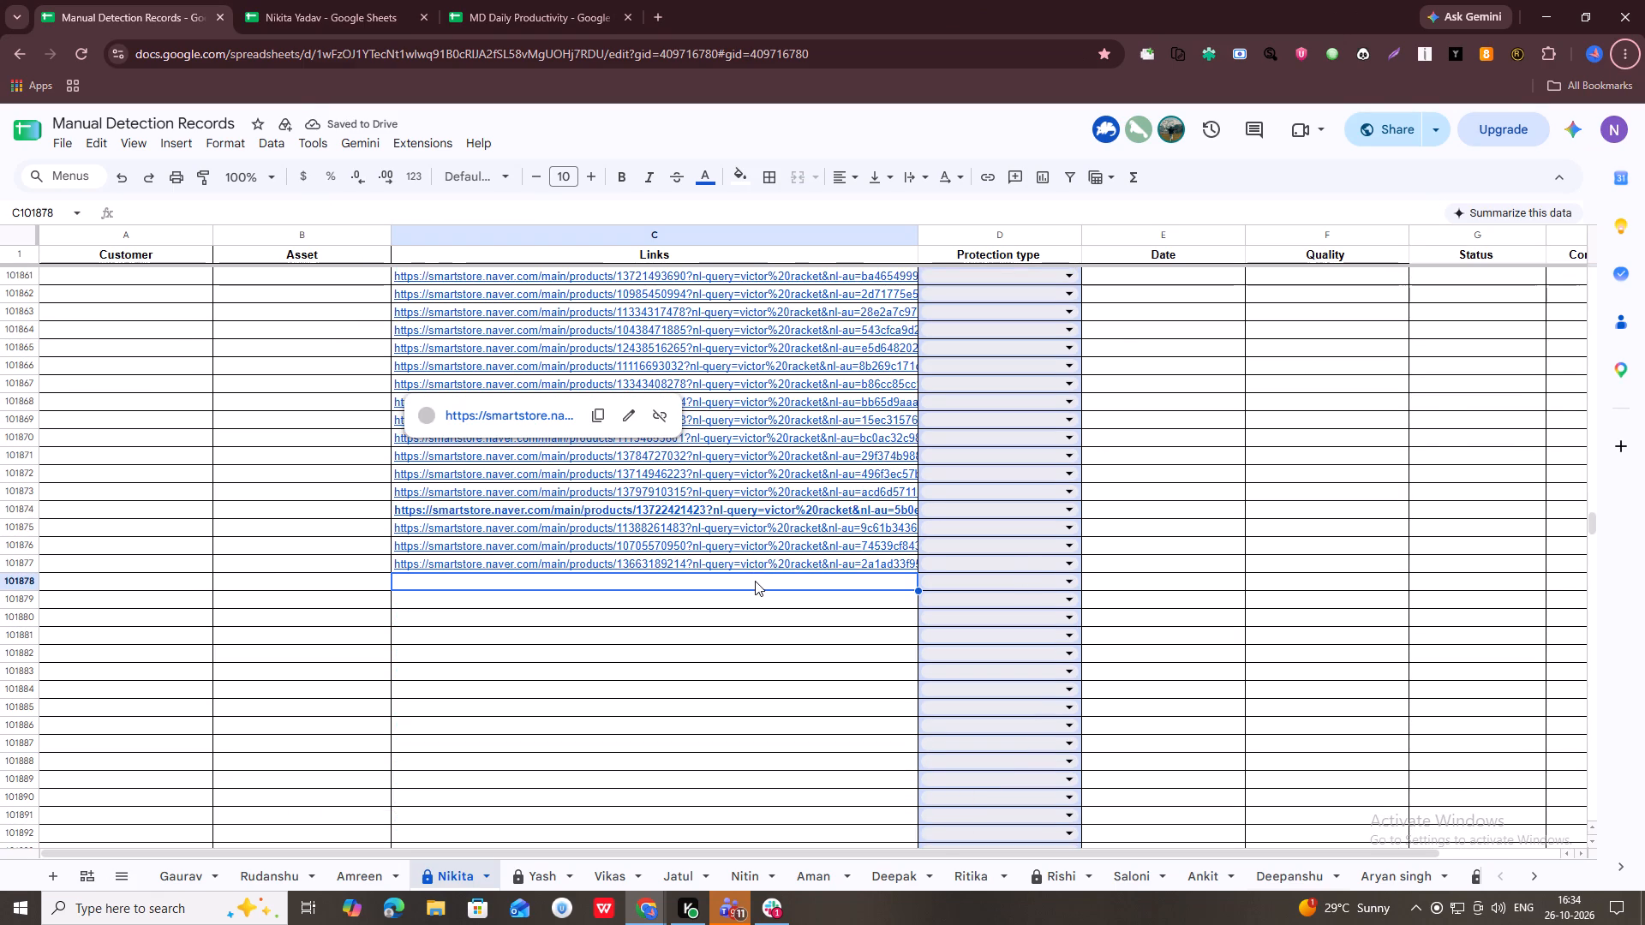
left_click(755, 581)
right_click(755, 581)
key("alt+Tab")
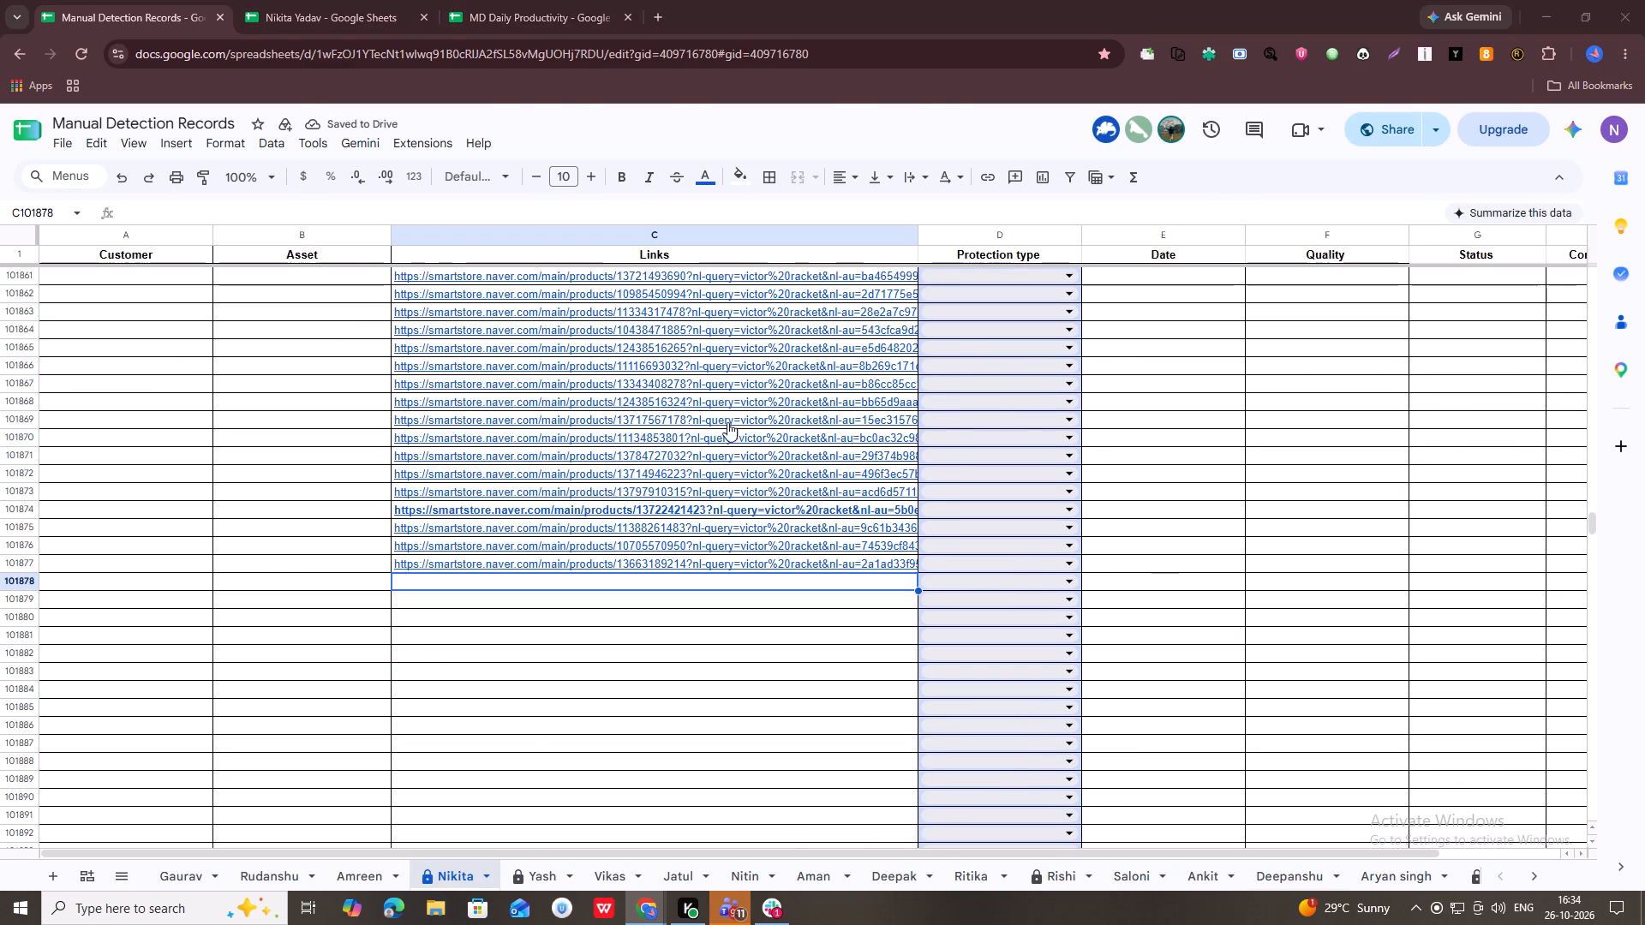
right_click(753, 392)
left_click(796, 576)
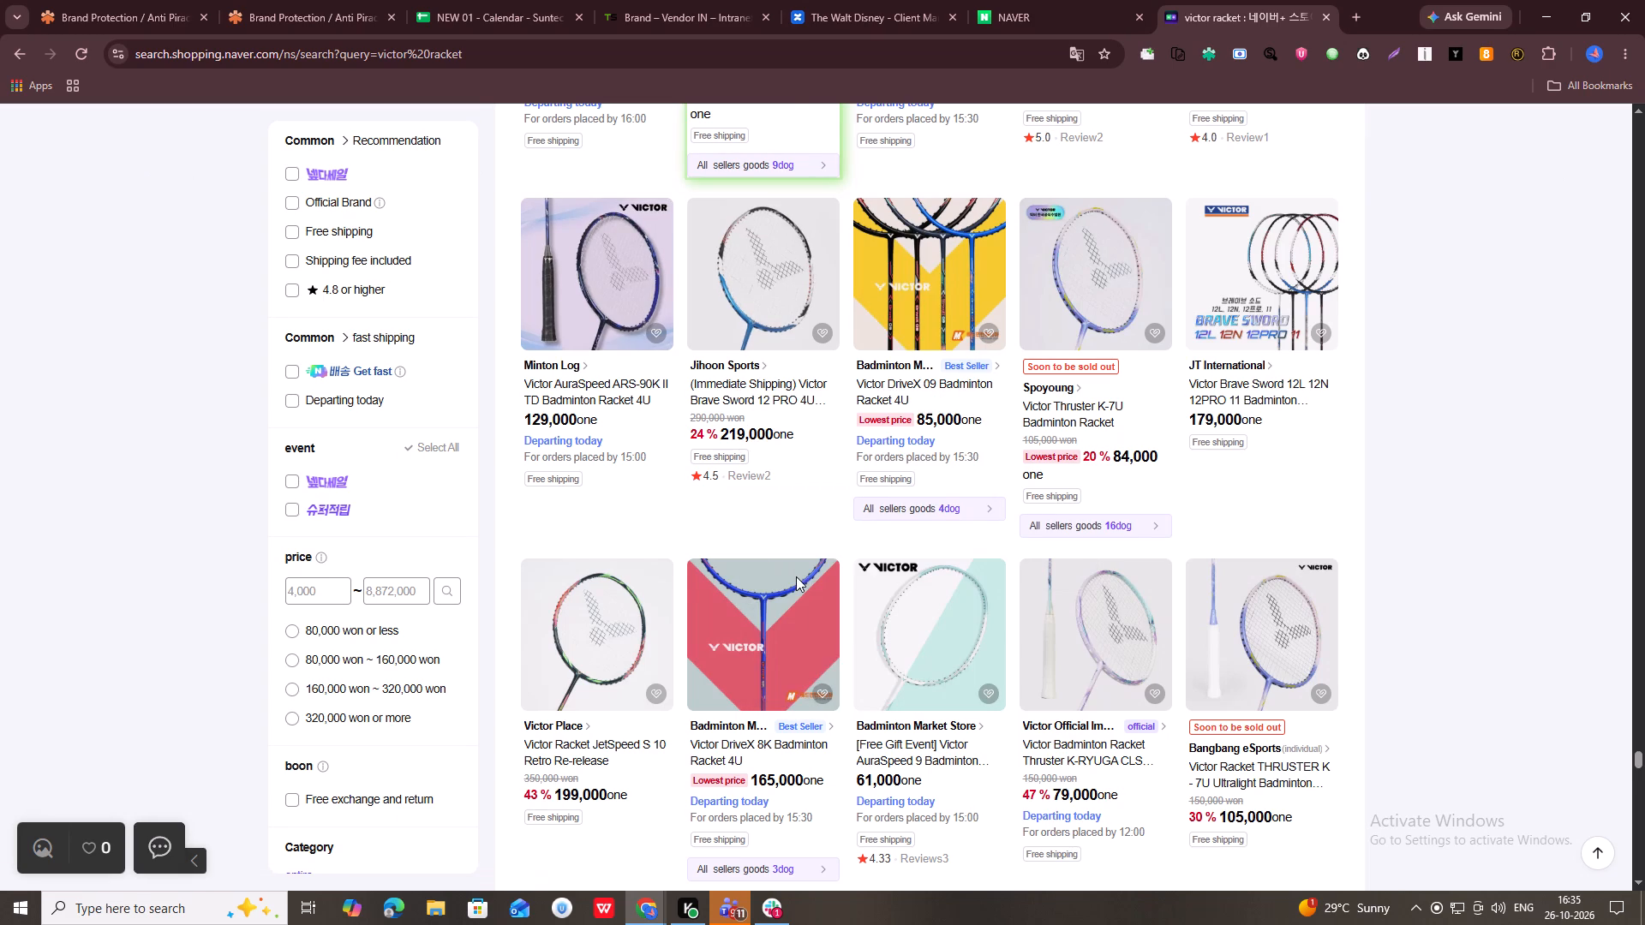
key("alt+Tab")
key("ctrl+v")
key("Down")
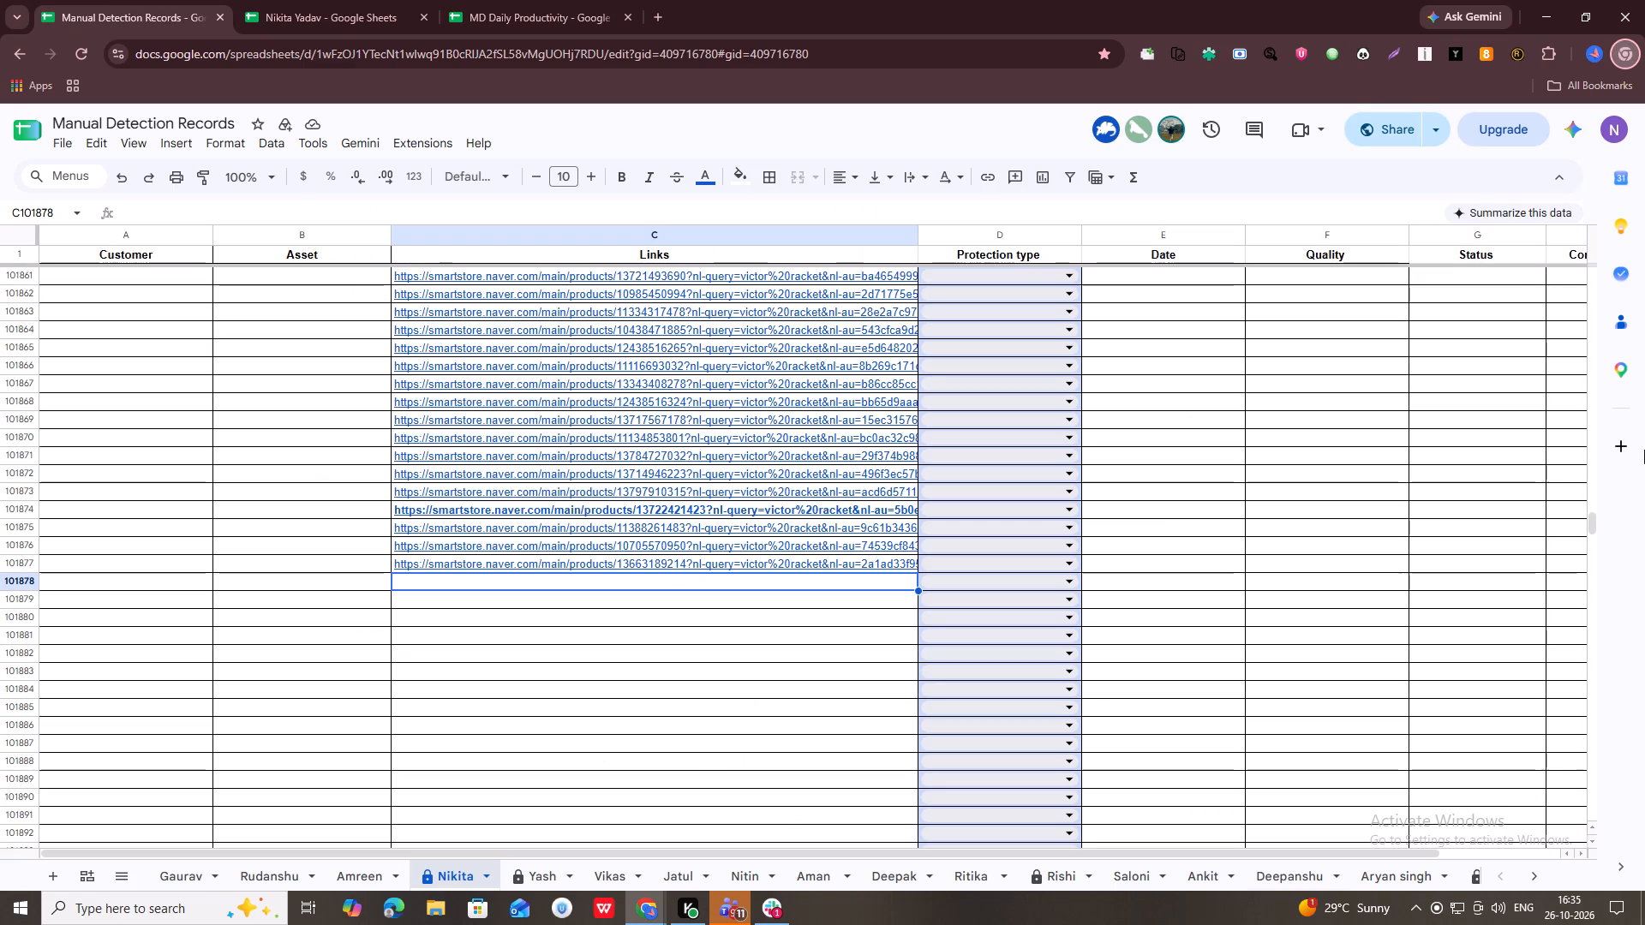
left_click(816, 588)
key("ctrl+v")
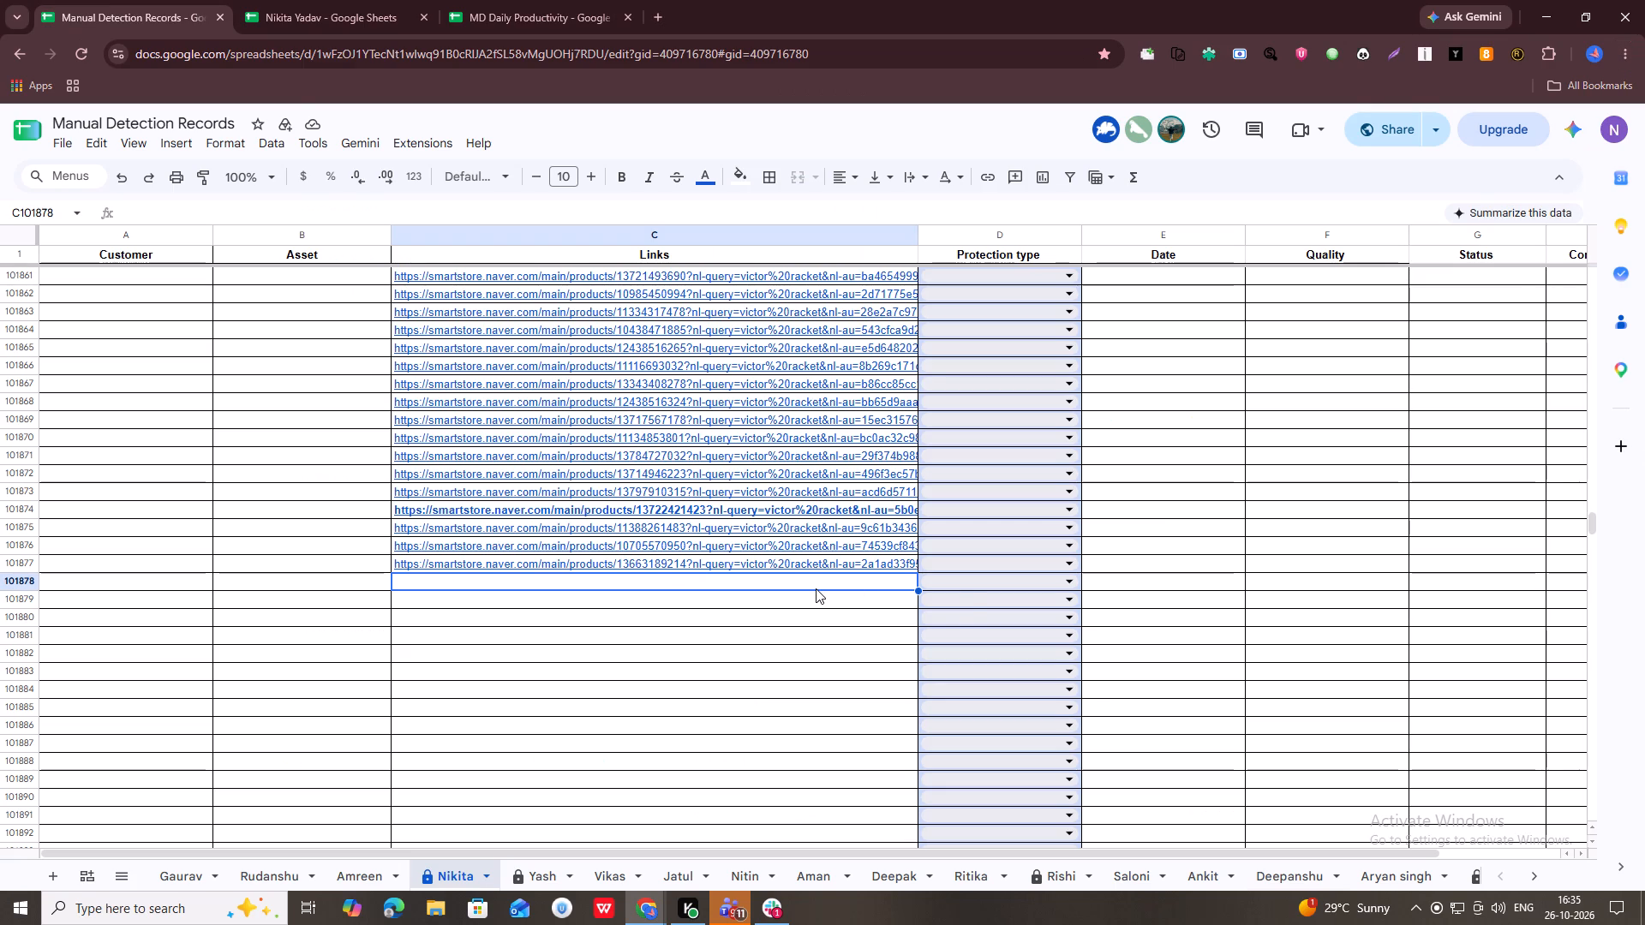
left_click(816, 594)
key("alt+Tab")
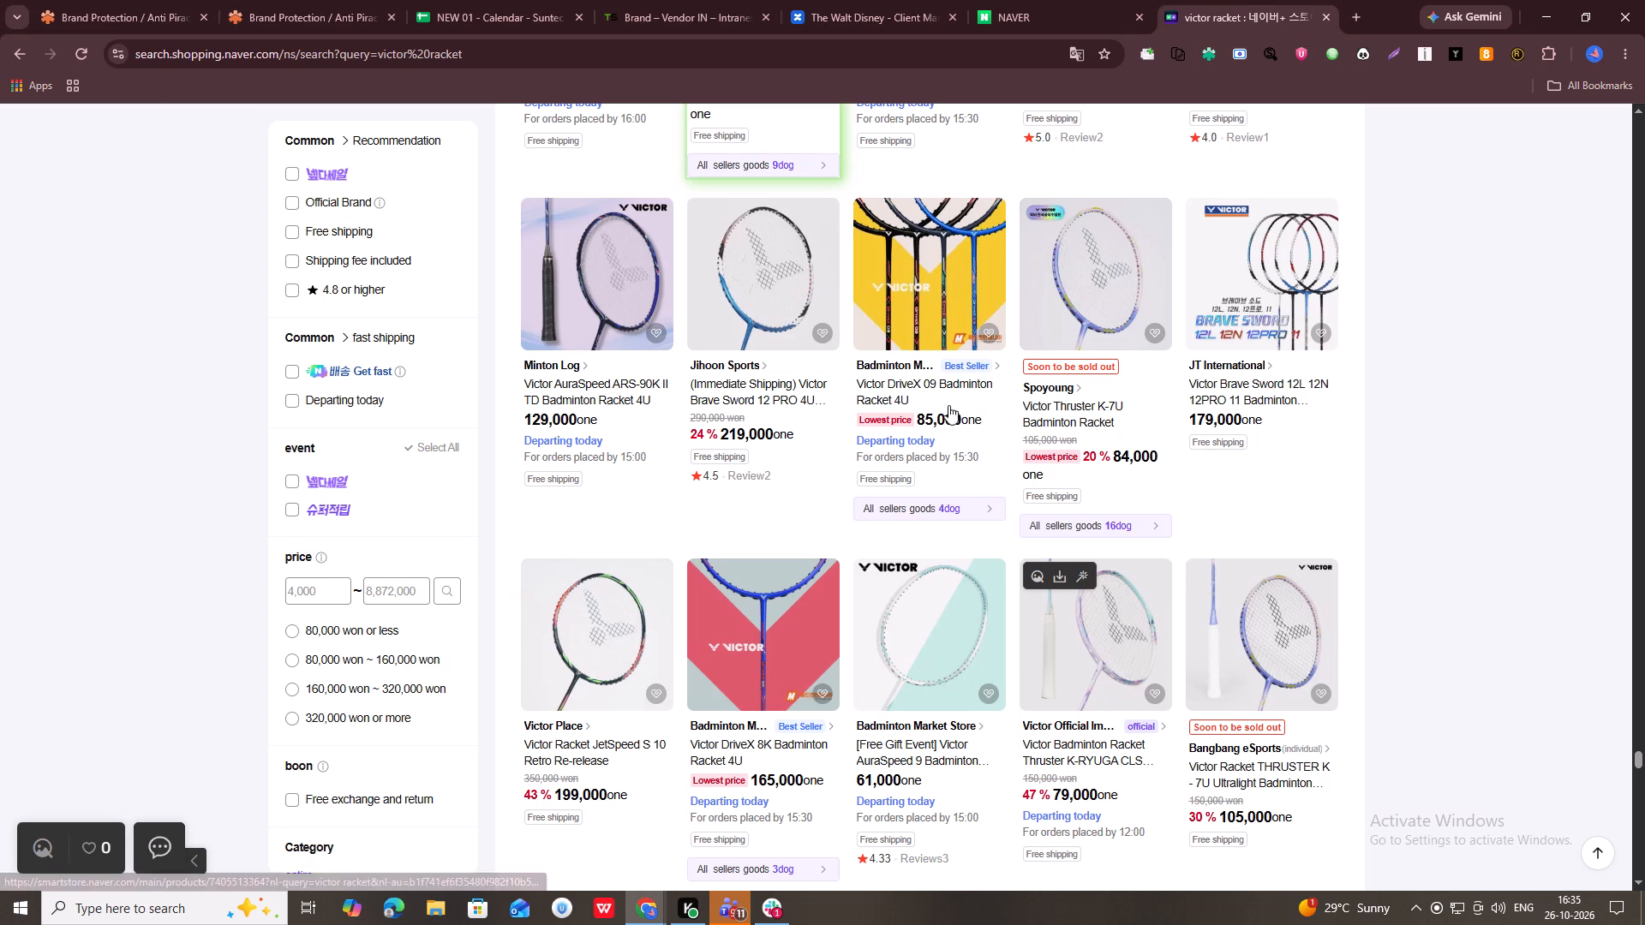
Copy the link of the Victor DriveX 09 Badminton Racket 4U listing on Naver into Links cell C101879.
right_click(947, 385)
left_click(1003, 561)
key("alt+Tab")
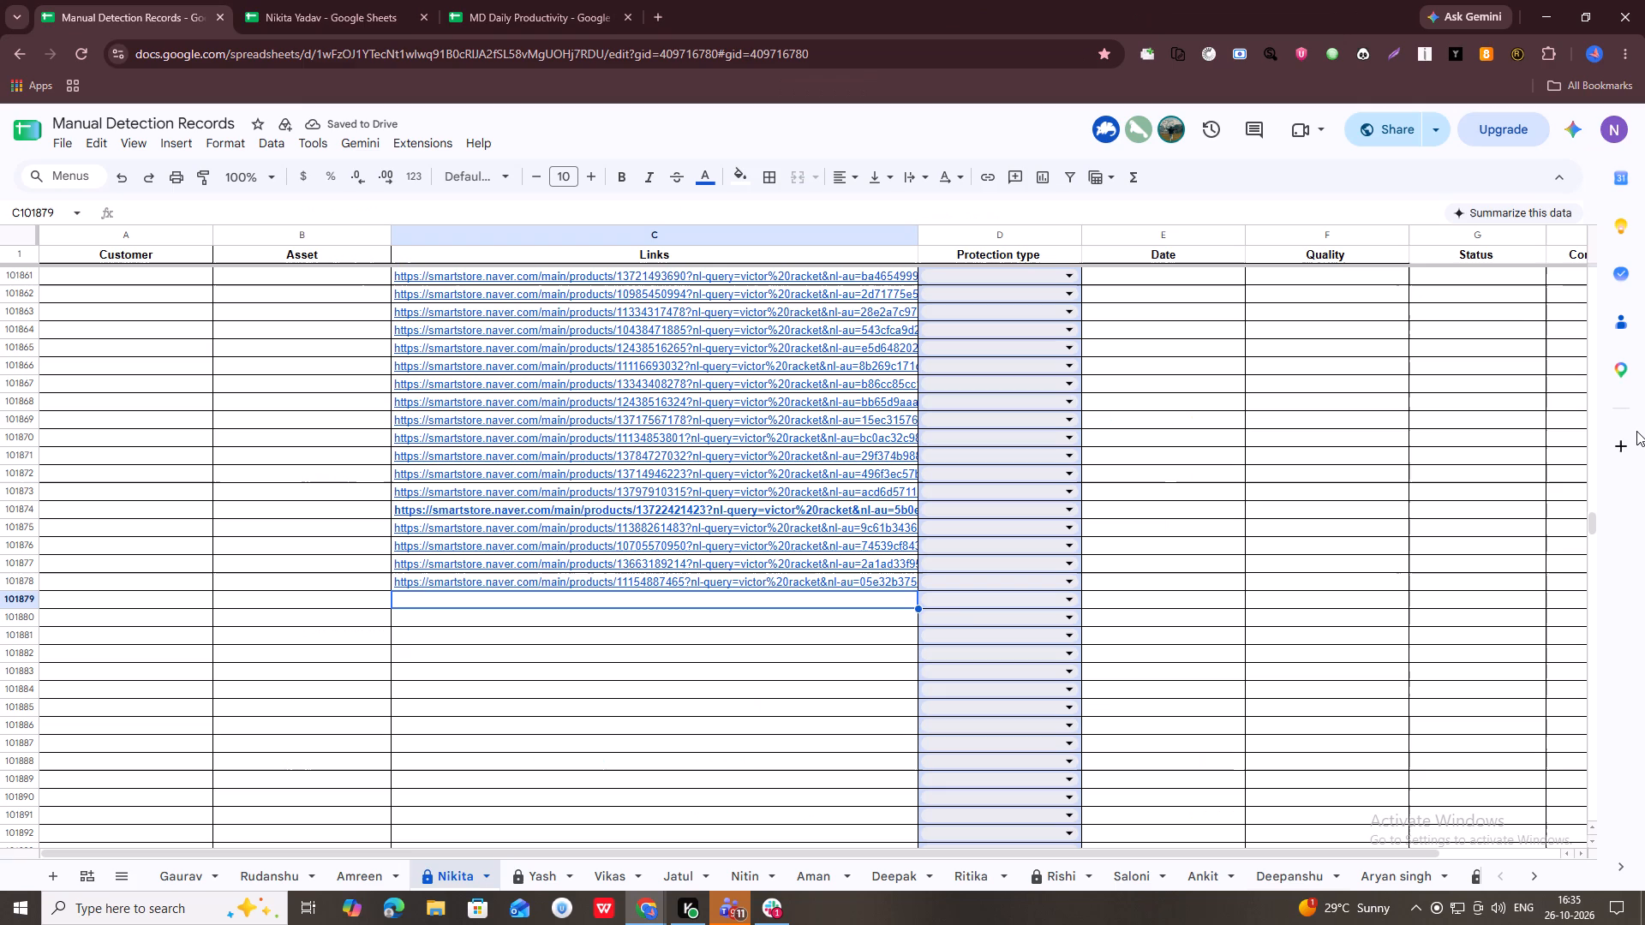
key("ctrl+v")
key("Down")
key("alt+Tab")
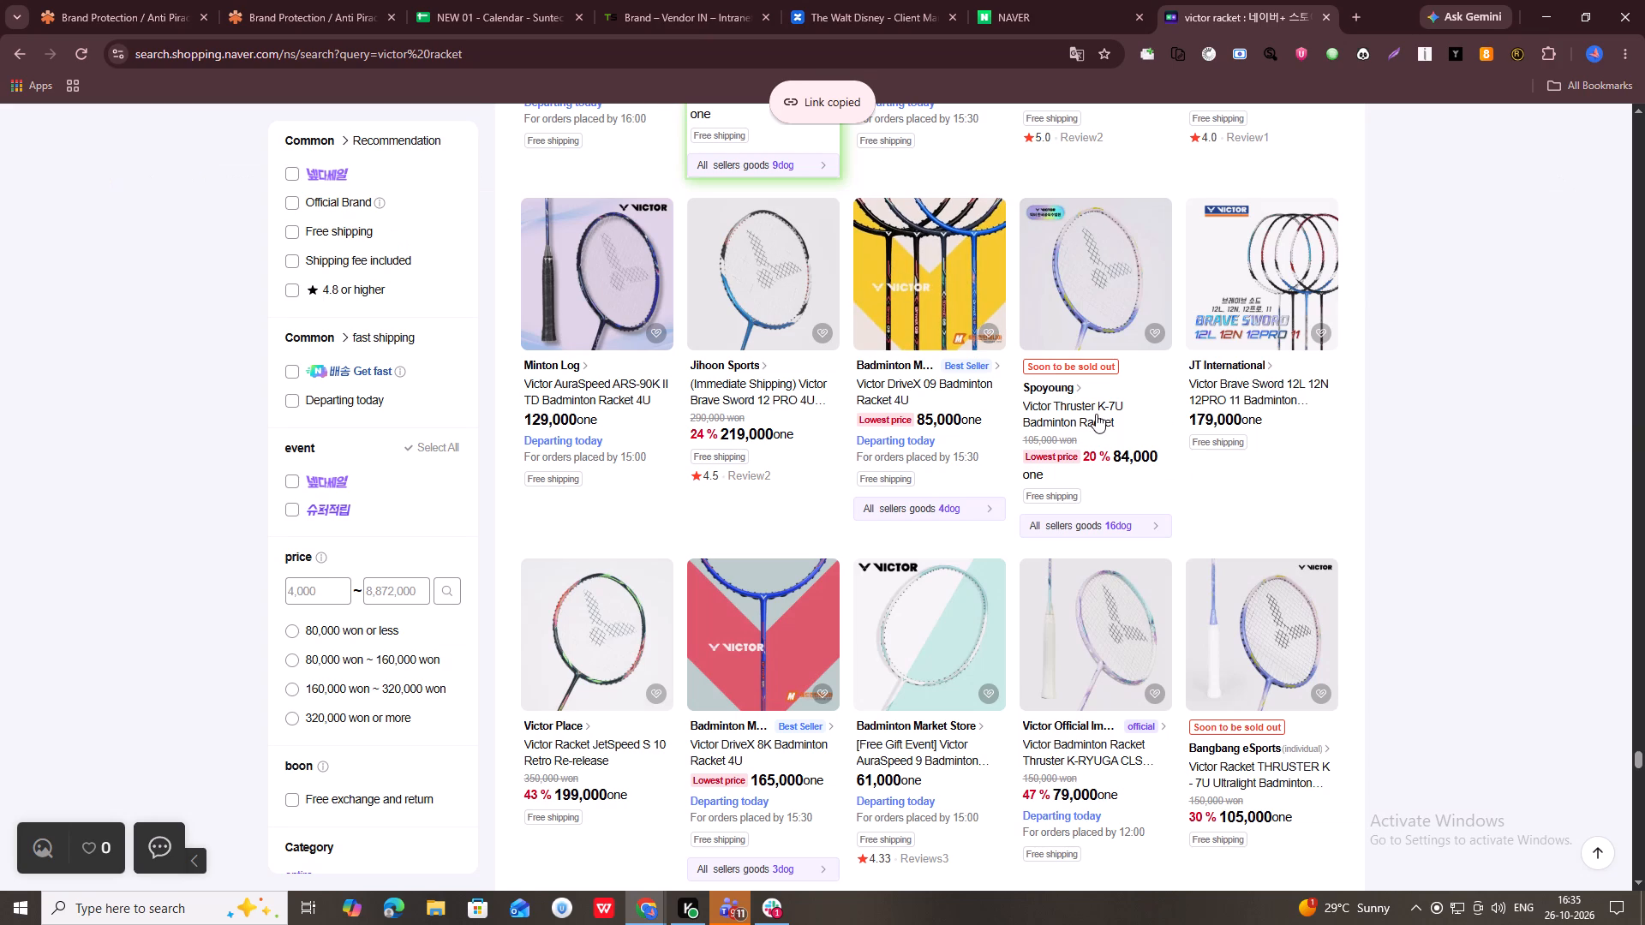
Copy the link of Spoyoung's Victor Thruster K-7U listing on Naver into Links cell C101880.
right_click(1096, 414)
left_click(1164, 593)
key("alt+Tab")
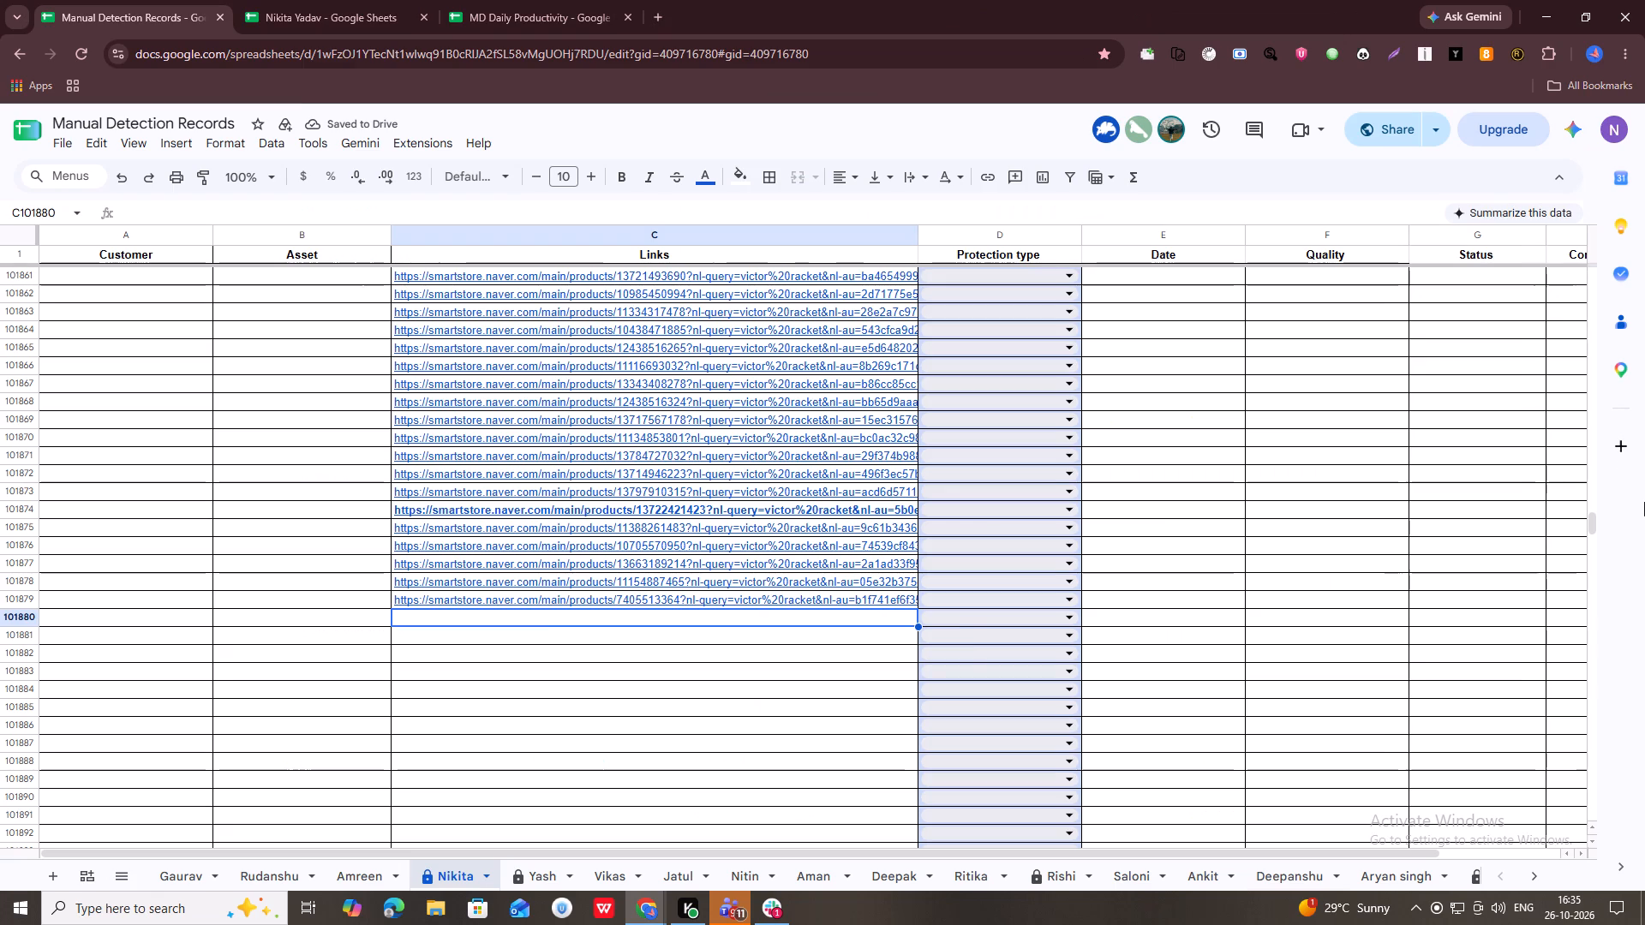
key("ctrl+v")
key("Down")
key("alt+Tab")
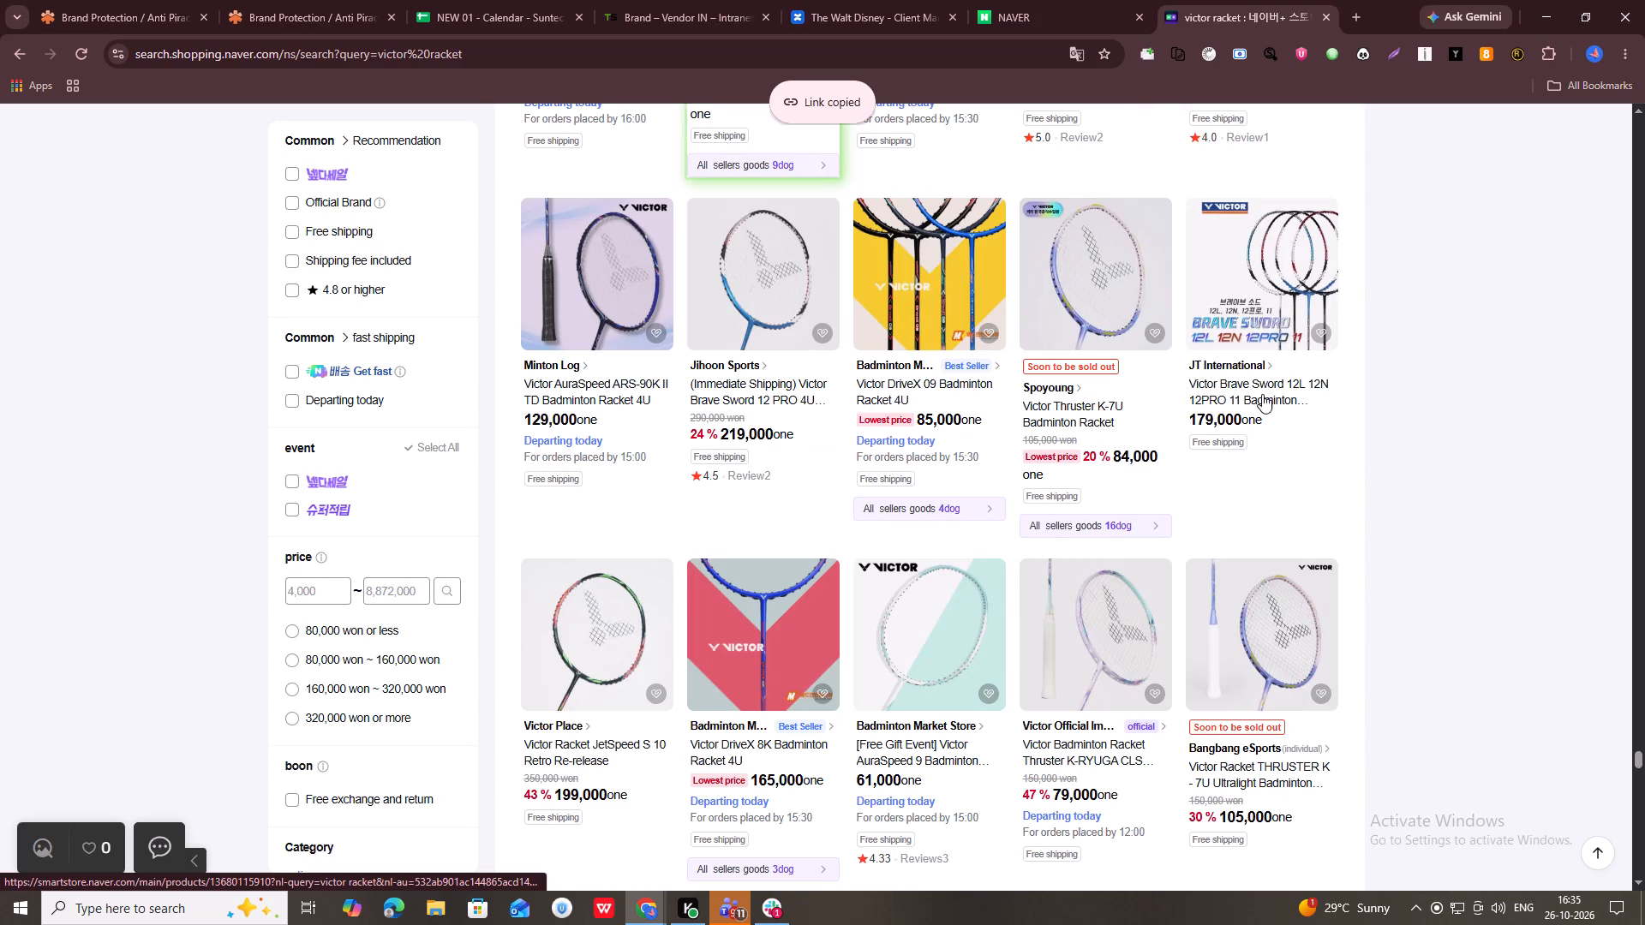
Copy the link of JT International's Victor Brave Sword 12L 12N 12PRO 11 listing on Naver into Links cell C101881.
right_click(1262, 394)
left_click(1311, 574)
key("alt+Tab")
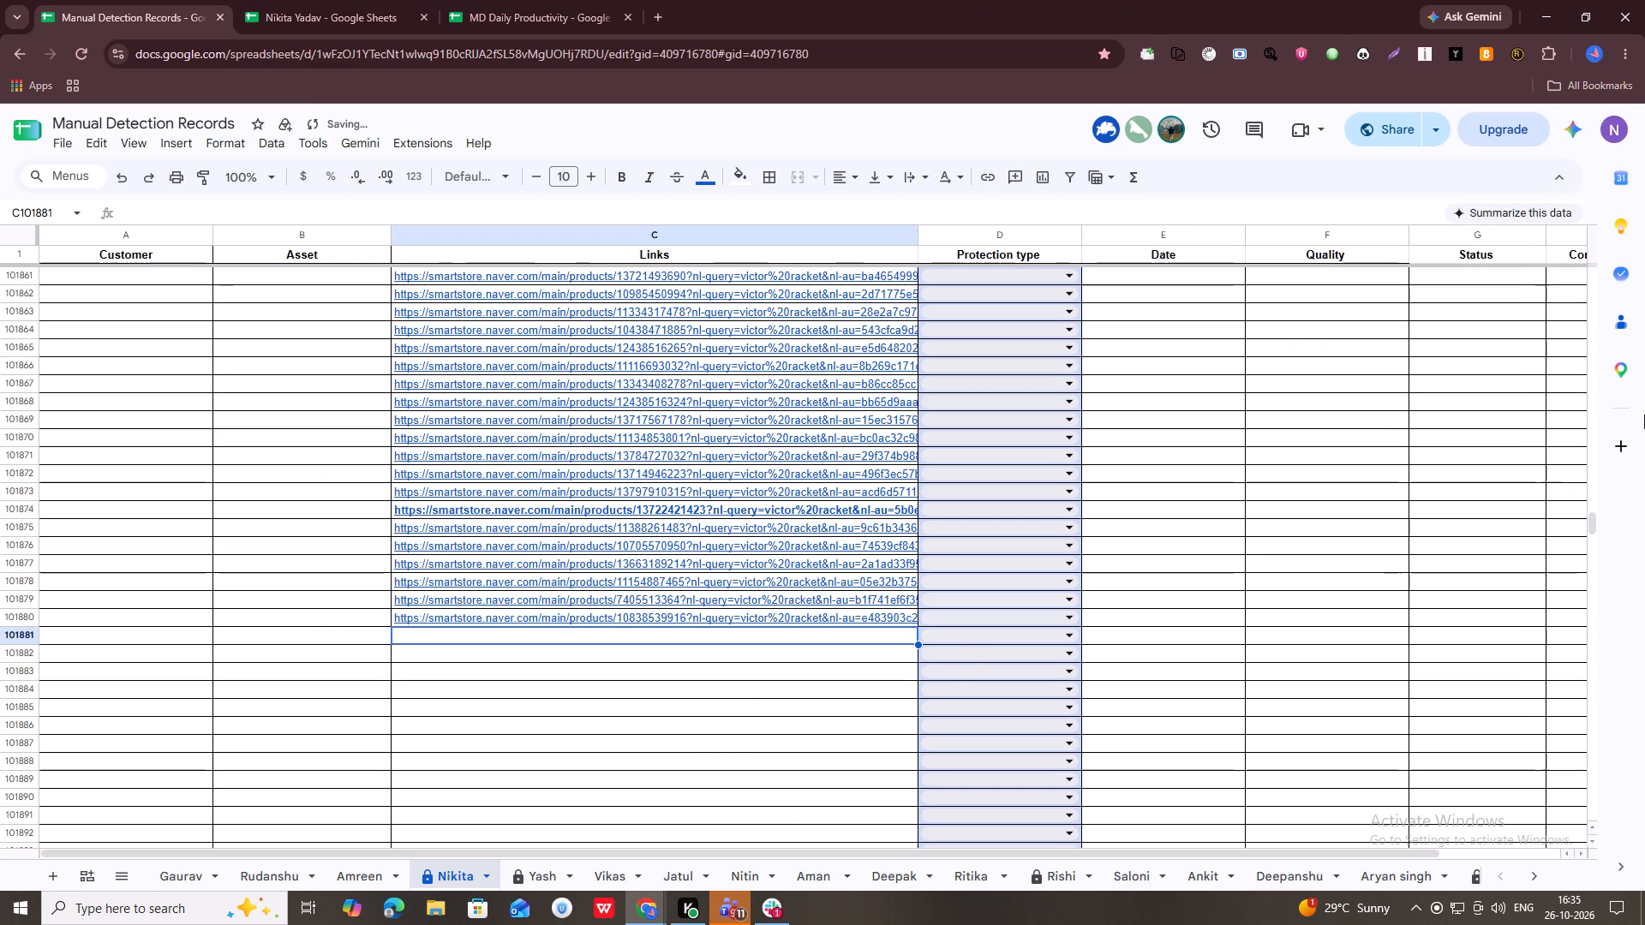
key("ctrl+v")
key("Down")
key("alt+Tab")
Copy the link of Victor Place's Victor JetSpeed S 10 Retro Re-release listing on Naver into Links cell C101882.
scroll(1044, 670, "down", 4)
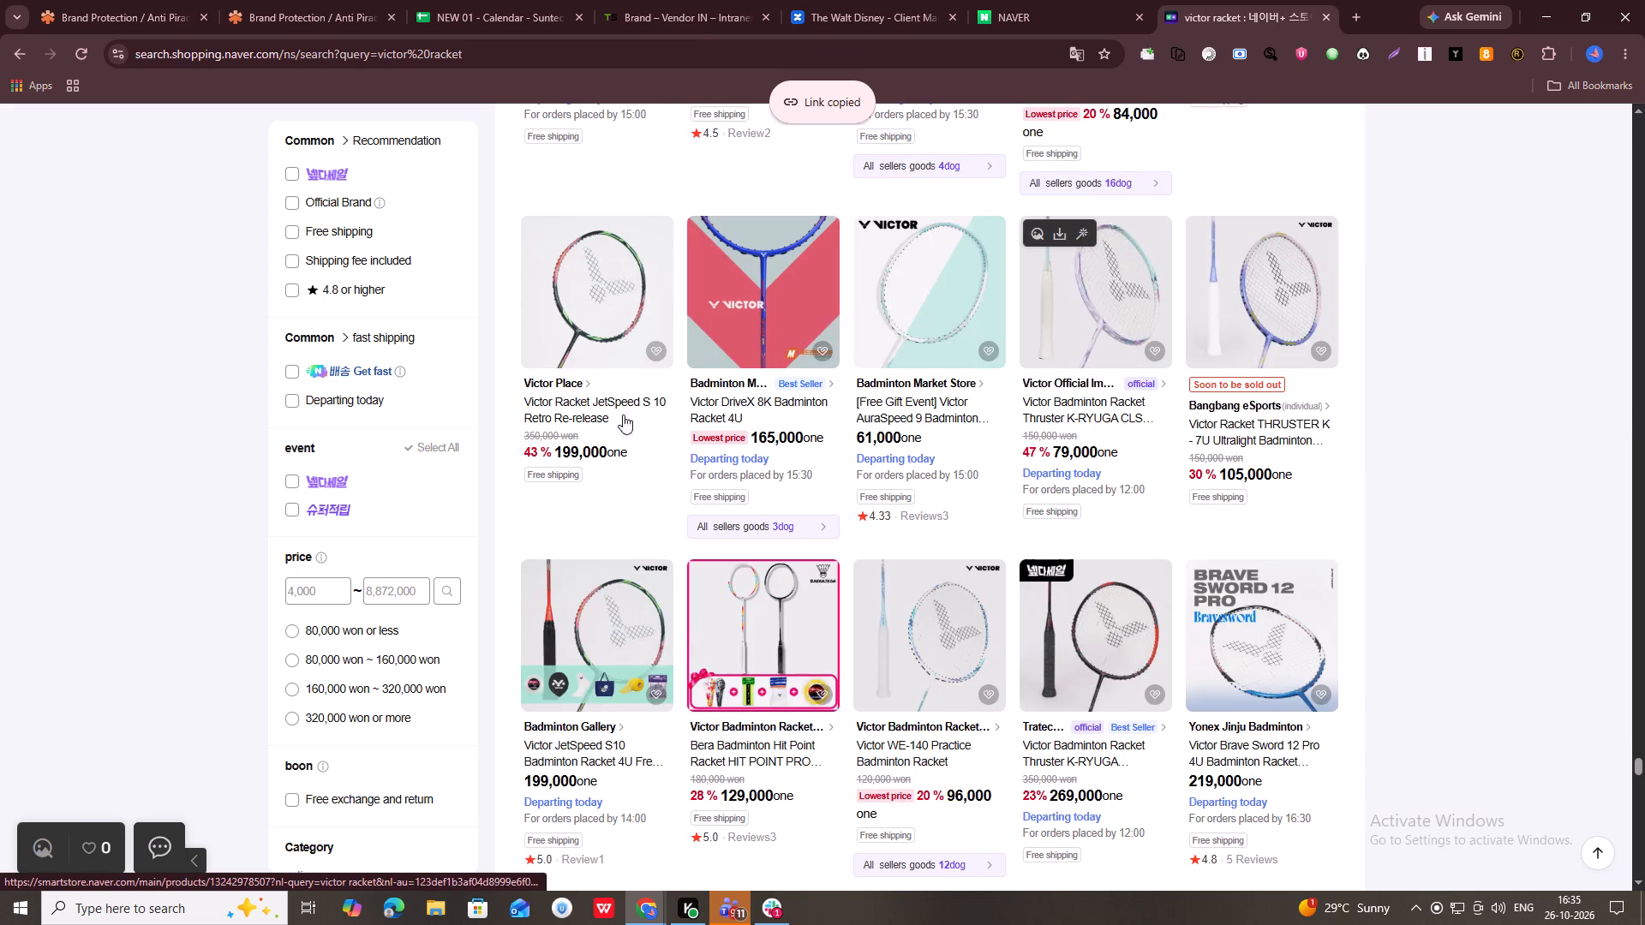
scroll(858, 563, "up", 3)
key("Right")
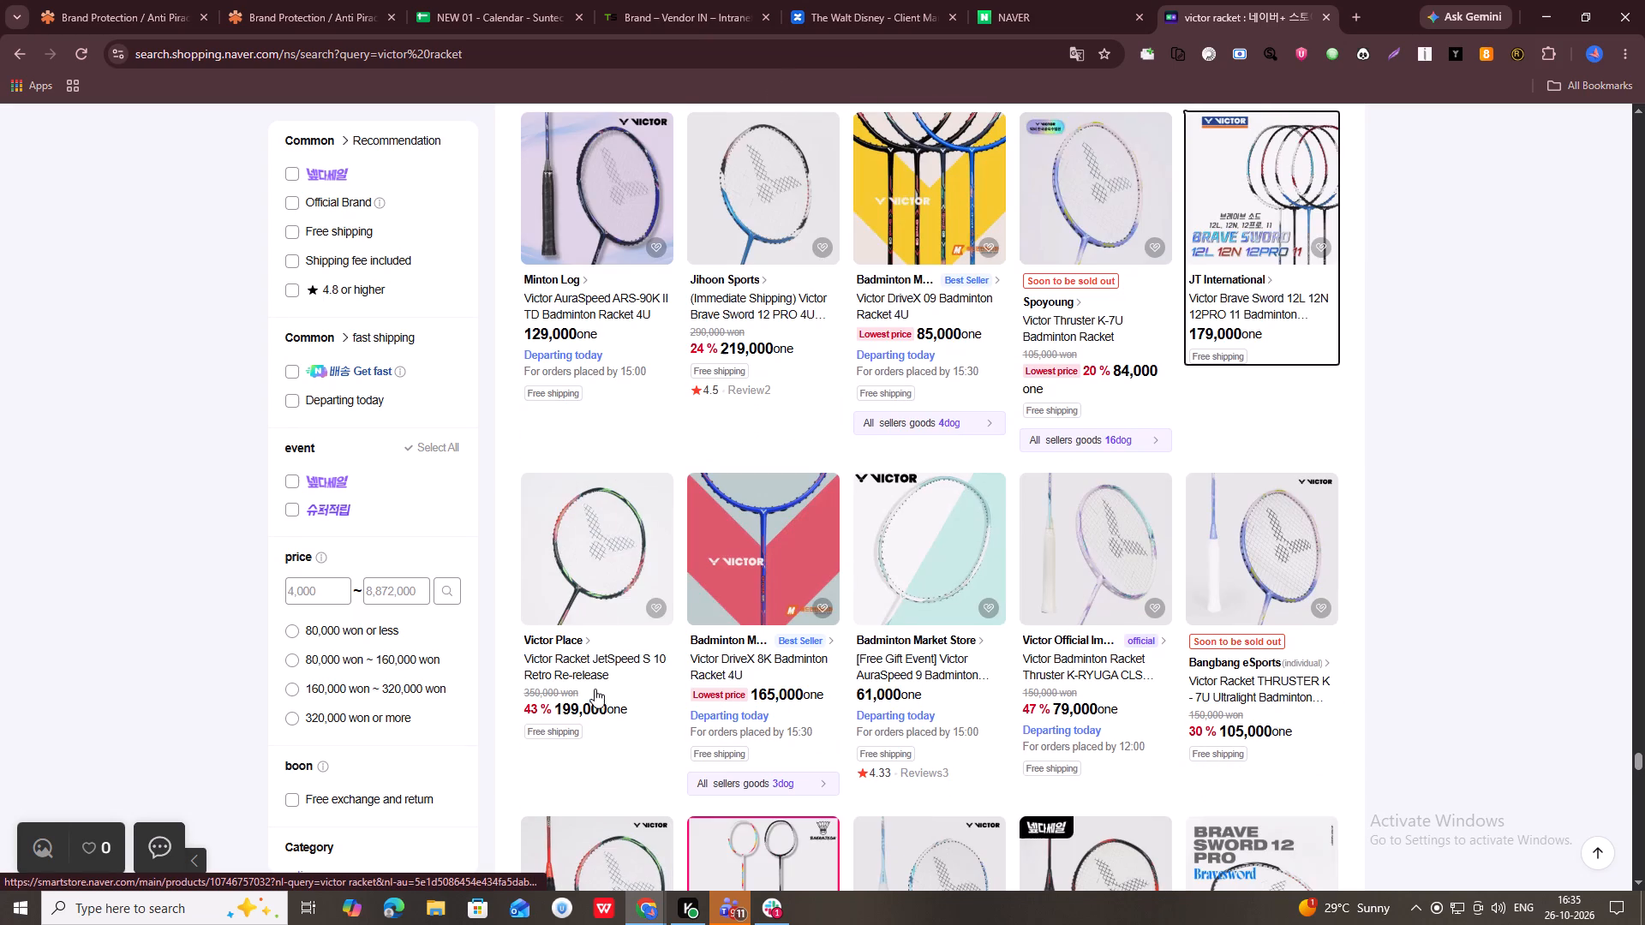
right_click(594, 671)
left_click(707, 547)
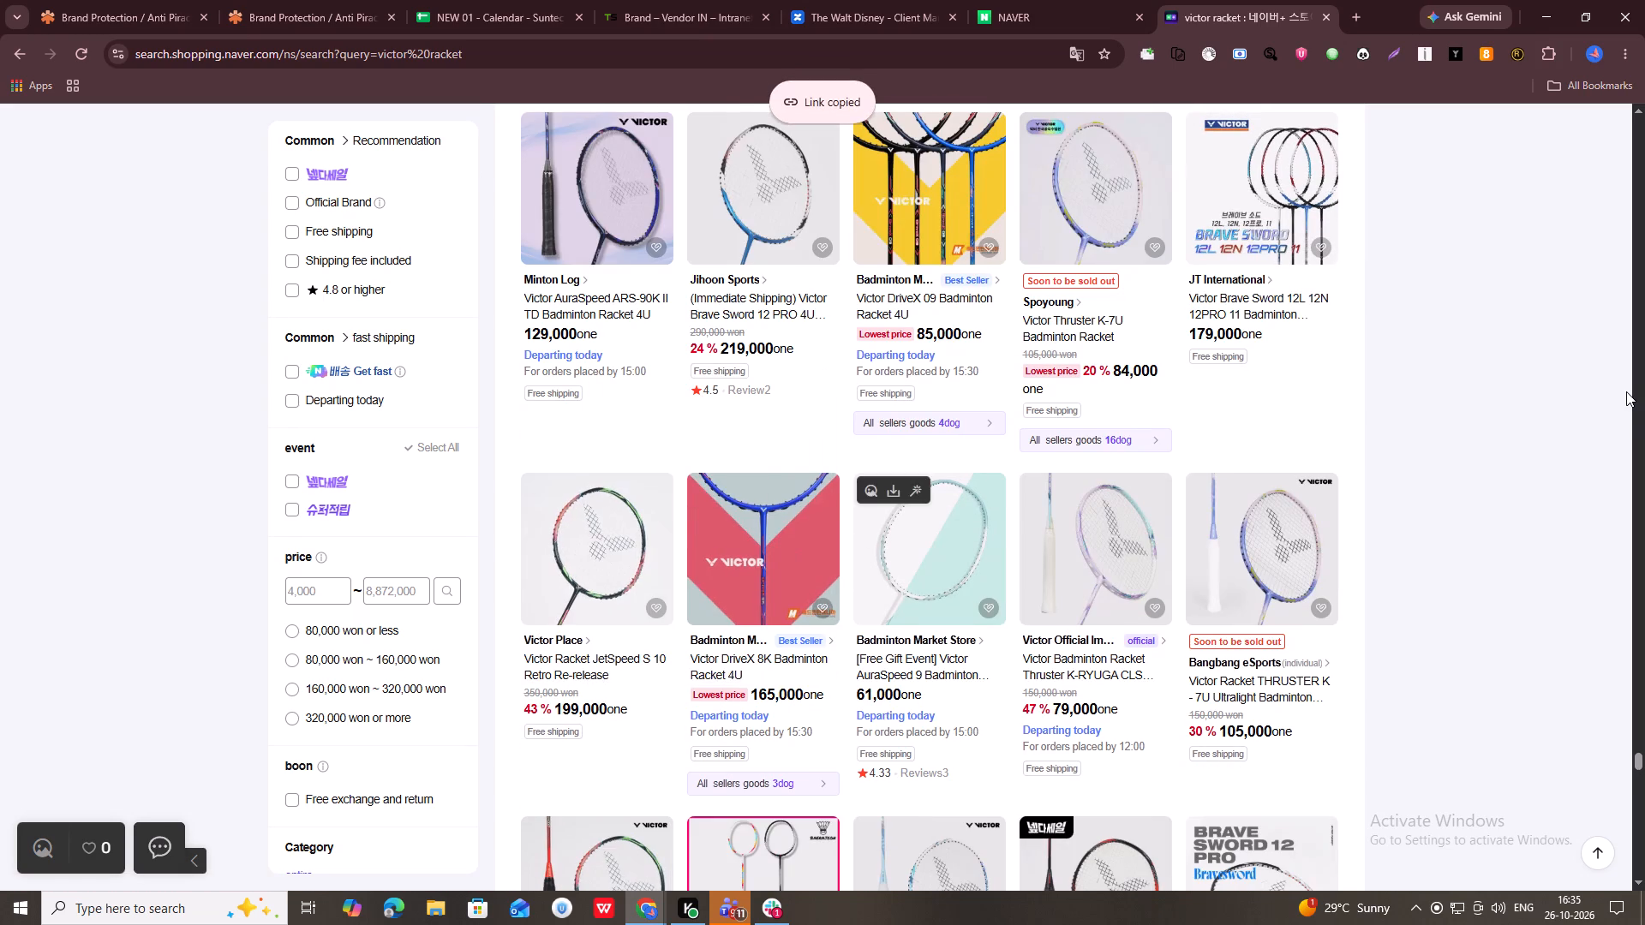
key("alt+Tab")
key("ctrl+v")
key("Down")
key("alt+Tab")
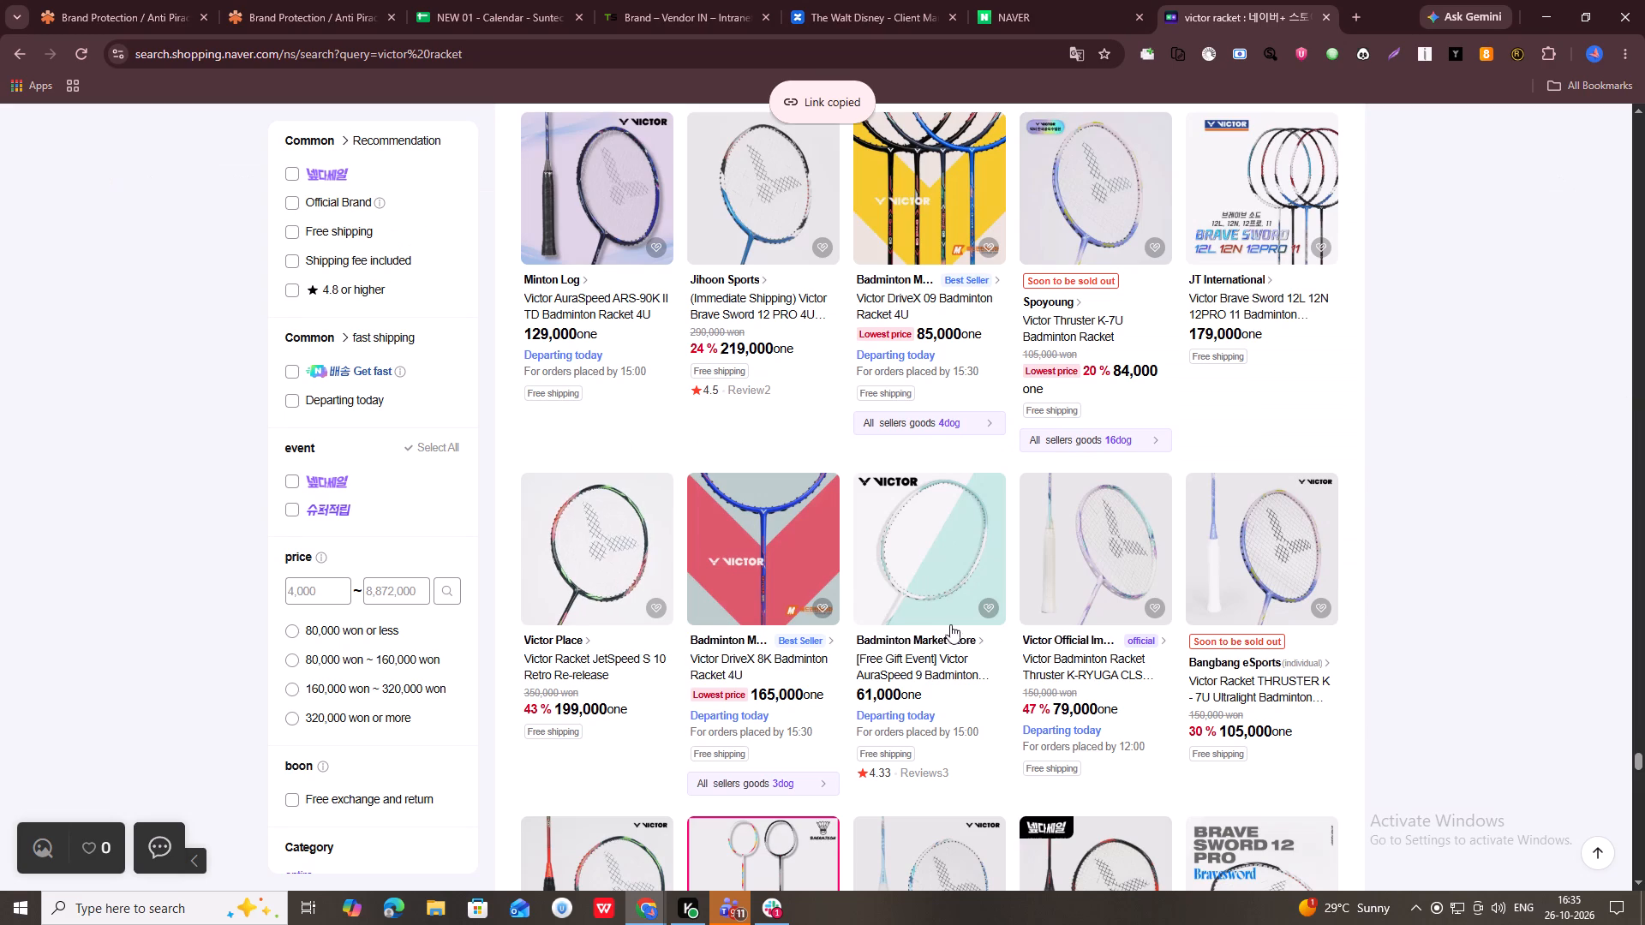
Copy the link of the Victor DriveX 8K Badminton Racket 4U listing on Naver into Links cell C101883.
right_click(783, 660)
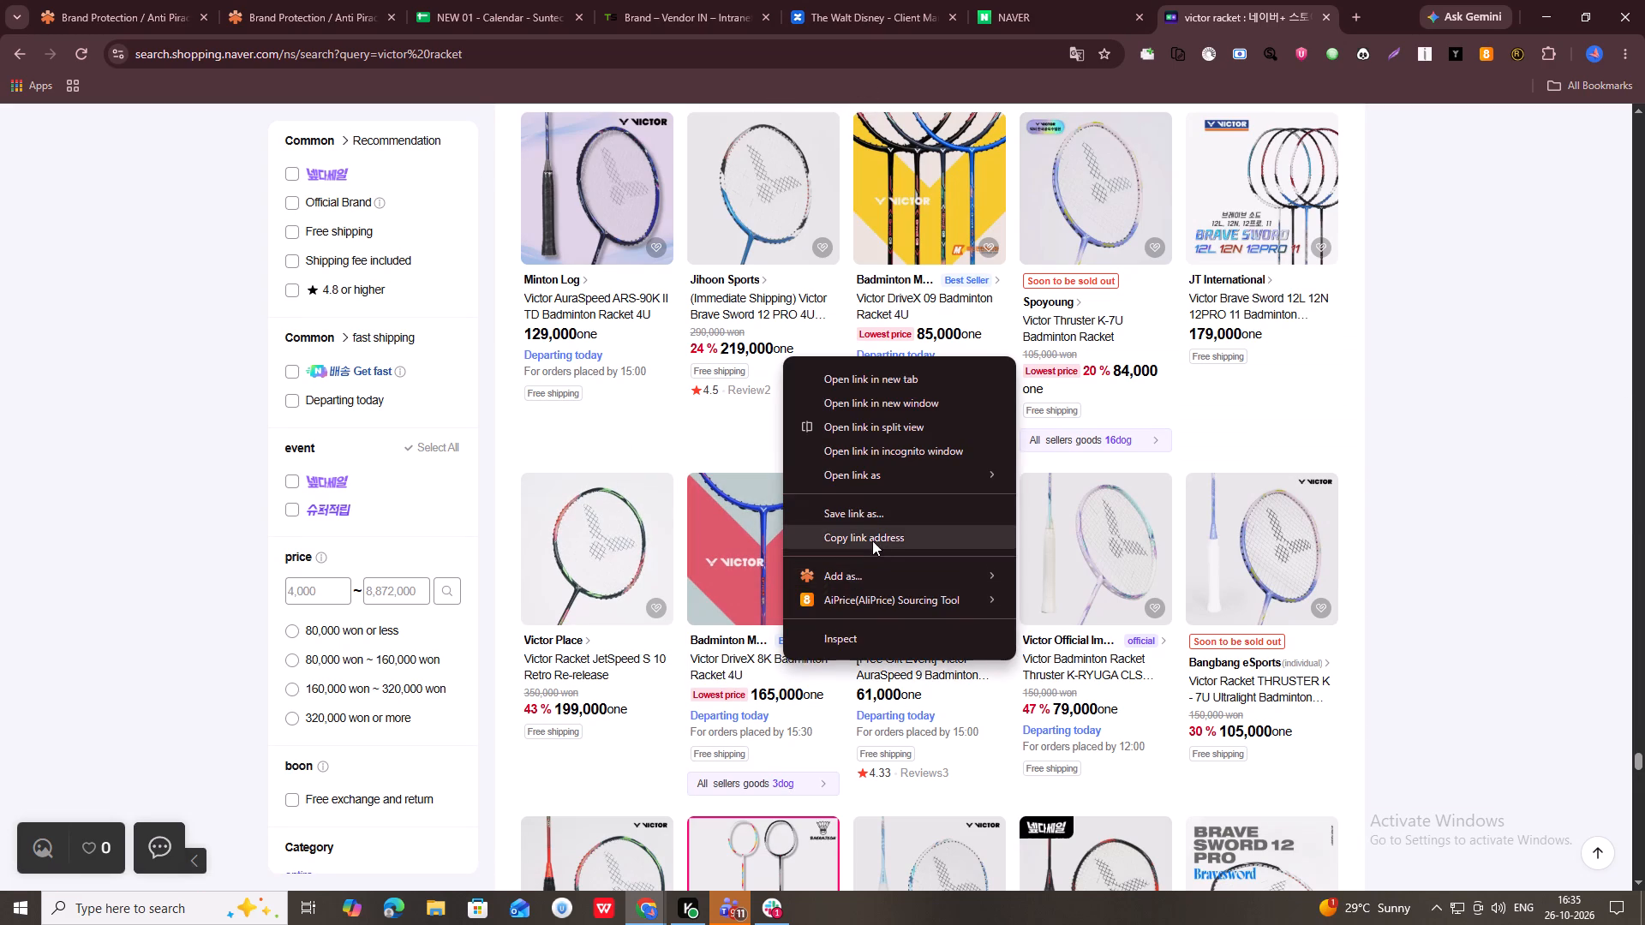
left_click(872, 534)
key("alt+Tab")
key("ctrl+v")
key("Down")
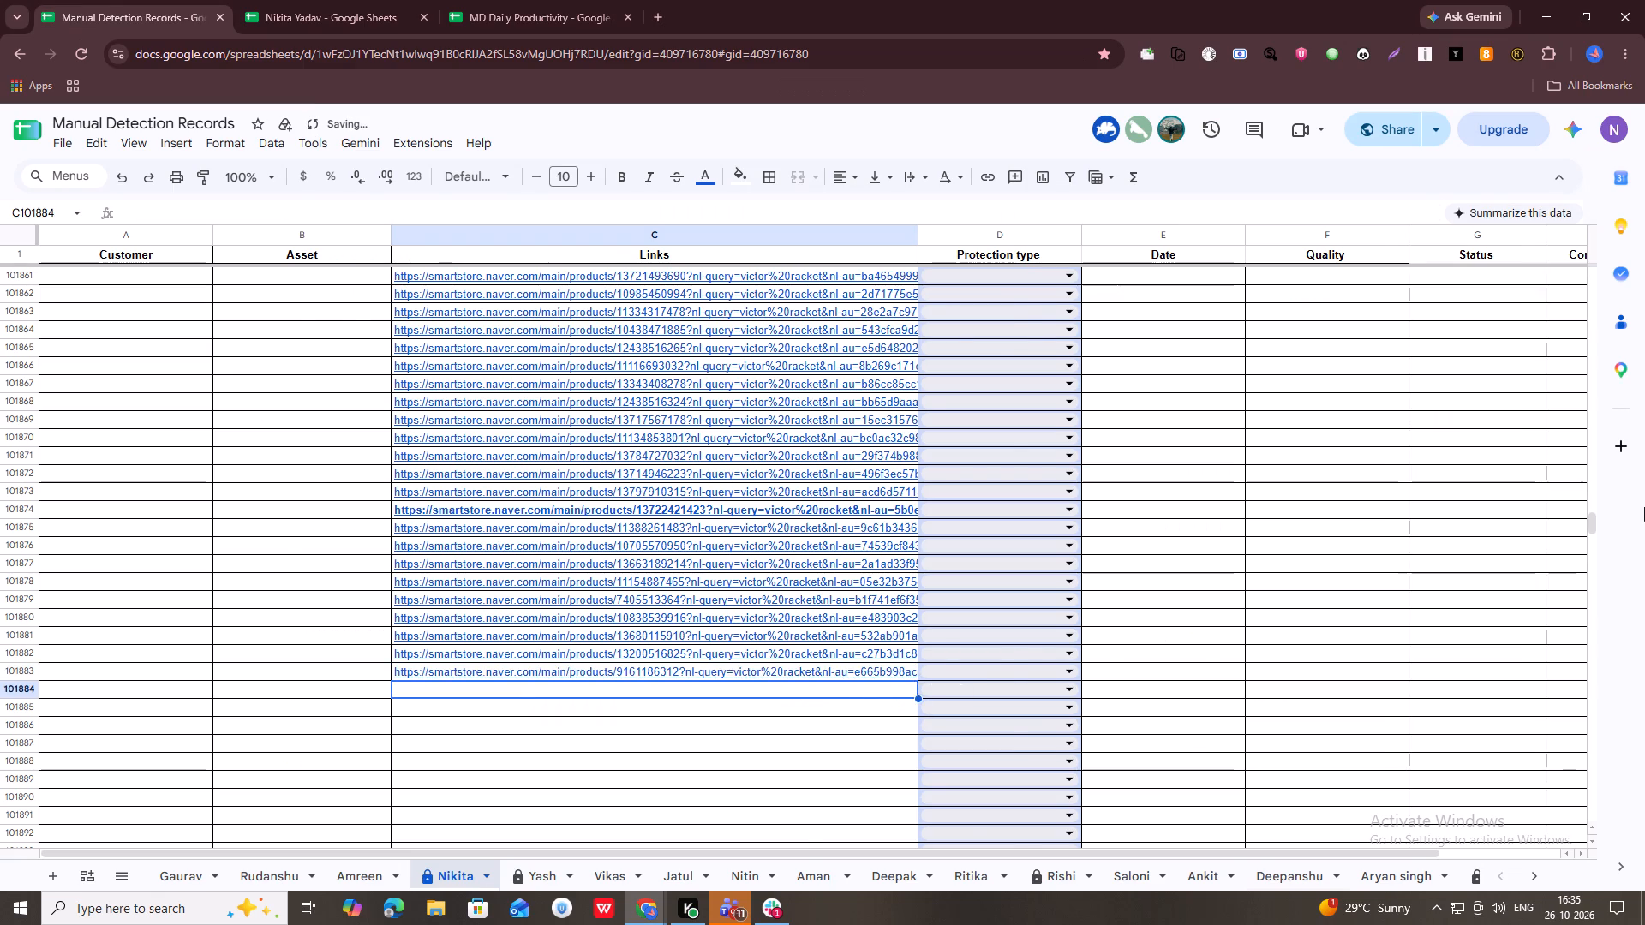
key("alt+Tab")
Copy the link of Badminton Market Store's Victor AuraSpeed 9 listing on Naver into Links cell C101884.
scroll(974, 672, "down", 2)
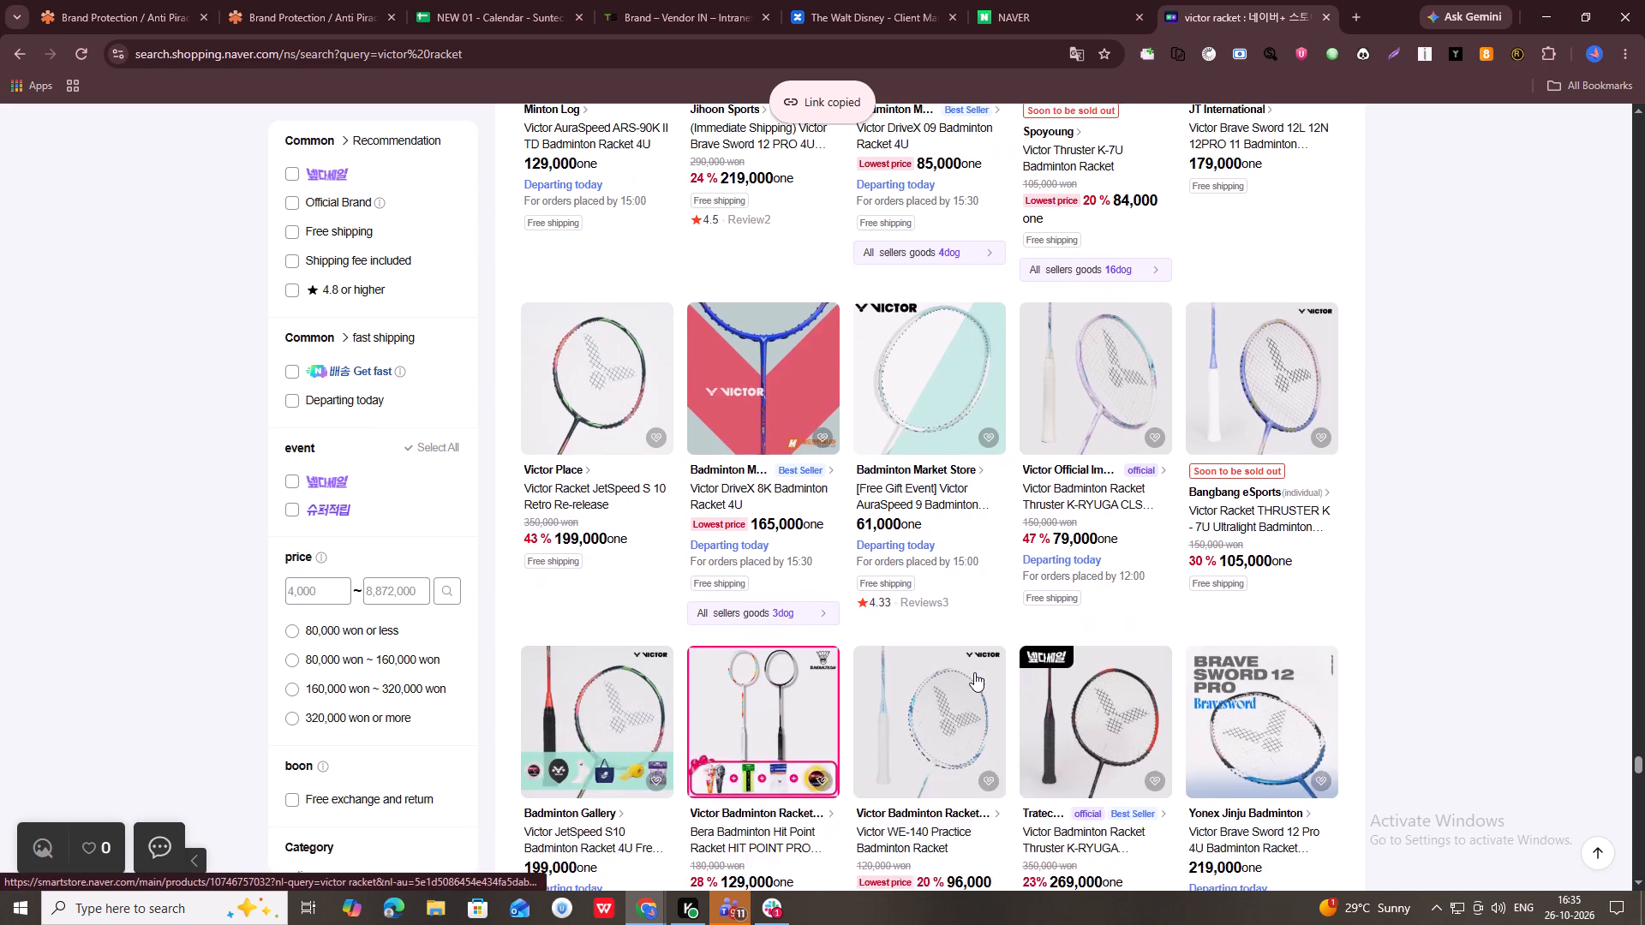
scroll(974, 672, "down", 2)
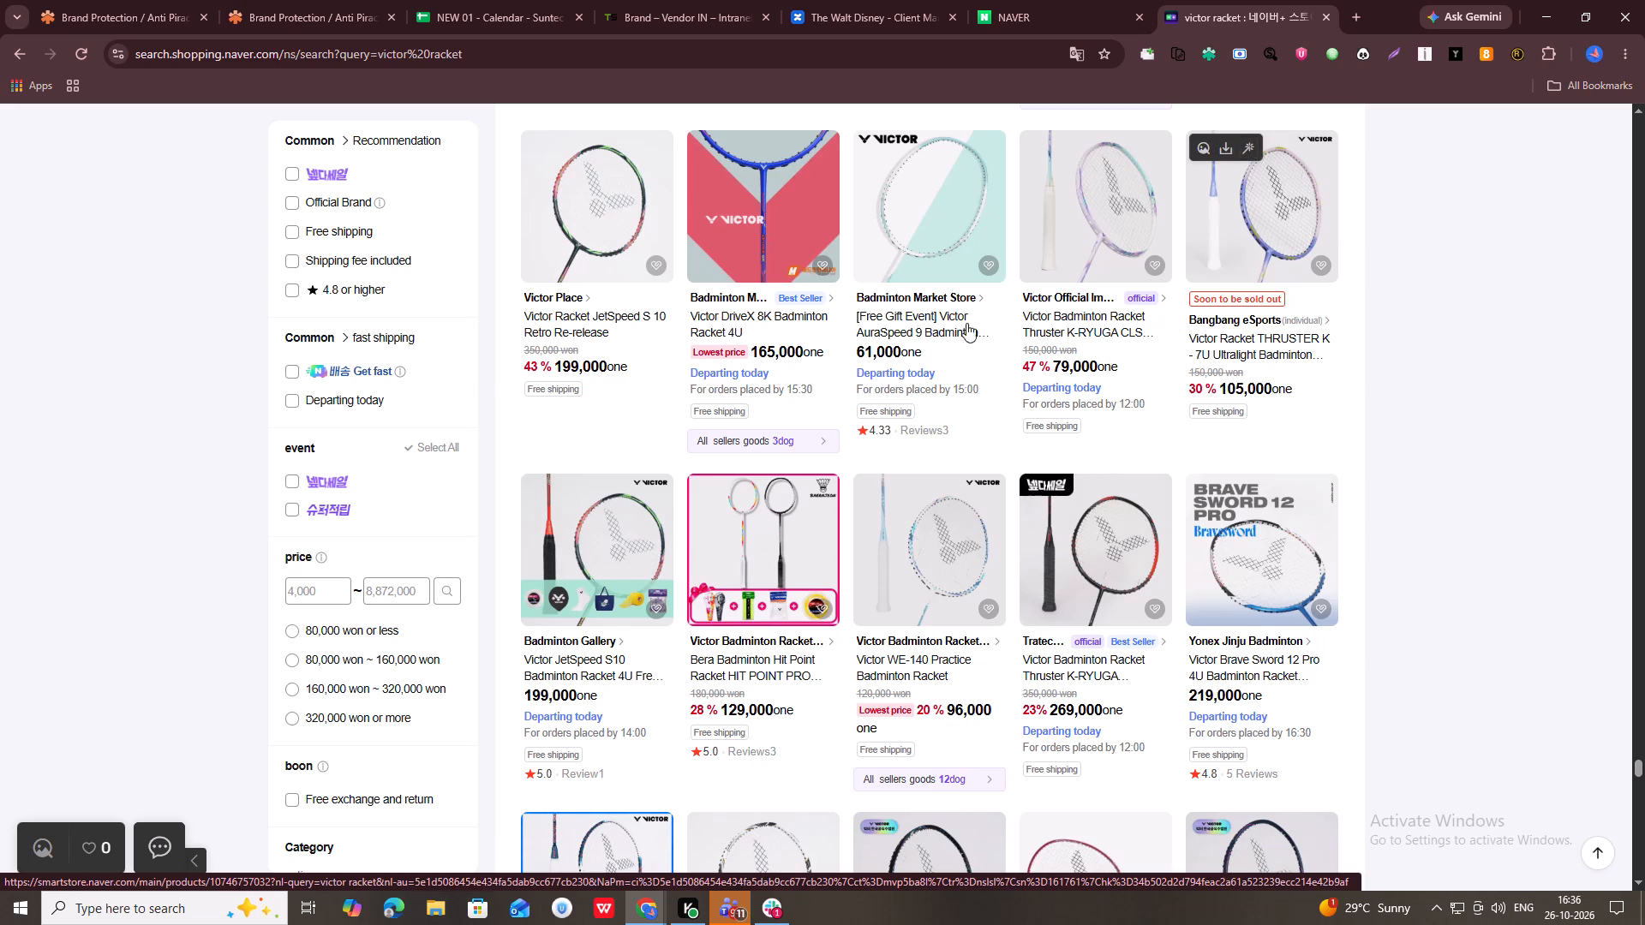
right_click(921, 326)
left_click(990, 506)
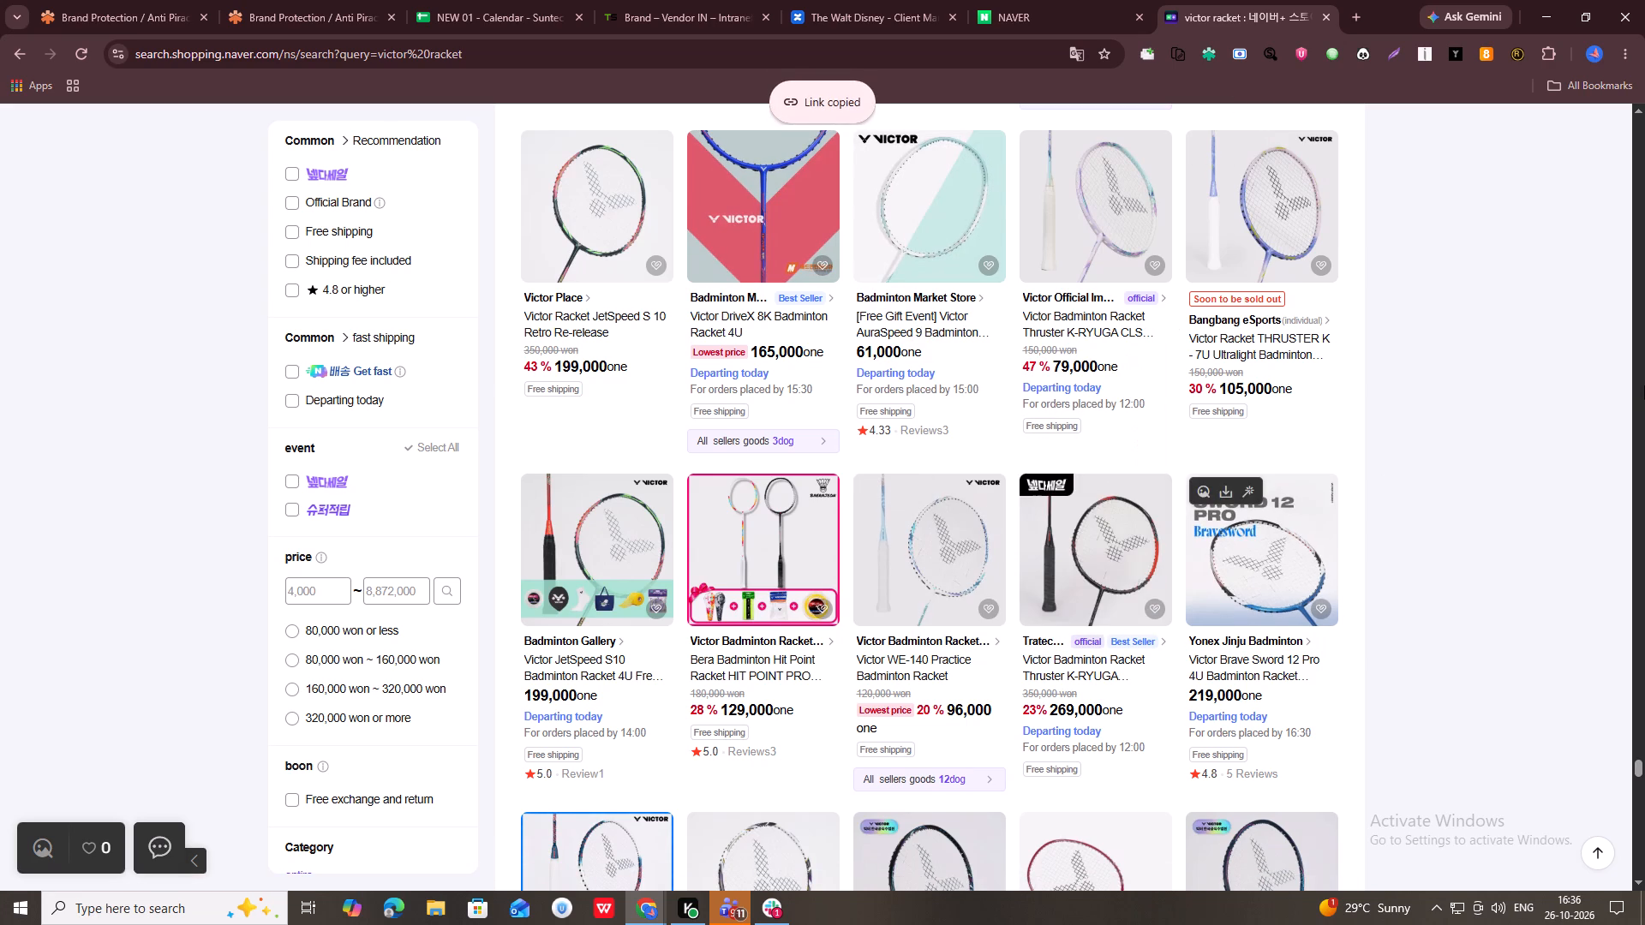
key("alt+Tab")
key("ctrl+v")
key("Down")
key("alt+Tab")
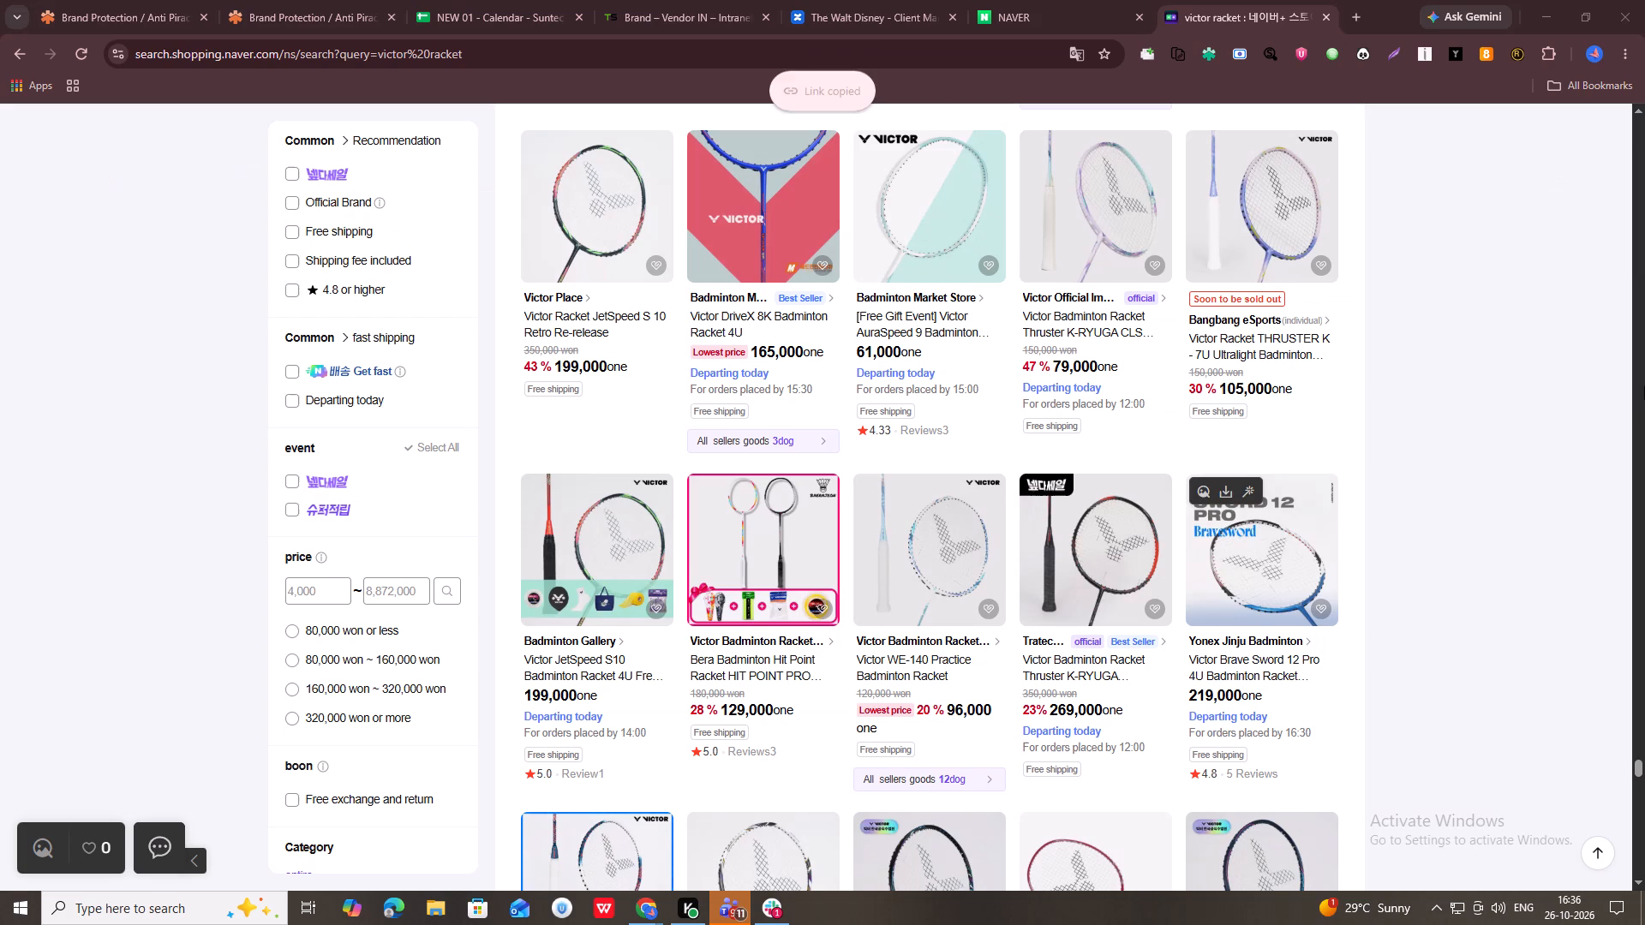
Copy the link of the official Victor store's Thruster K-RYUGA CLS listing on Naver into Links cell C101885.
right_click(1081, 316)
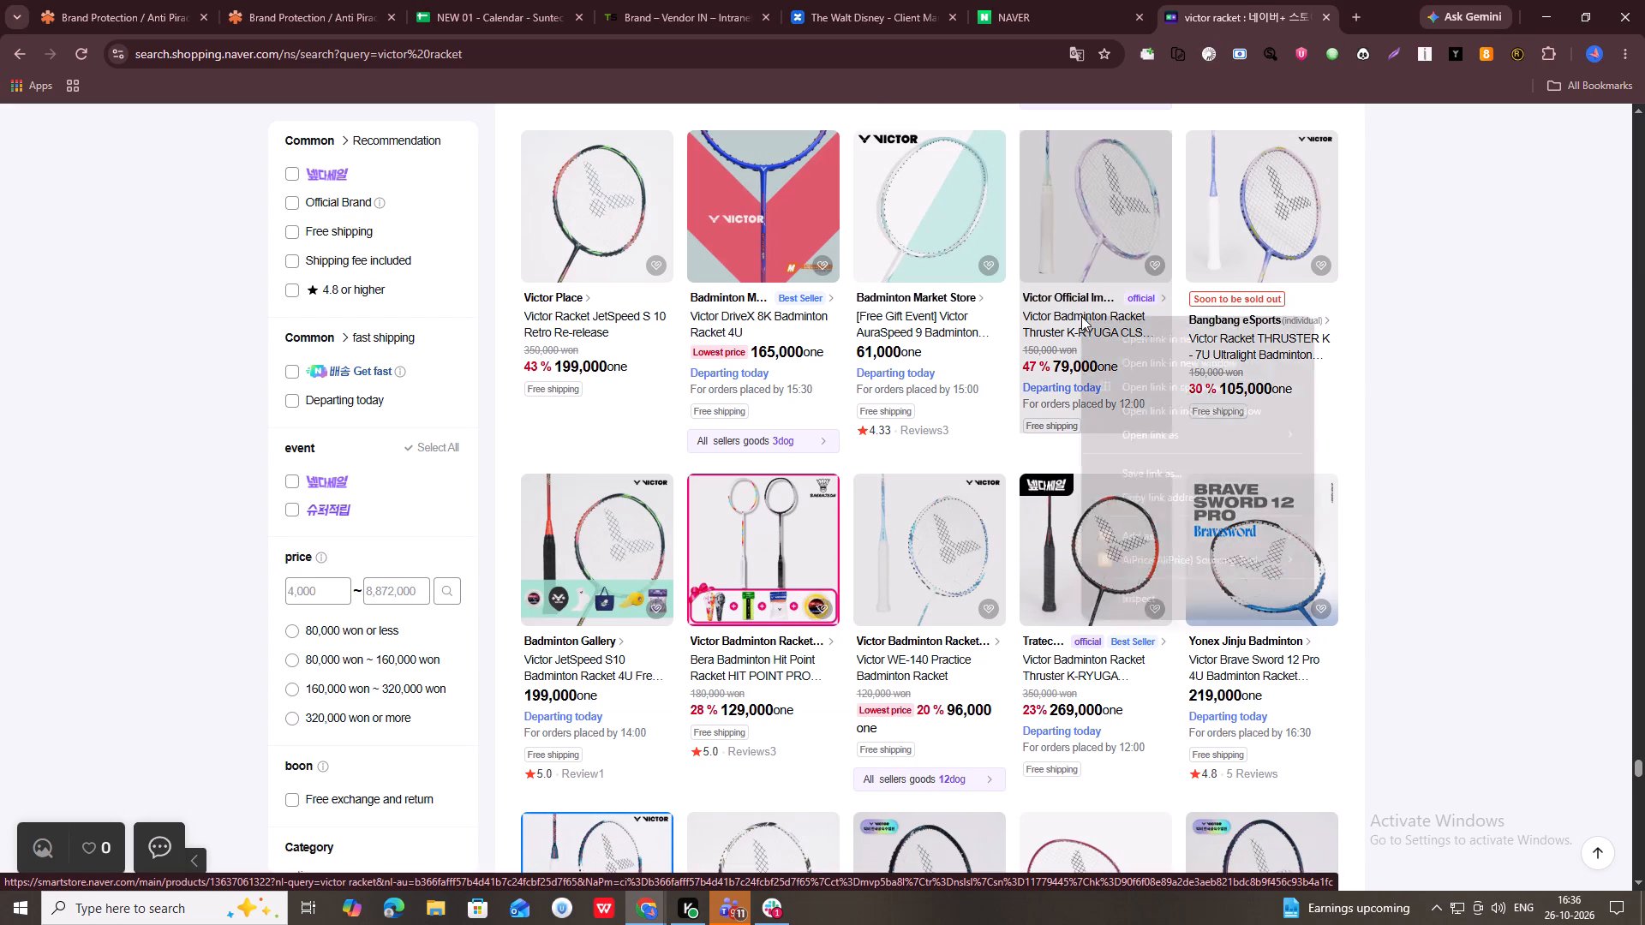
left_click(1123, 500)
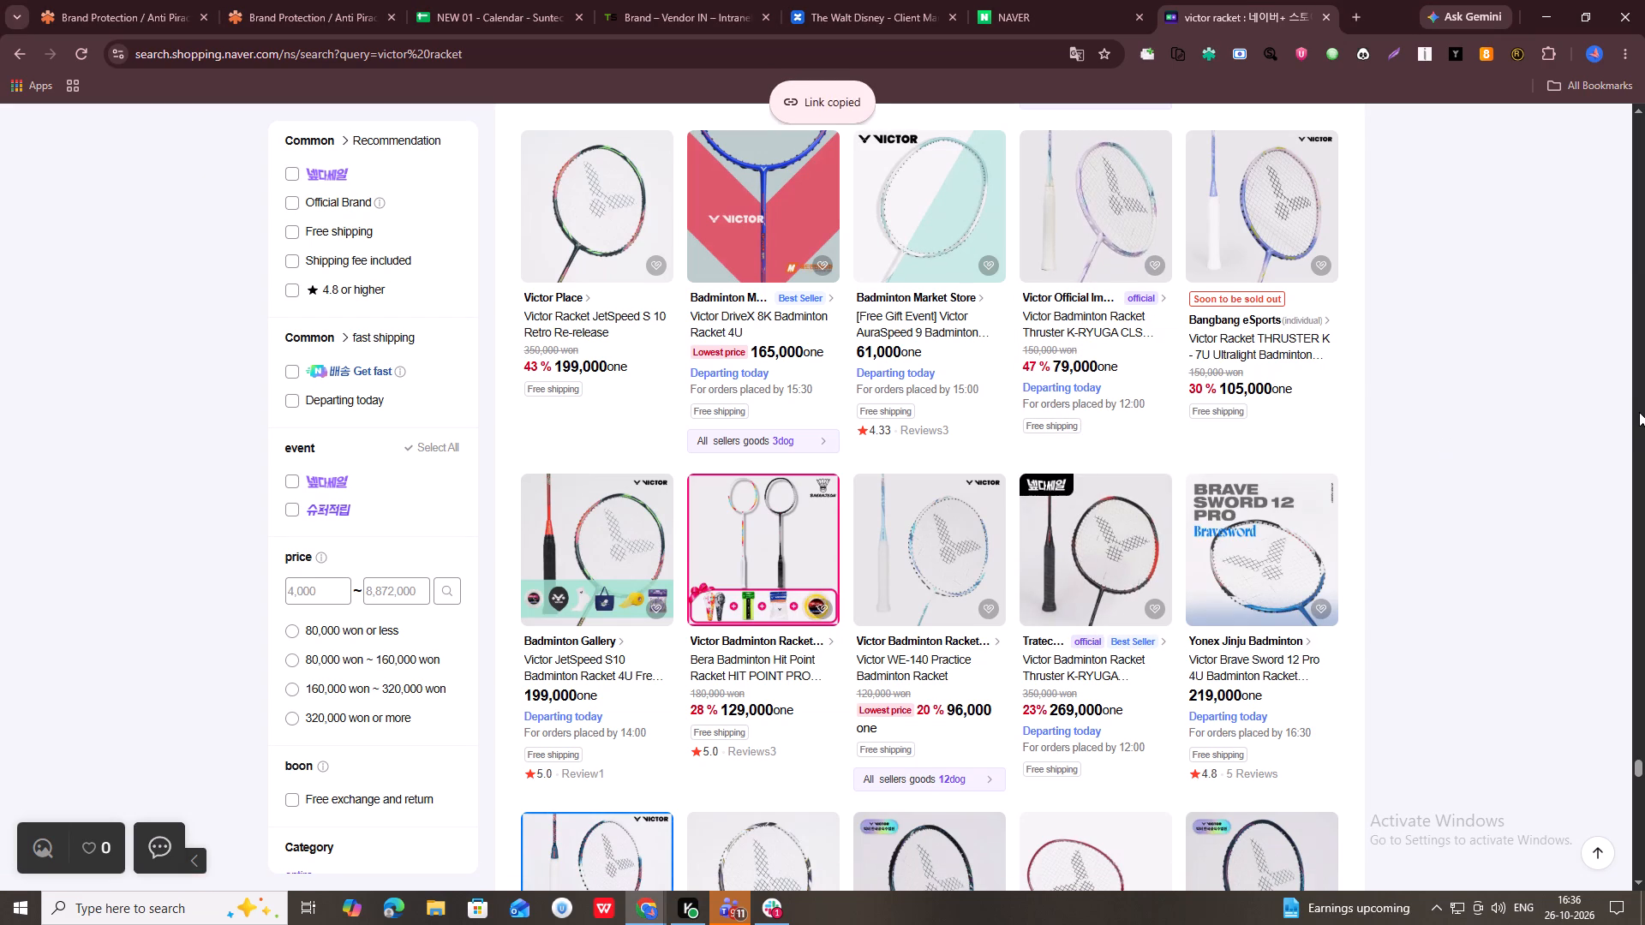
key("alt+Tab")
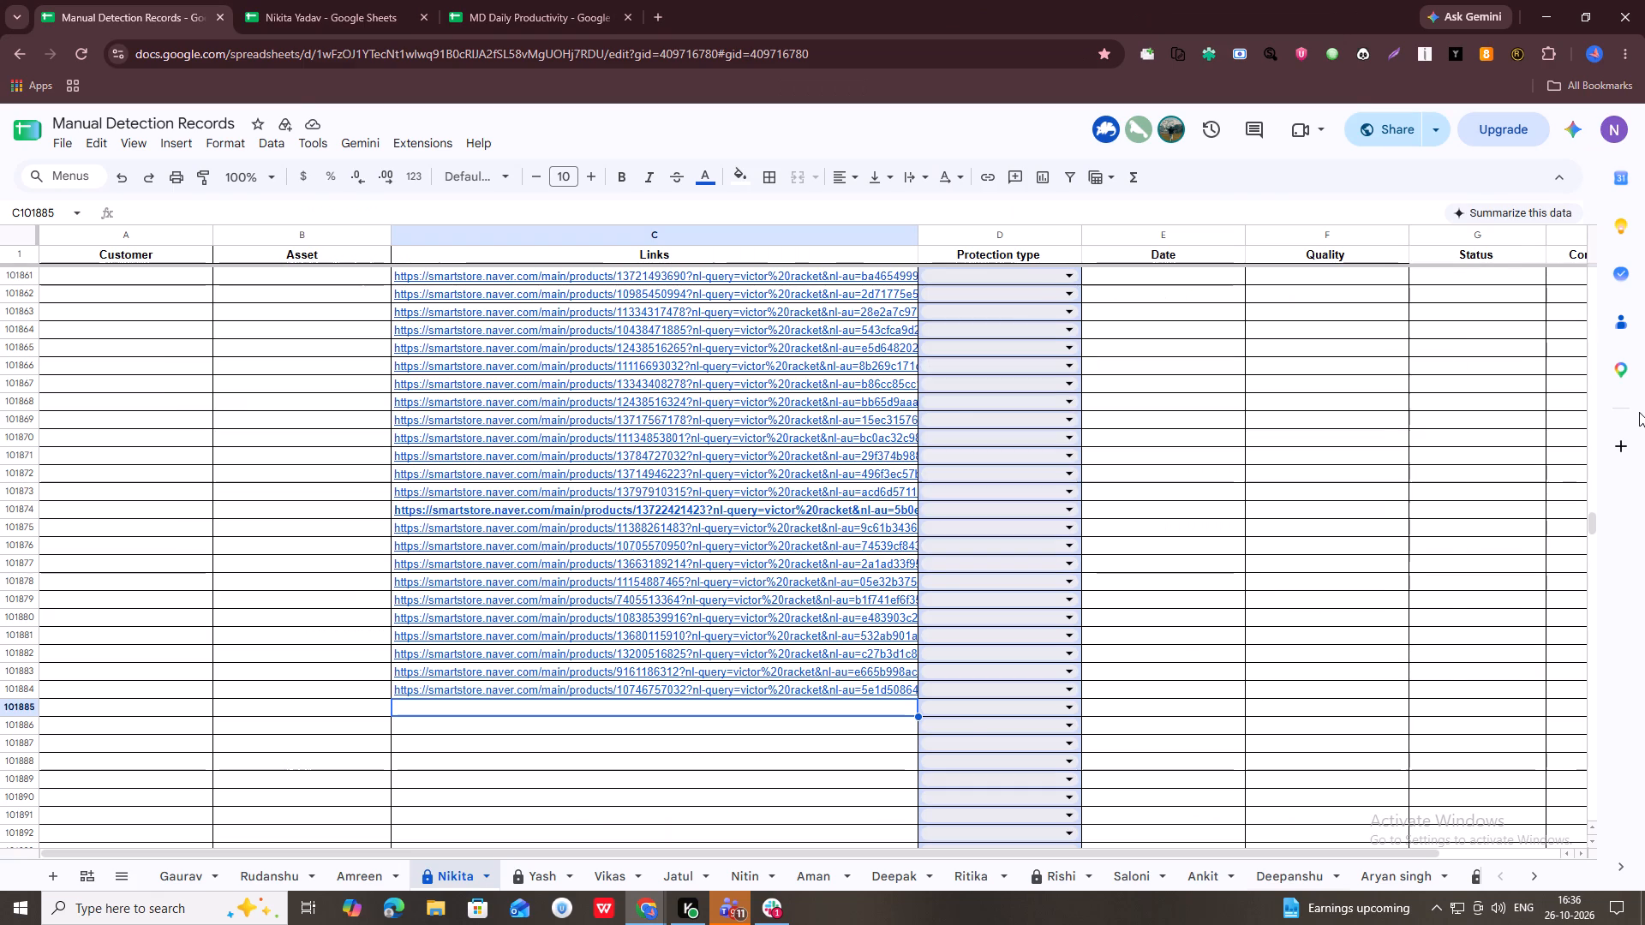
key("ctrl+v")
key("Down")
key("alt+Tab")
Copy the link of Bangbang eSports' Victor THRUSTER K-7U Ultralight listing on Naver into Links cell C101886.
right_click(1250, 344)
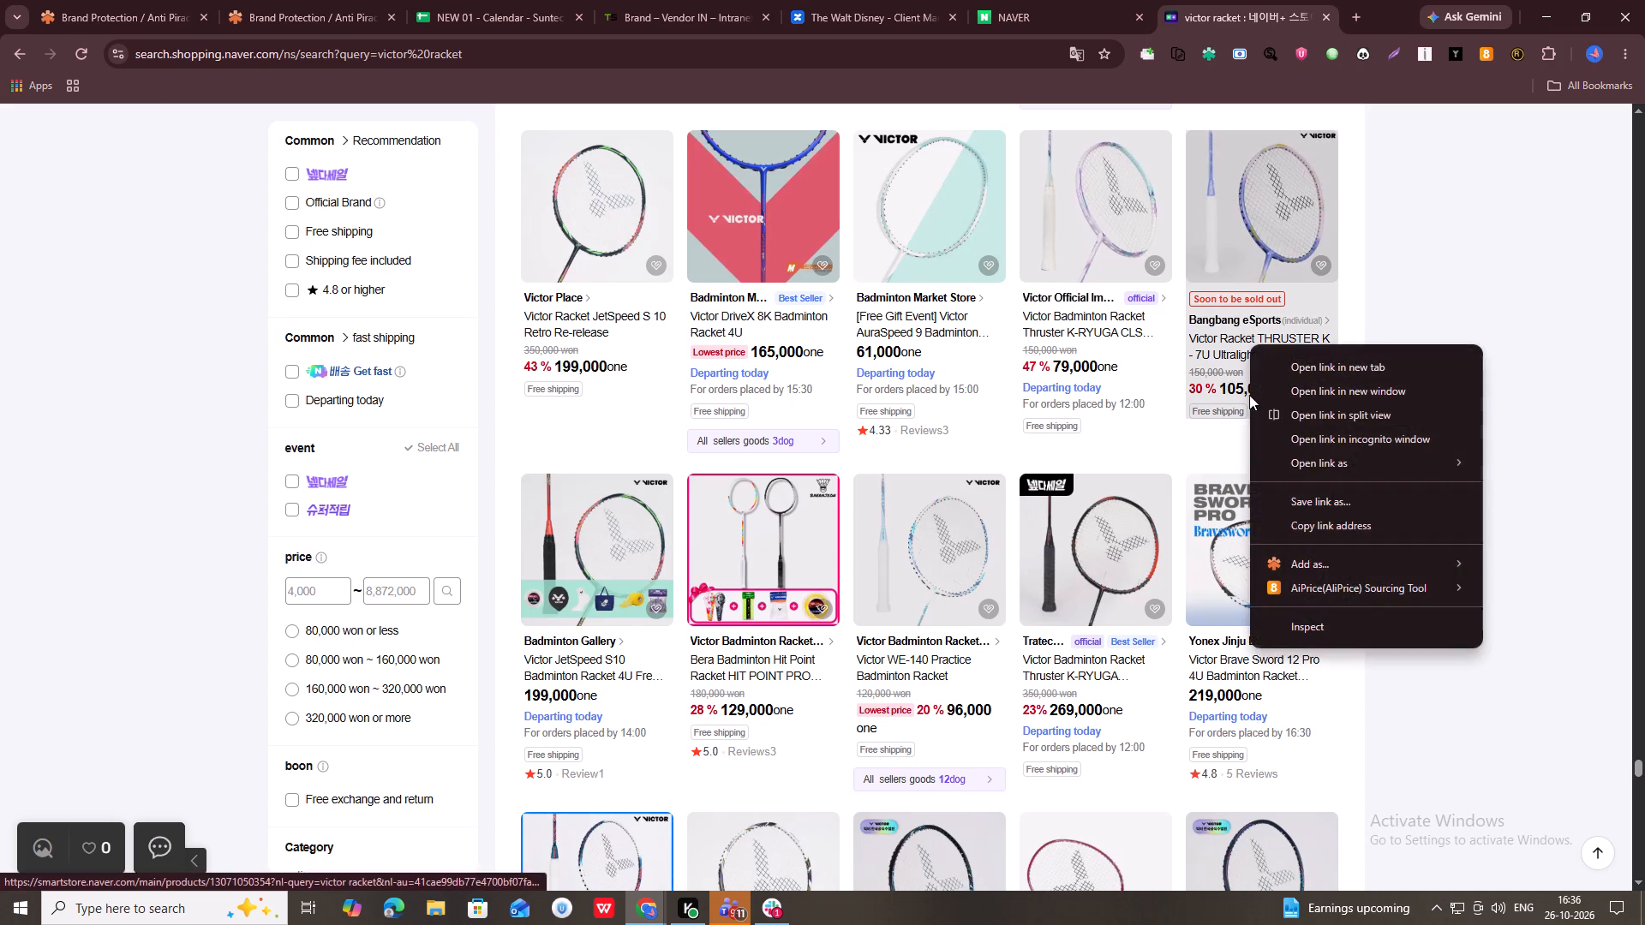
left_click(1298, 527)
key("alt+Tab")
key("ctrl+v")
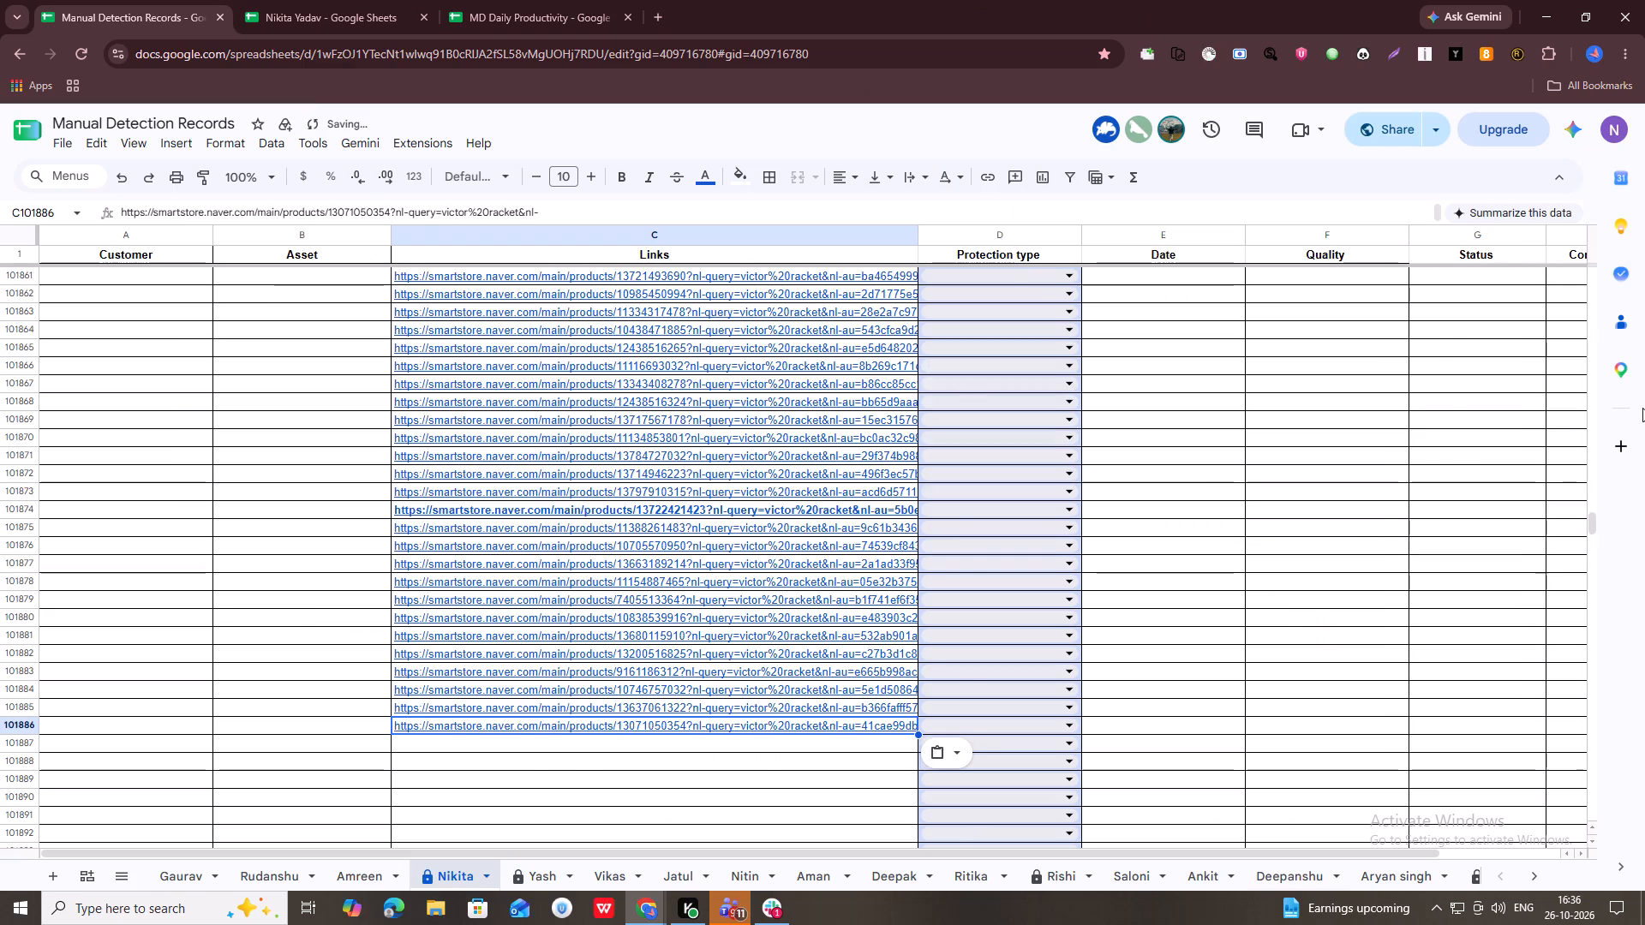
key("ctrl+shift+Up")
key("Down")
key("alt+Tab")
key("Down")
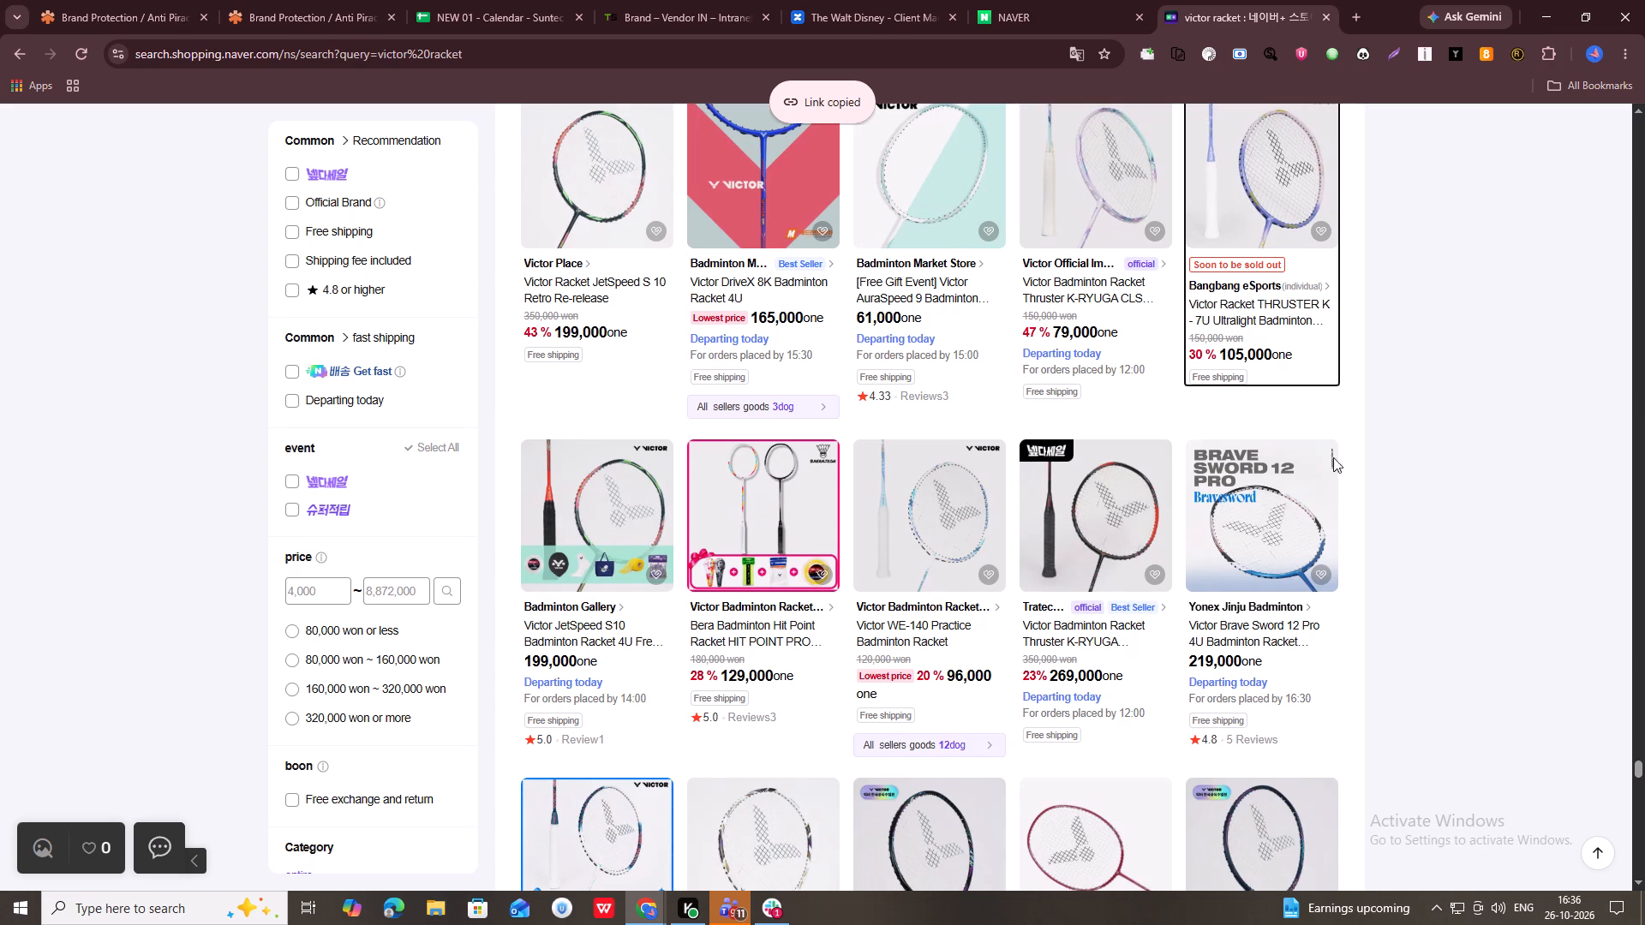
Copy the link of Badminton Gallery's Victor JetSpeed S10 Badminton Racket 4U listing on Naver into Links cell C101887.
right_click(581, 632)
left_click(655, 502)
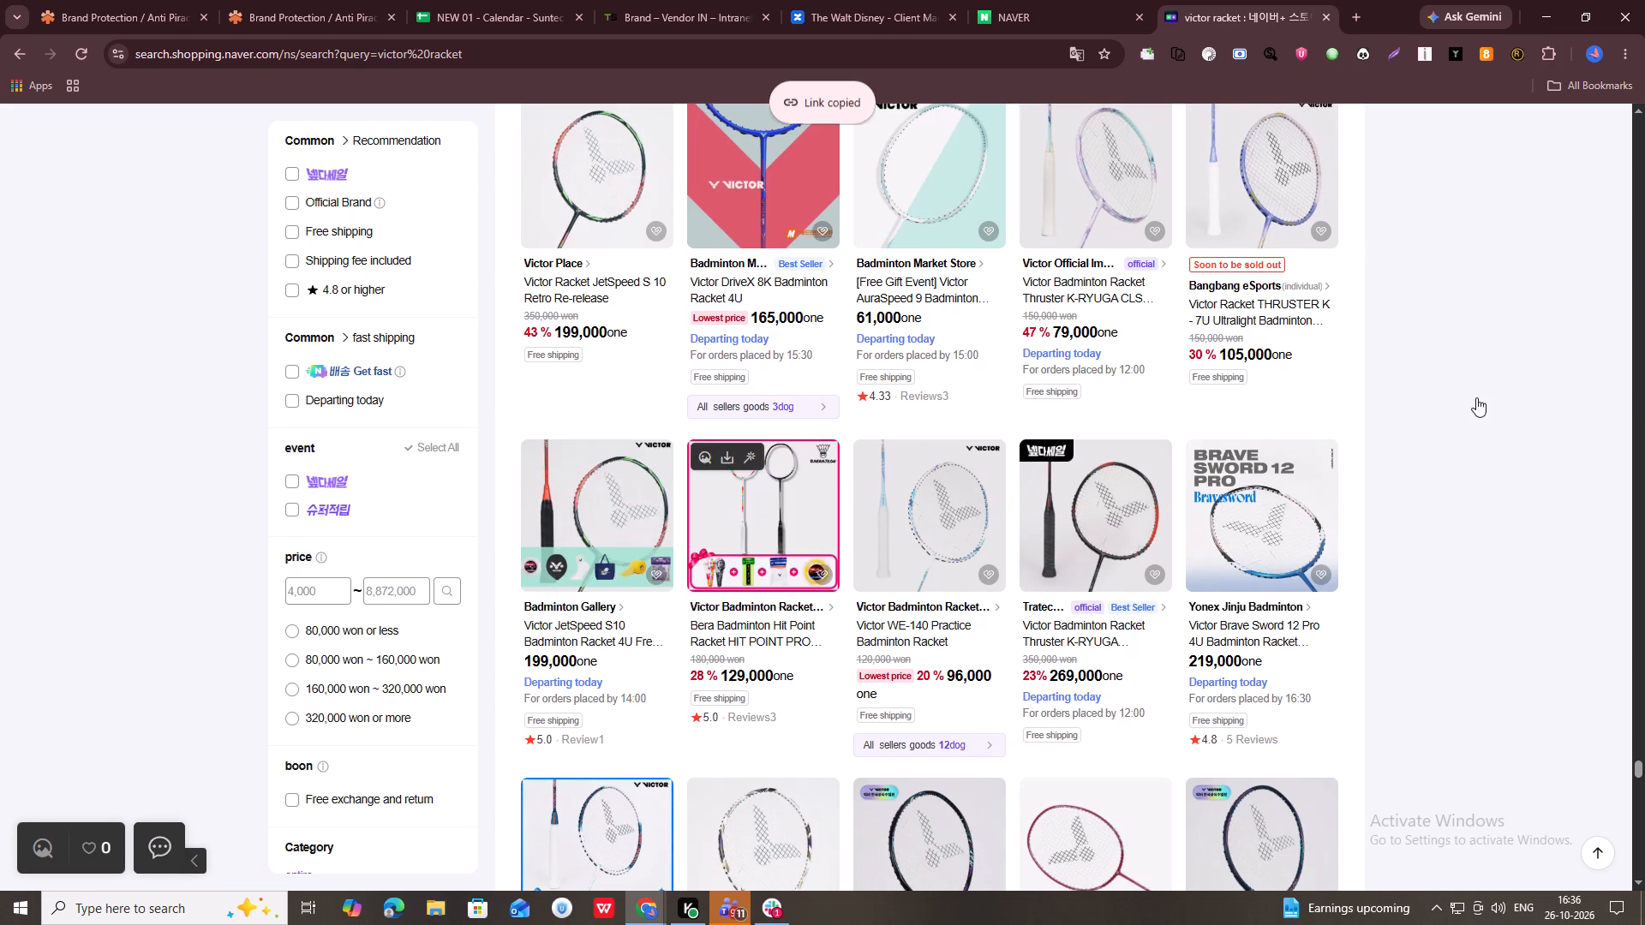
key("alt+Tab")
key("ctrl+v")
key("Down")
key("alt+Tab")
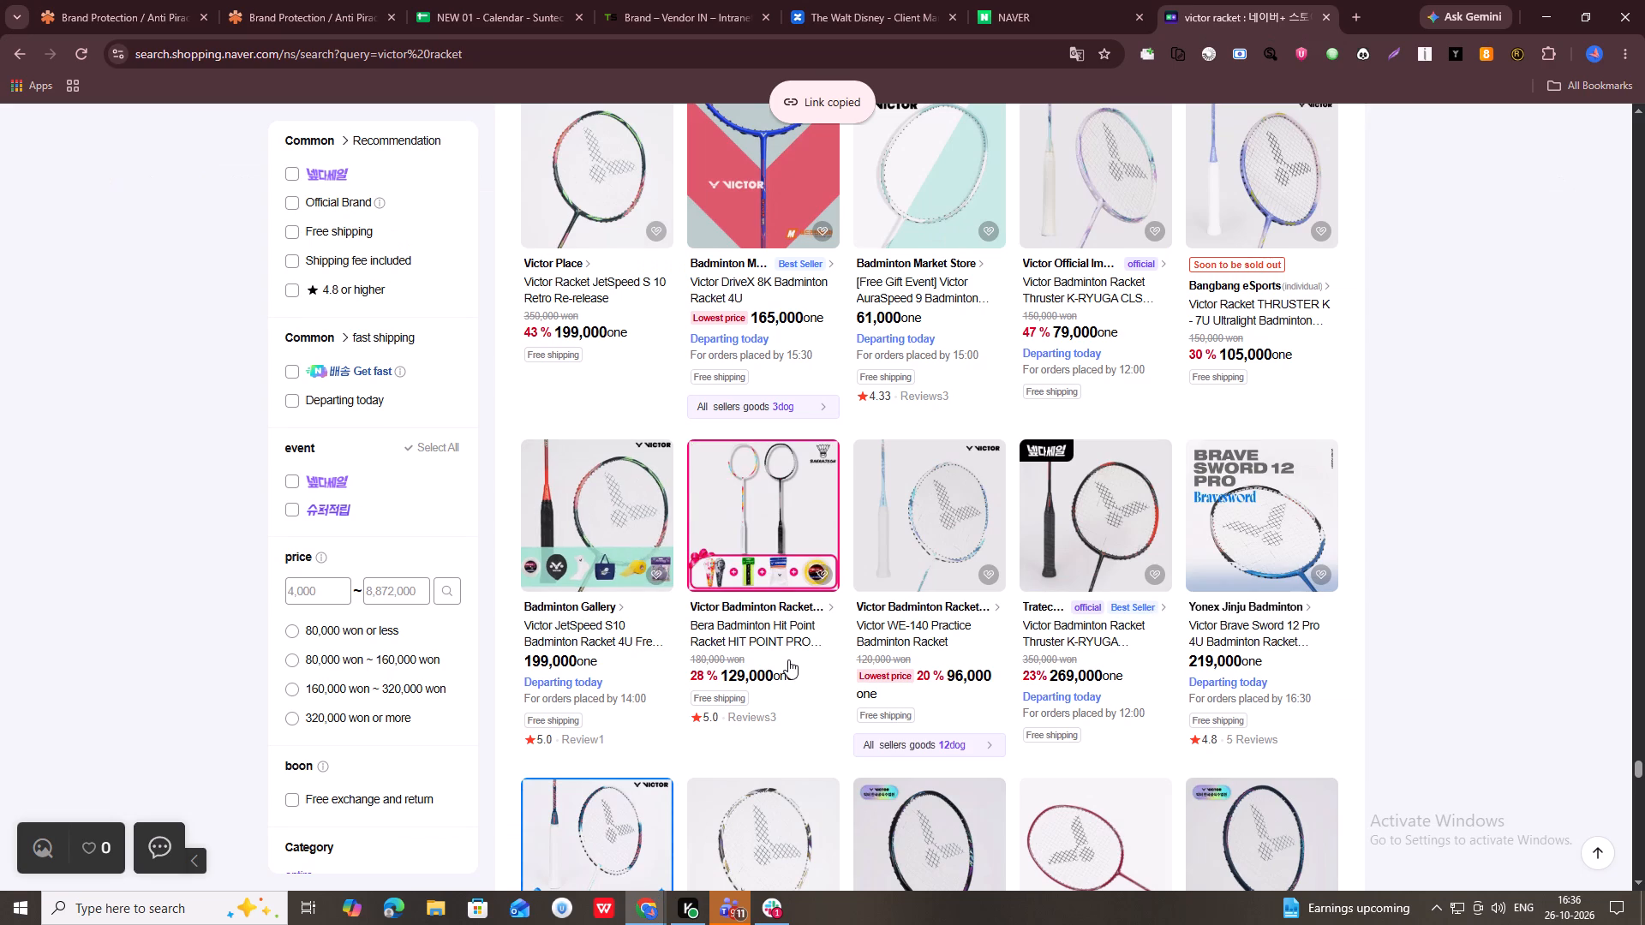
Copy the link of the Victor WE-140 Practice Badminton Racket listing on Naver into Links cell C101888.
right_click(930, 629)
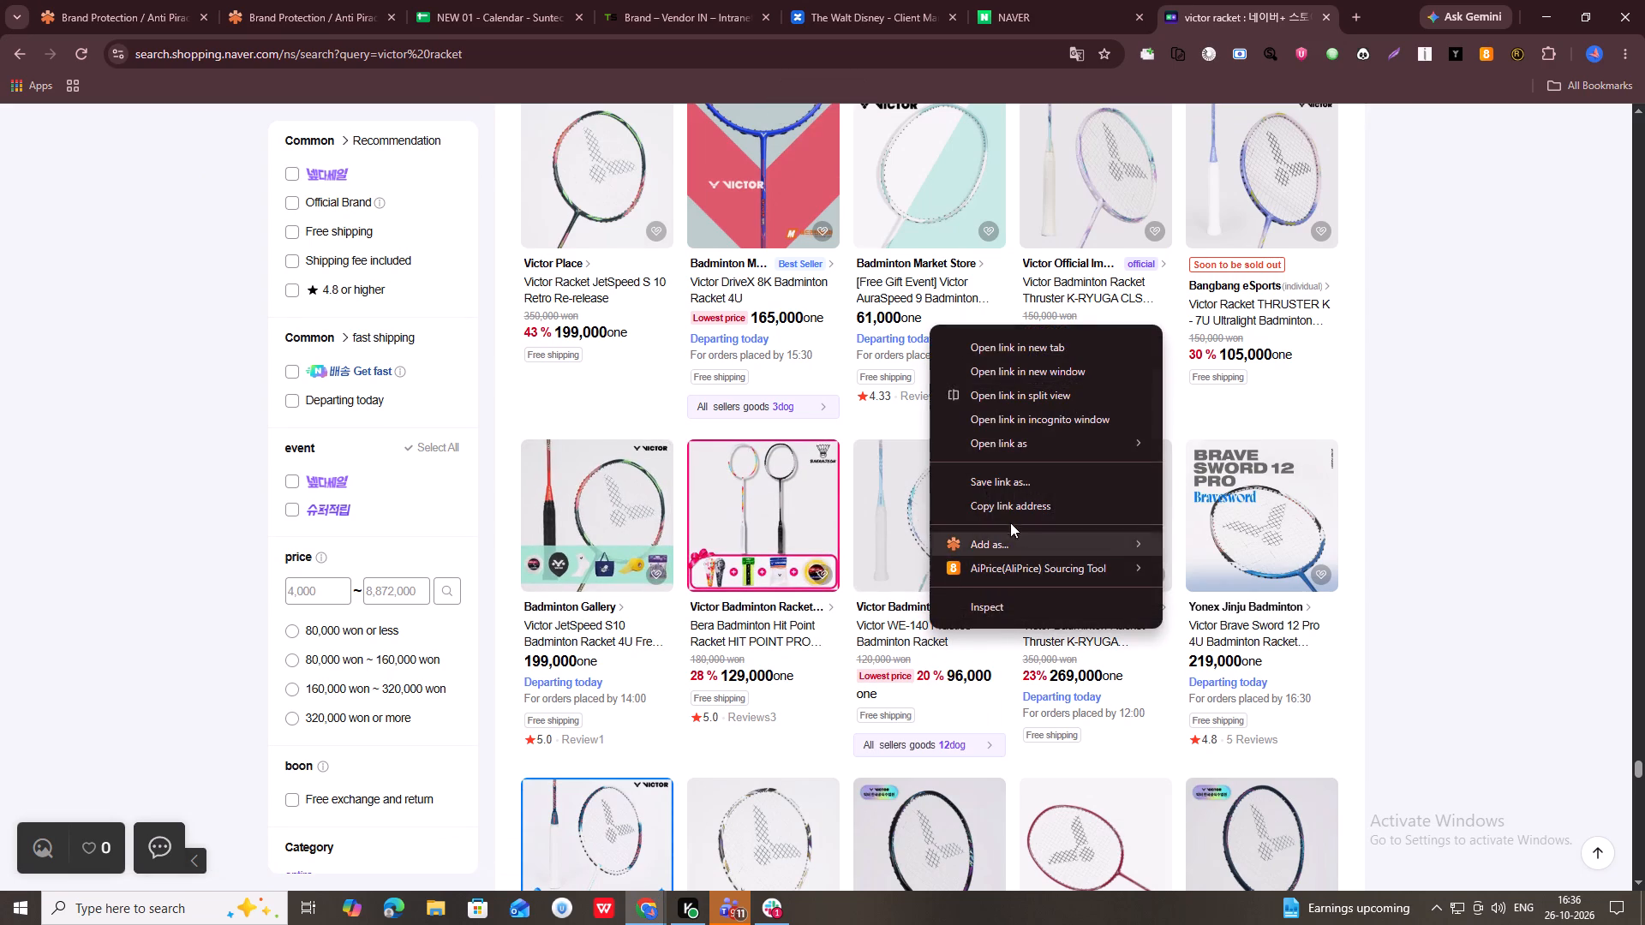
left_click(1014, 504)
key("alt+Tab")
key("ctrl+v")
key("Down")
key("alt+Tab")
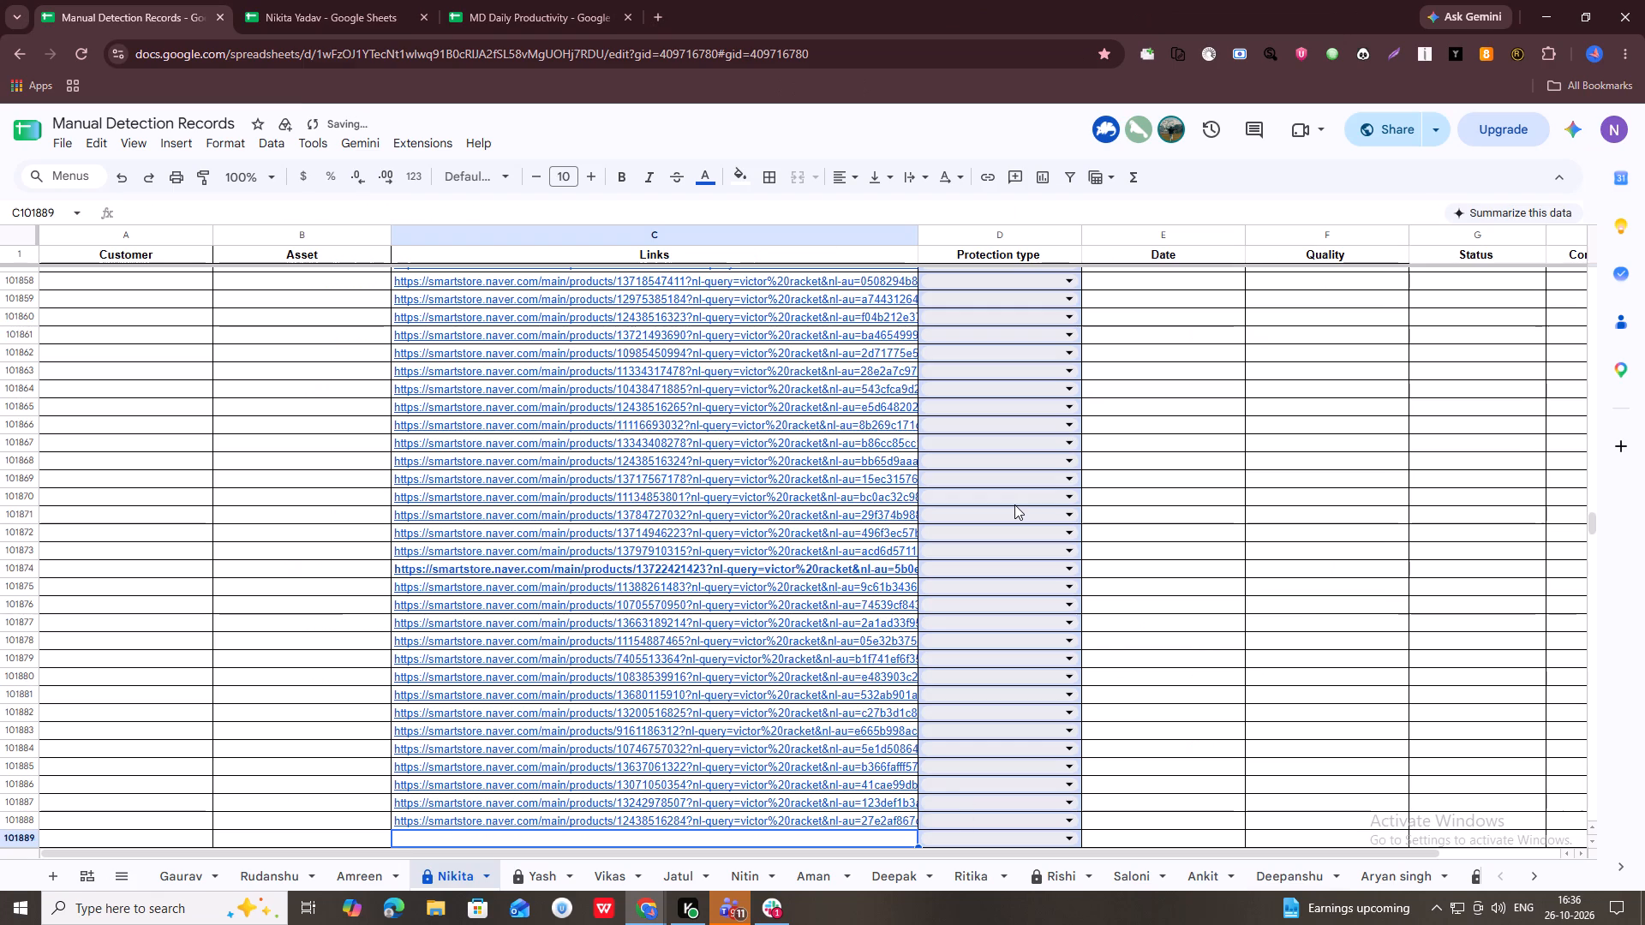
Copy the link of the 269,000 won Victor Thruster K-RYUGA listing on Naver into Links cell C101889.
right_click(1088, 636)
left_click(1163, 508)
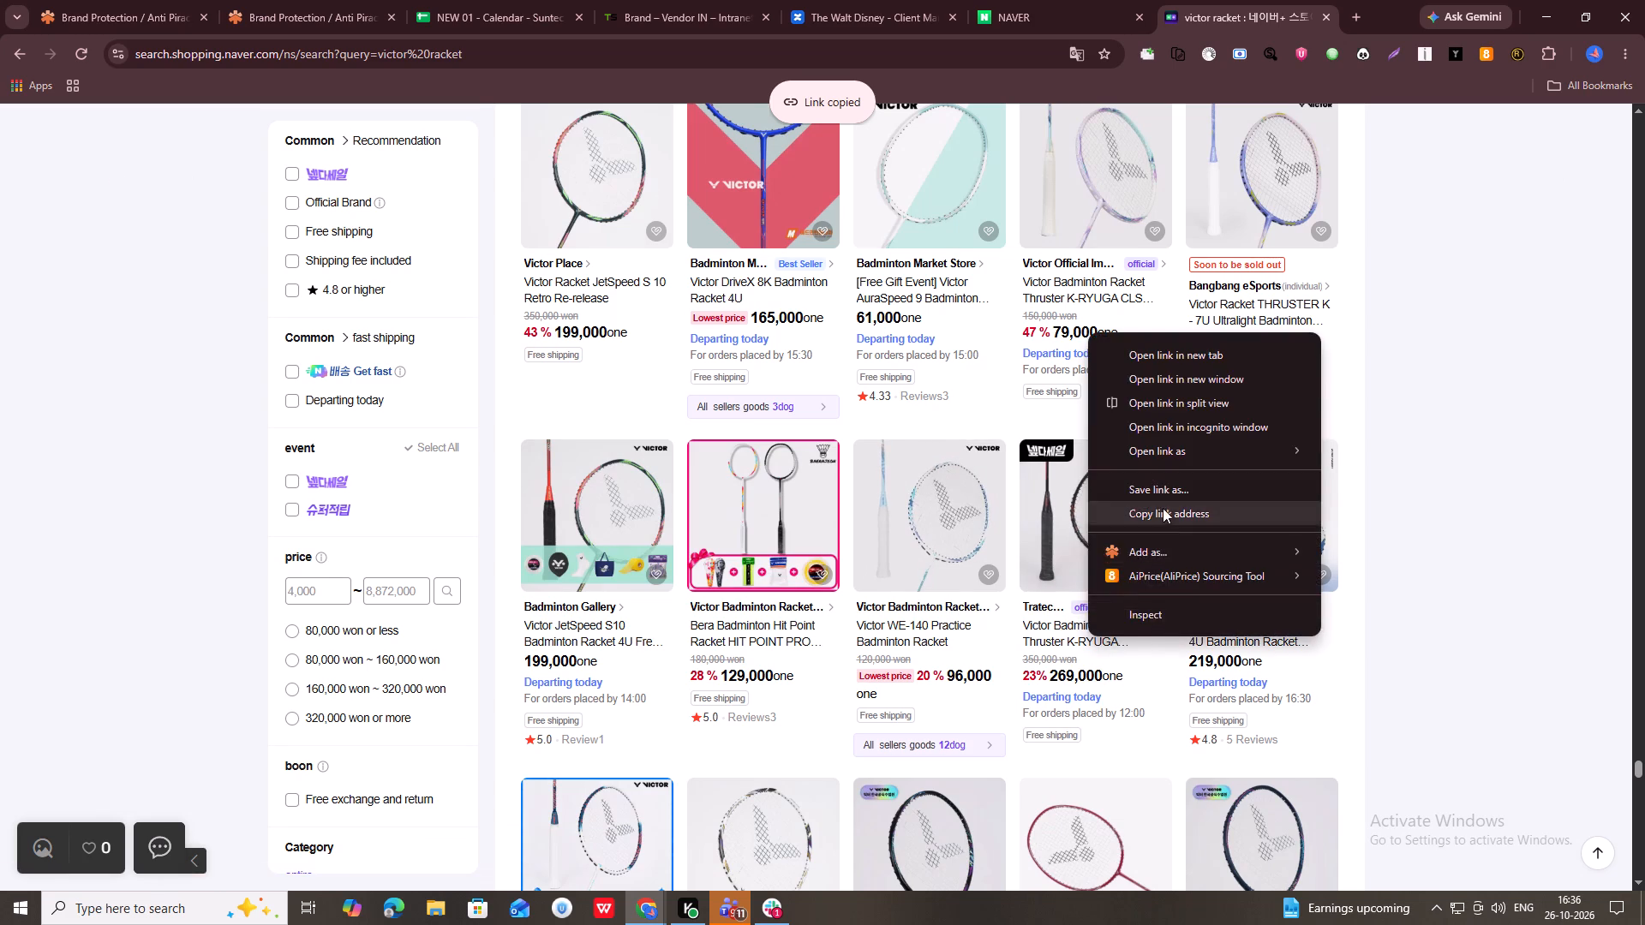
key("alt+Tab")
key("ctrl+v")
key("Down")
key("alt+Tab")
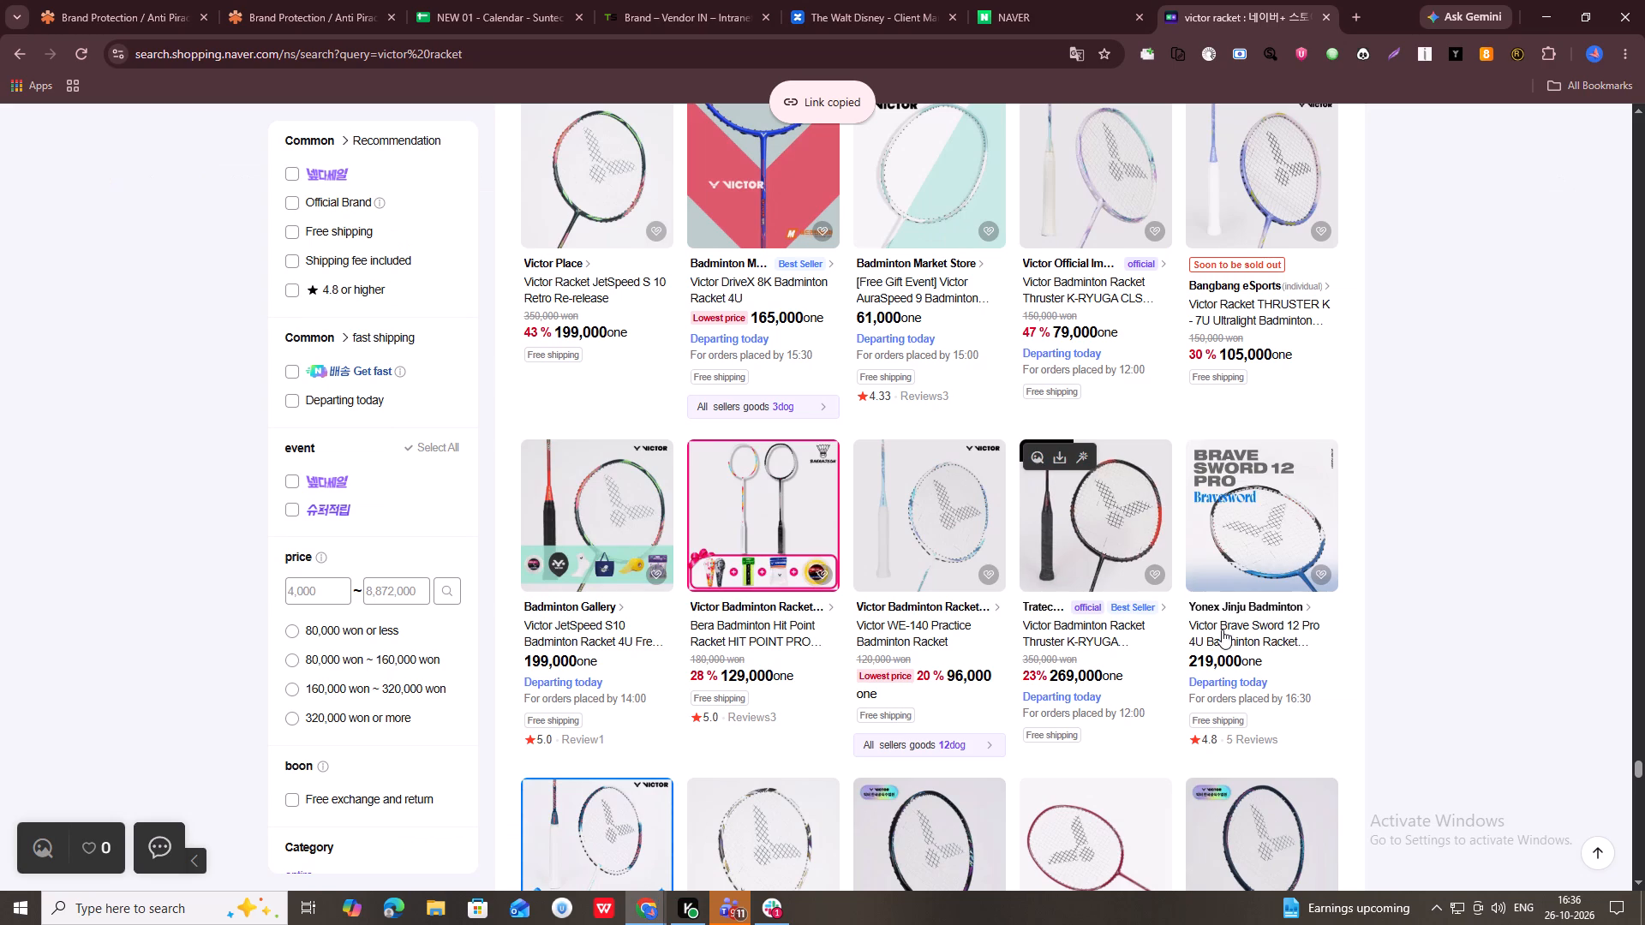
Copy the link of Yonex Jinju Badminton's Victor Brave Sword 12 Pro 4U listing on Naver into Links cell C101890.
right_click(1260, 628)
left_click(1340, 497)
key("alt+Tab")
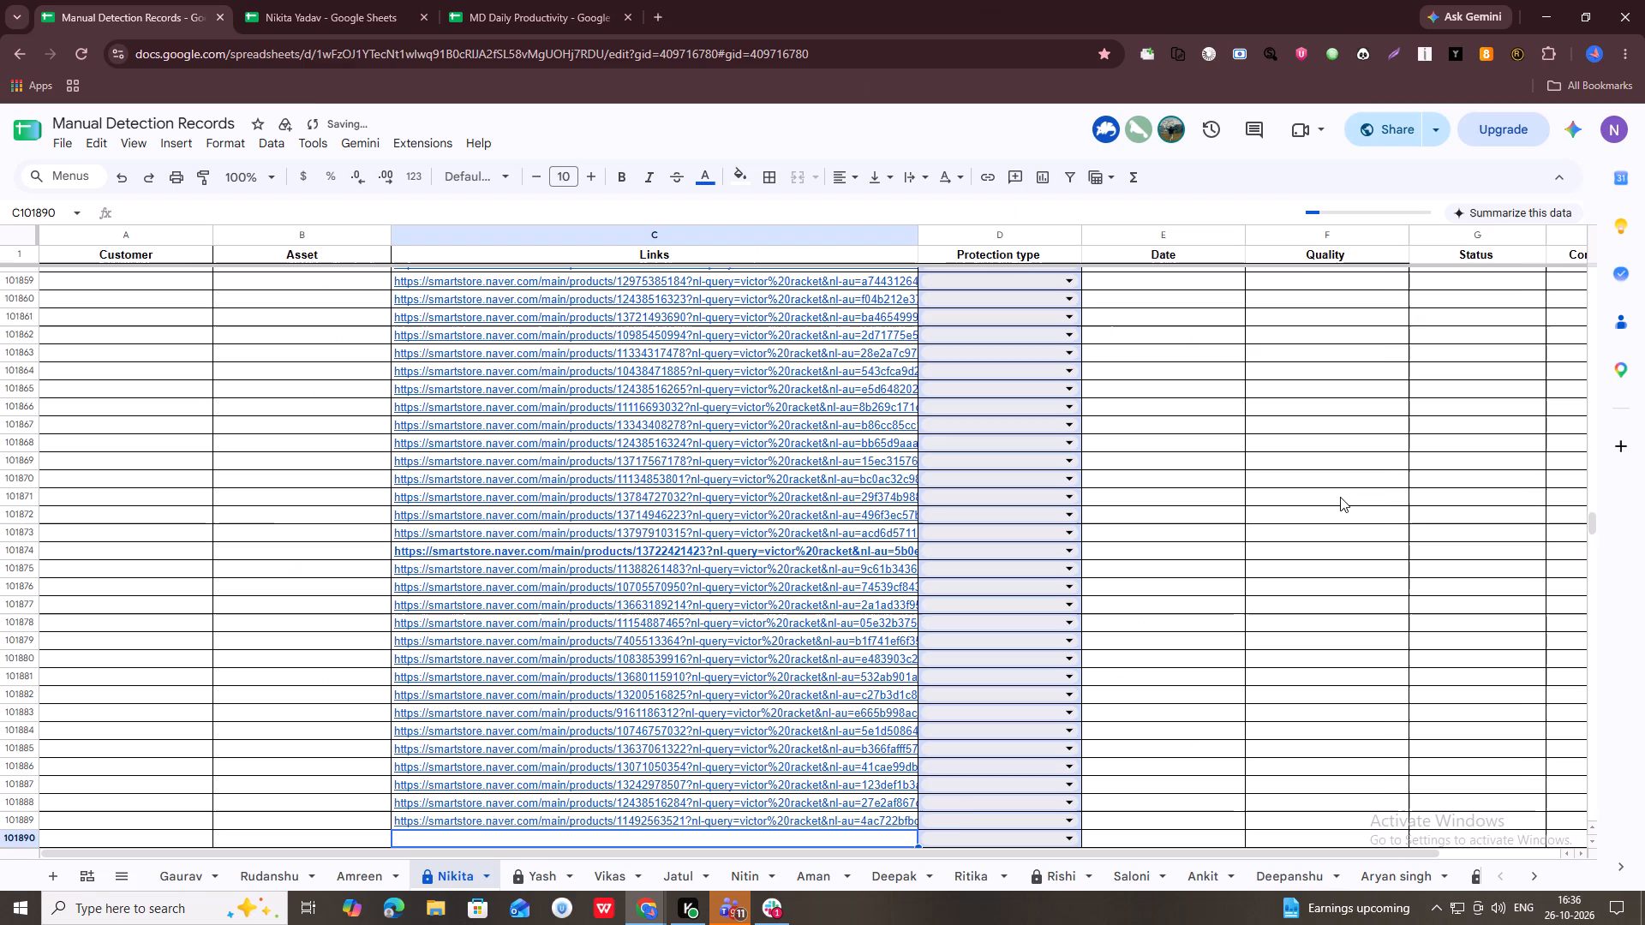
key("ctrl+v")
key("ctrl+shift+Up")
key("Down")
key("alt+Tab")
Copy the link of the Victor DriveX 0 Badminton Racket 4U listing on Naver into Links cell C101891.
key("Down")
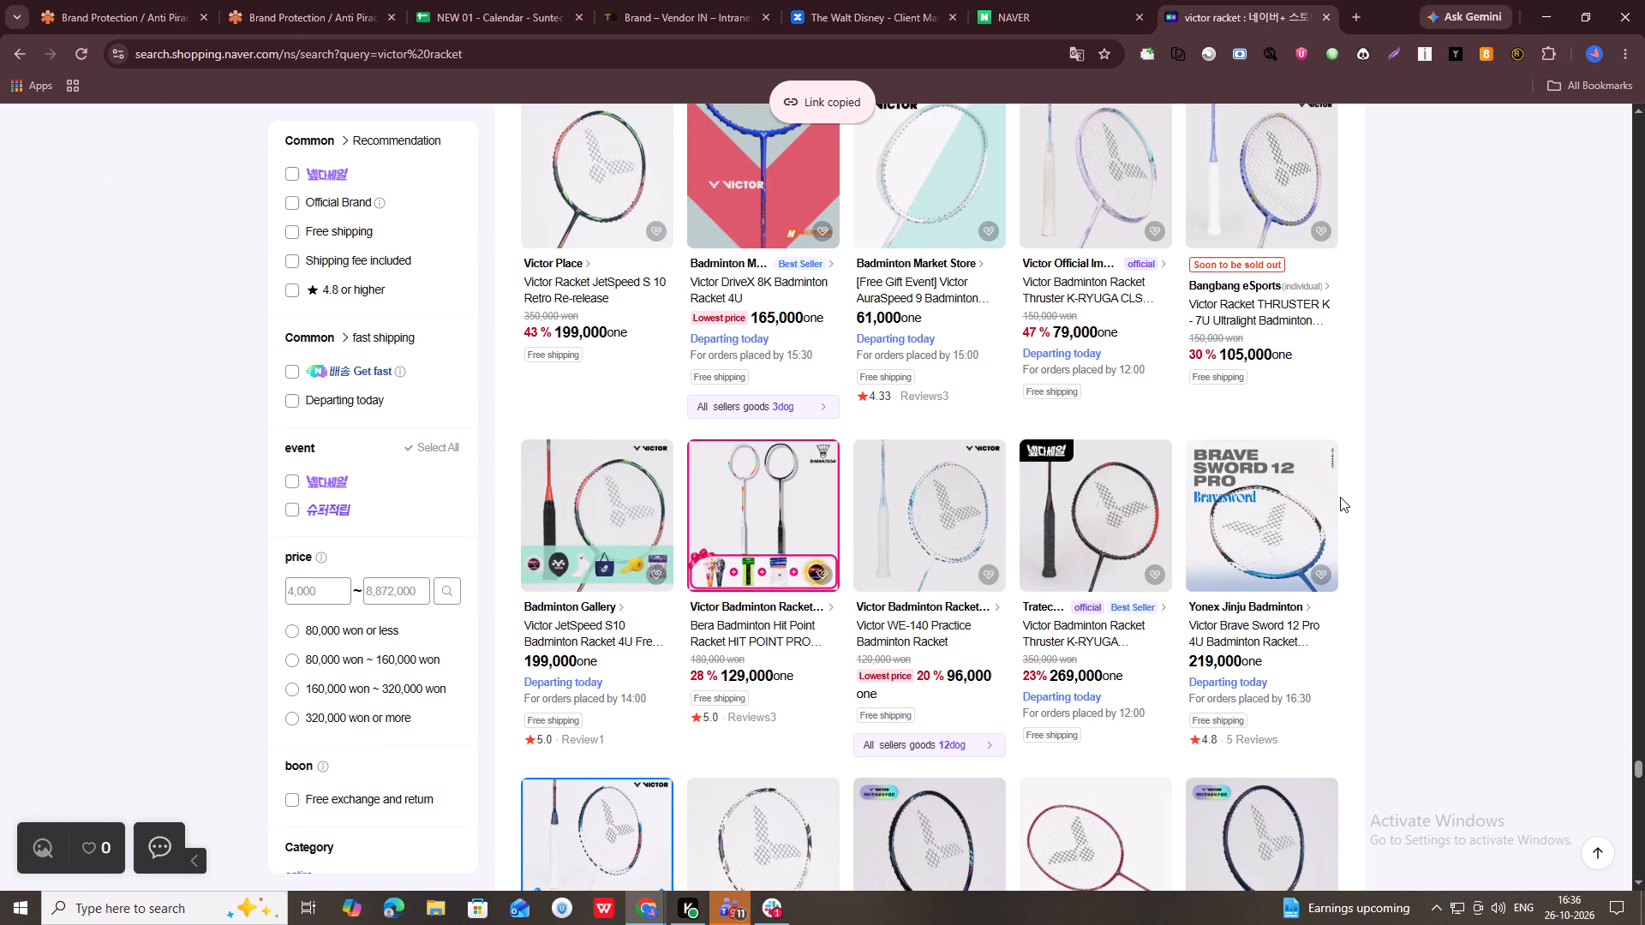
scroll(1355, 499, "down", 5)
right_click(582, 505)
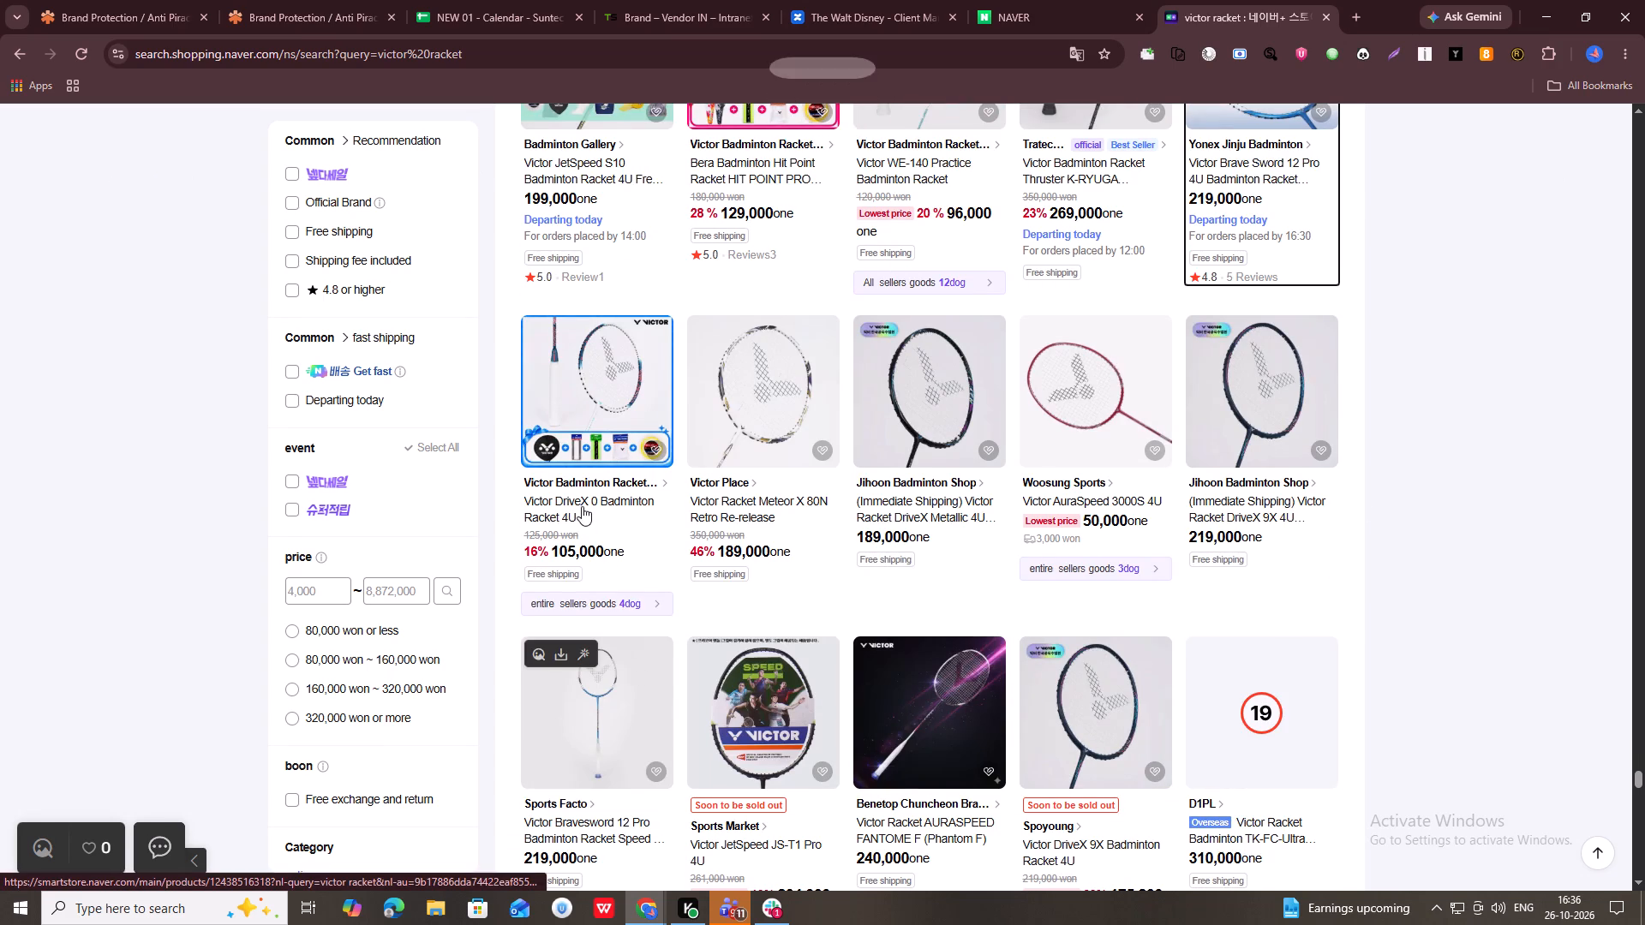
left_click(634, 687)
key("alt+Tab")
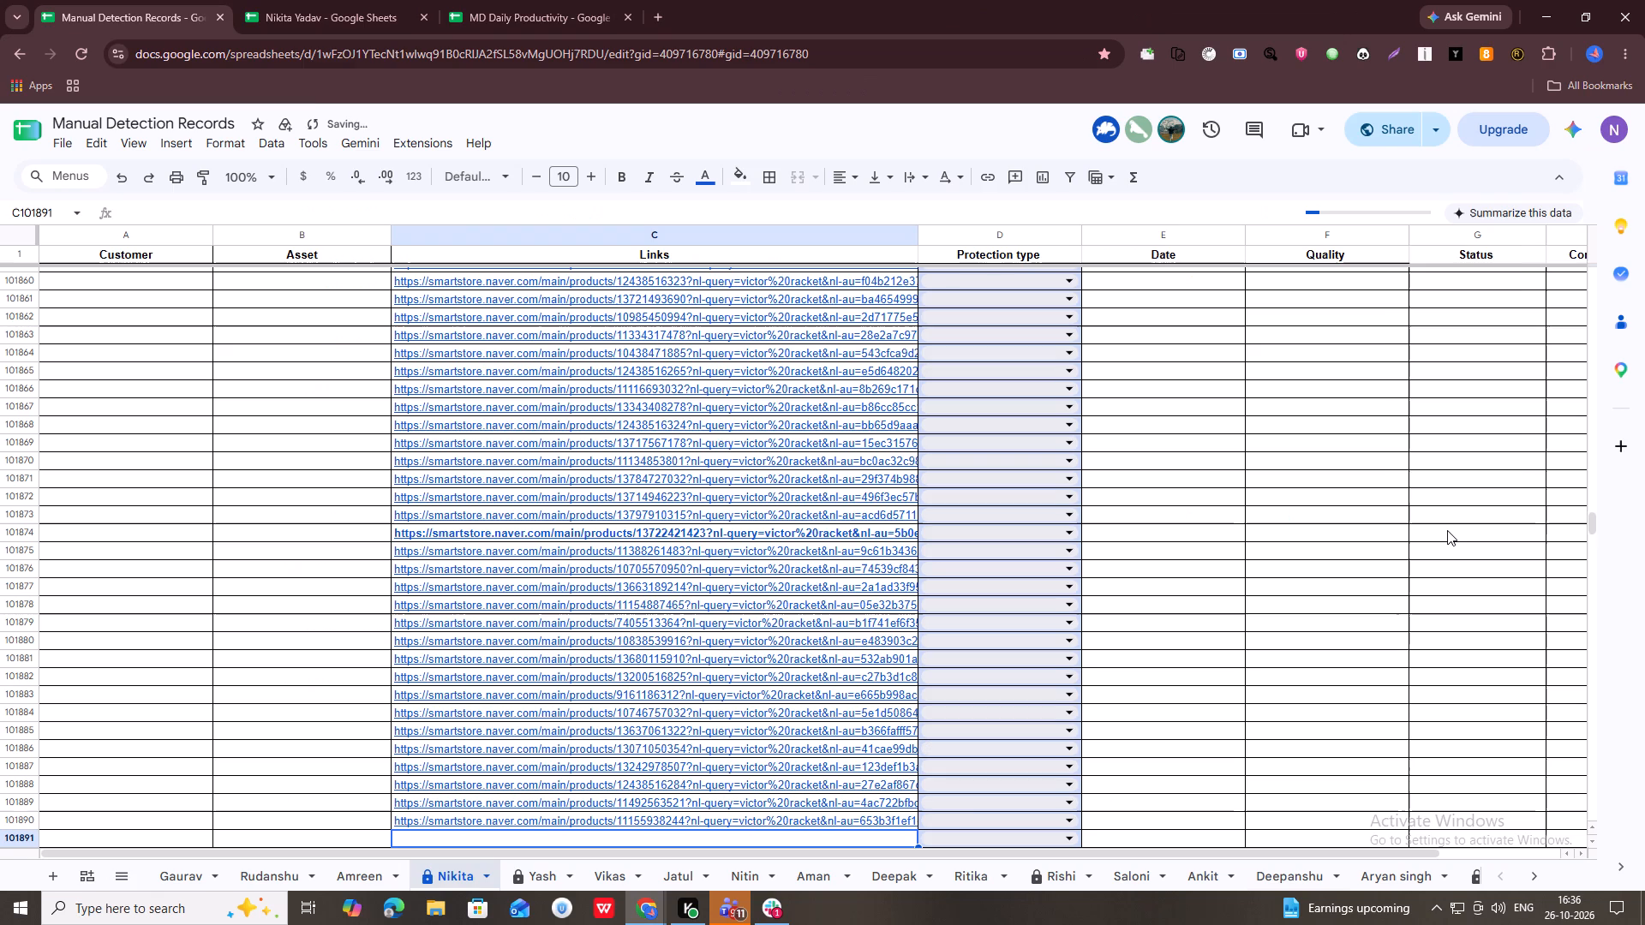
key("ctrl+v")
key("Down")
key("alt+Tab")
Copy the link of Victor Place's Meteor X 80N Retro Re-release listing on Naver into Links cell C101892.
right_click(761, 510)
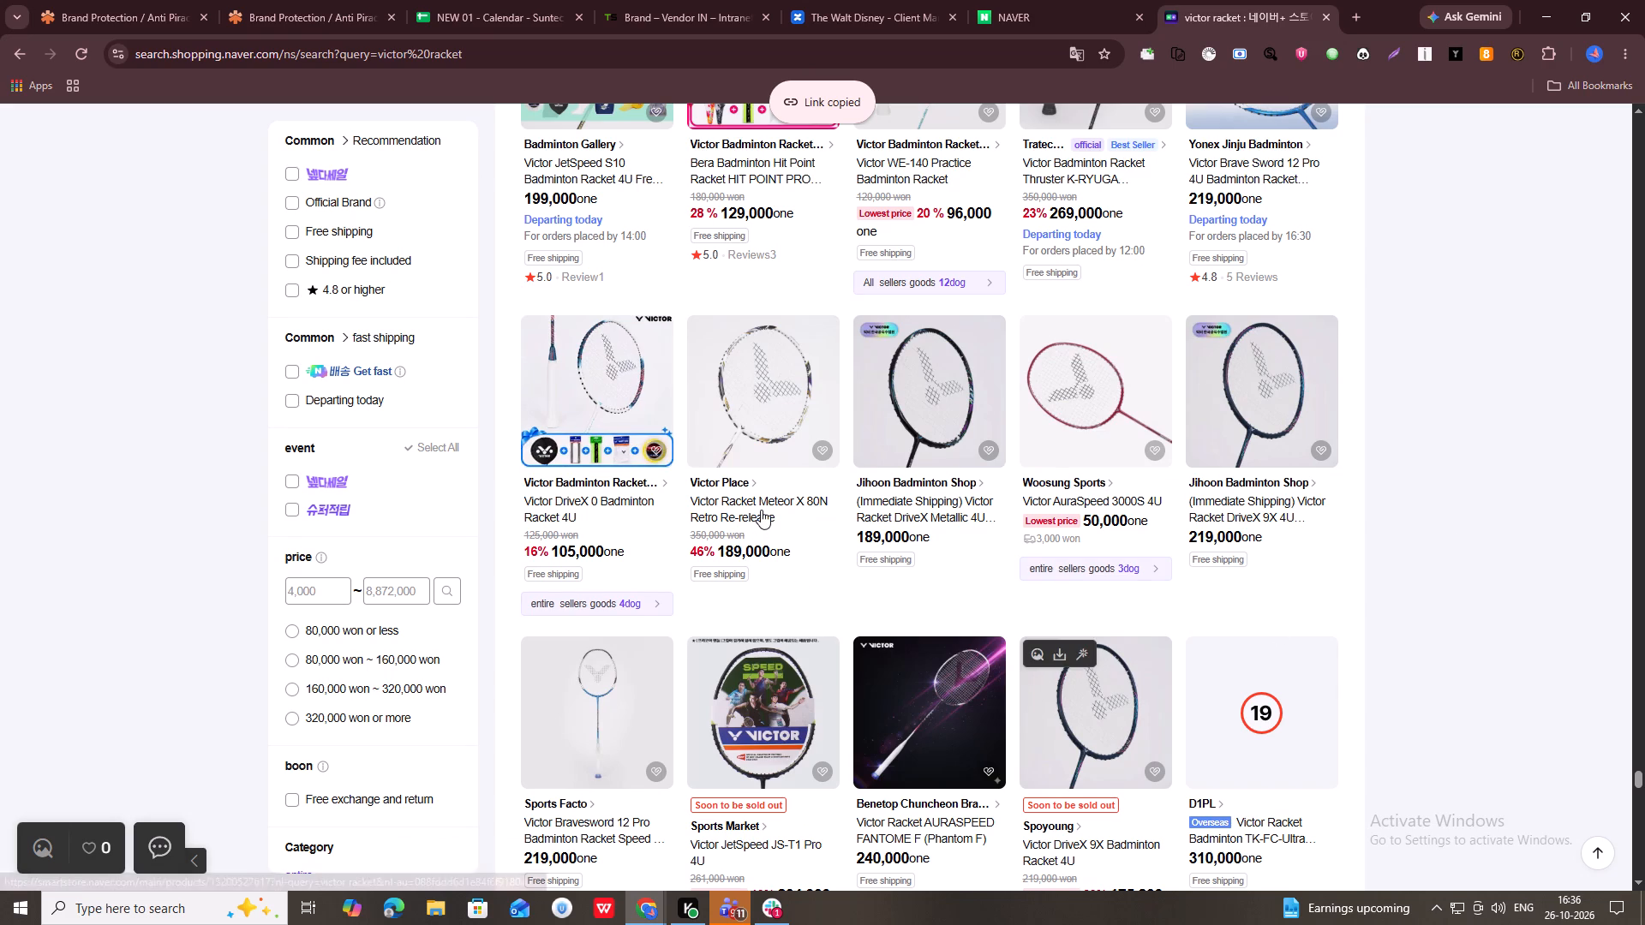
left_click(819, 687)
key("alt+Tab")
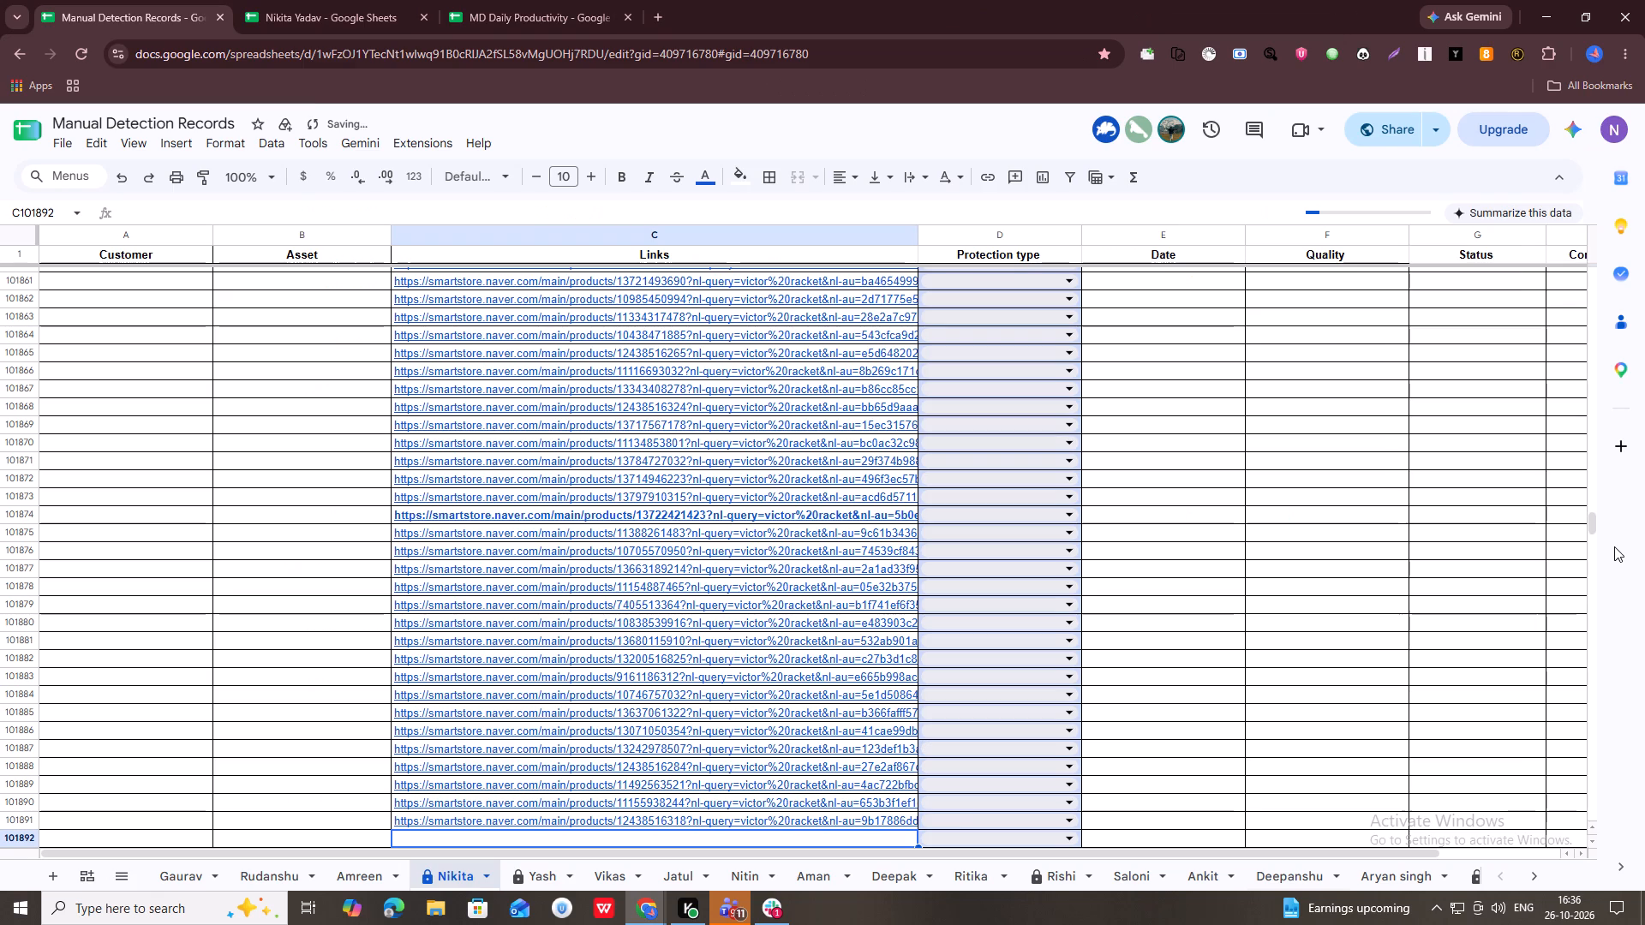
key("ctrl+v")
key("Down")
key("alt+Tab")
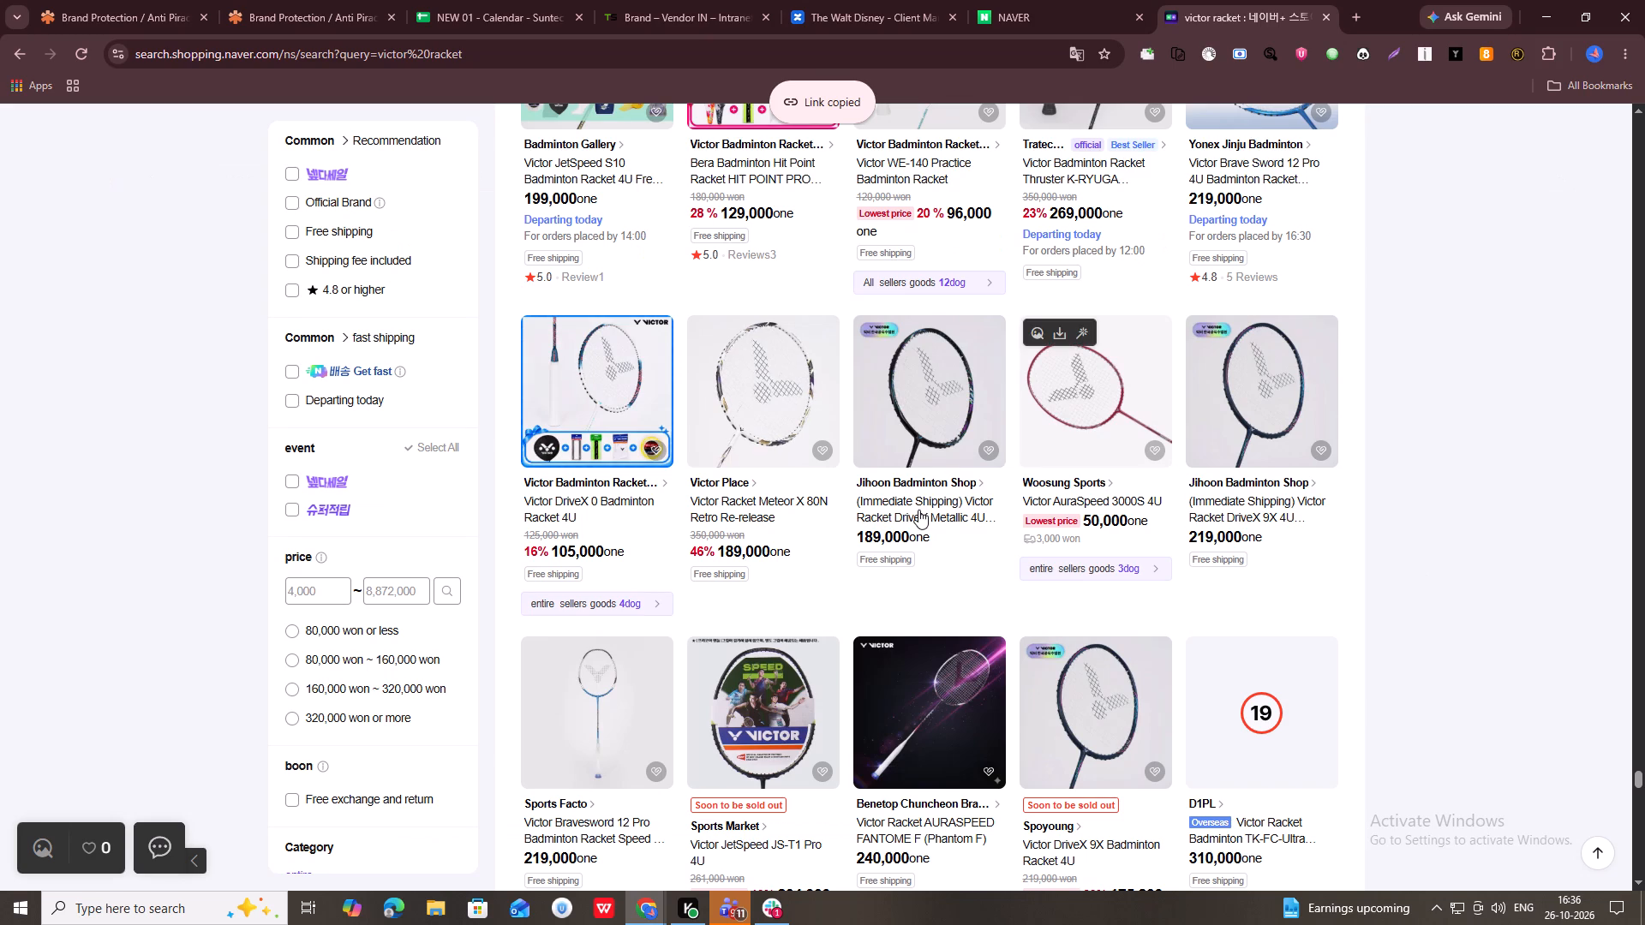
Copy the link of Jihoon Badminton Shop's Victor DriveX Metallic 4U listing on Naver into Links cell C101893.
right_click(918, 510)
left_click(952, 688)
key("alt+Tab")
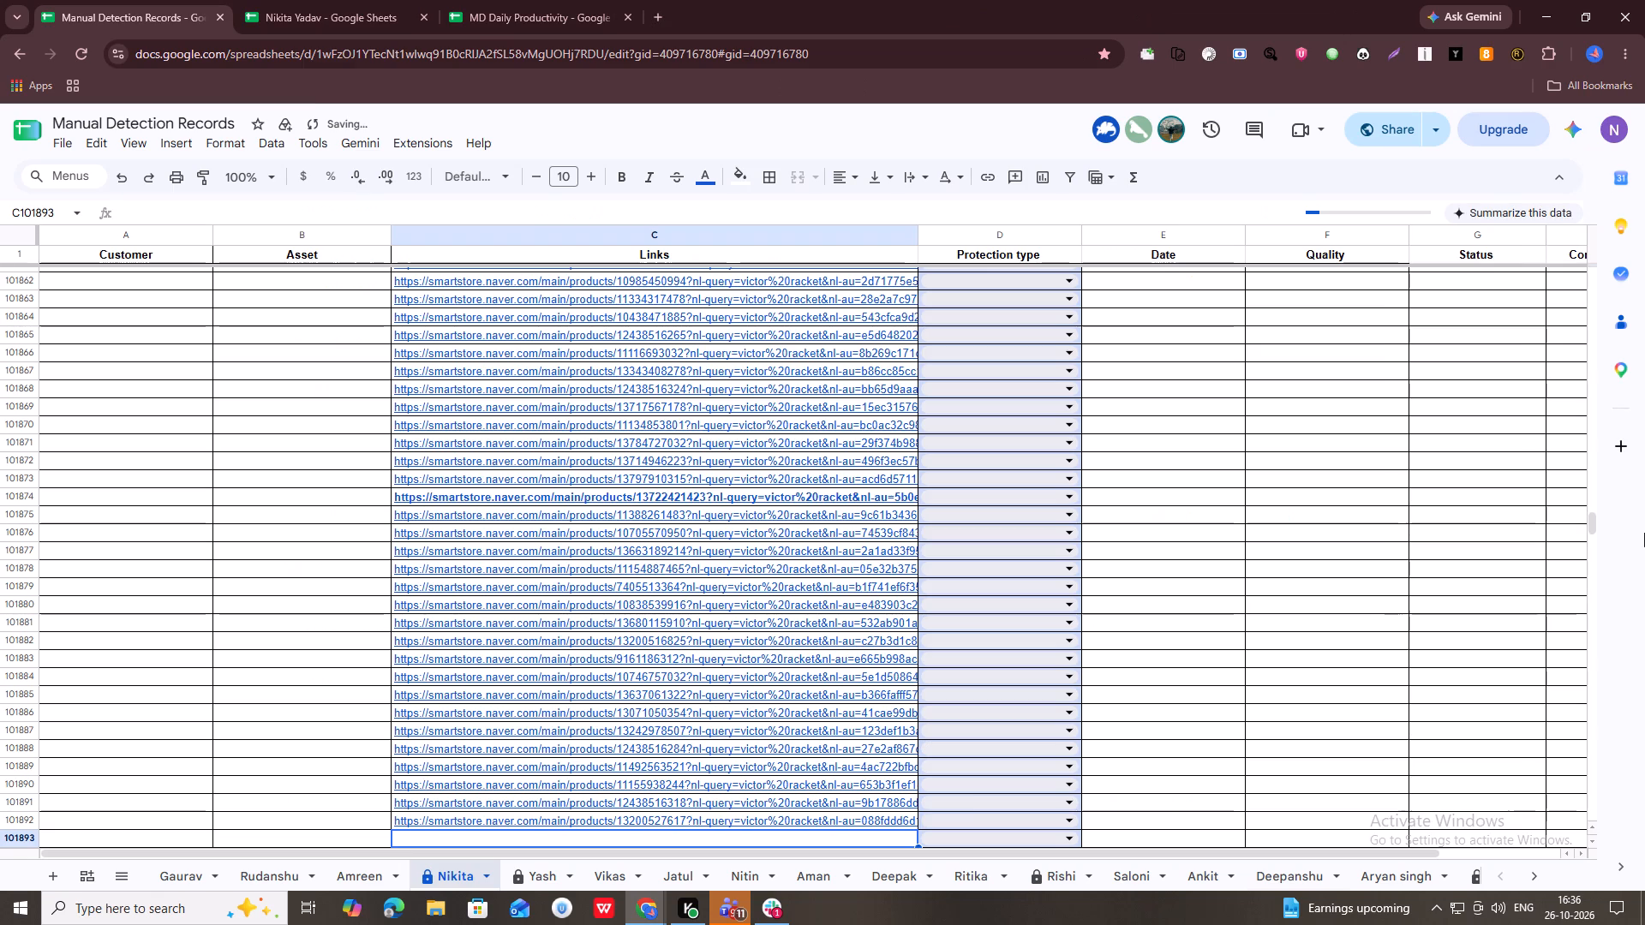
key("ctrl+v")
key("Down")
key("alt+Tab")
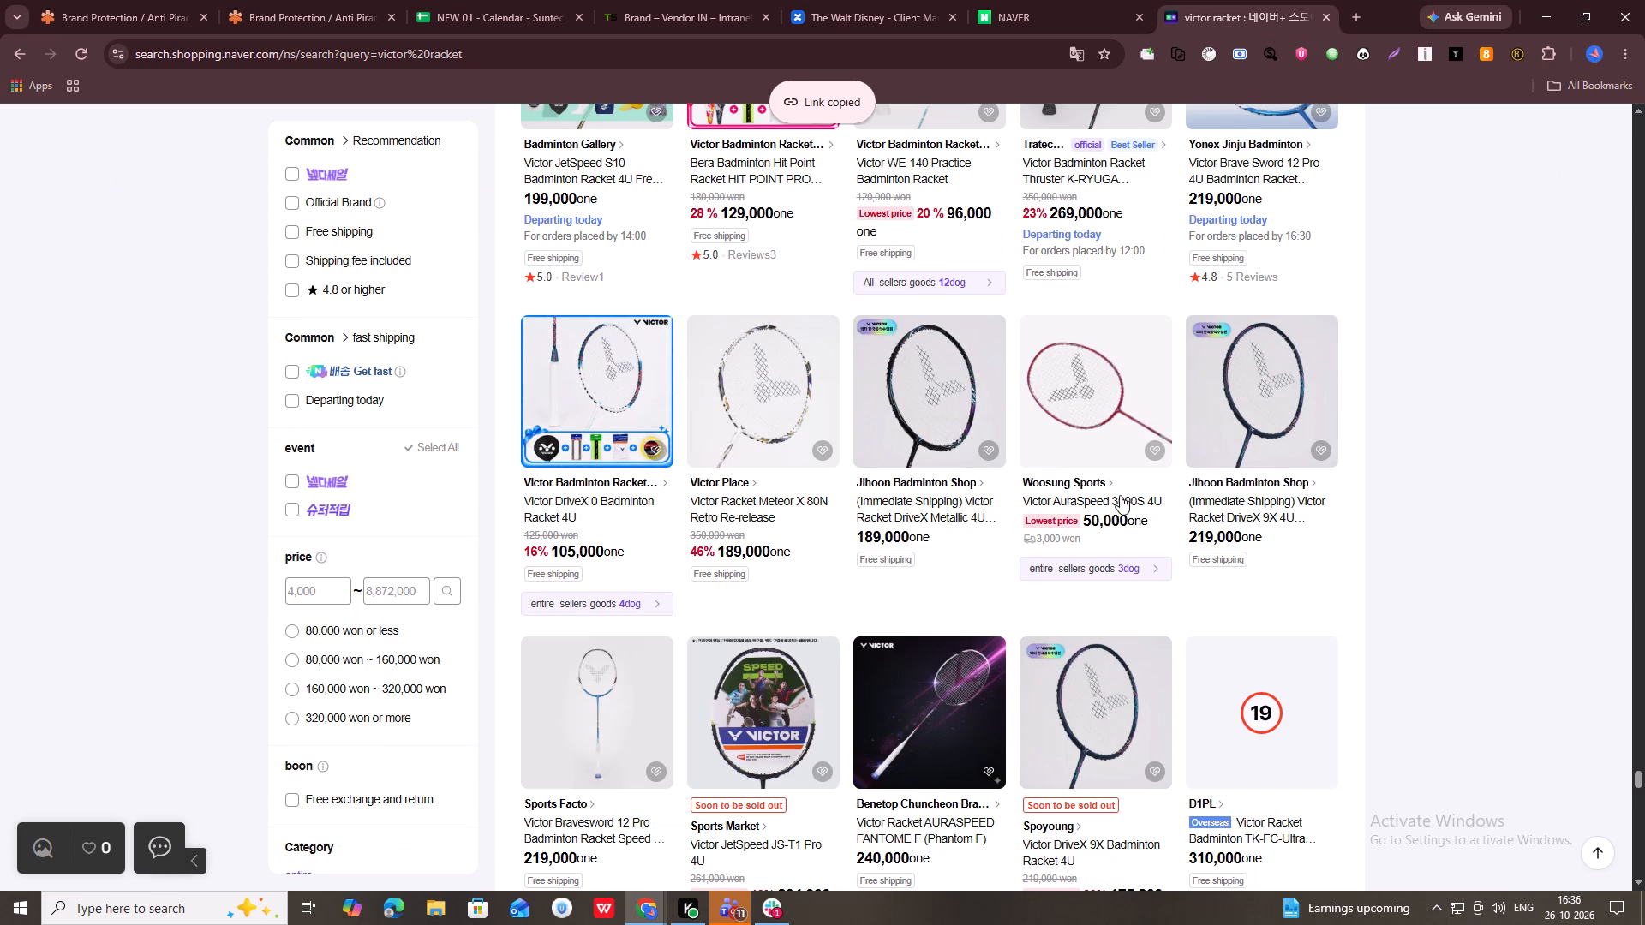
Copy the link of Woosung Sports' Victor AuraSpeed 3000S 4U listing on Naver into Links cell C101894.
right_click(1120, 495)
left_click(1169, 673)
right_click(1169, 673)
key("alt+Tab")
key("ctrl+v")
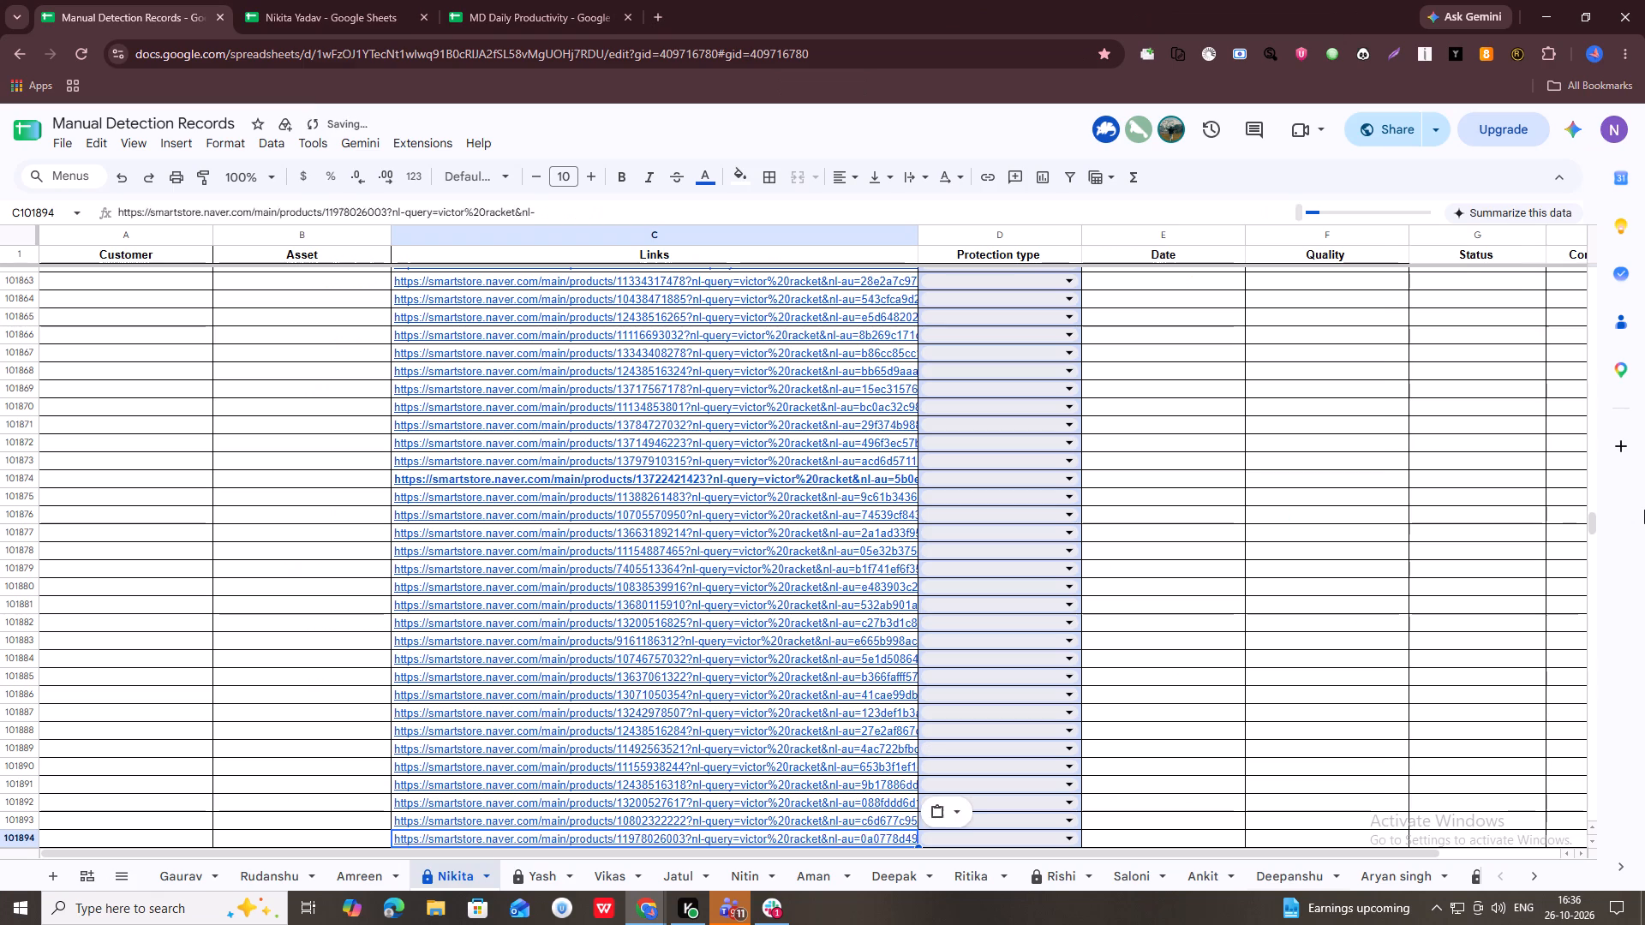
key("Down")
key("alt+Tab")
Copy the link of Jihoon Badminton Shop's Victor DriveX 9X 4U listing on Naver into Links cell C101895.
right_click(1247, 506)
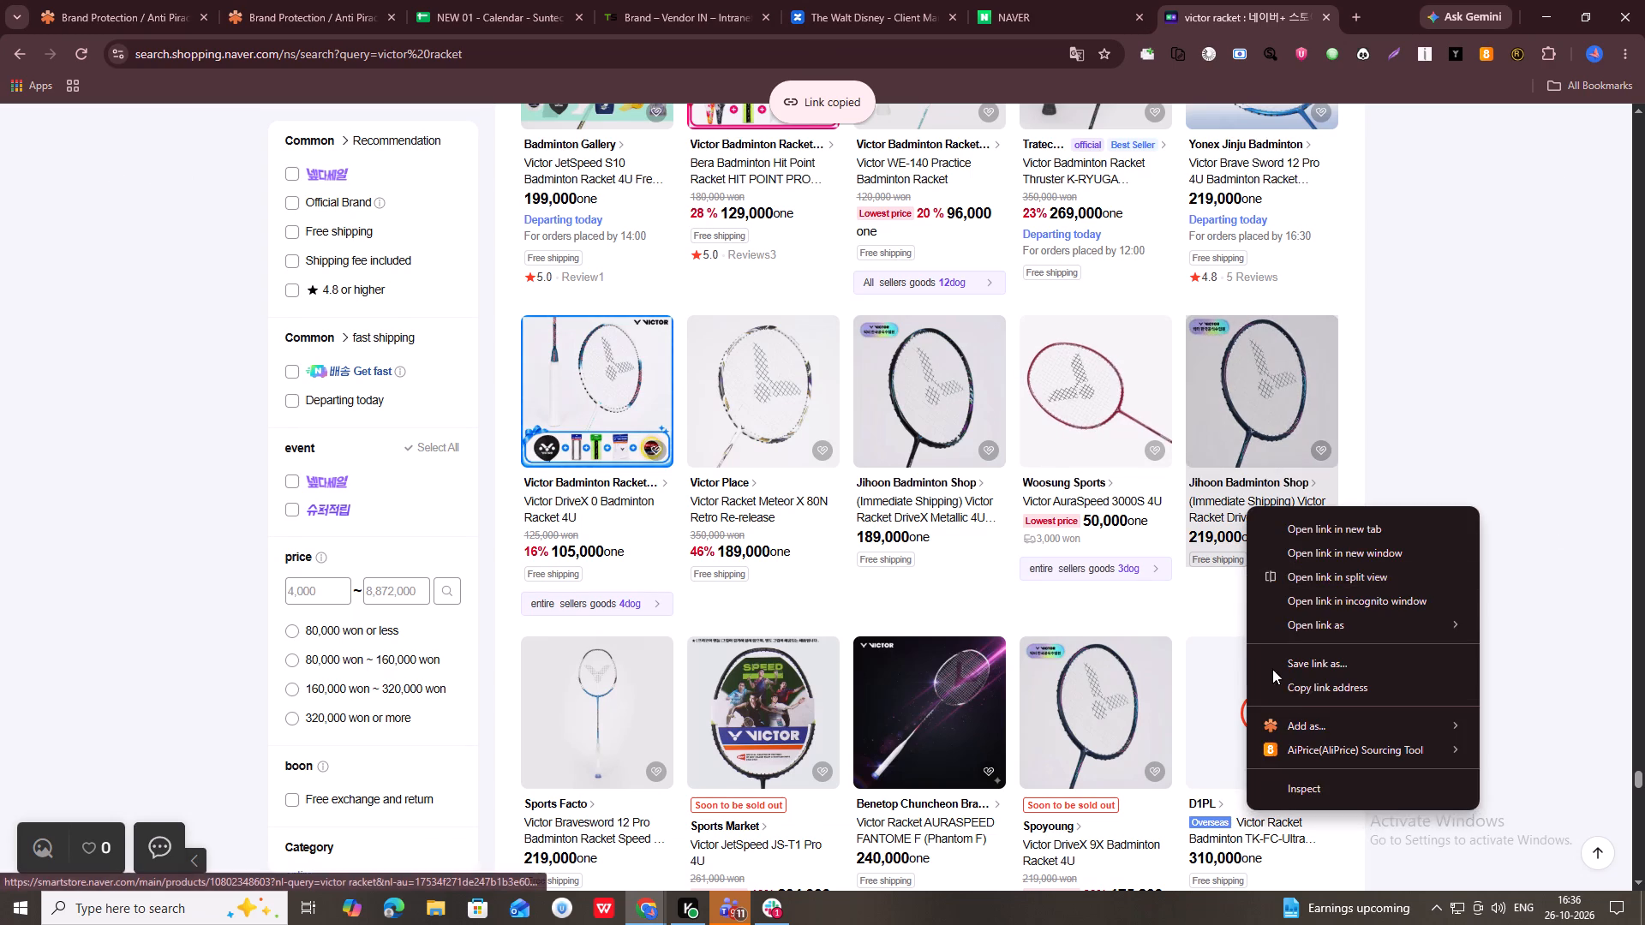
left_click(1293, 685)
key("alt+Tab")
key("ctrl+v")
key("ctrl+shift+Up")
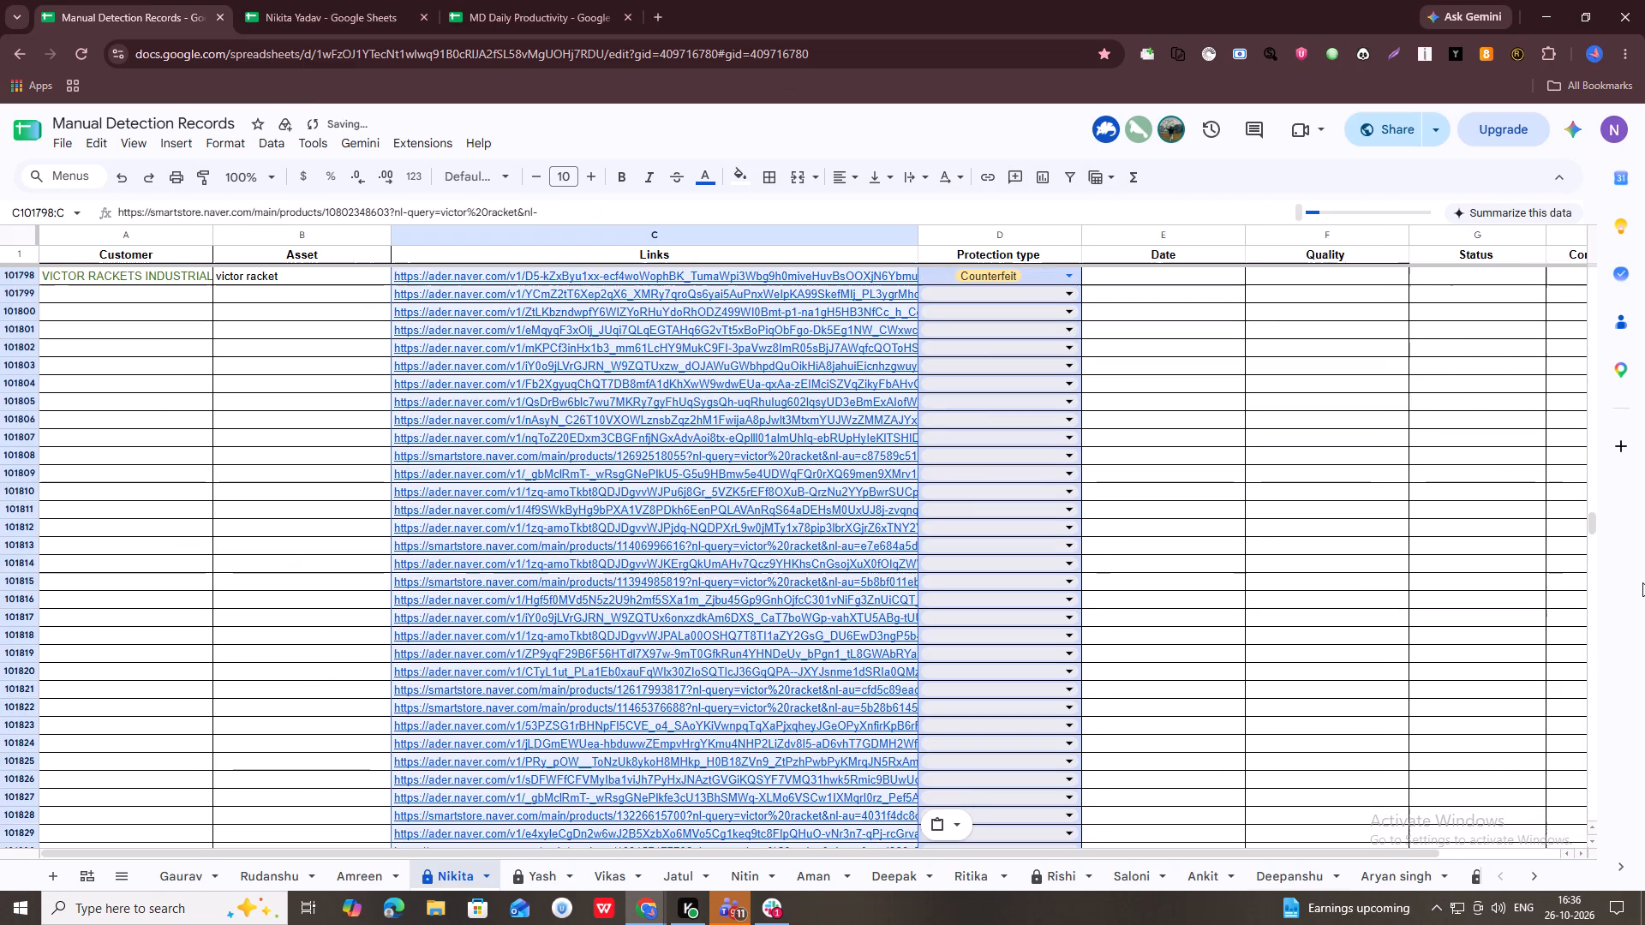
key("Down")
key("alt+Tab")
Copy the link of Sports Facto's Victor Bravesword 12 Pro listing on Naver into Links cell C101896.
key("Down")
scroll(871, 816, "down", 4)
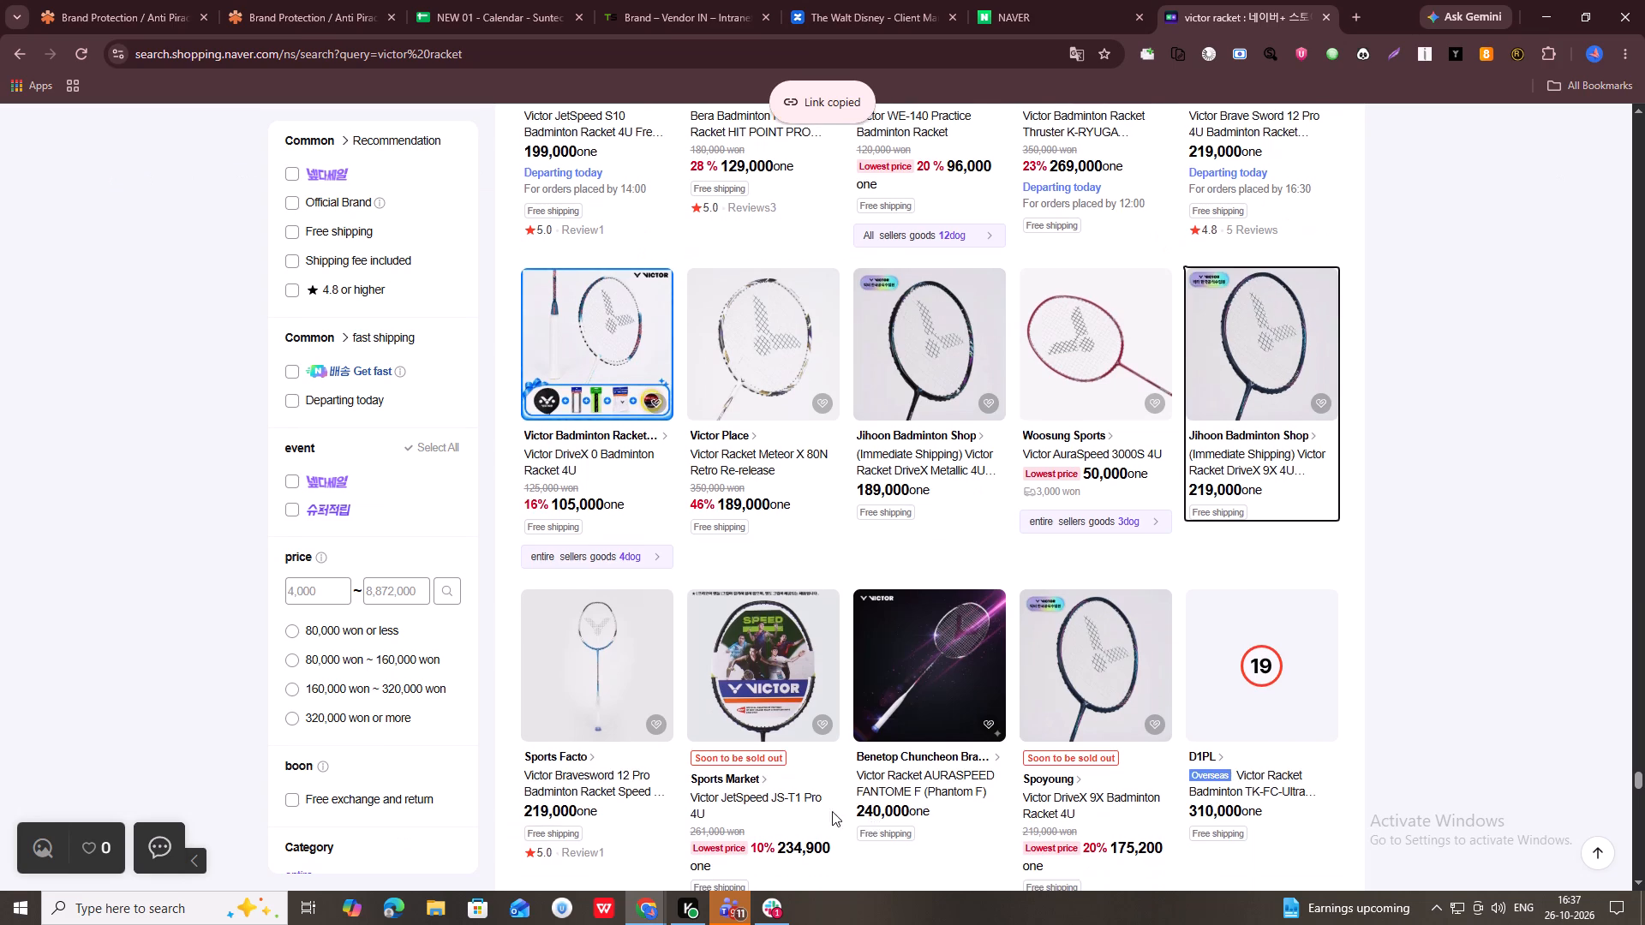
right_click(593, 457)
left_click(635, 631)
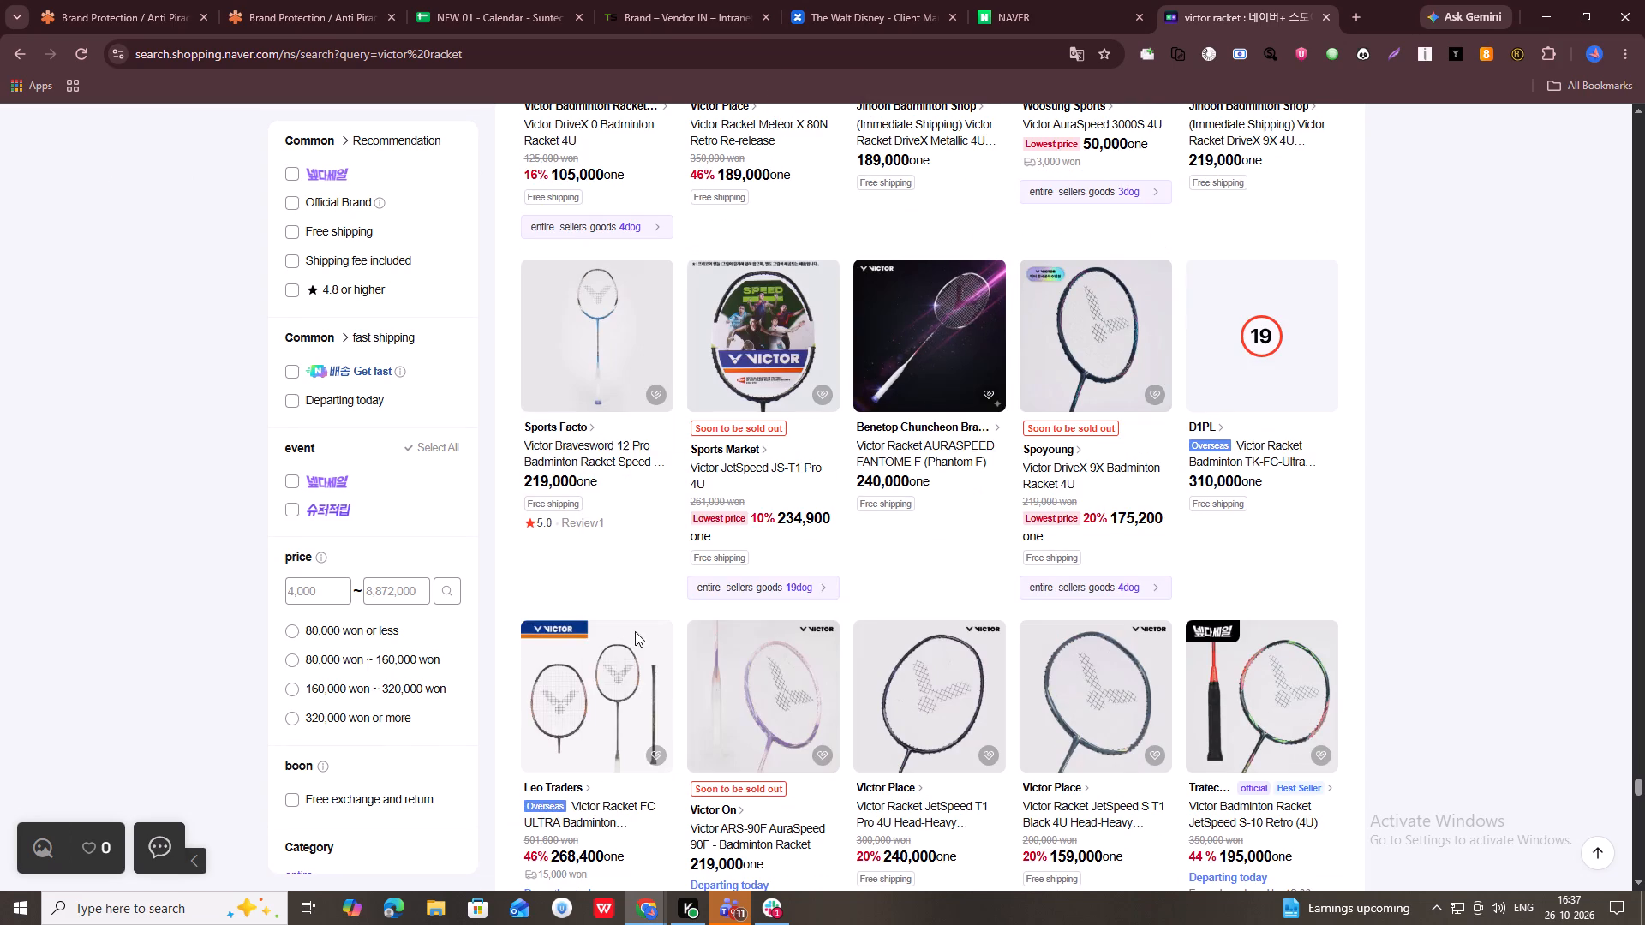
key("alt+Tab")
key("ctrl+v")
key("ctrl+c")
key("ctrl+Down")
key("alt+Tab")
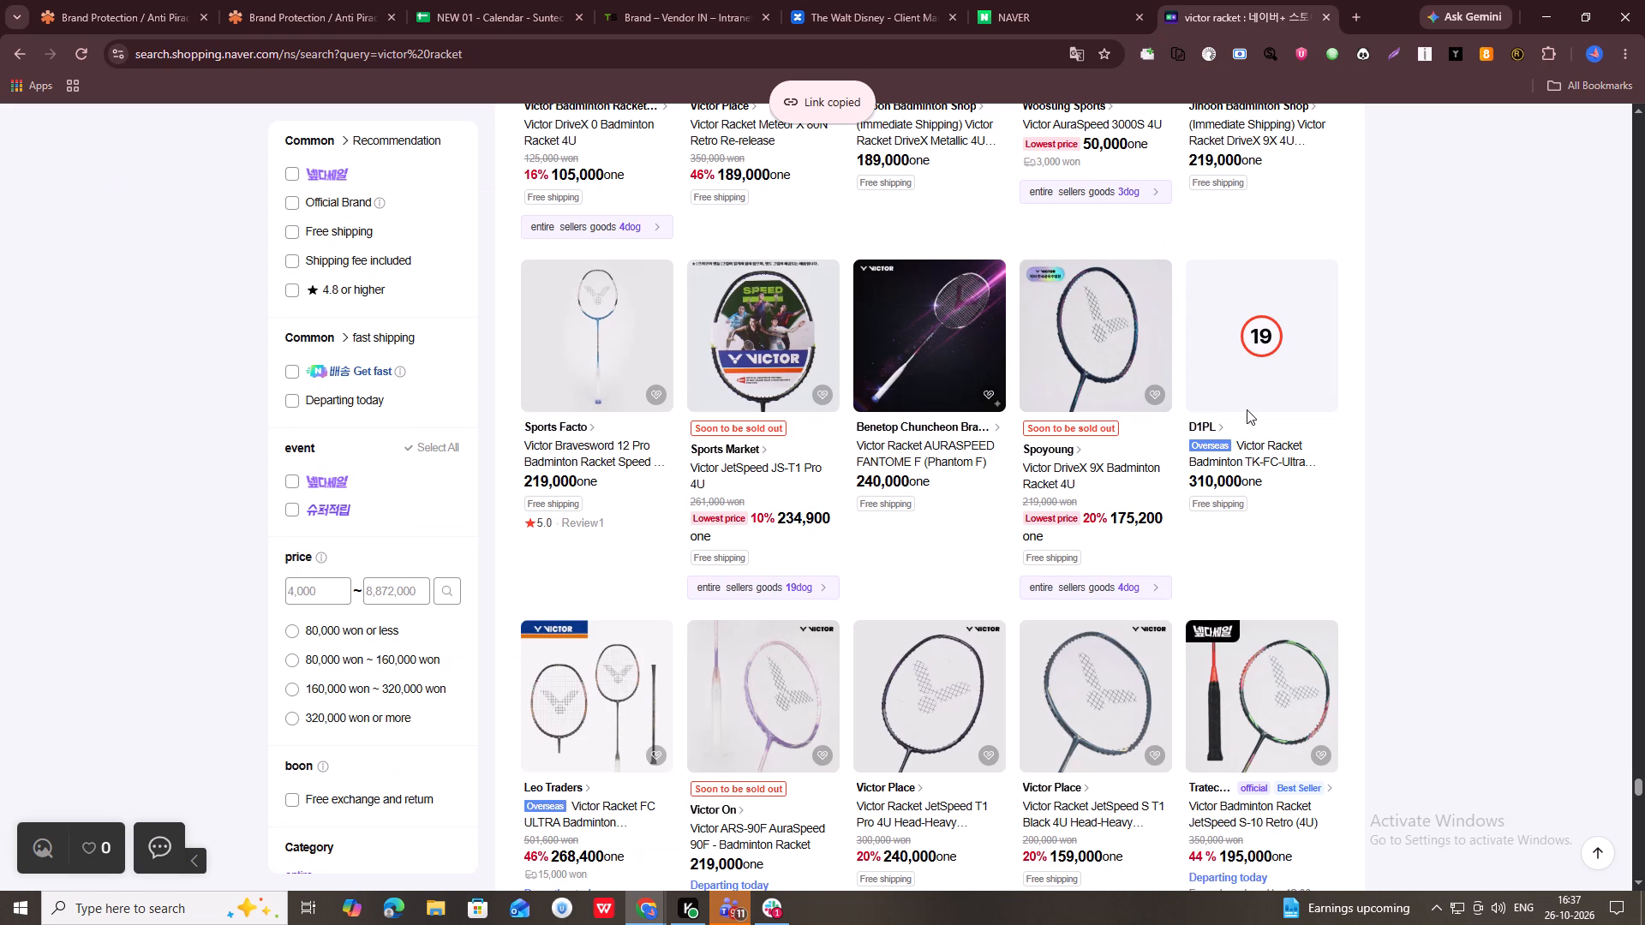
Copy the link of Sports Market's Victor JetSpeed JS-T1 Pro 4U listing on Naver into Links cell C101897.
right_click(754, 467)
left_click(802, 646)
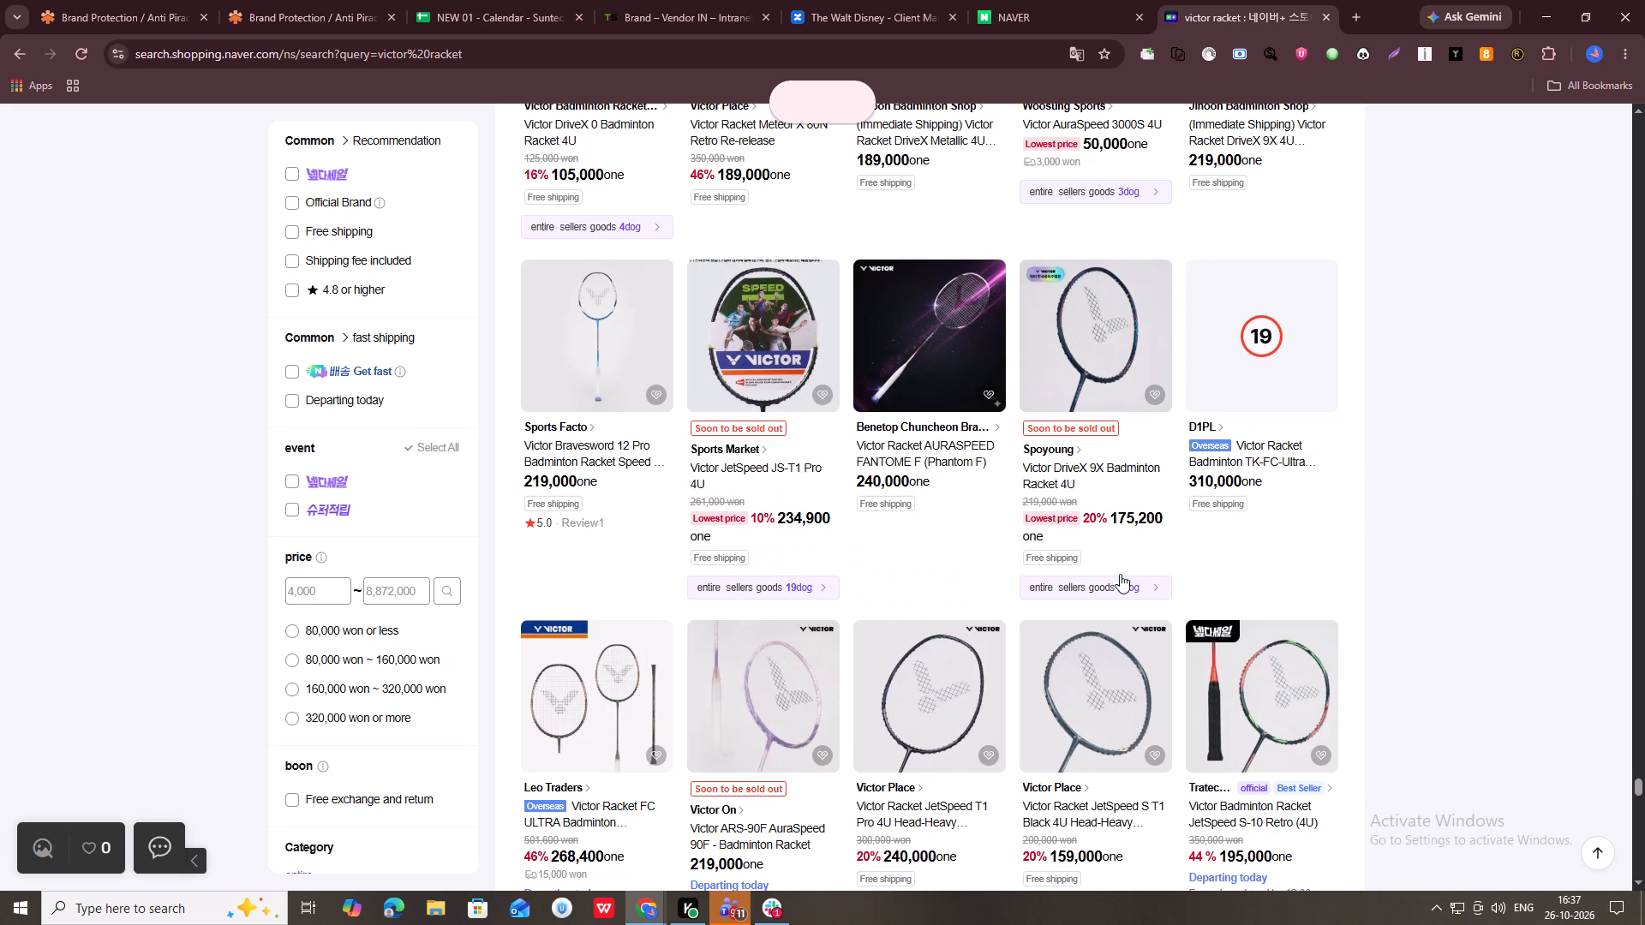
key("alt+Tab")
key("ctrl+Up")
key("Down")
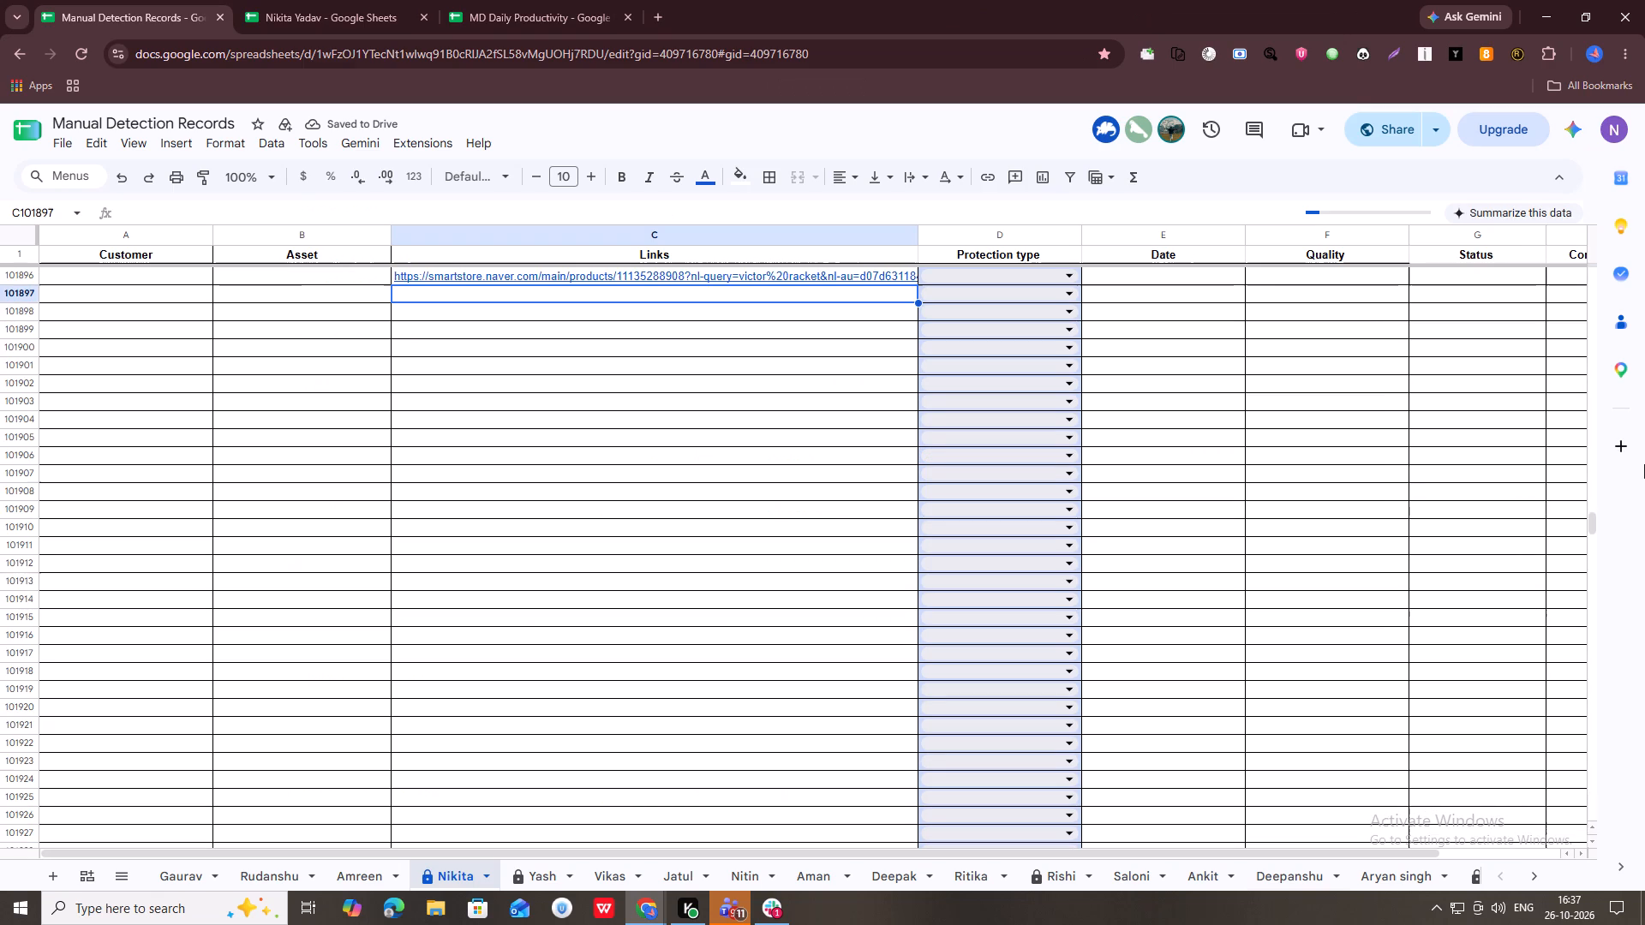
key("ctrl+v")
key("Down")
key("alt+Tab")
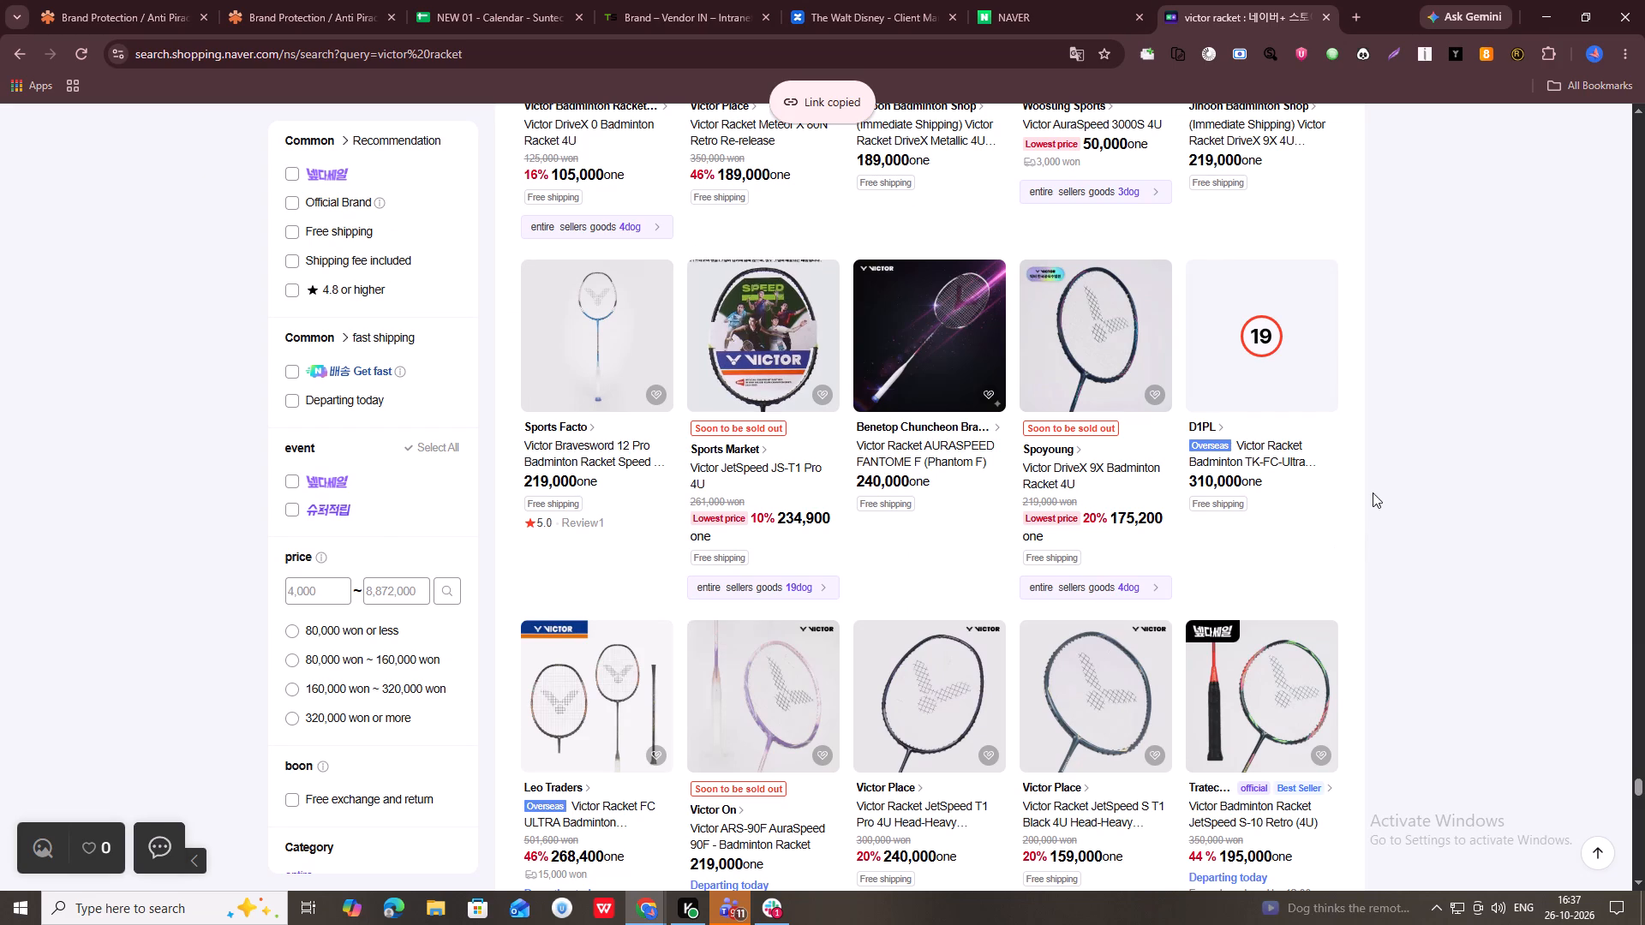
Copy the link of Benetop Chuncheon's Victor AURASPEED FANTOME F listing on Naver into Links cell C101898.
key("Right")
right_click(943, 457)
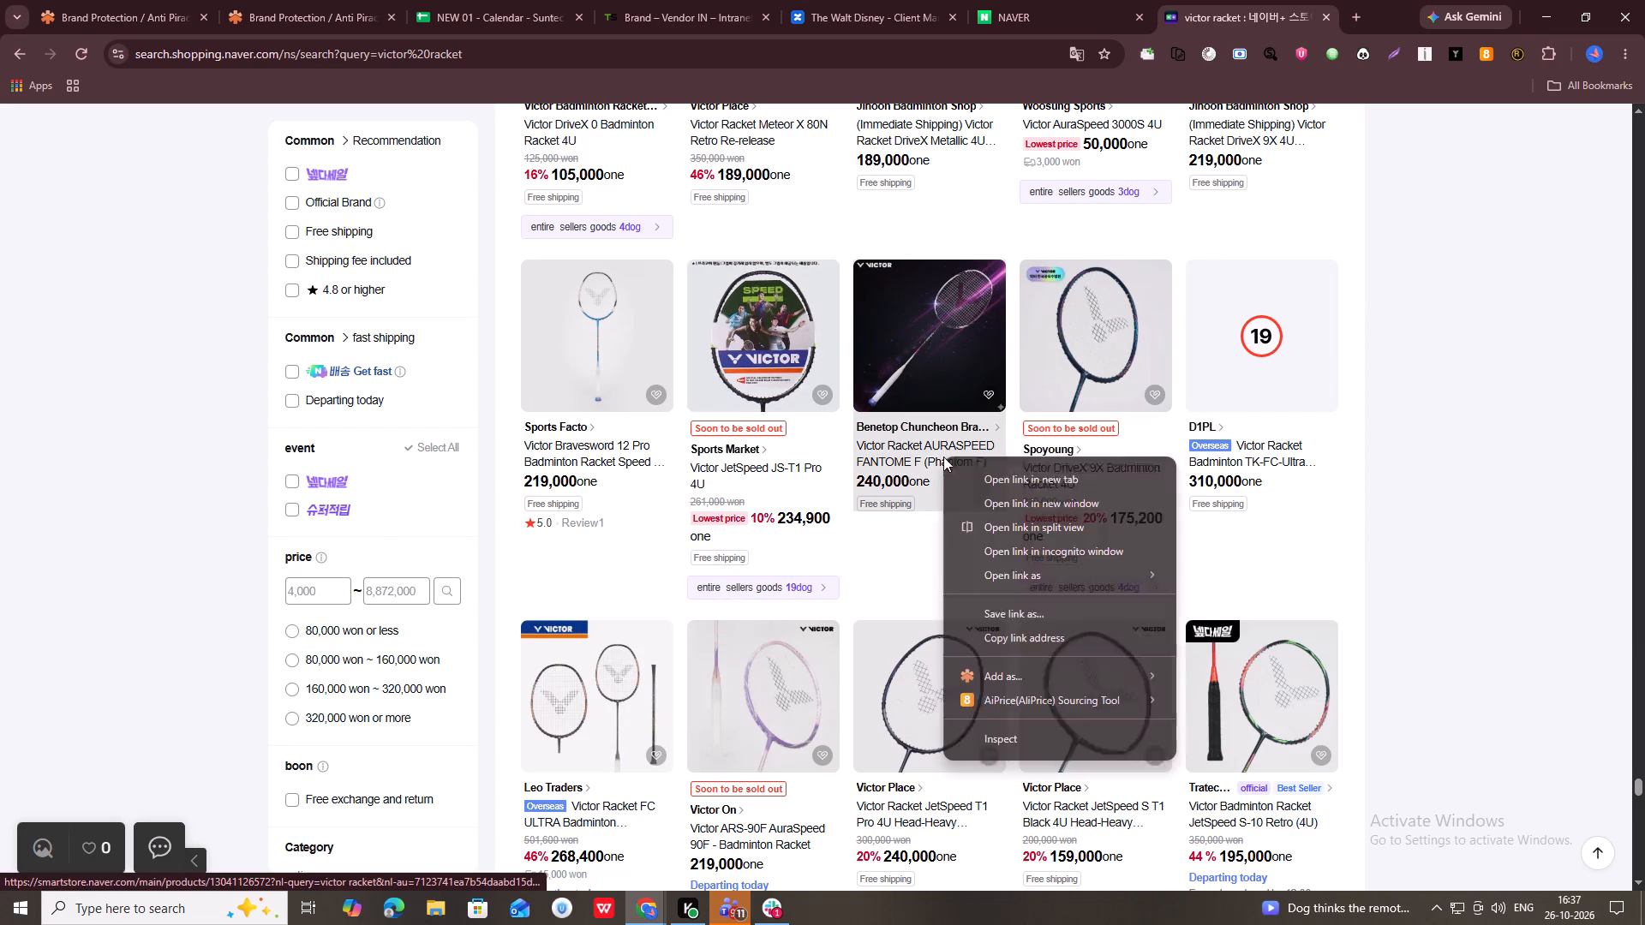
left_click(990, 635)
key("alt+Tab")
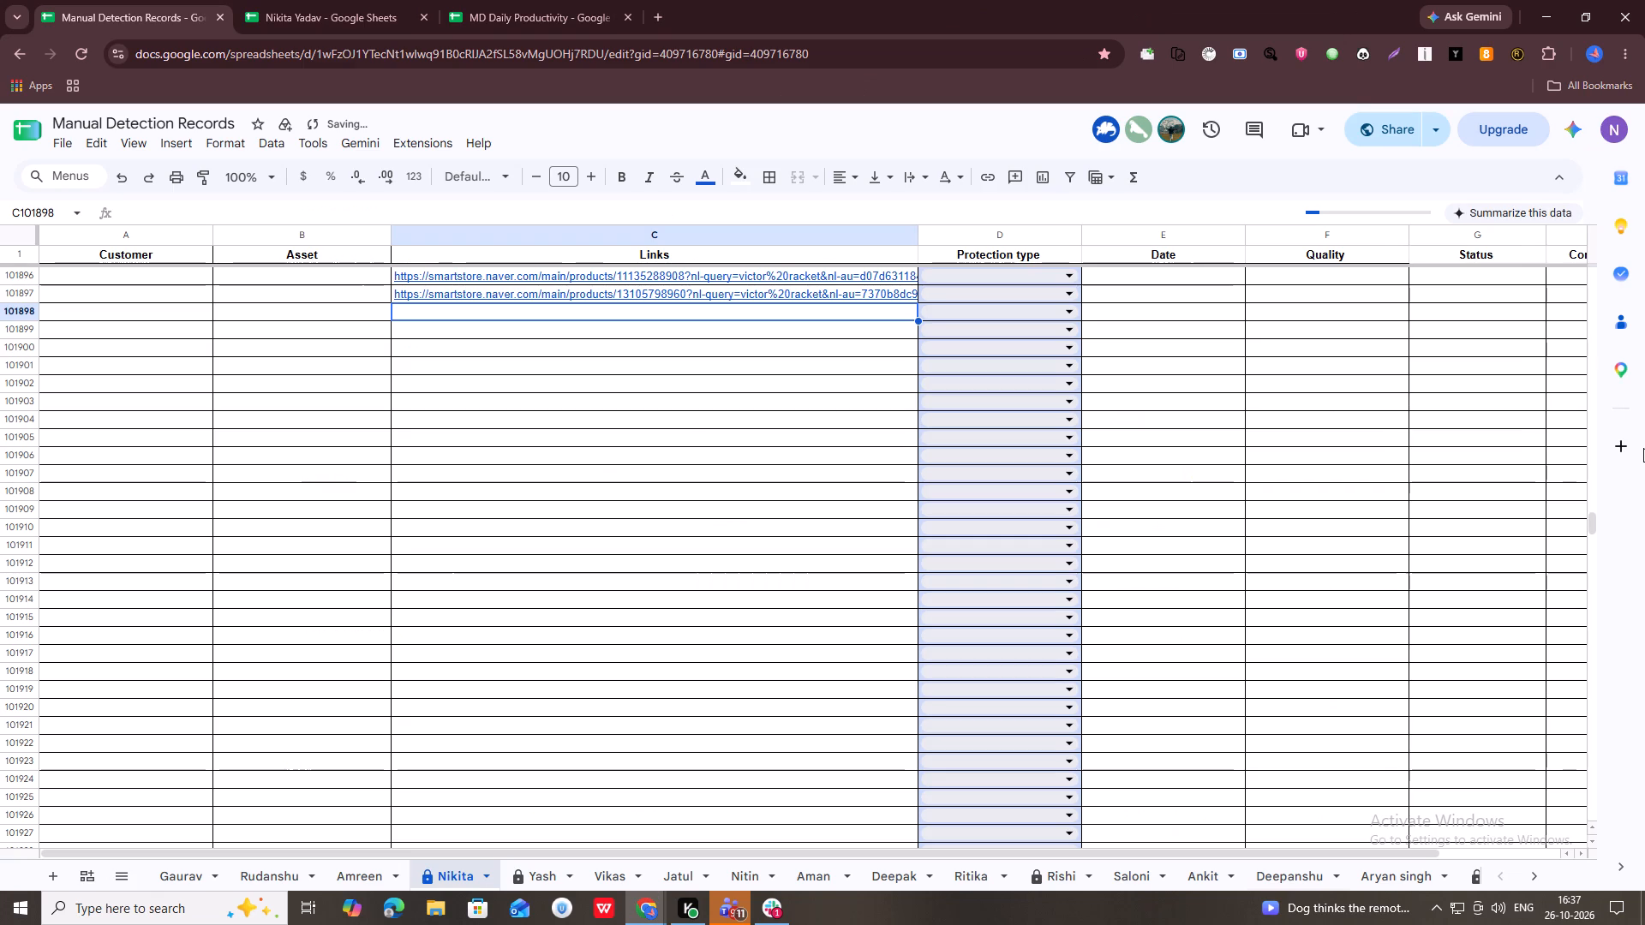
key("ctrl+v")
key("Down")
key("alt+Tab")
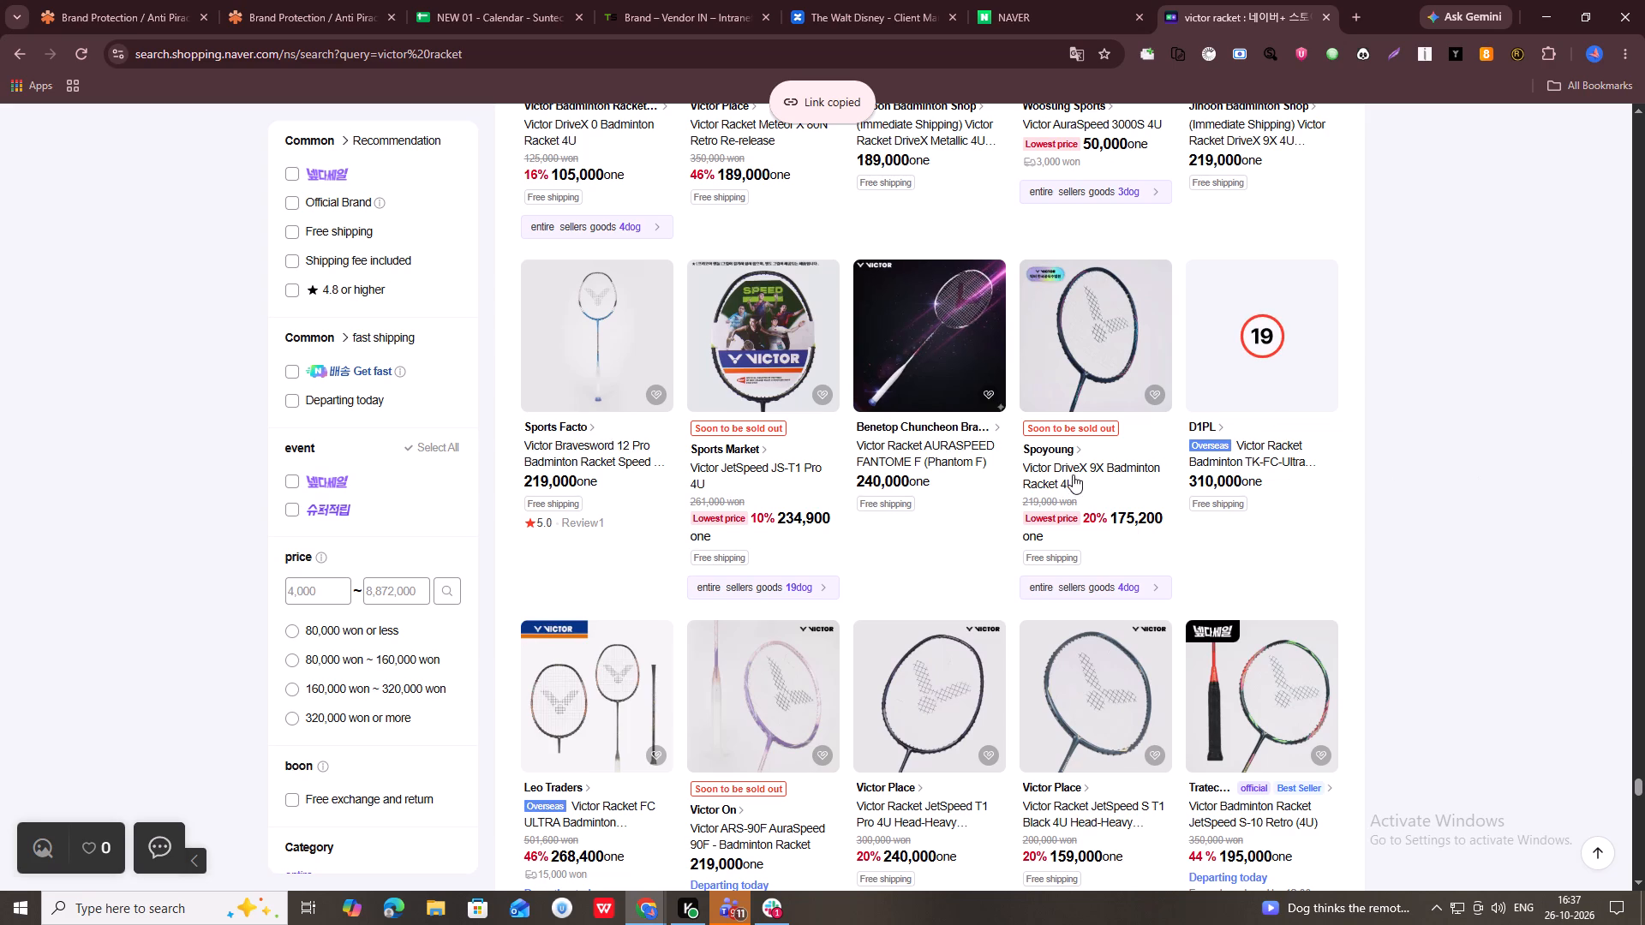
Copy the link of Spoyoung's Victor DriveX 9X Badminton Racket 4U listing on Naver into Links cell C101899.
right_click(1073, 474)
left_click(1118, 651)
key("alt+Tab")
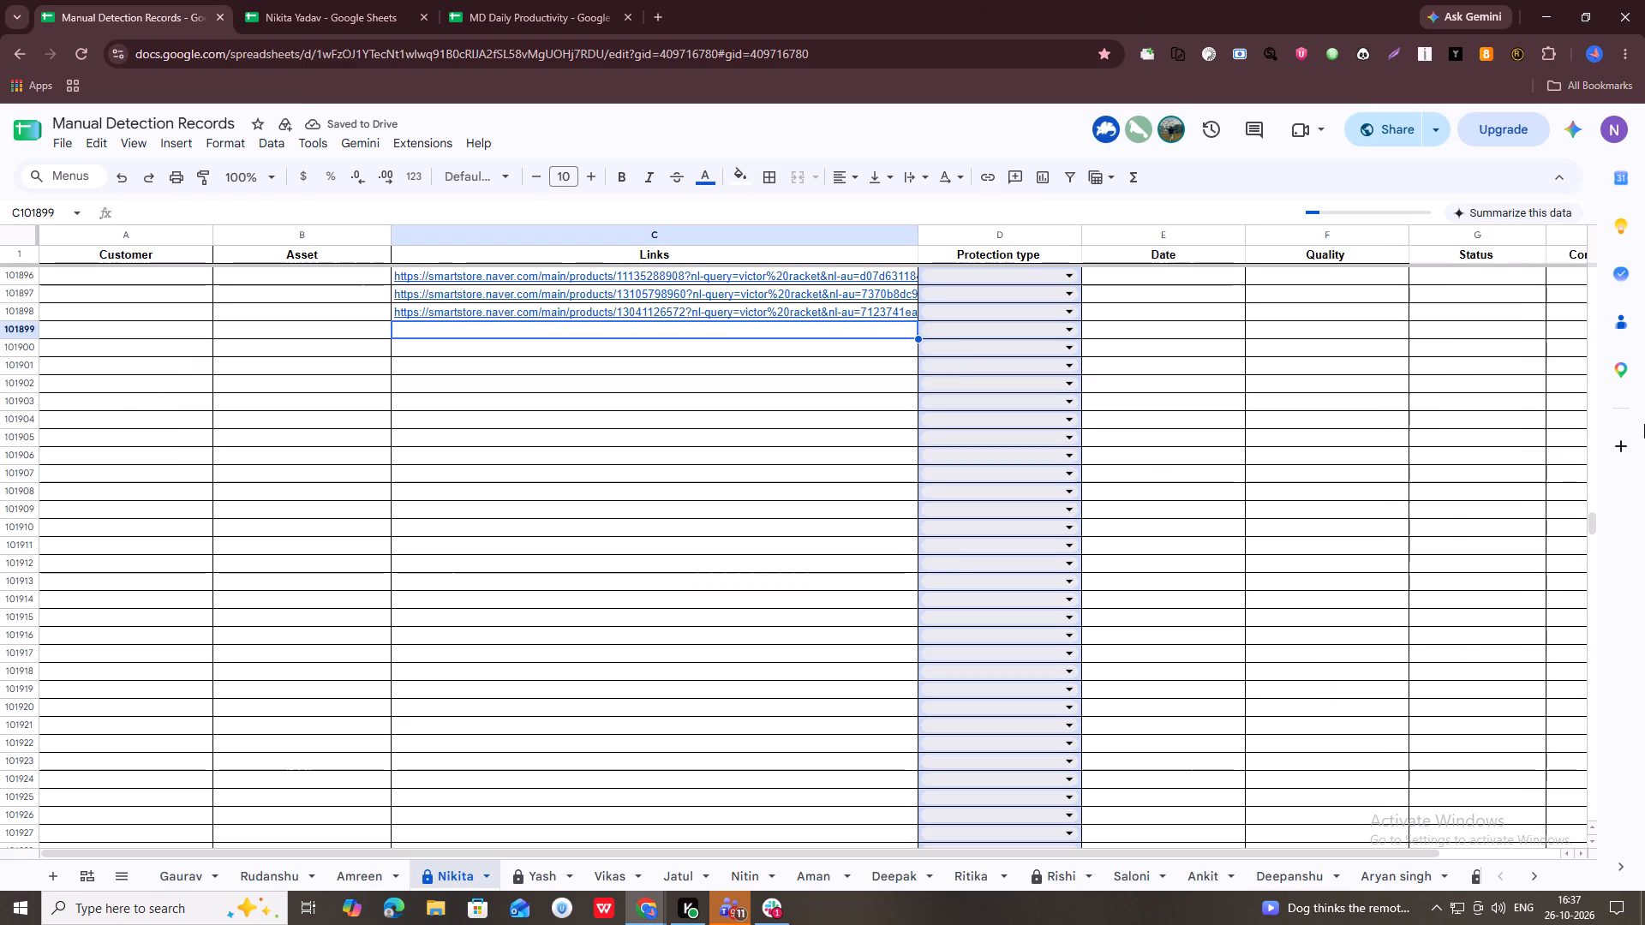
key("ctrl+v")
key("Down")
key("alt+Tab")
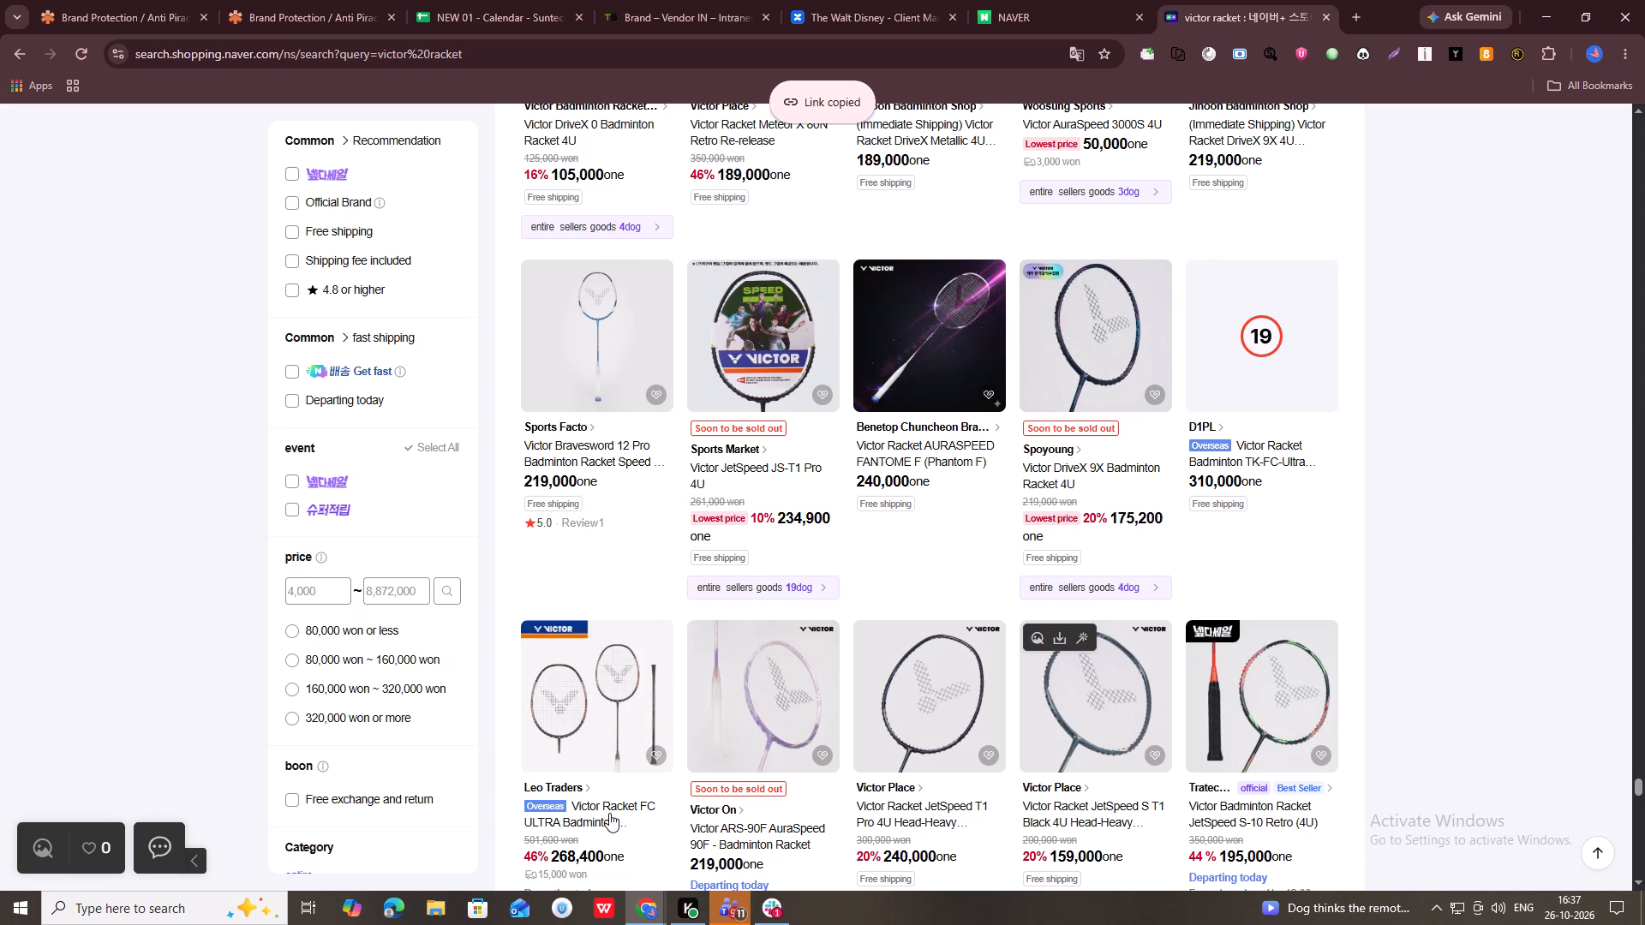
Copy the link of Leo Traders' Victor Racket FC ULTRA listing on Naver into Links cell C101900.
right_click(609, 813)
left_click(679, 689)
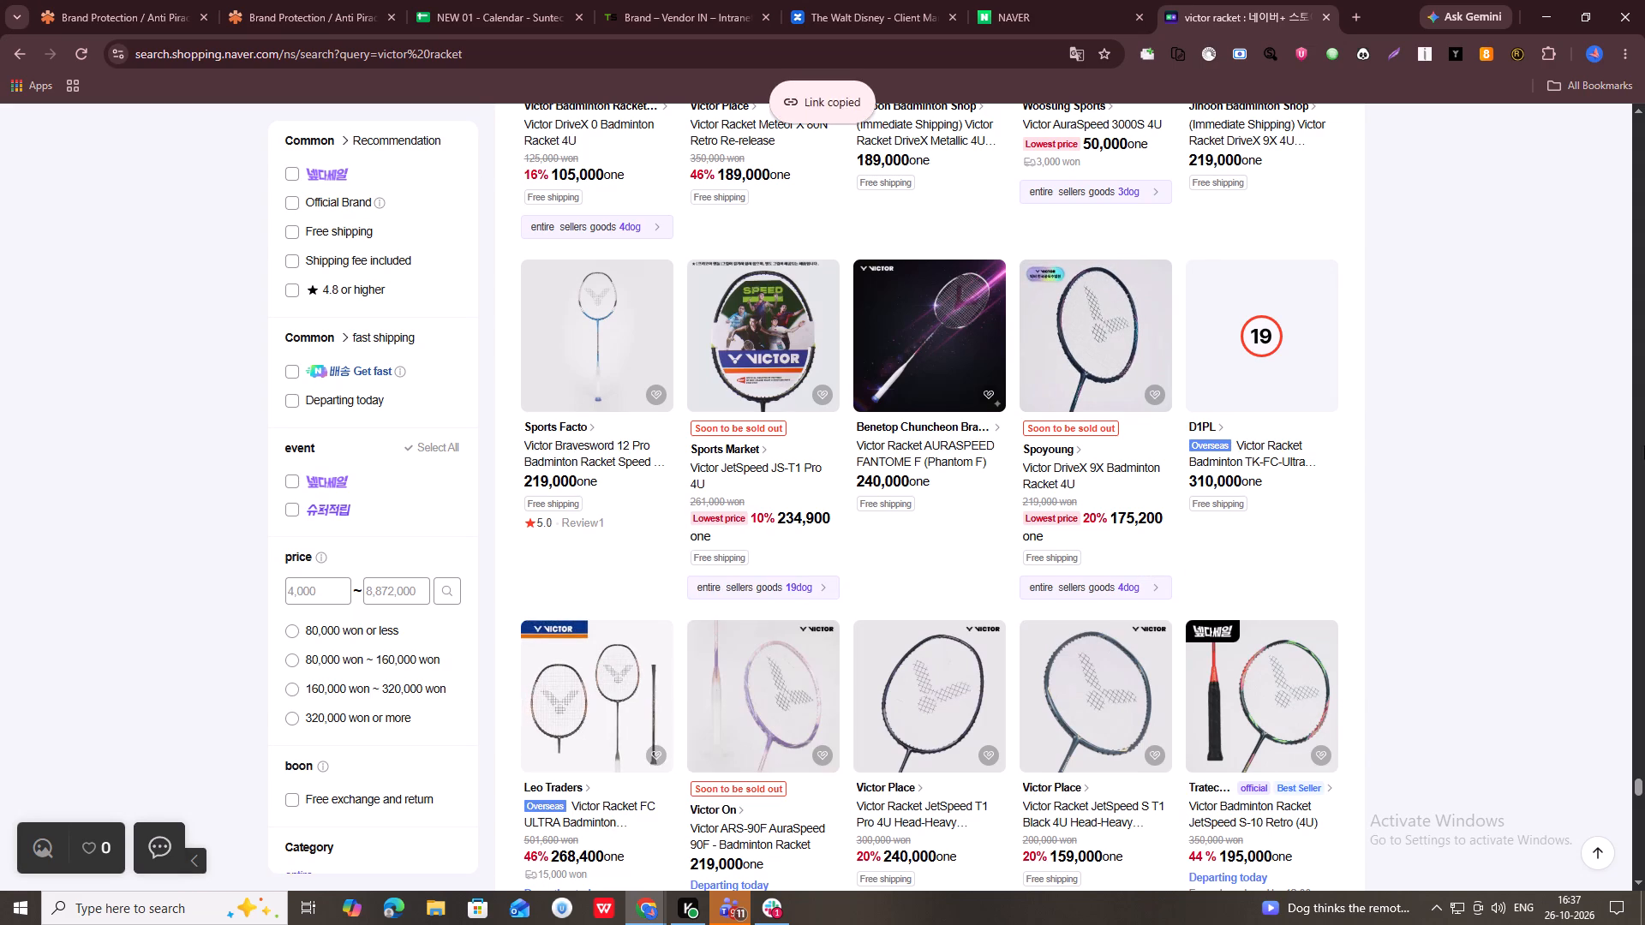
key("alt+Tab")
key("ctrl+v")
key("Down")
key("alt+Tab")
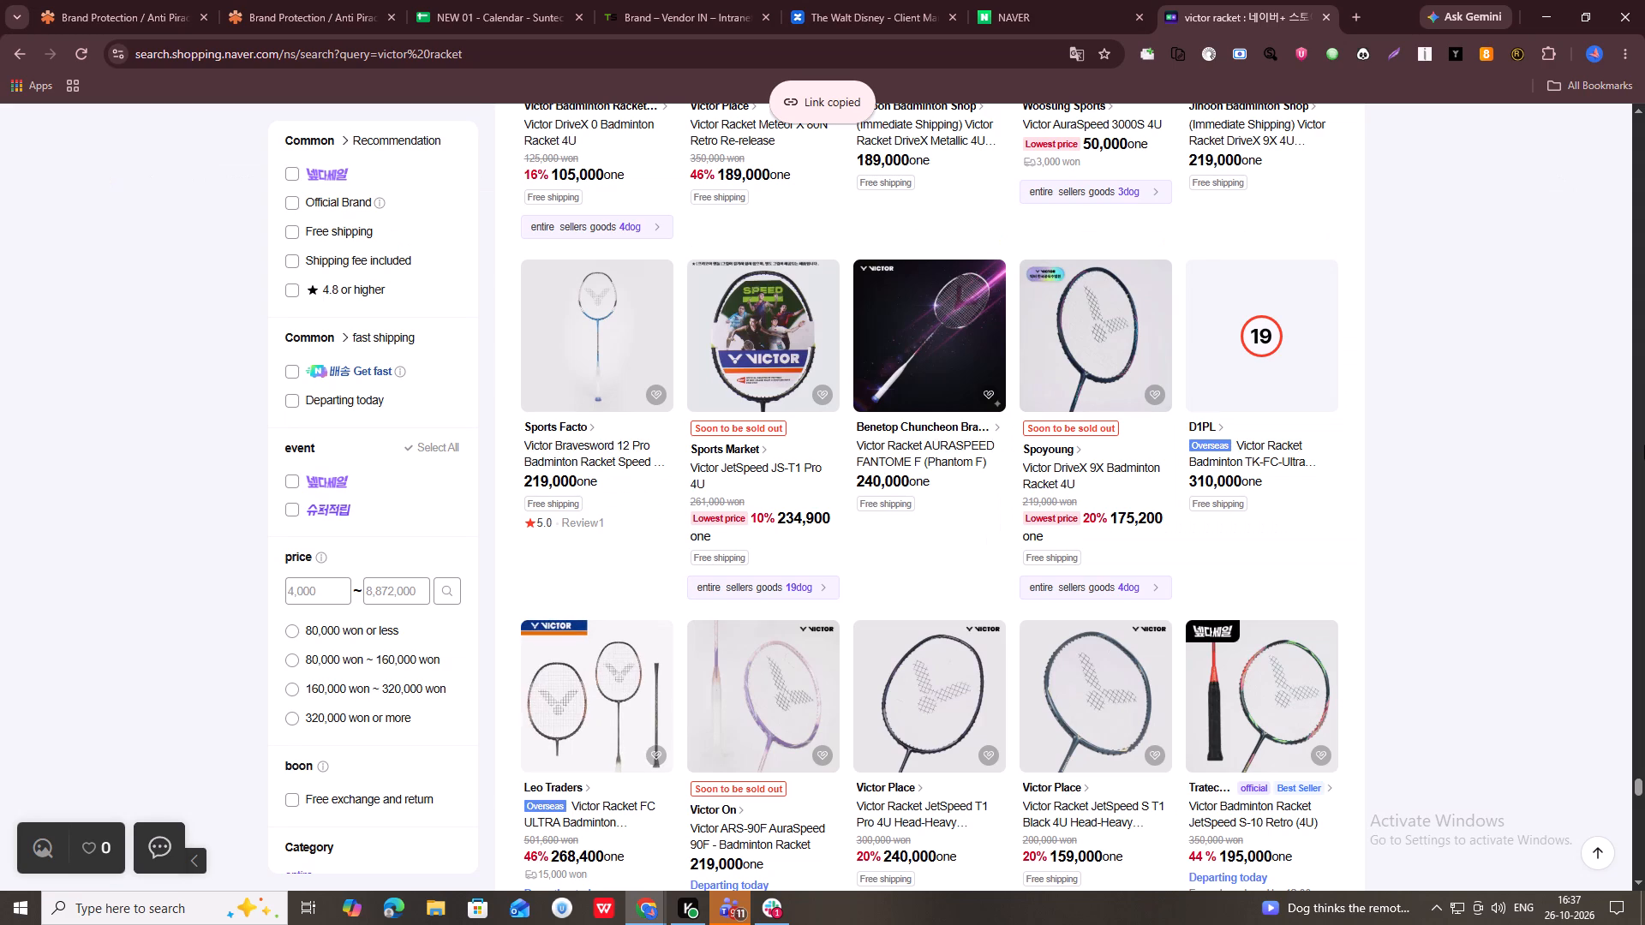
Open the RedPoints IPR Plugin over the Naver results, reload its task configuration page, and minimize the plugin window.
scroll(1643, 445, "down", 6)
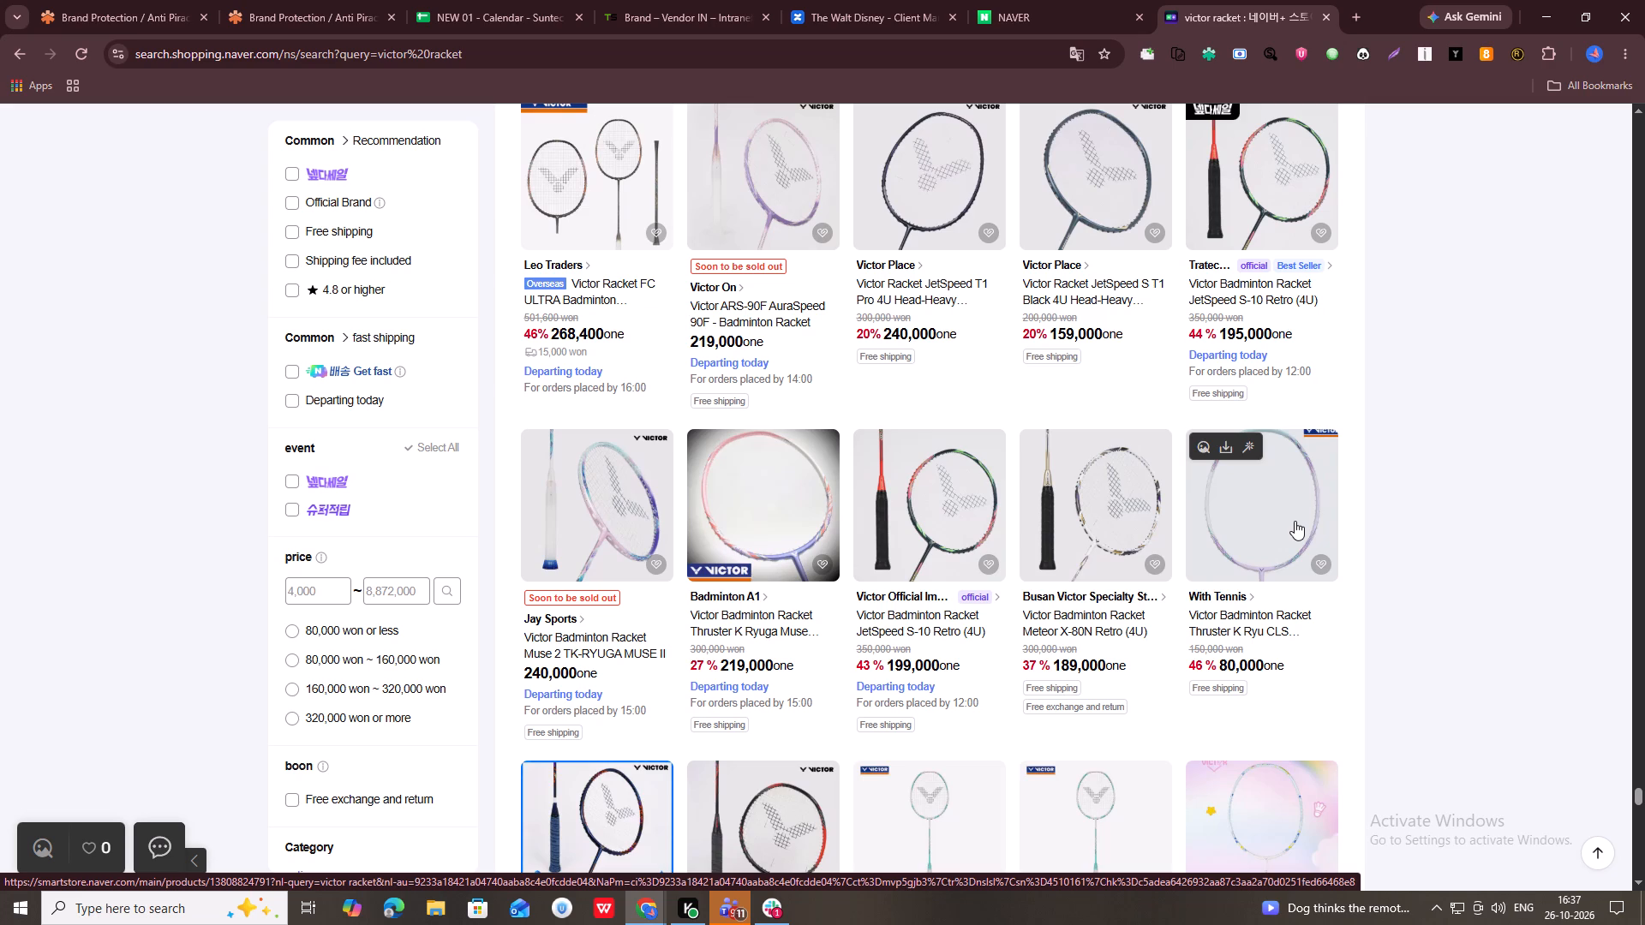
left_click(1214, 53)
left_click_drag(815, 114, 1026, 110)
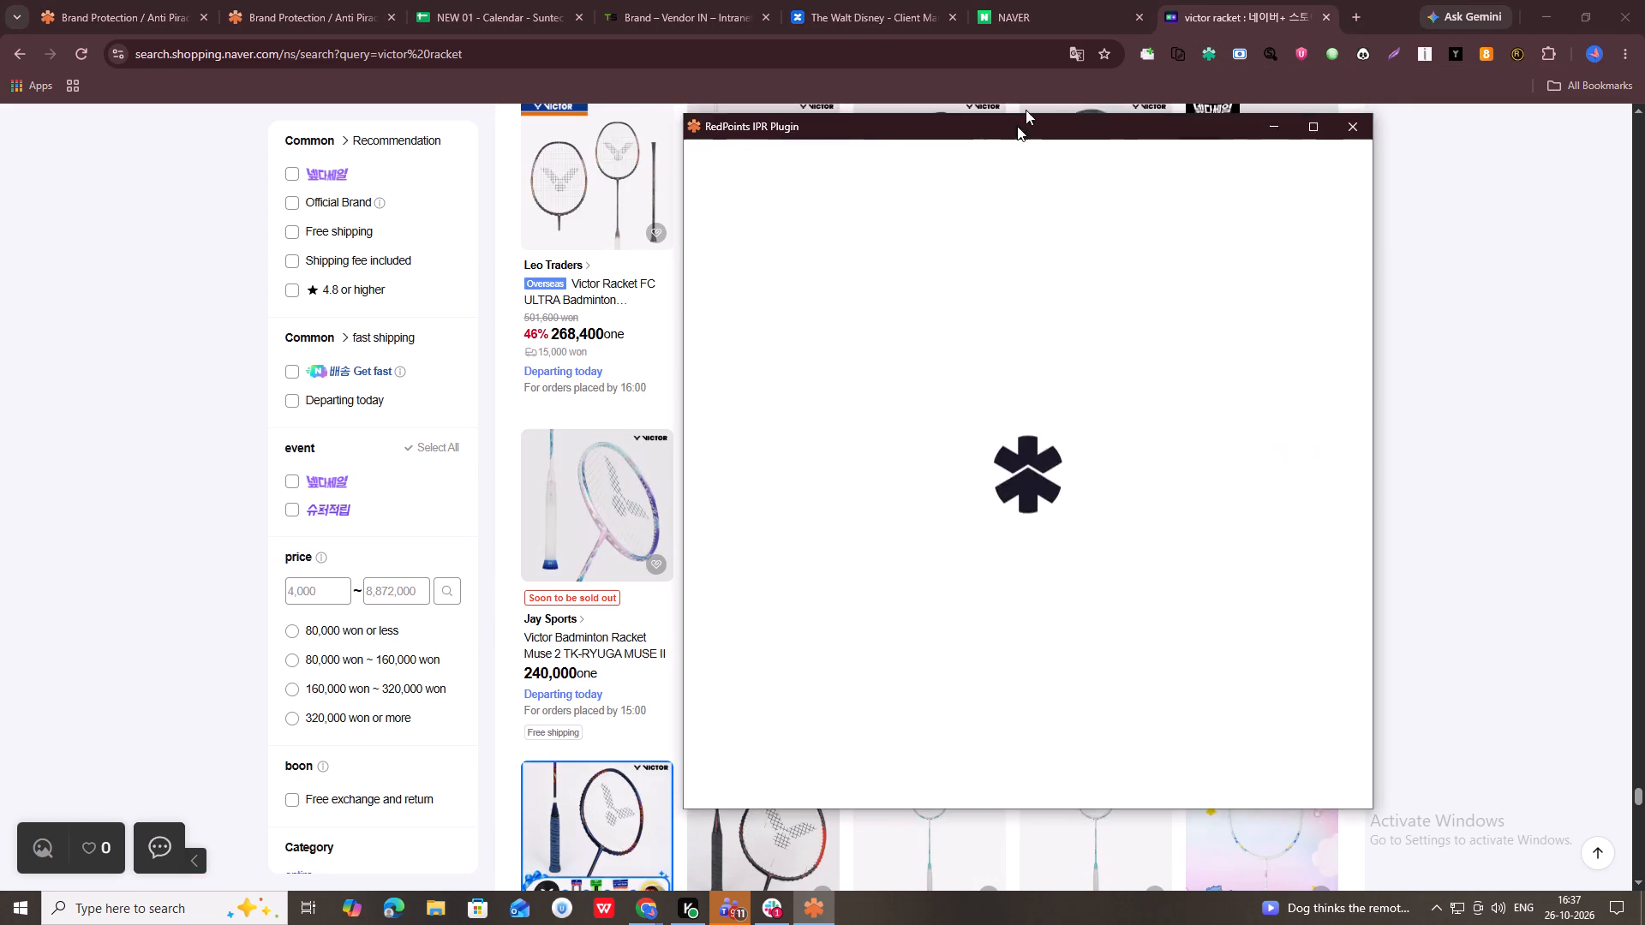
left_click_drag(1026, 110, 1026, 100)
right_click(1025, 409)
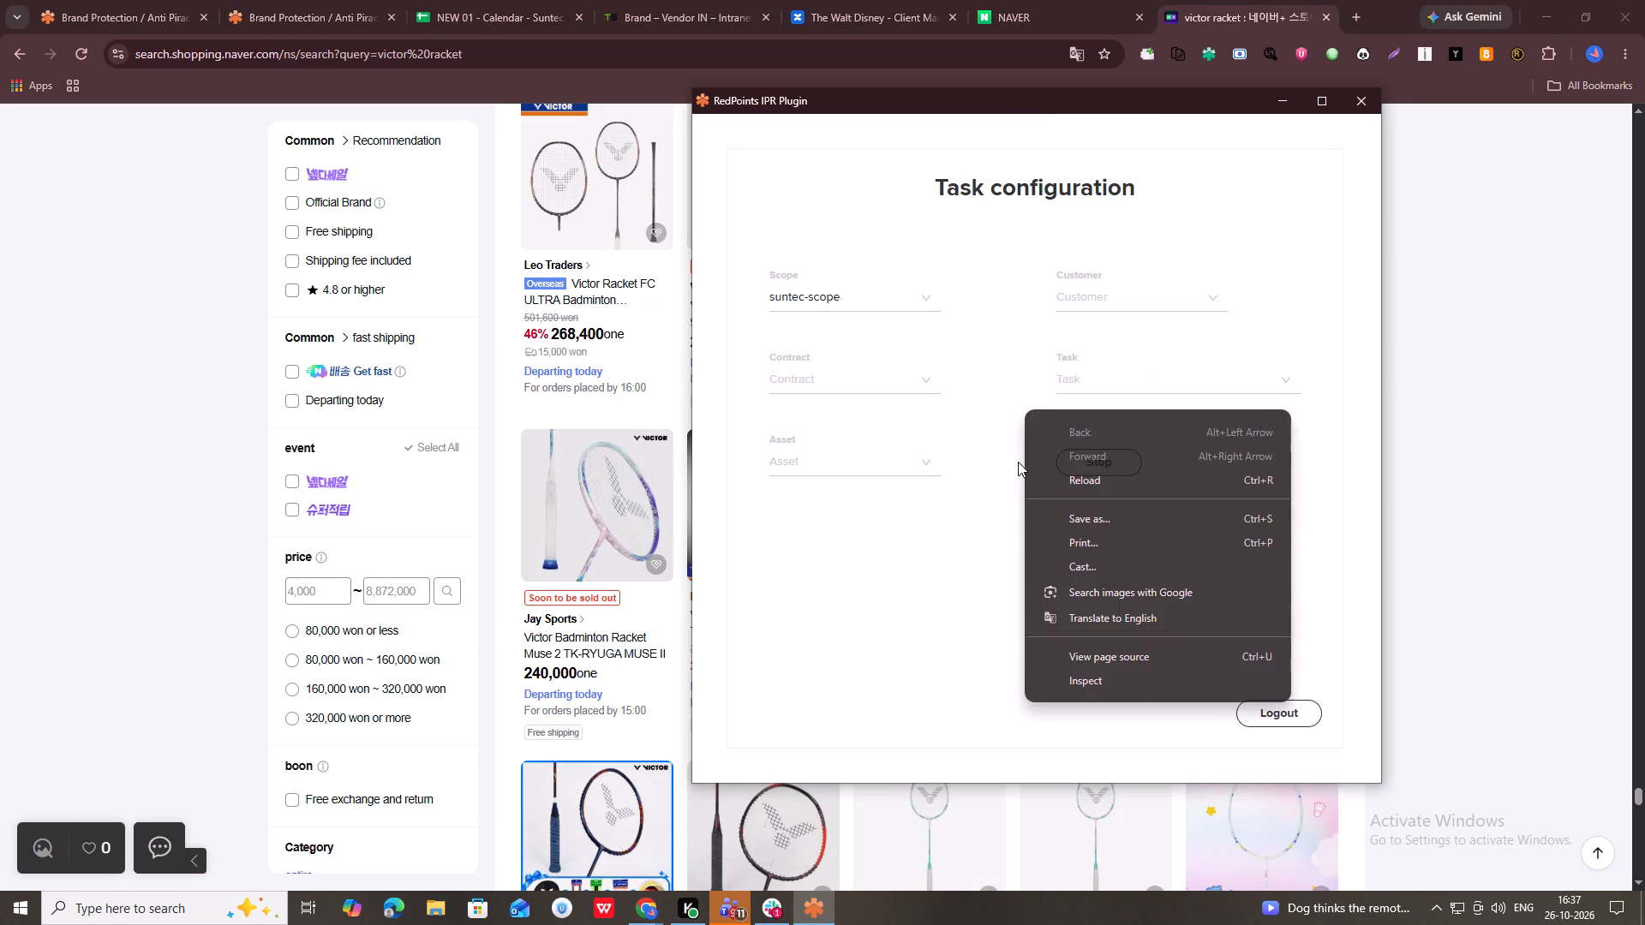
left_click(1057, 483)
right_click(1013, 398)
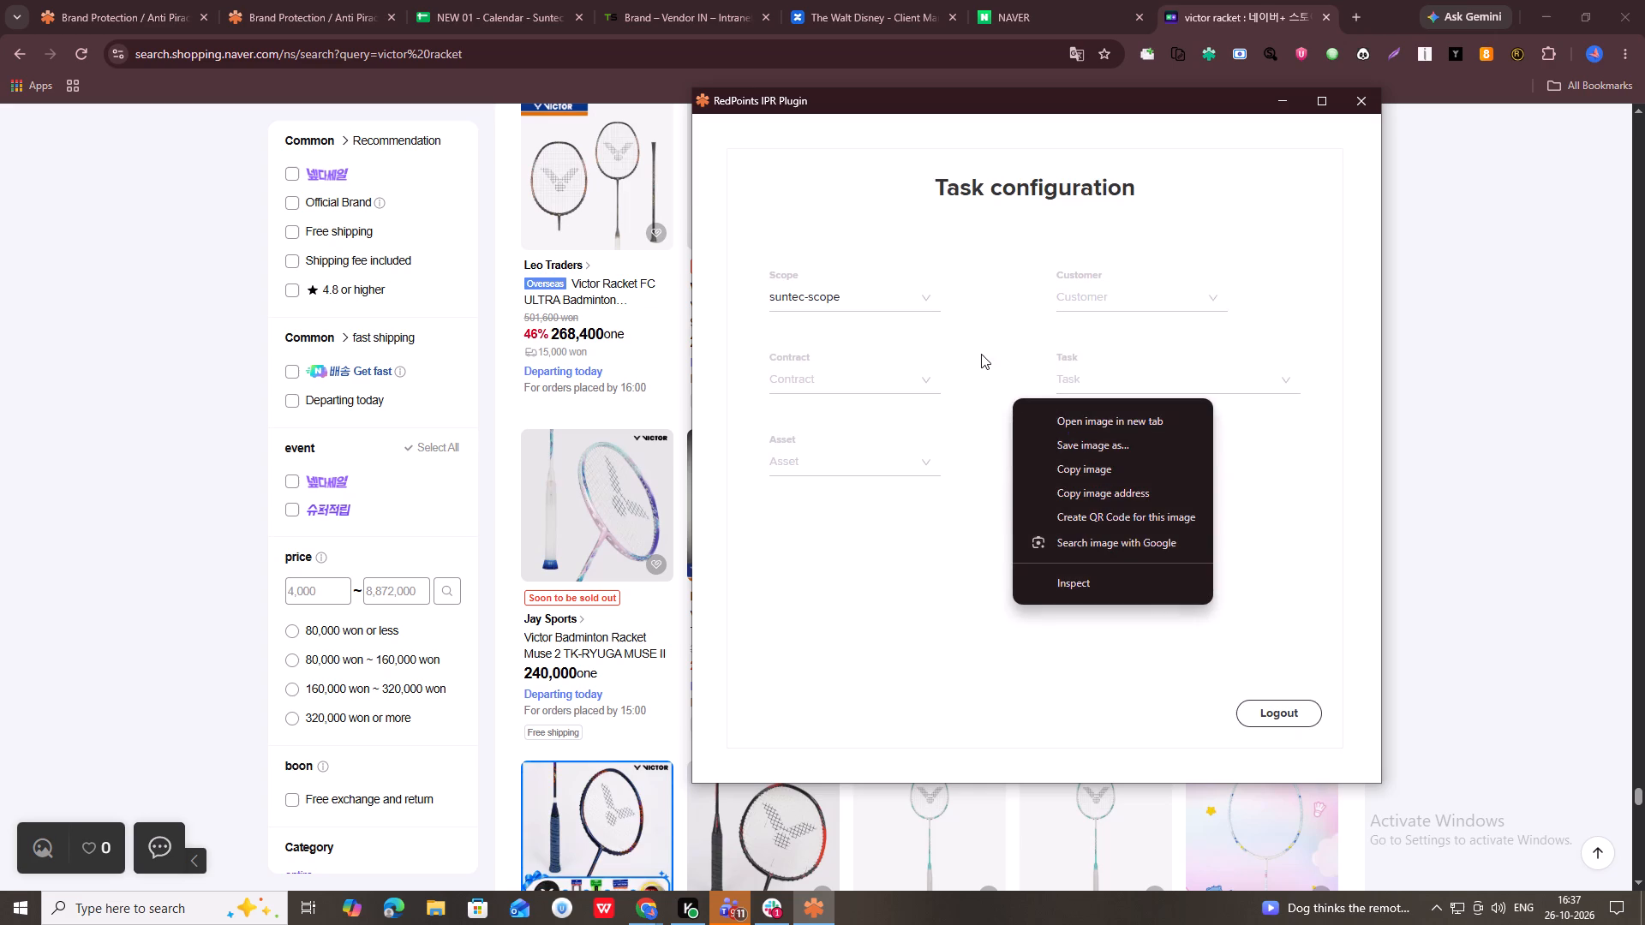
right_click(981, 354)
left_click(1019, 421)
right_click(983, 331)
left_click(1020, 403)
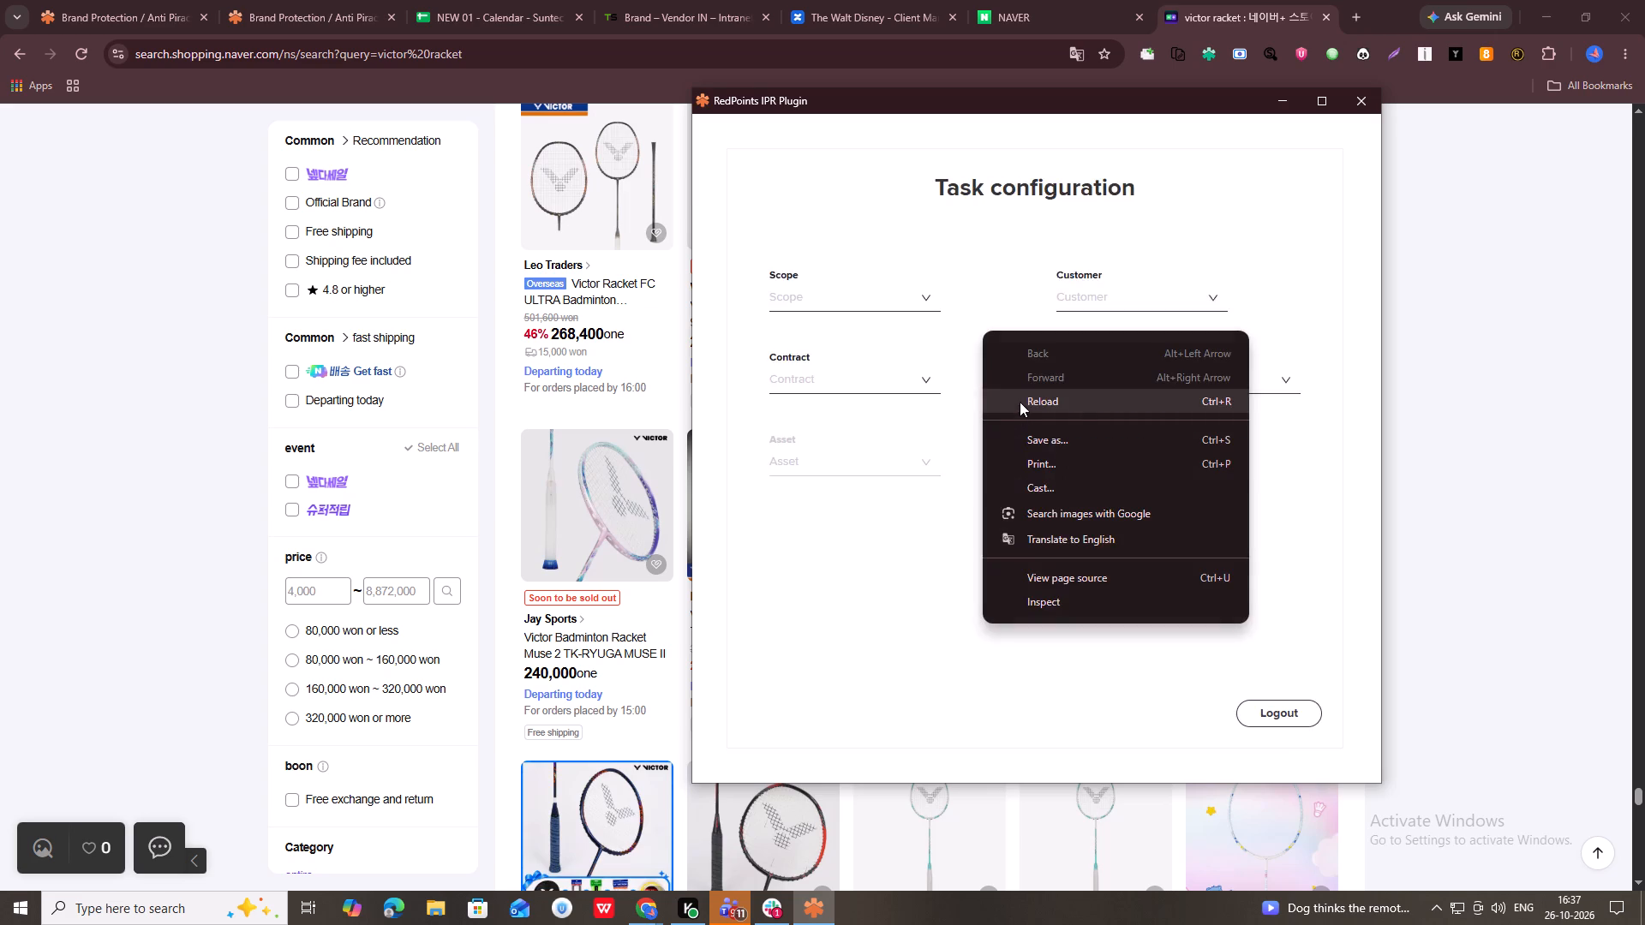
left_click(1277, 97)
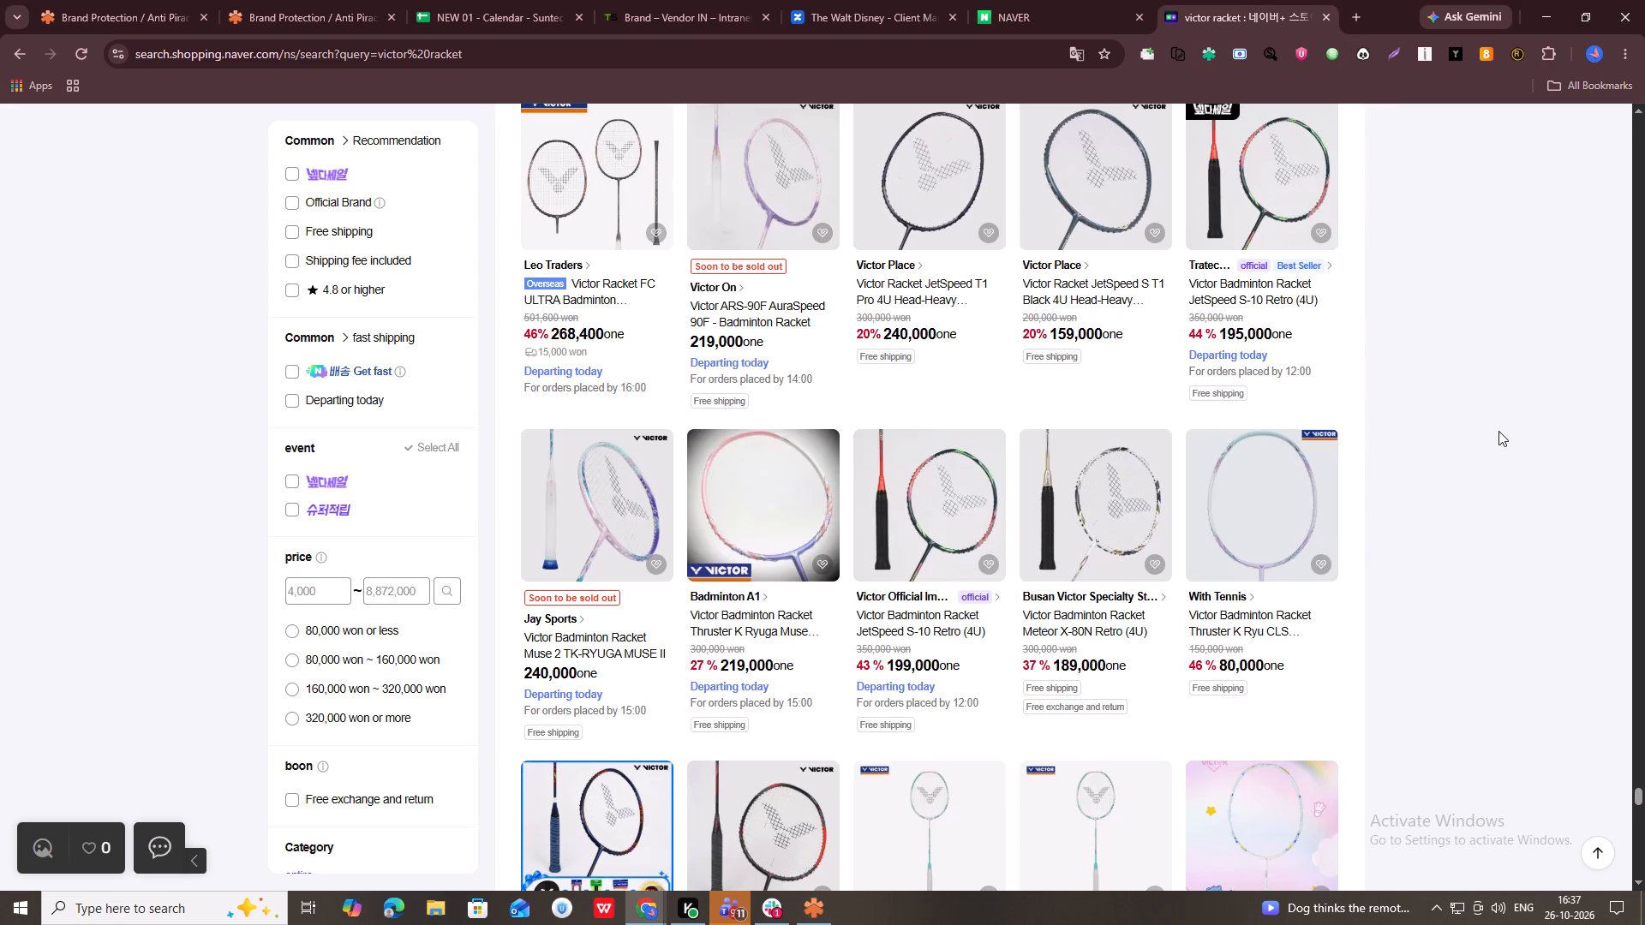
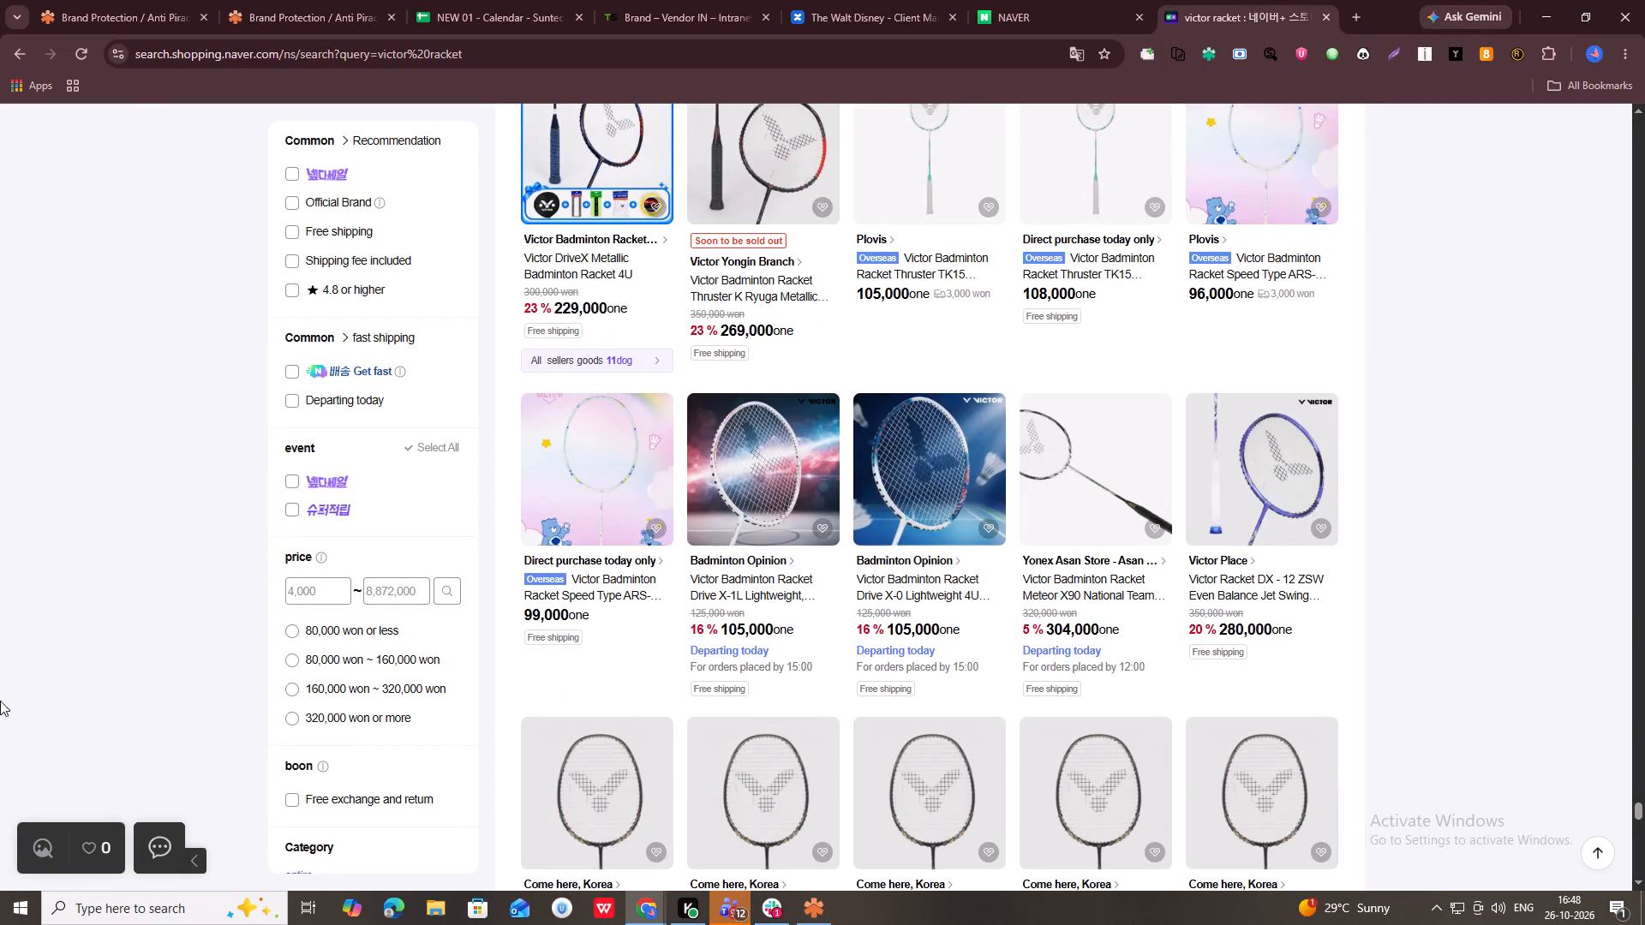
Copy the link of Victor On's Victor ARS-90F AuraSpeed 90F listing on Naver into Links cell C101901.
key("Right")
scroll(909, 706, "up", 3)
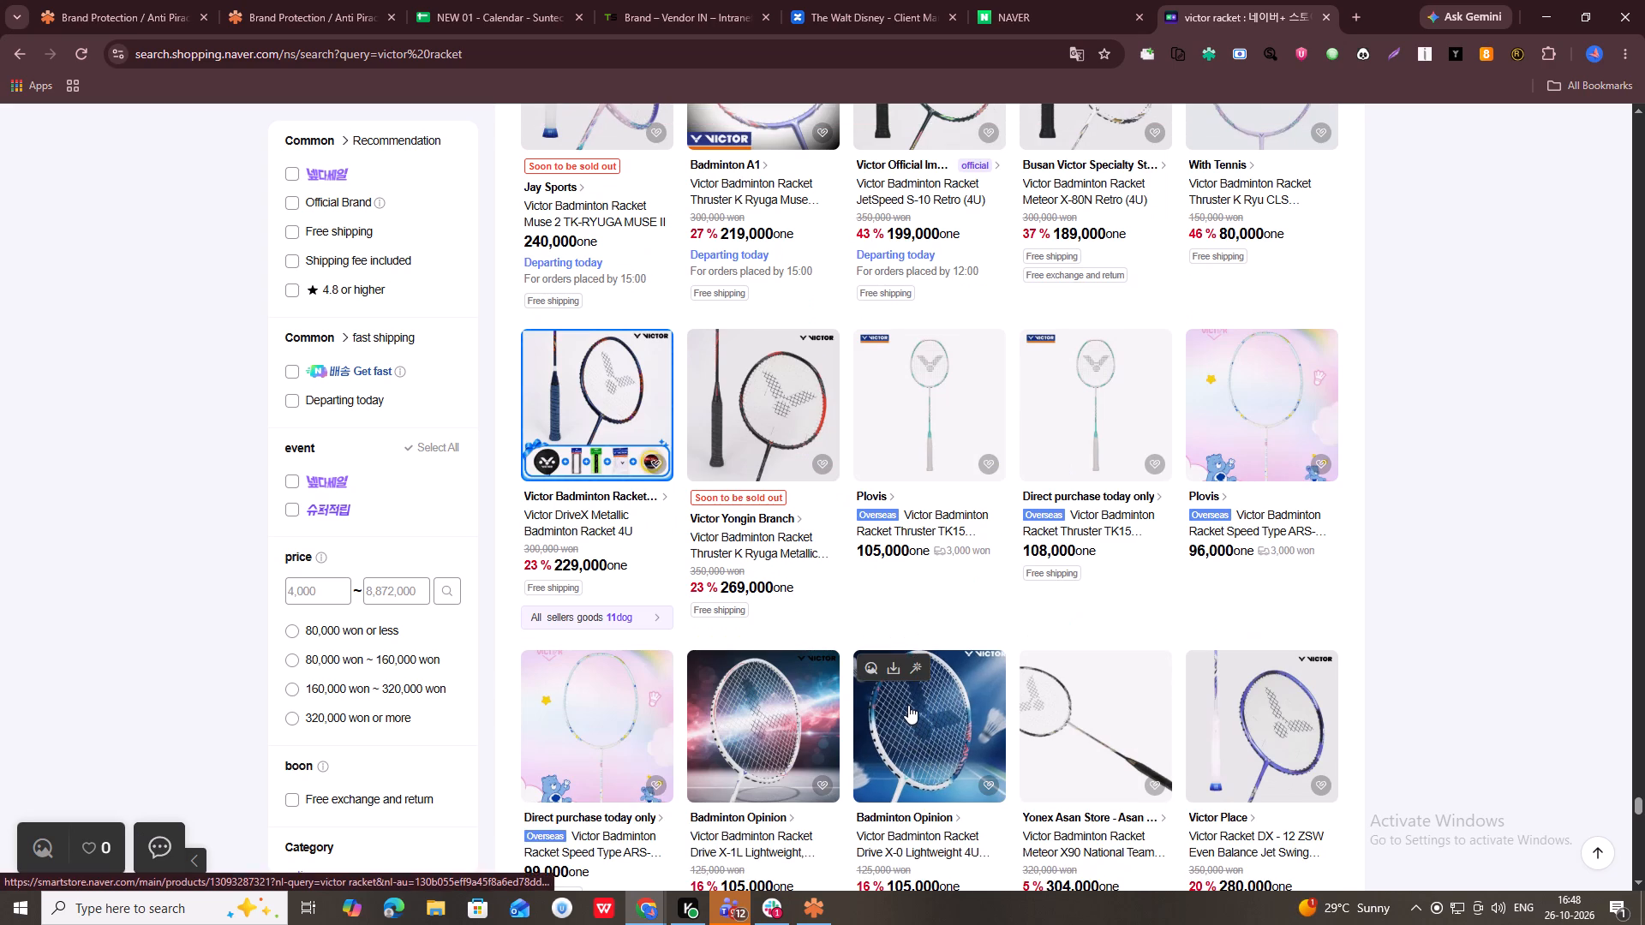
key("Right")
scroll(906, 688, "down", 5)
key("Right")
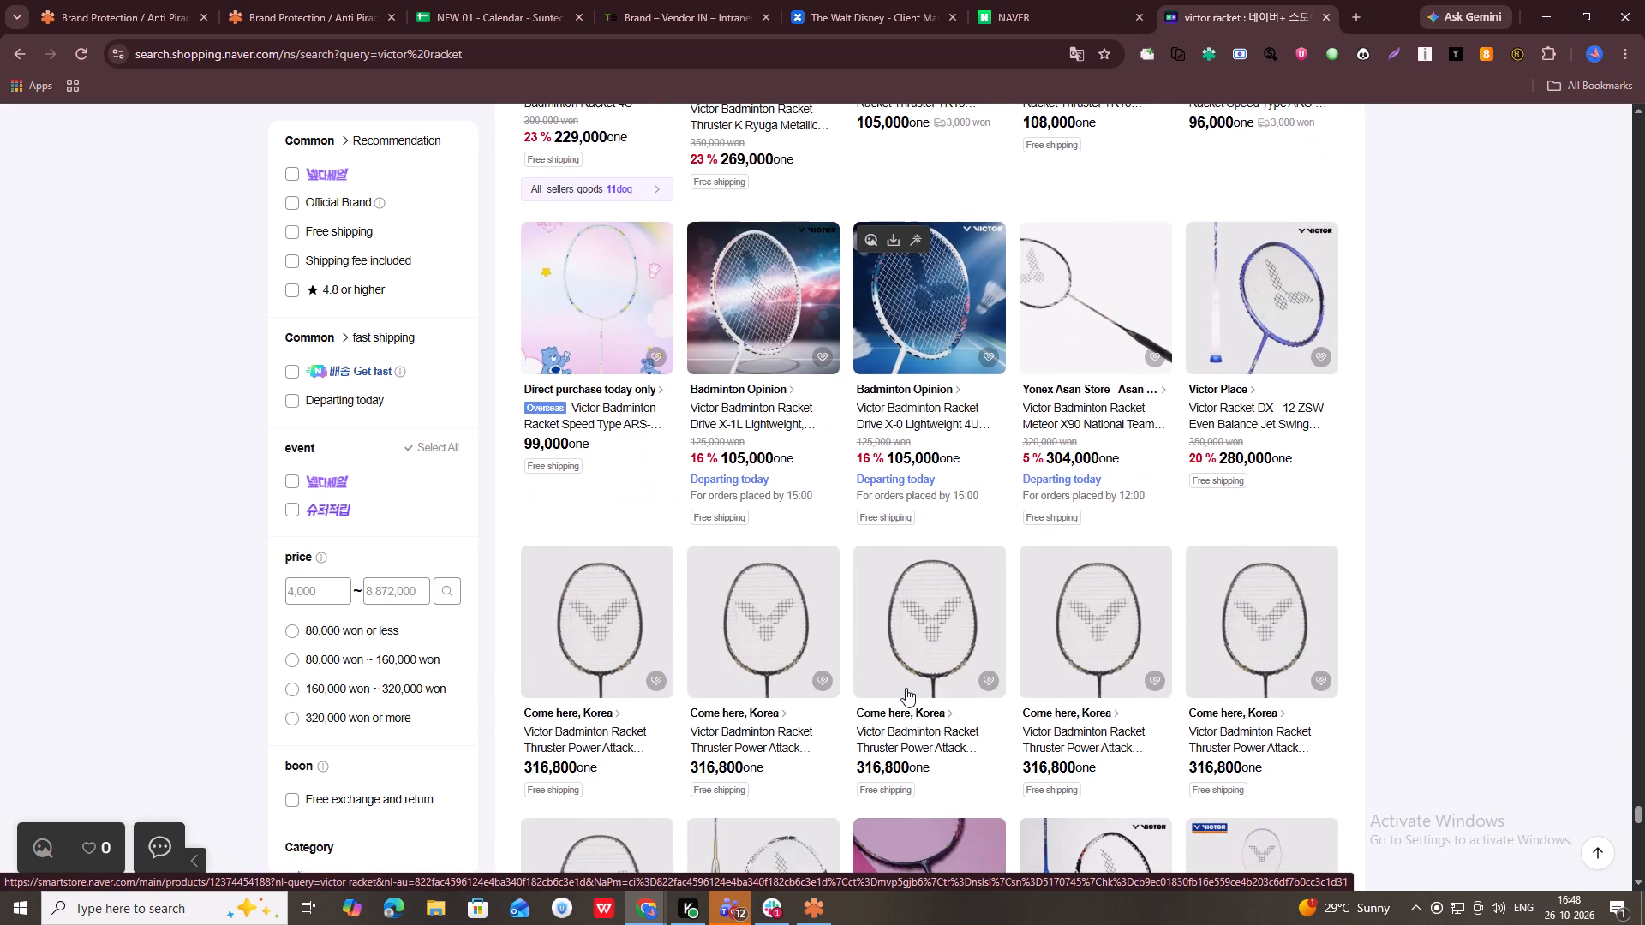
scroll(906, 688, "up", 9)
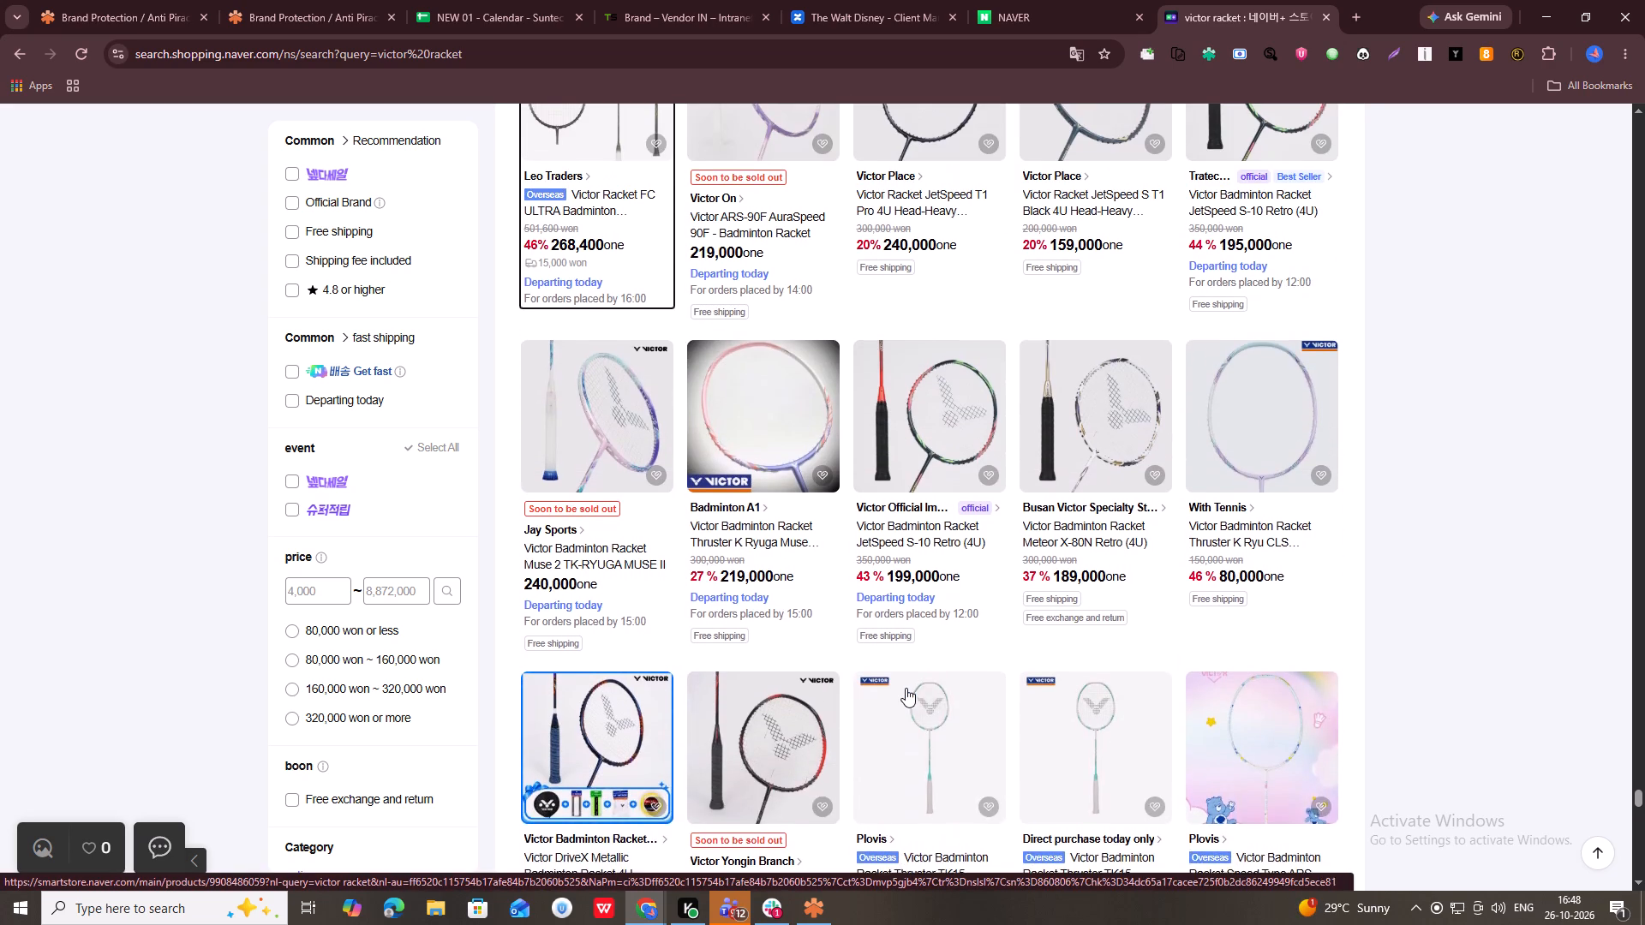
scroll(906, 687, "up", 3)
right_click(763, 490)
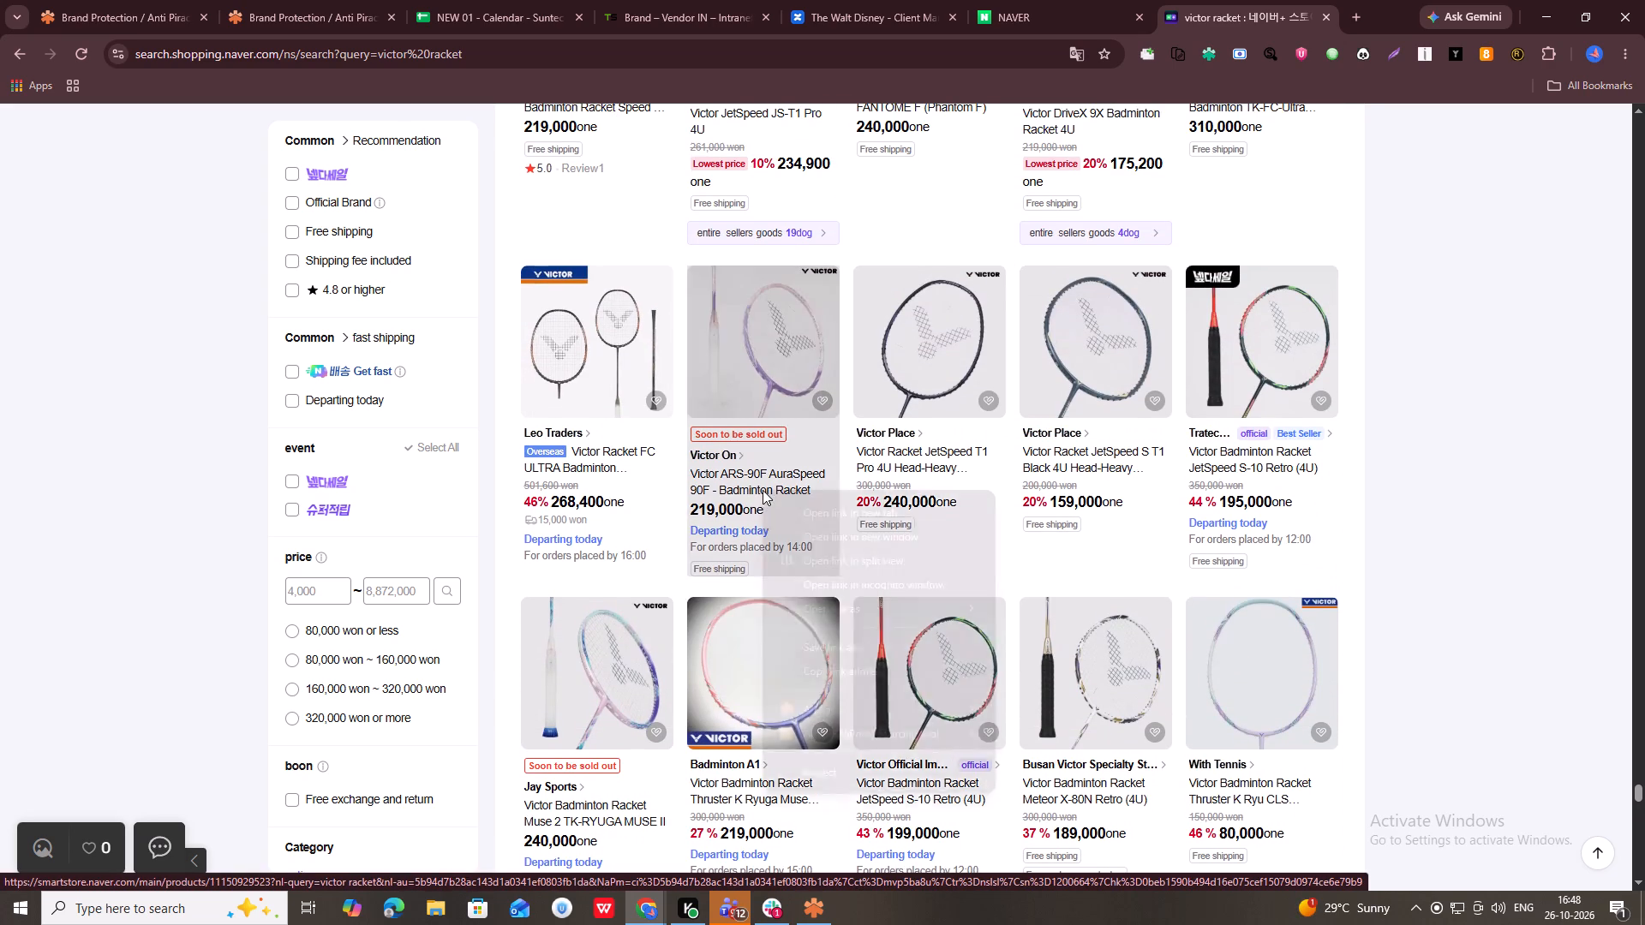
left_click(808, 668)
key("alt+Tab")
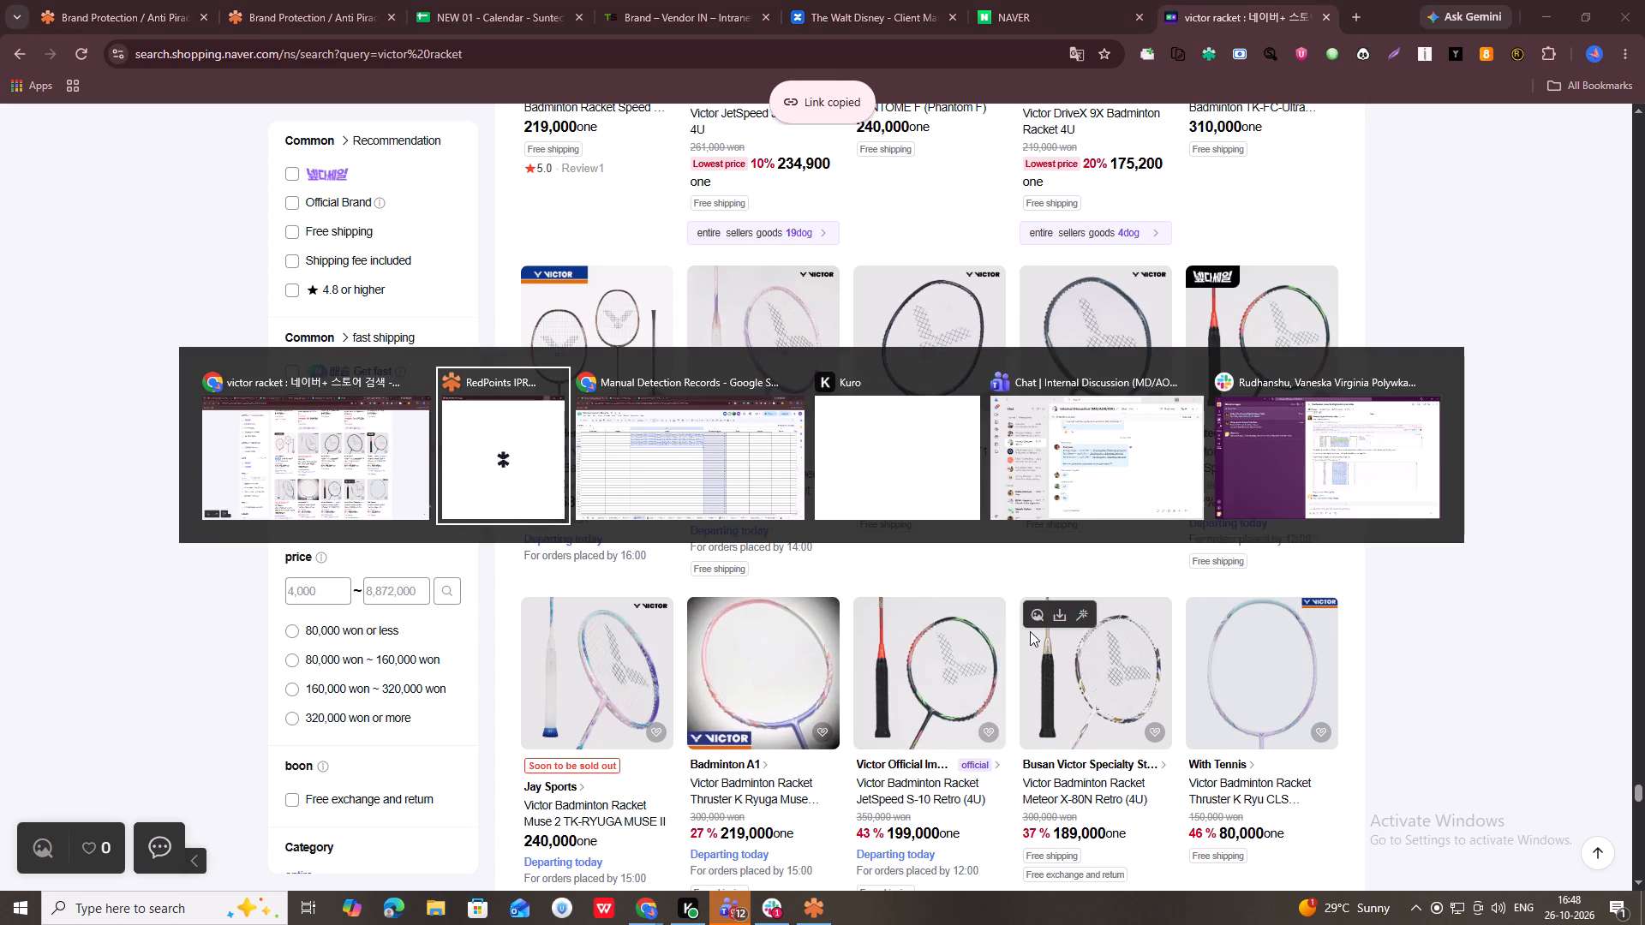
key("alt+Tab")
key("ctrl+v")
key("Down")
key("alt+Tab")
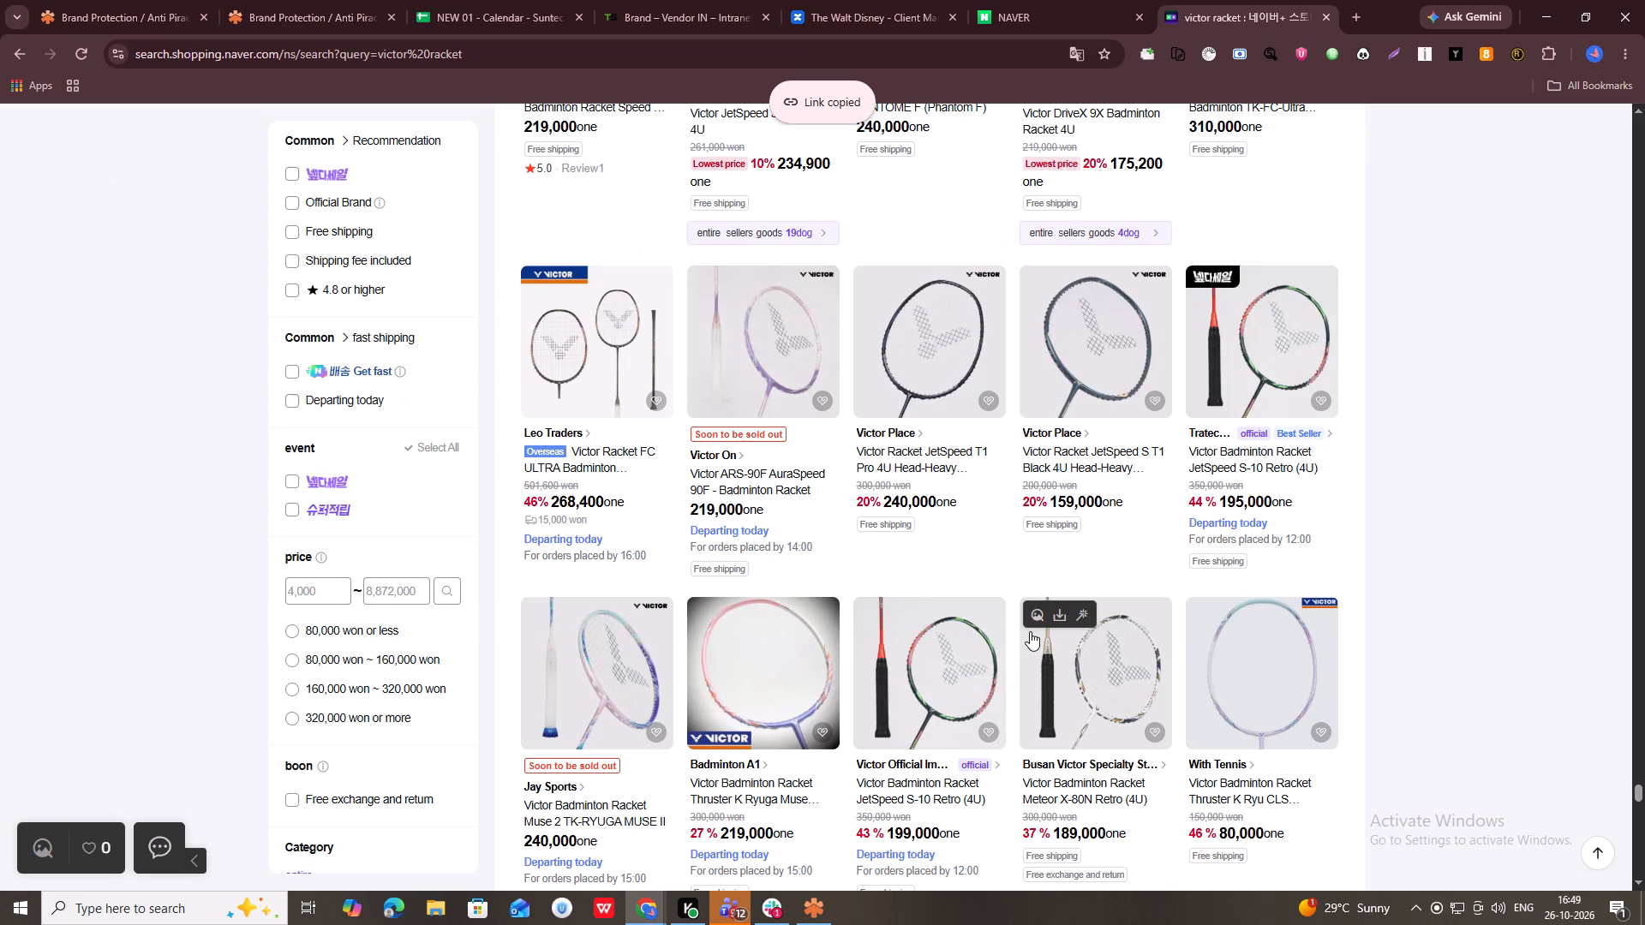
Copy the link of Victor Place's Victor Racket JetSpeed T1 Pro 4U listing on Naver into Links cell C101902.
right_click(900, 459)
left_click(946, 642)
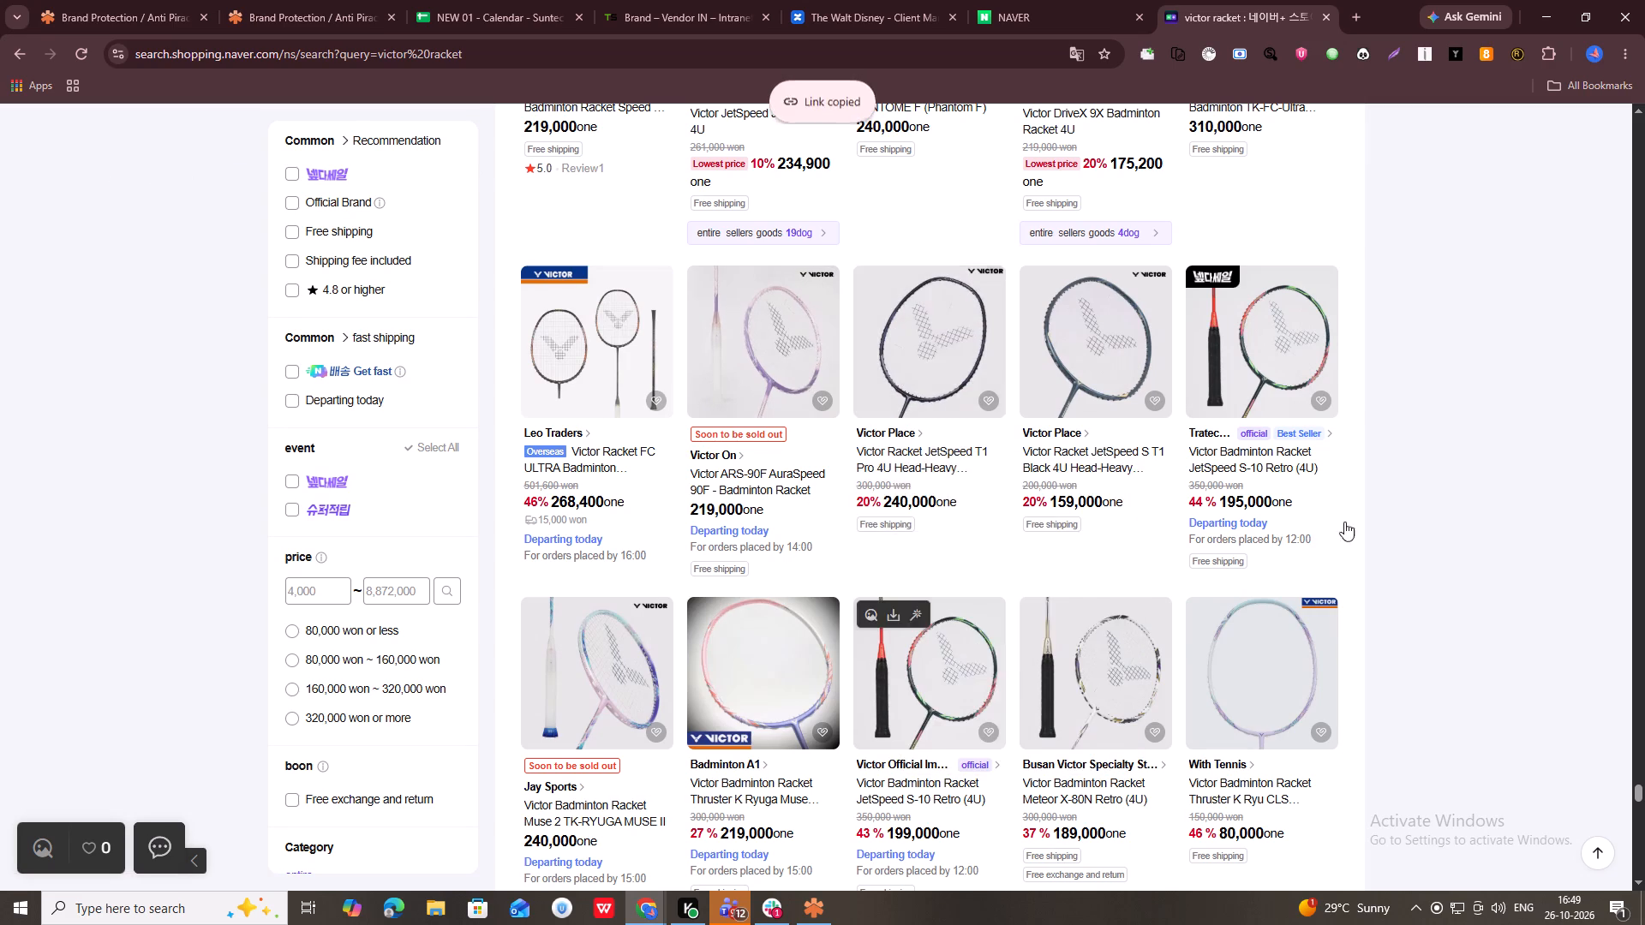
key("alt+Tab")
key("ctrl+v")
key("Down")
key("alt+Tab")
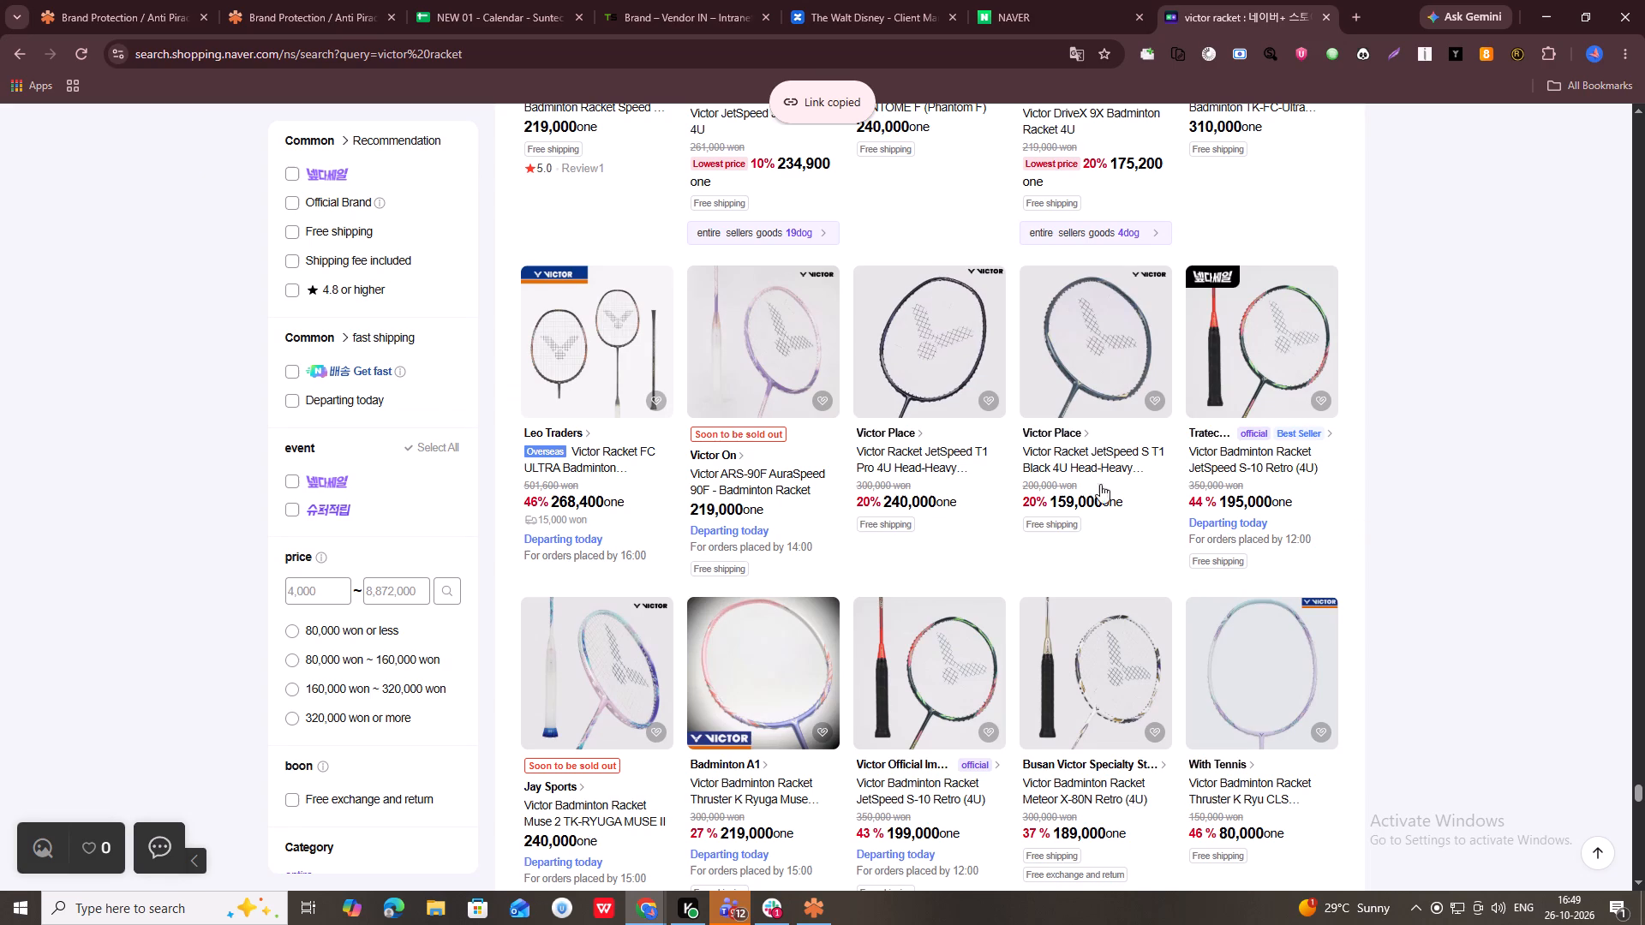
Copy the link of Victor Place's Victor Racket JetSpeed S T1 Black 4U listing on Naver into Links cell C101903.
right_click(1098, 445)
left_click(1167, 630)
key("alt+Tab")
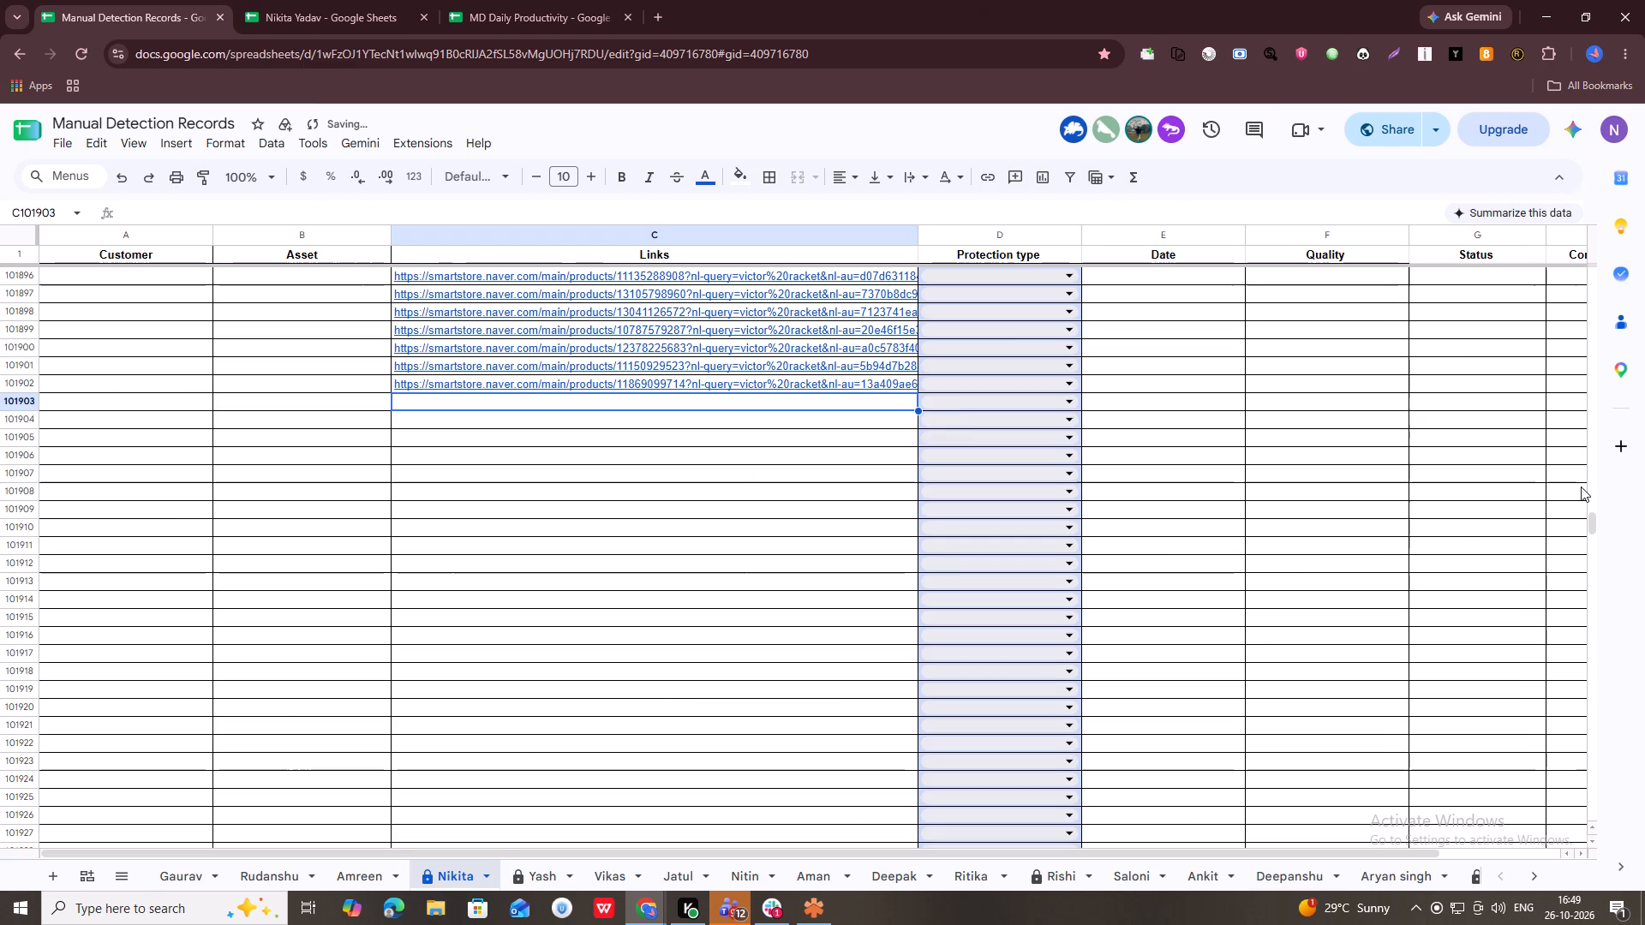
key("ctrl+v")
key("Down")
key("alt+Tab")
Copy the link of the Tratec shop's Victor JetSpeed S-10 Retro (4U) listing on Naver into Links cell C101904.
right_click(1249, 457)
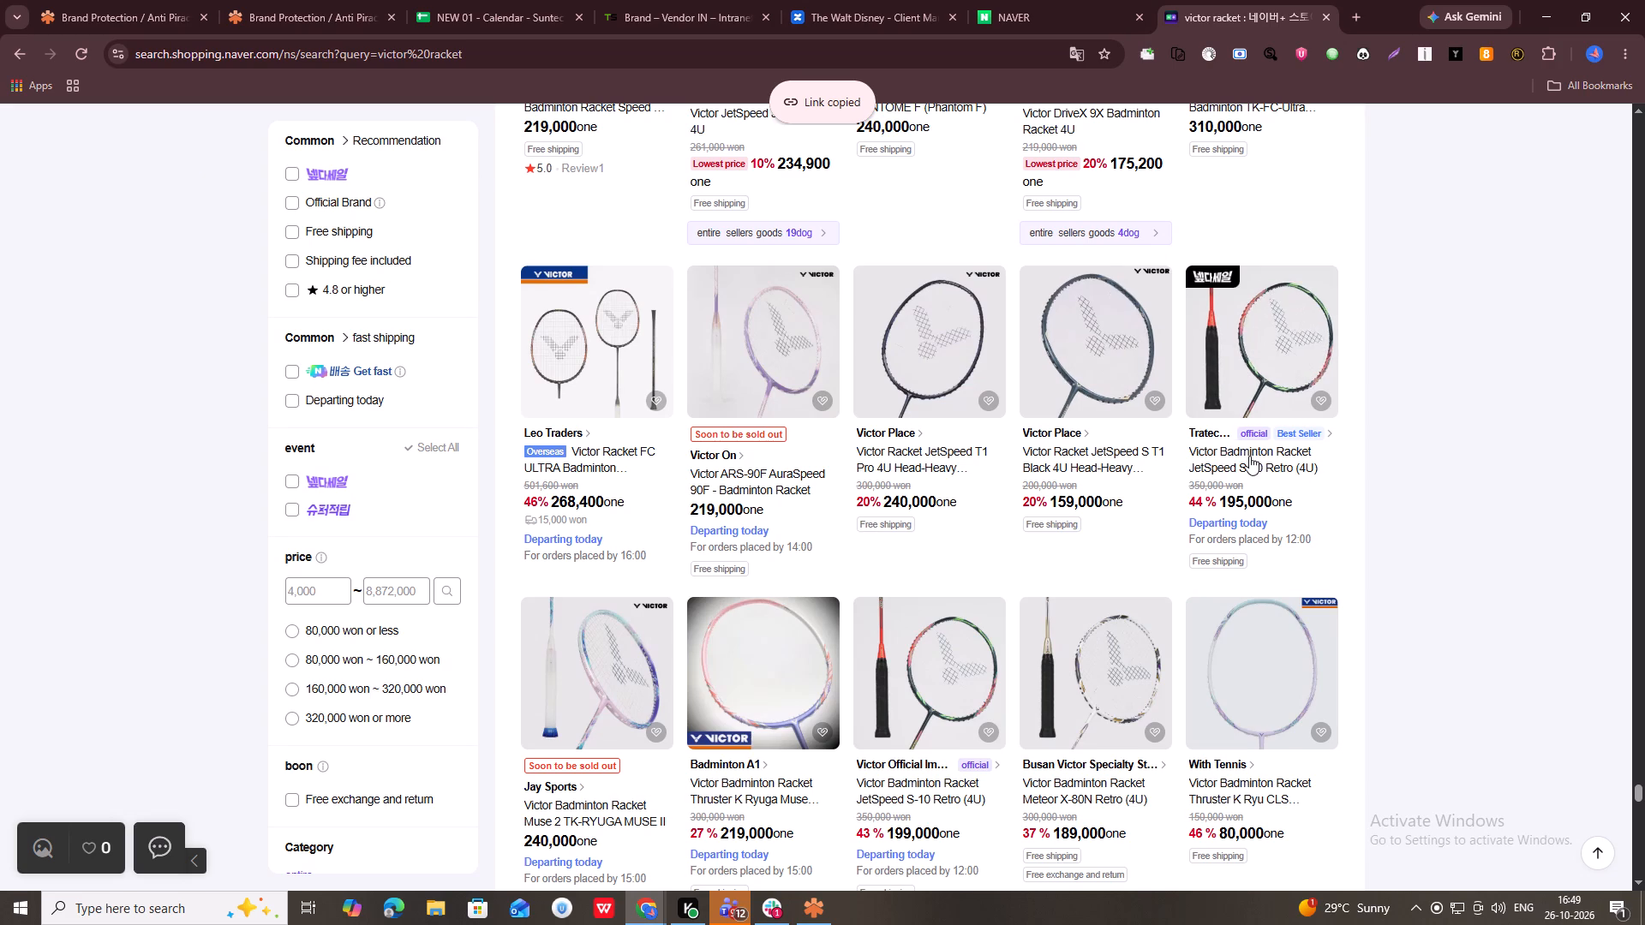
left_click(1286, 638)
key("alt+Tab")
key("ctrl+v")
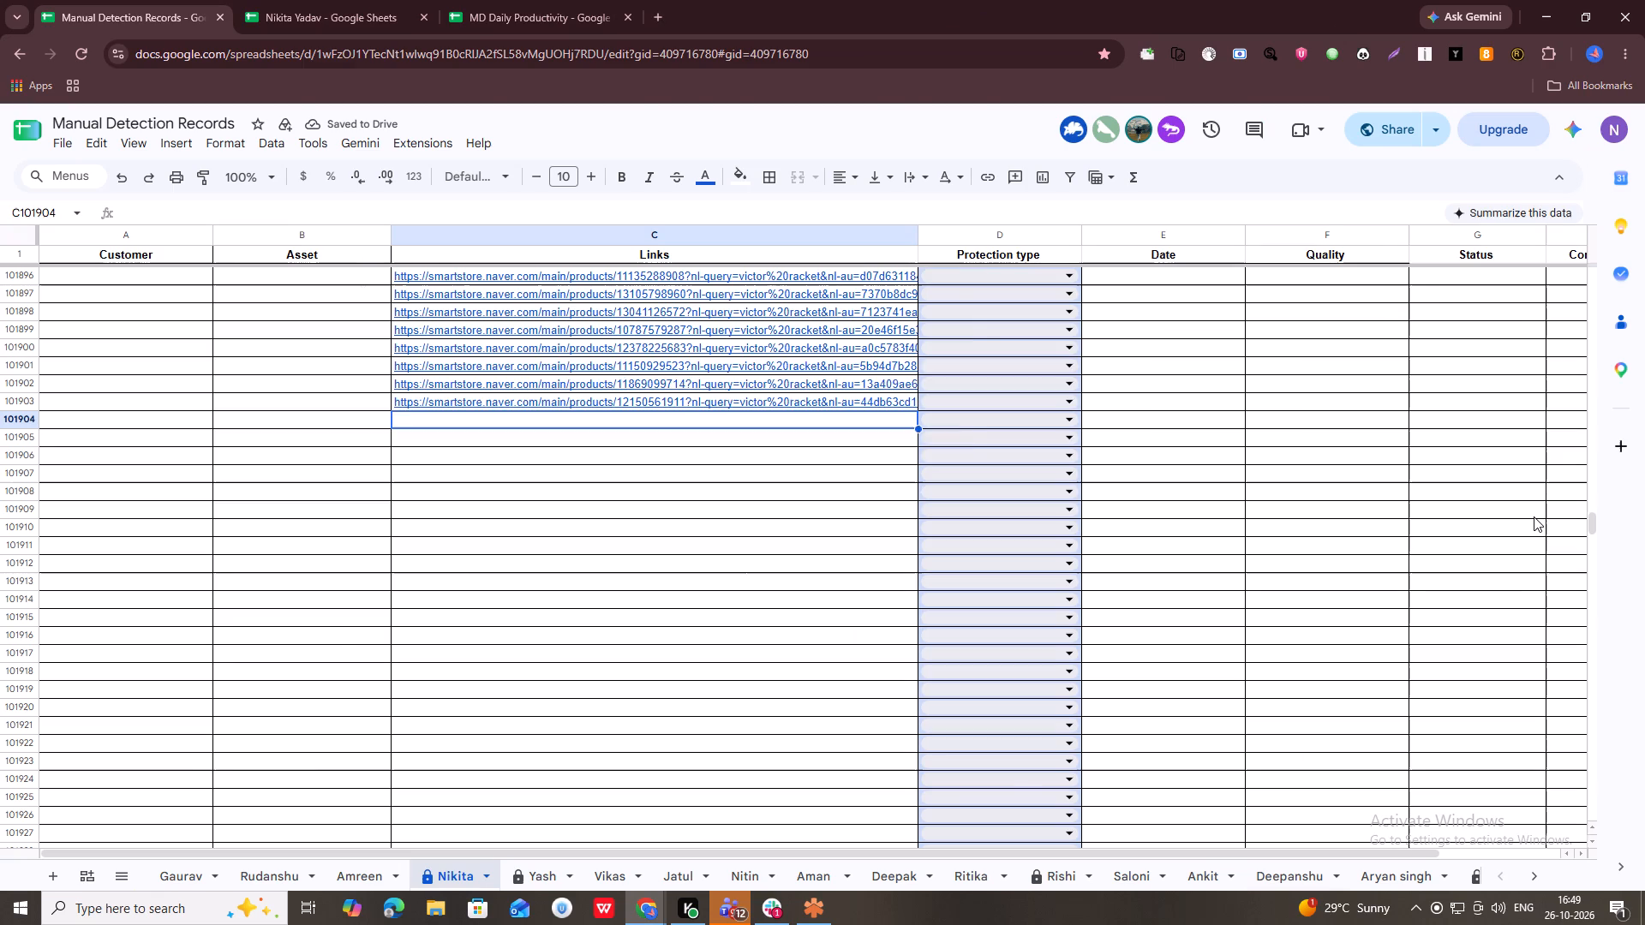
key("Down")
key("alt+Tab")
Copy the link of Jay Sports' Victor Muse 2 TK-RYUGA MUSE II listing on Naver into Links cell C101905.
key("Down")
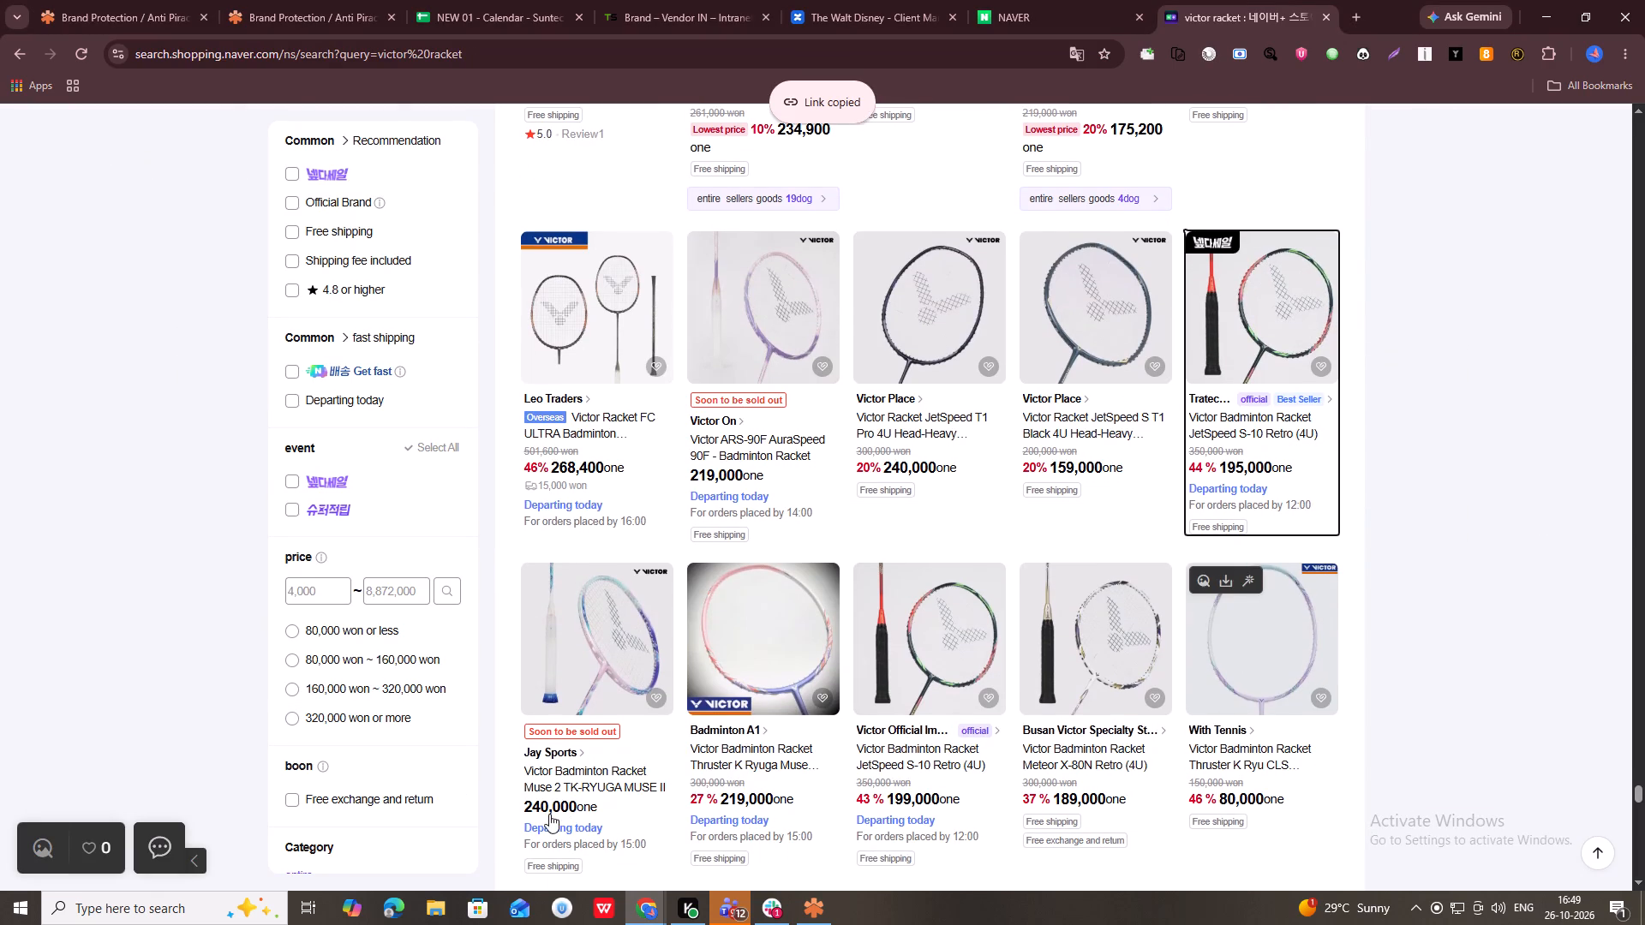
right_click(577, 771)
left_click(648, 645)
key("alt+Tab")
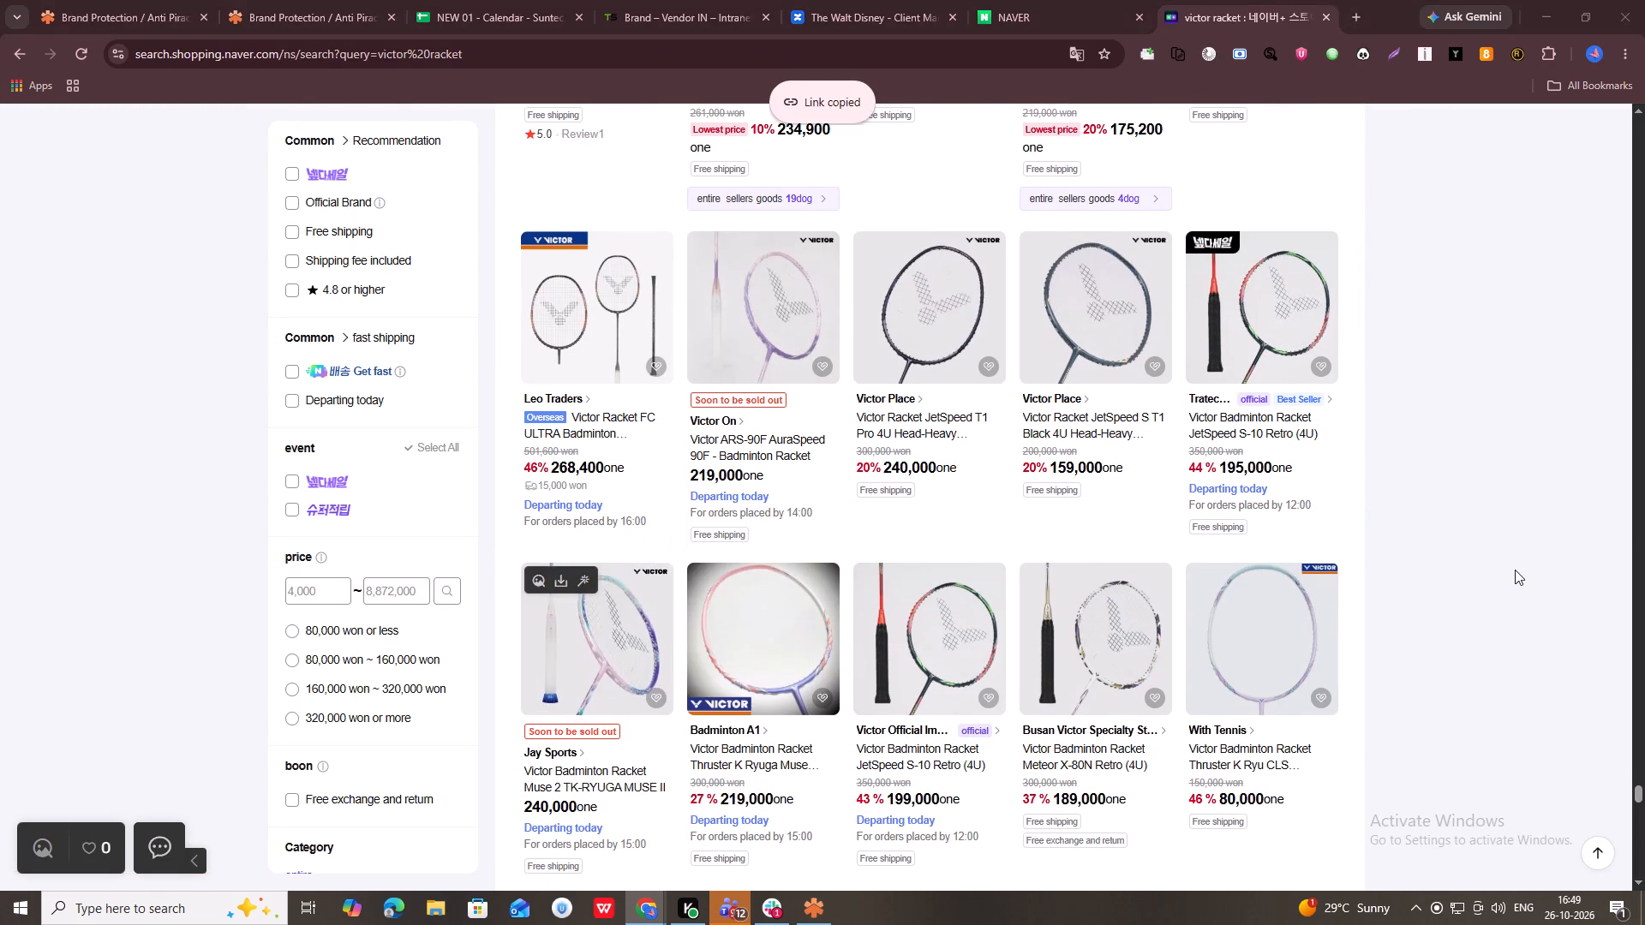
key("ctrl+v")
key("Down")
key("alt+Tab")
Copy the link of Badminton A1's Victor Thruster K Ryuga Muse listing on Naver into Links cell C101906.
key("Down")
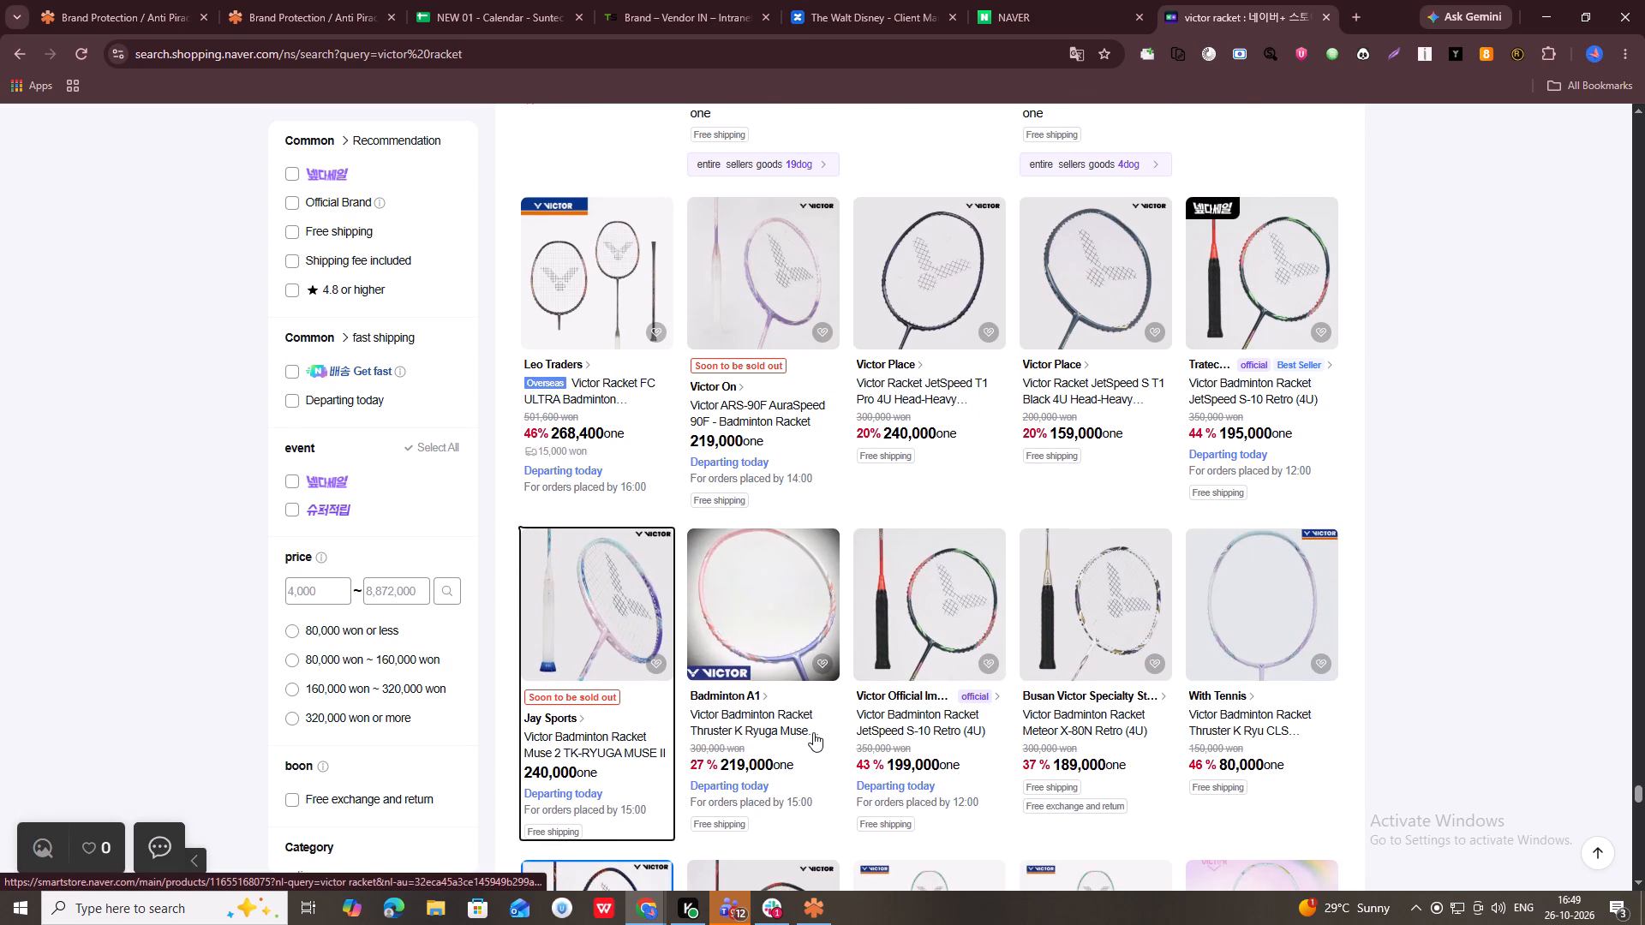
scroll(1001, 621, "down", 4)
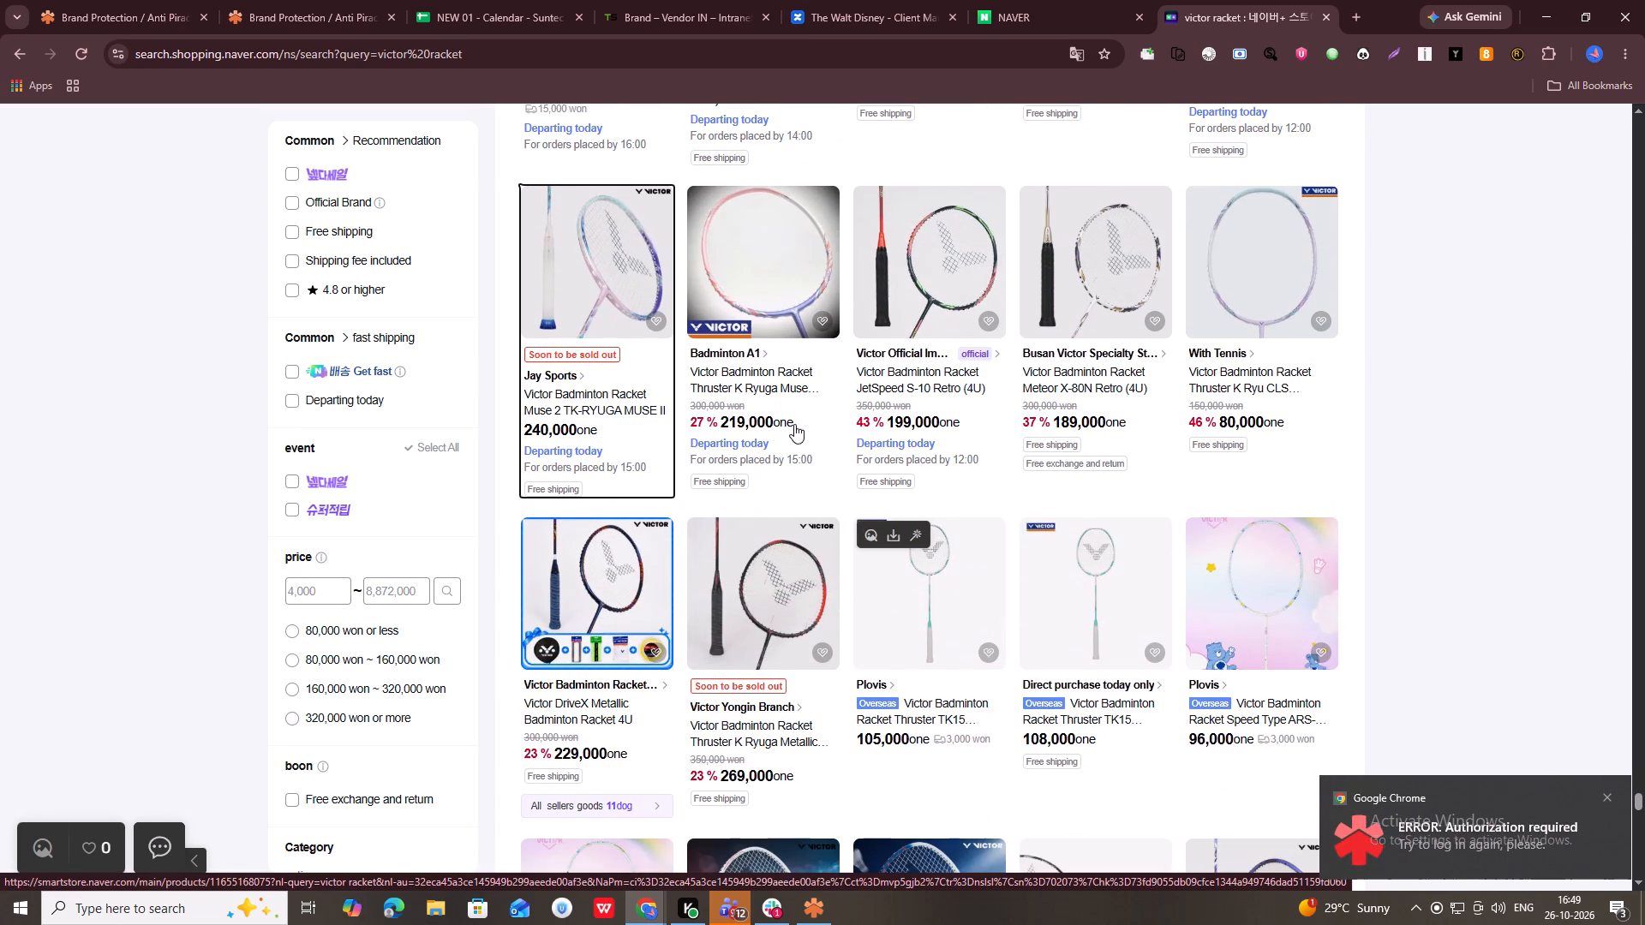
right_click(779, 385)
left_click(855, 564)
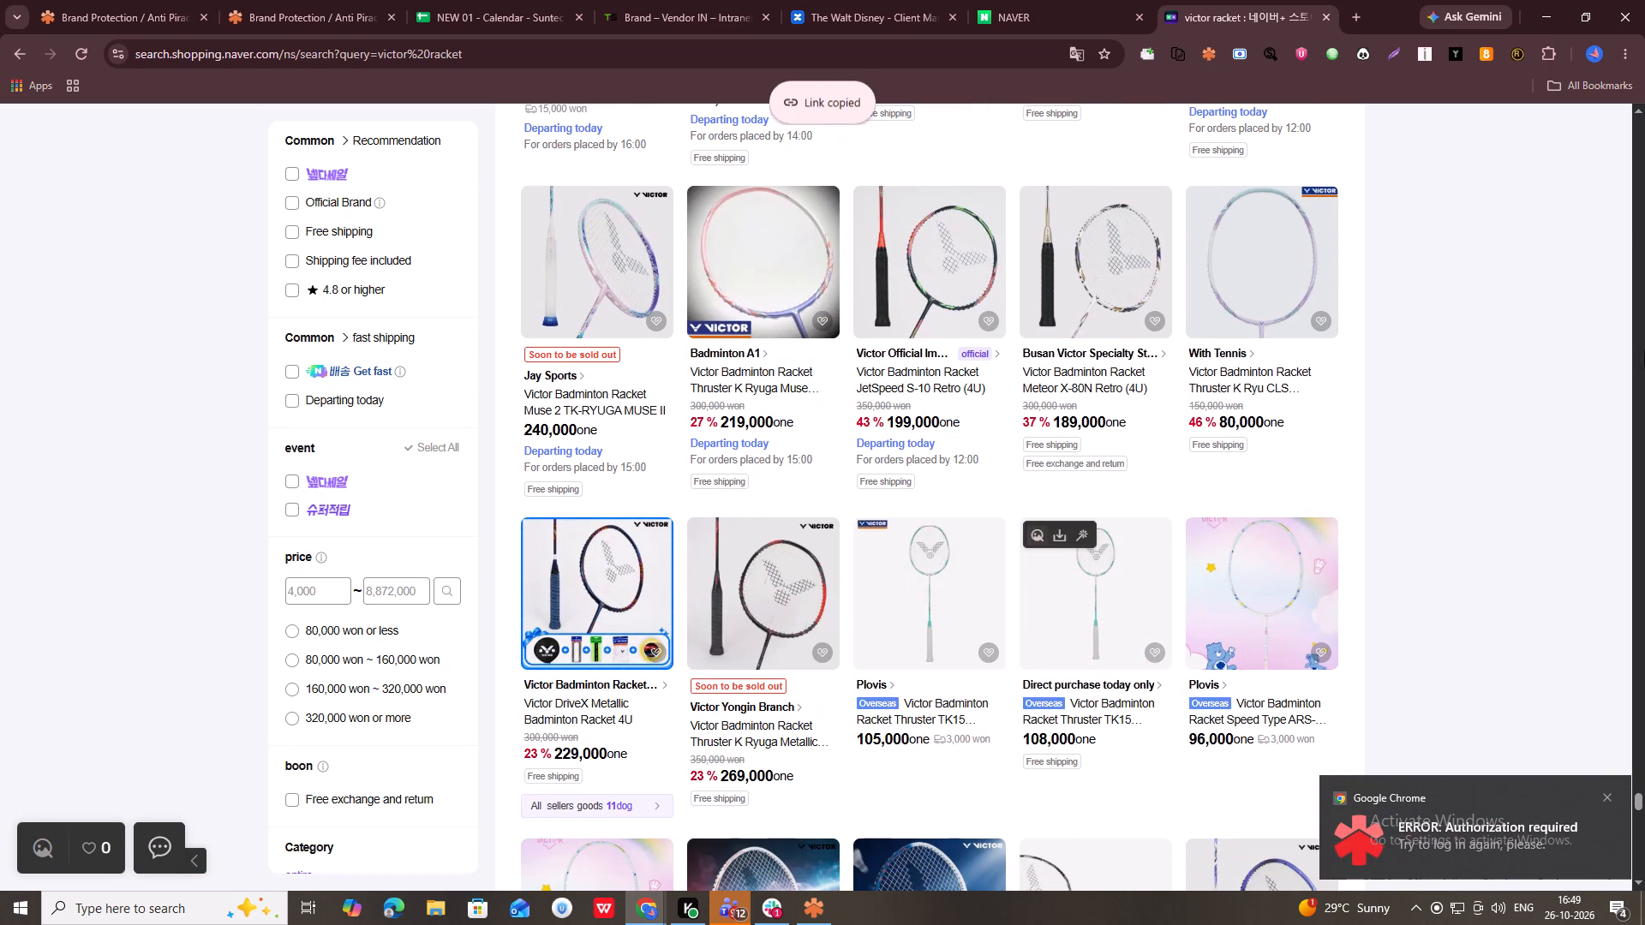
key("alt+Tab")
key("ctrl+v")
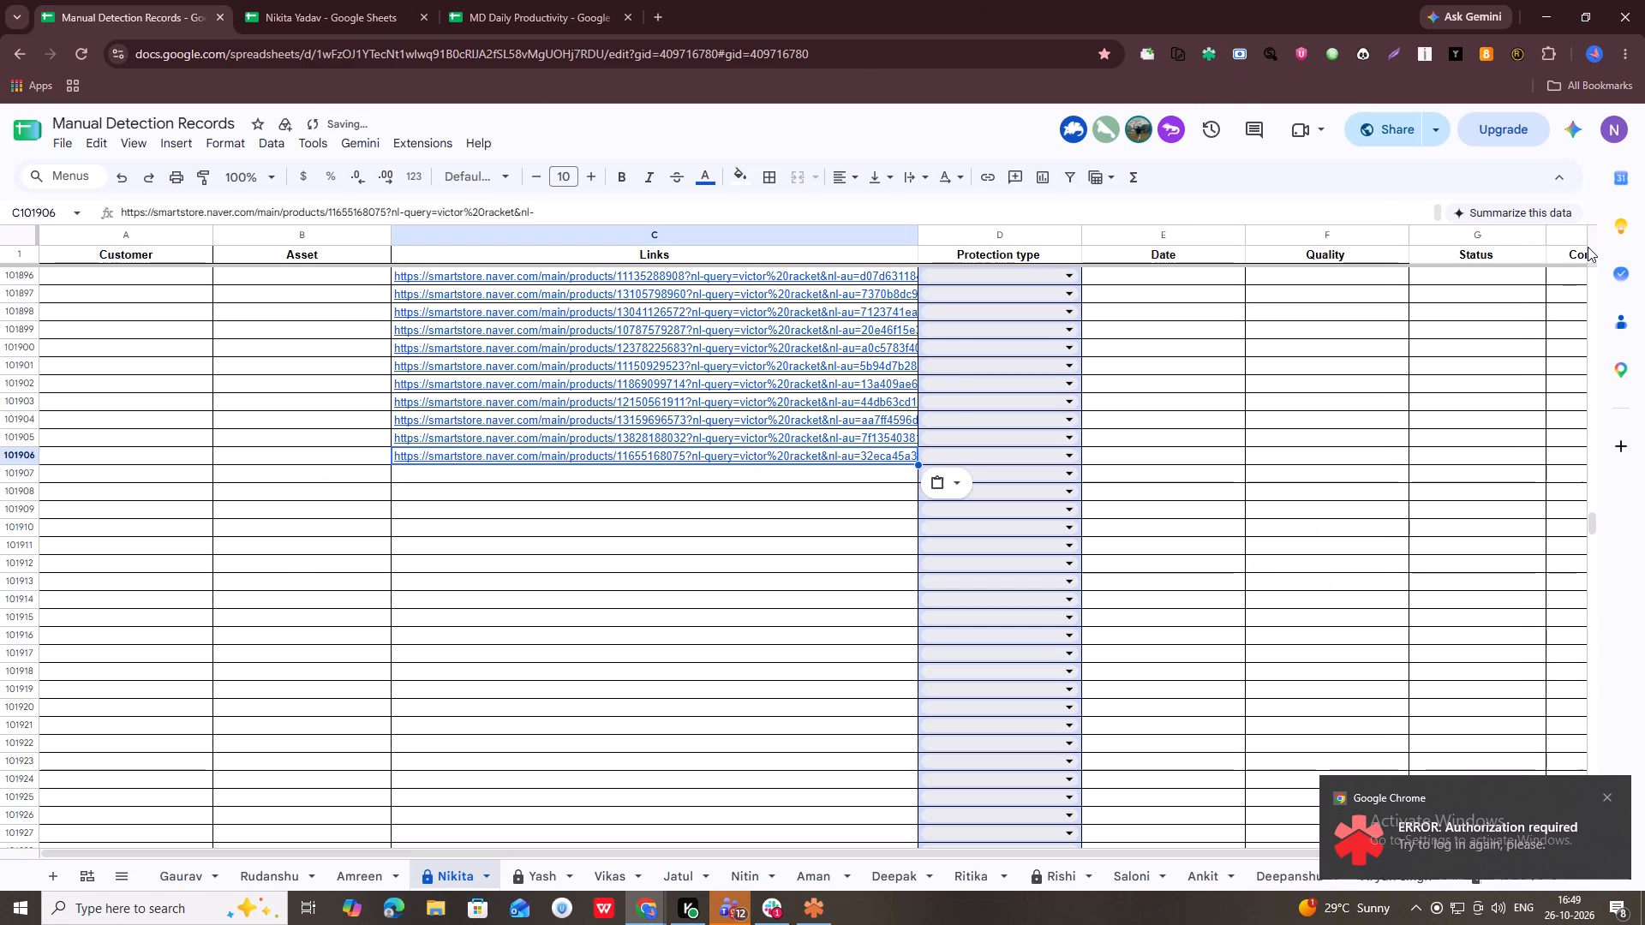
key("Down")
key("alt+Tab")
Copy the link of the Victor Official shop's JetSpeed S-10 Retro (4U) listing on Naver into Links cell C101907.
right_click(938, 382)
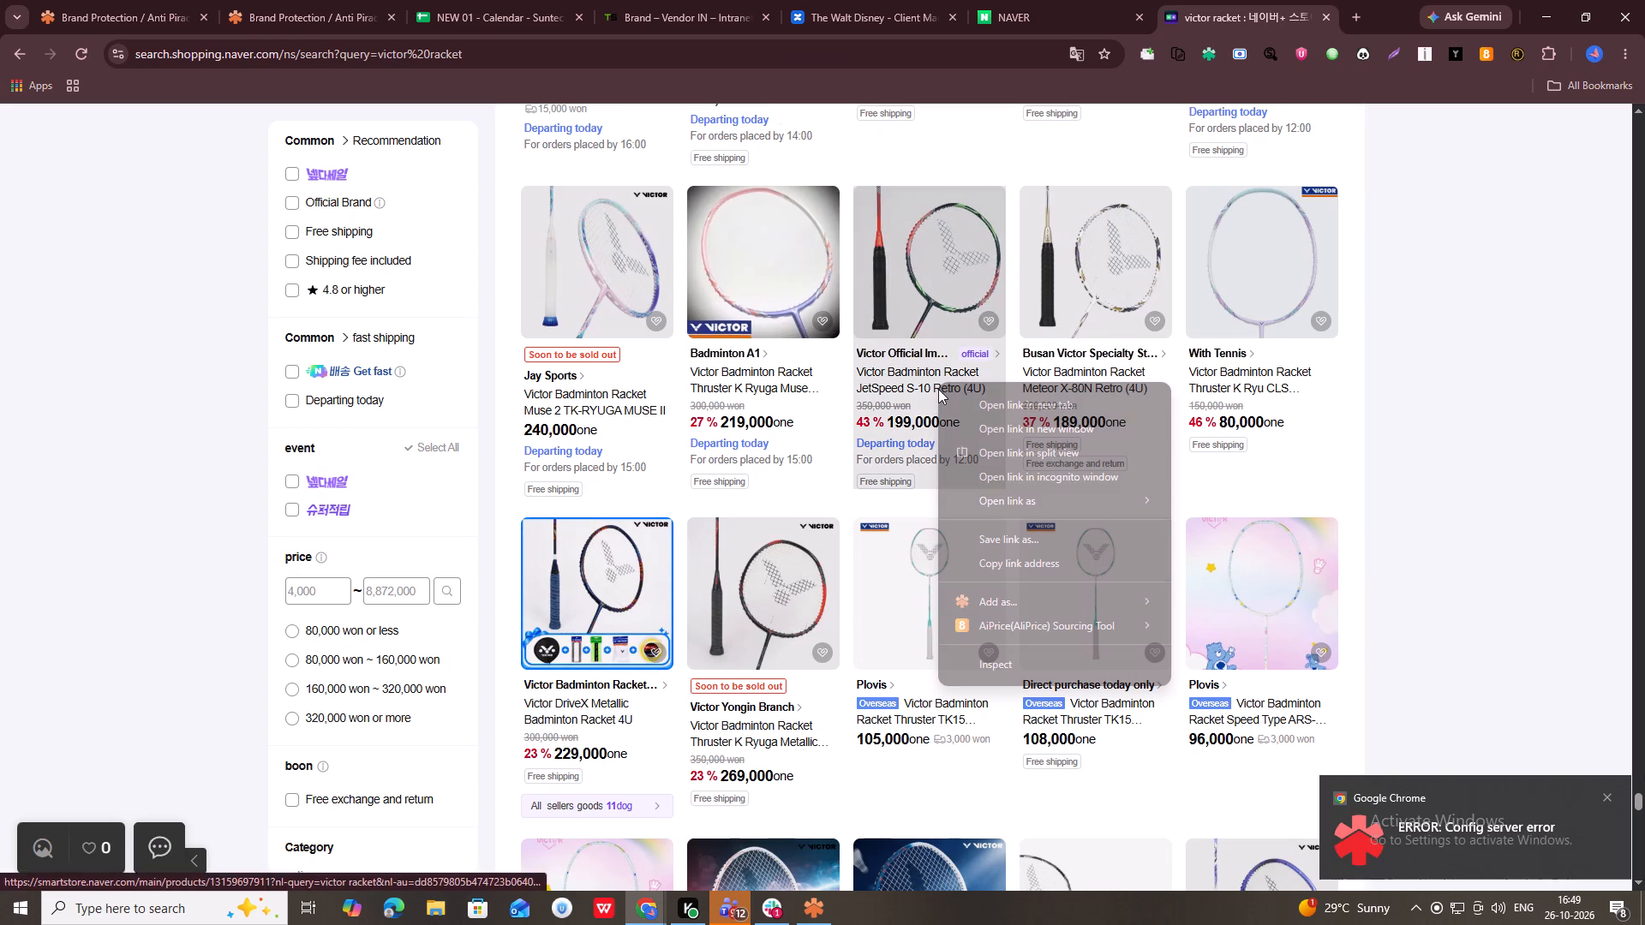
left_click(986, 570)
key("alt+Tab")
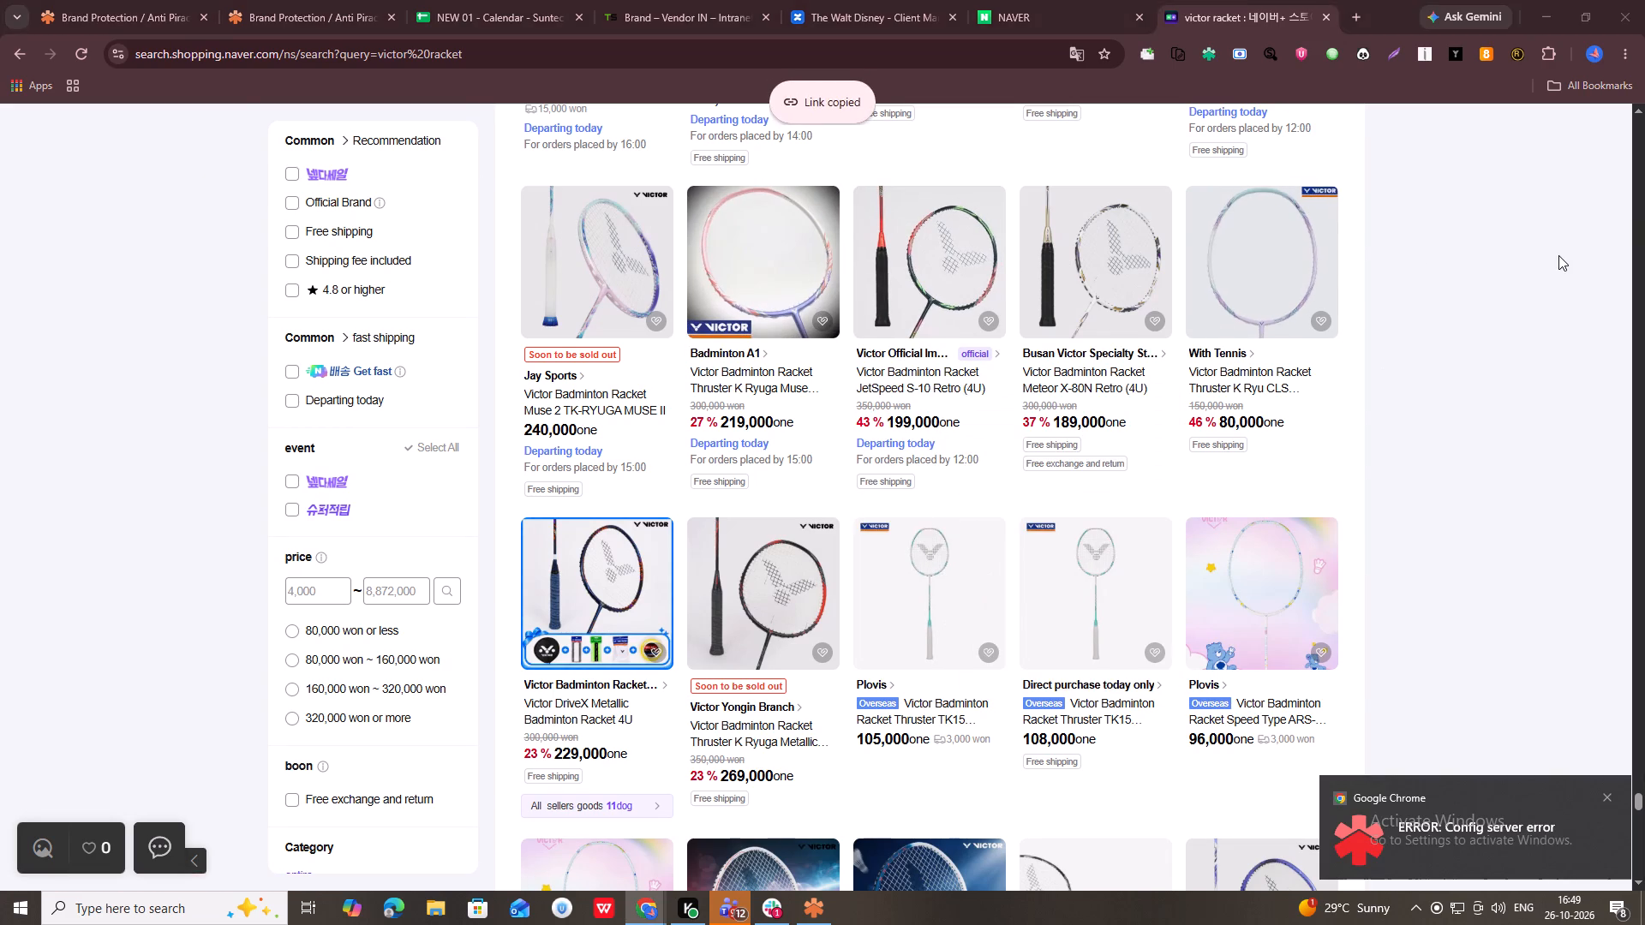
key("ctrl+v")
key("Down")
key("alt+Tab")
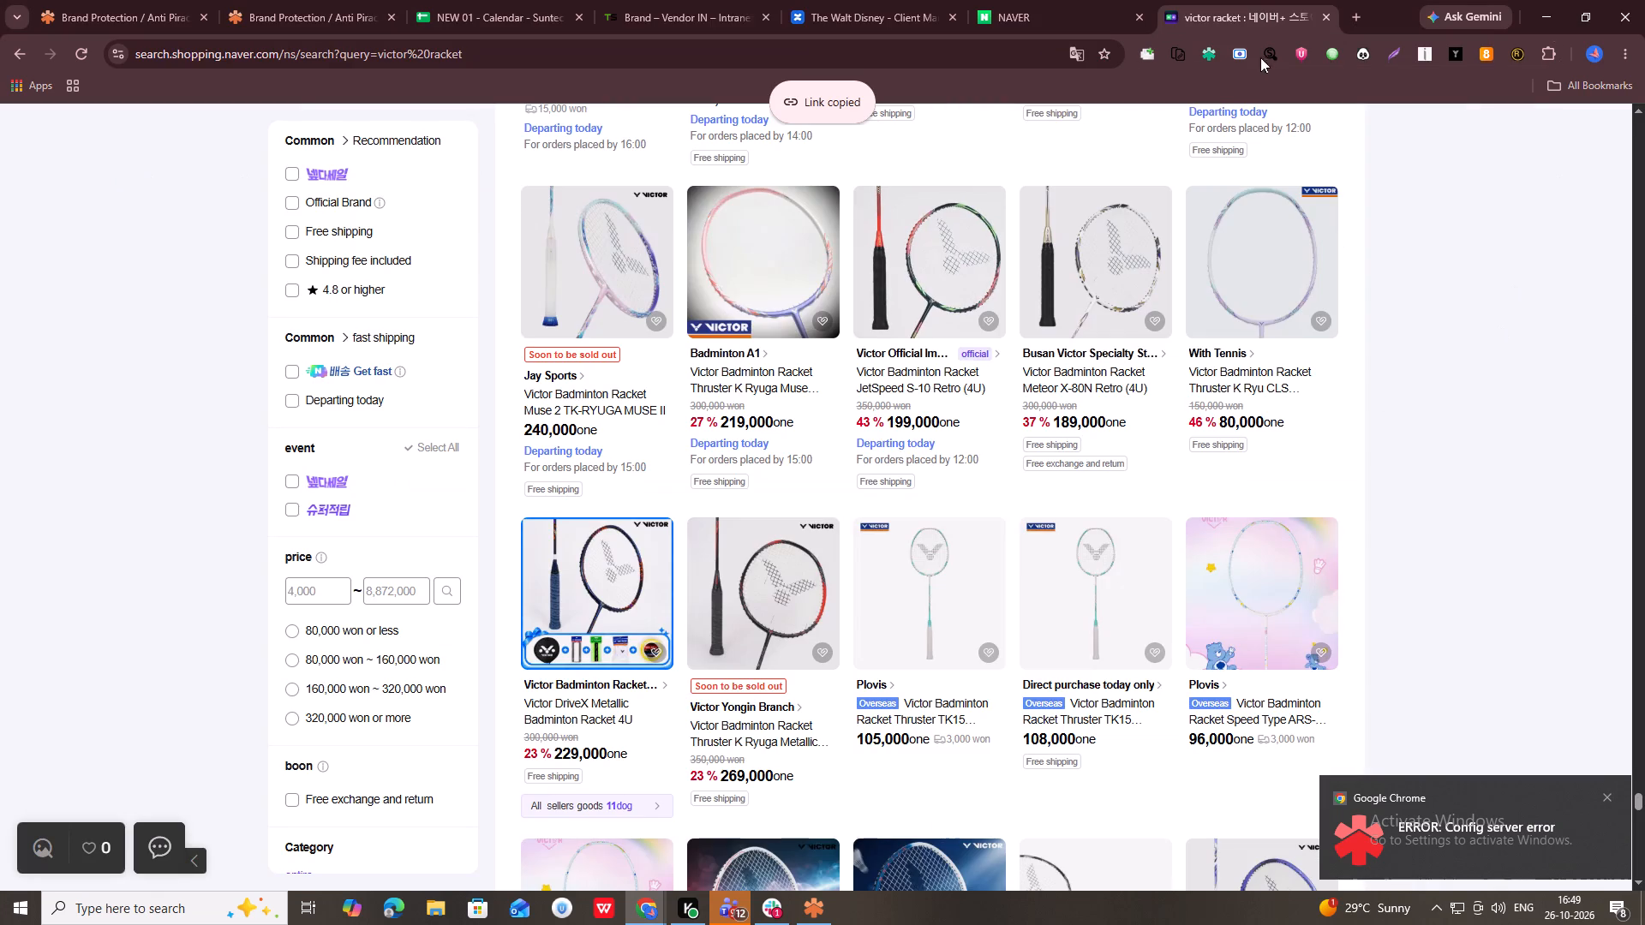
Open the RedPoints IPR Plugin's task configuration over the Naver results and shift its window aside.
left_click(1209, 55)
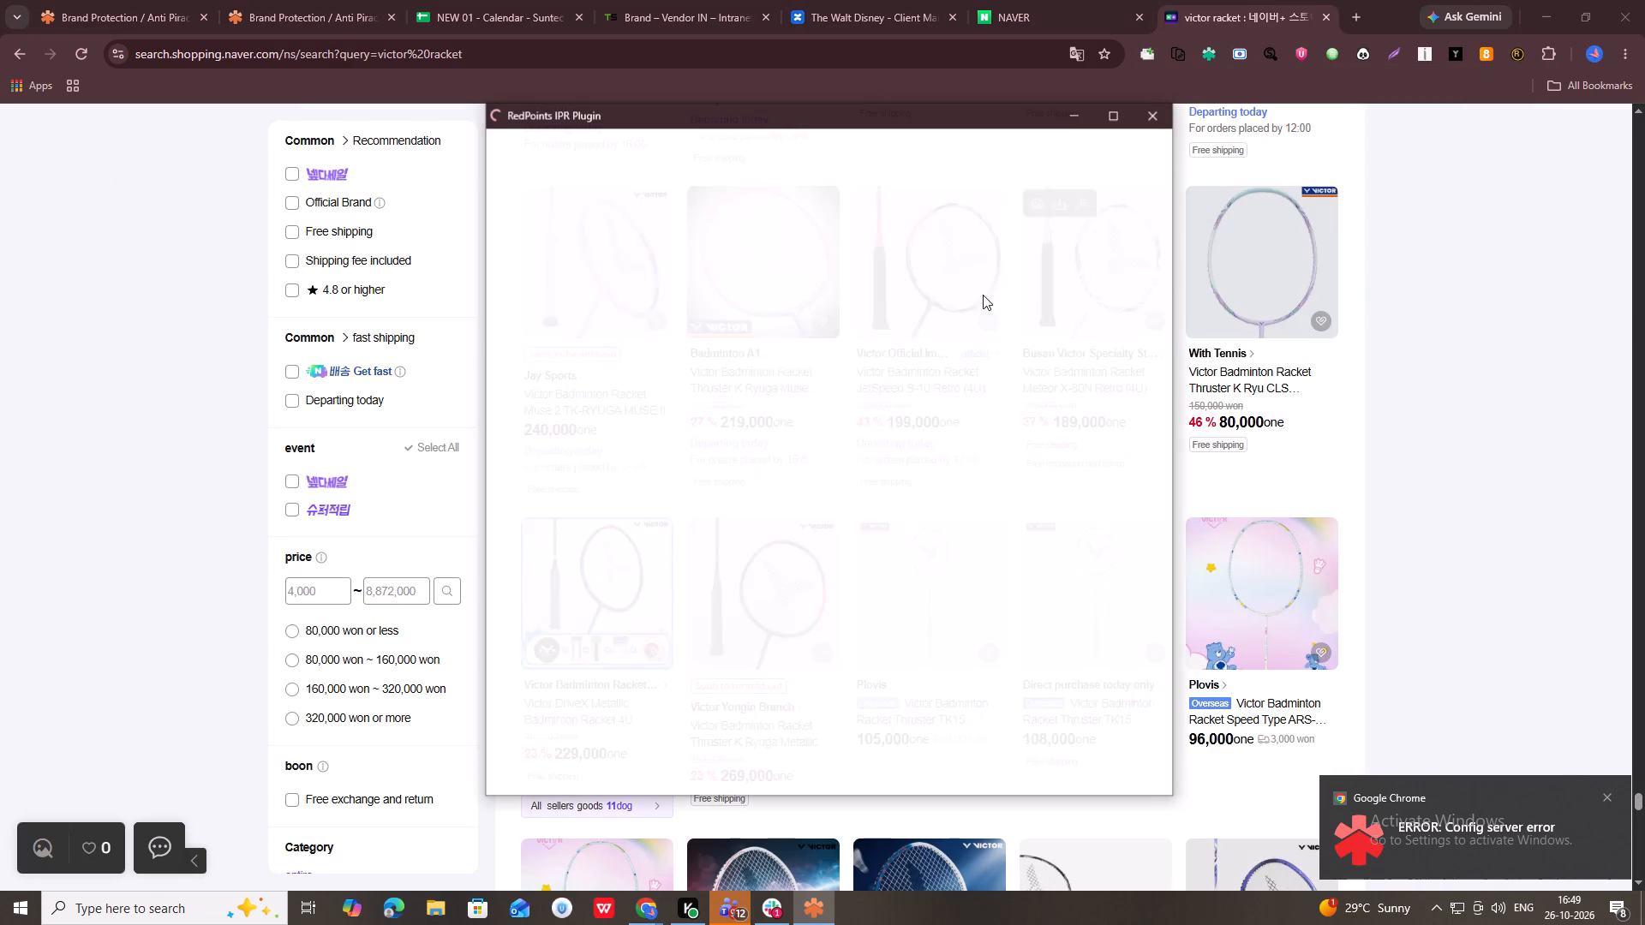
left_click_drag(928, 121, 1113, 112)
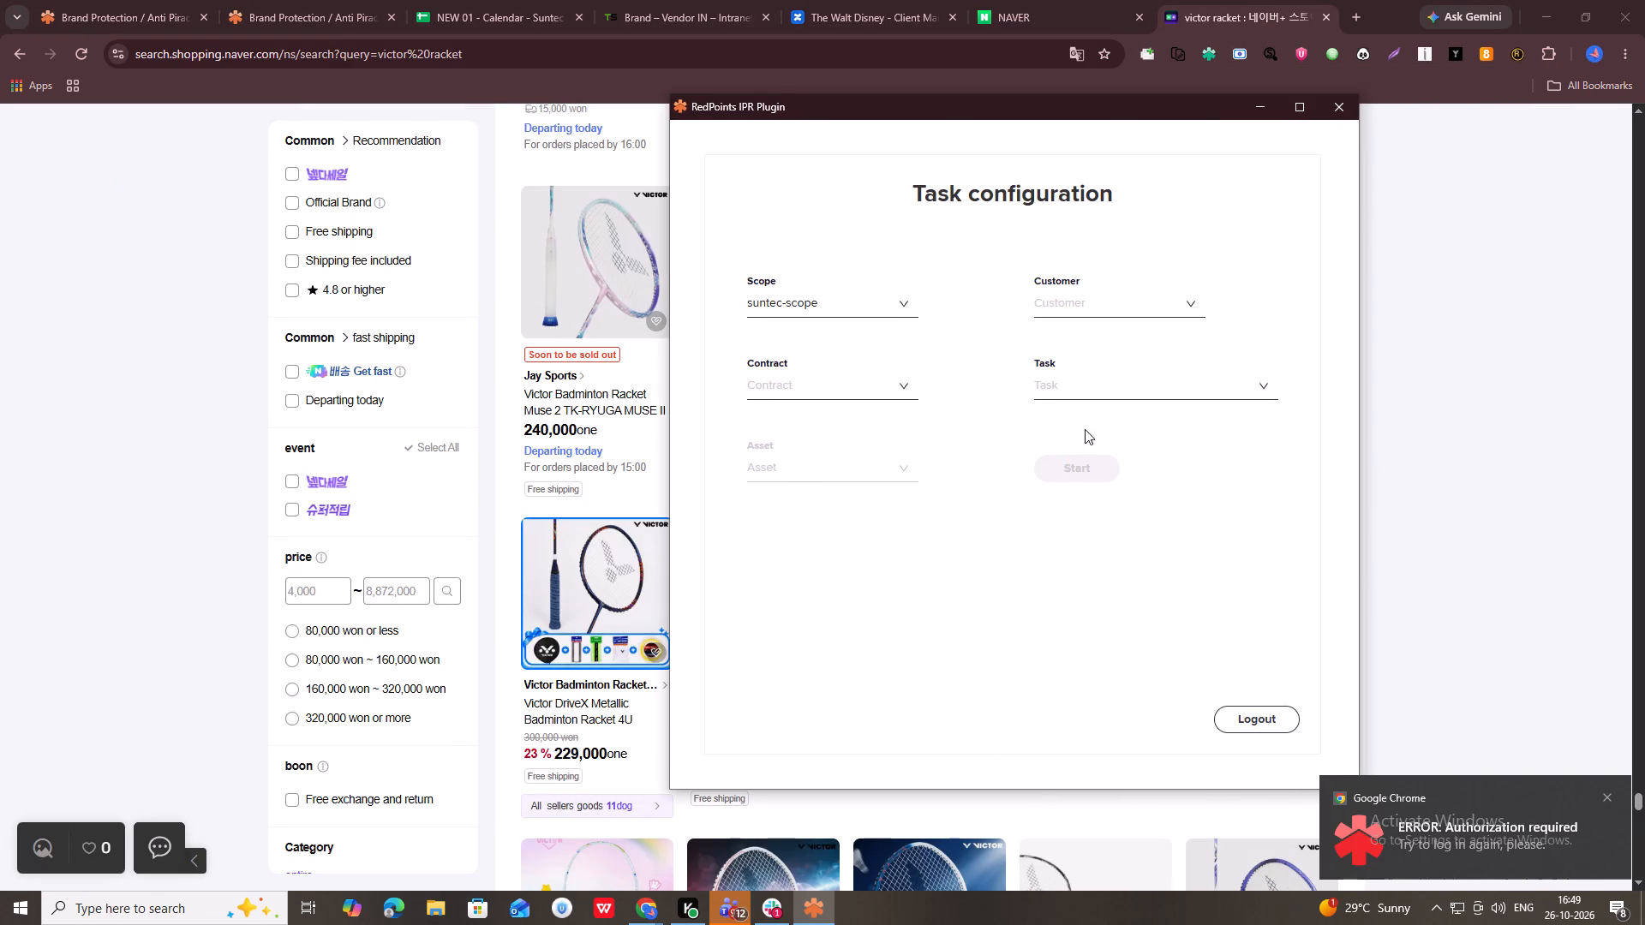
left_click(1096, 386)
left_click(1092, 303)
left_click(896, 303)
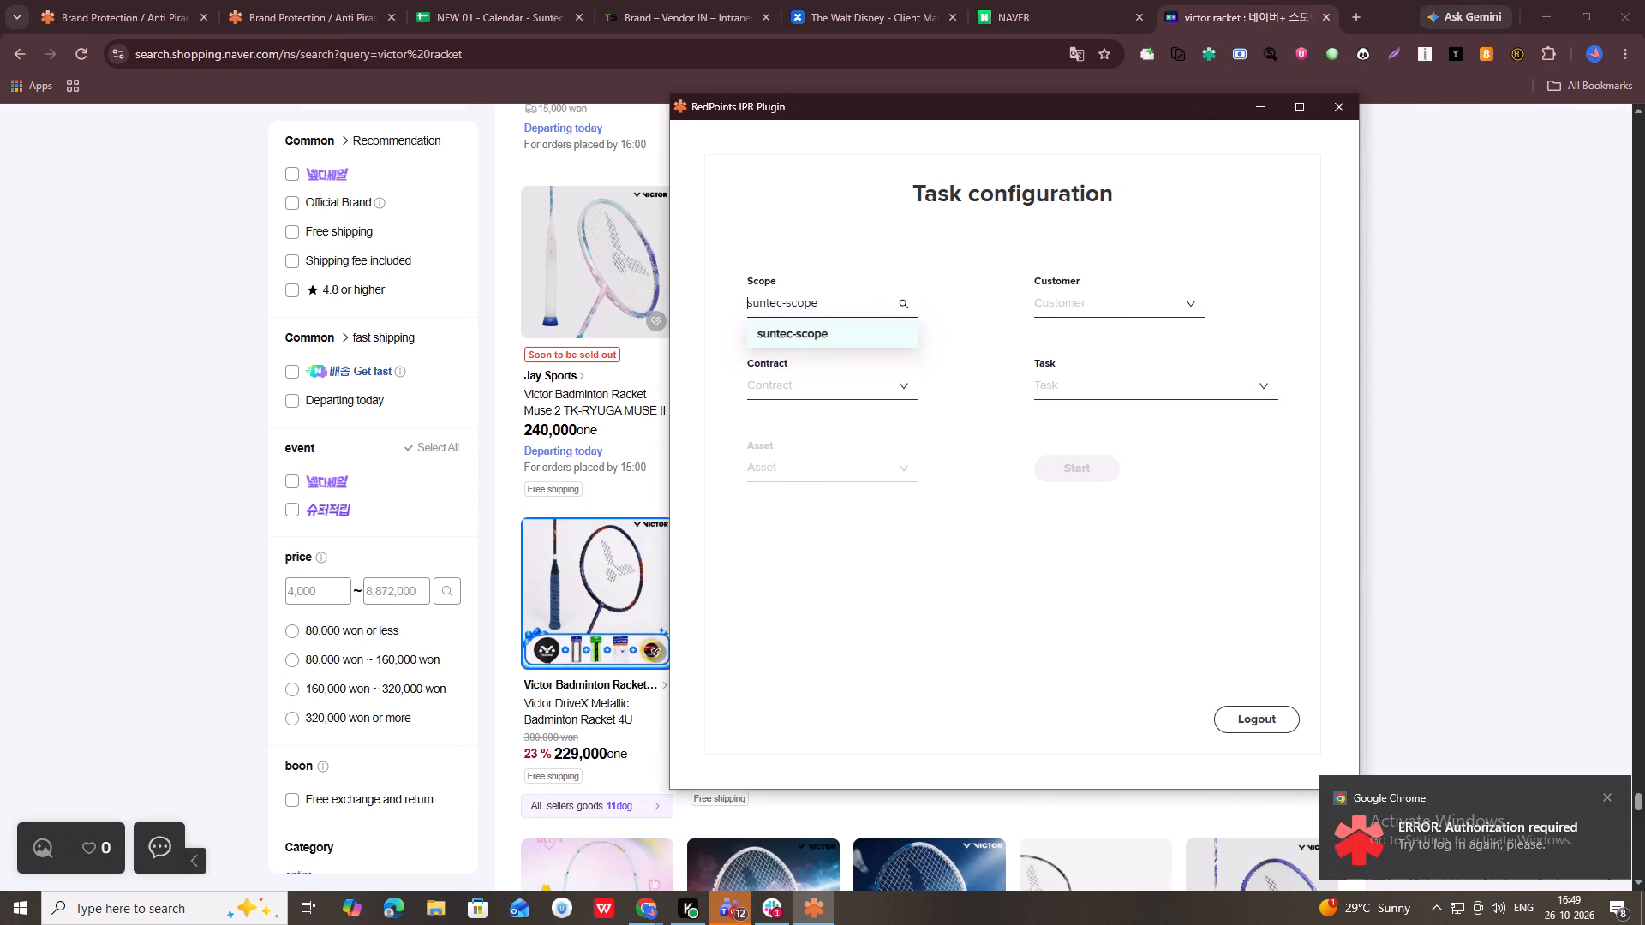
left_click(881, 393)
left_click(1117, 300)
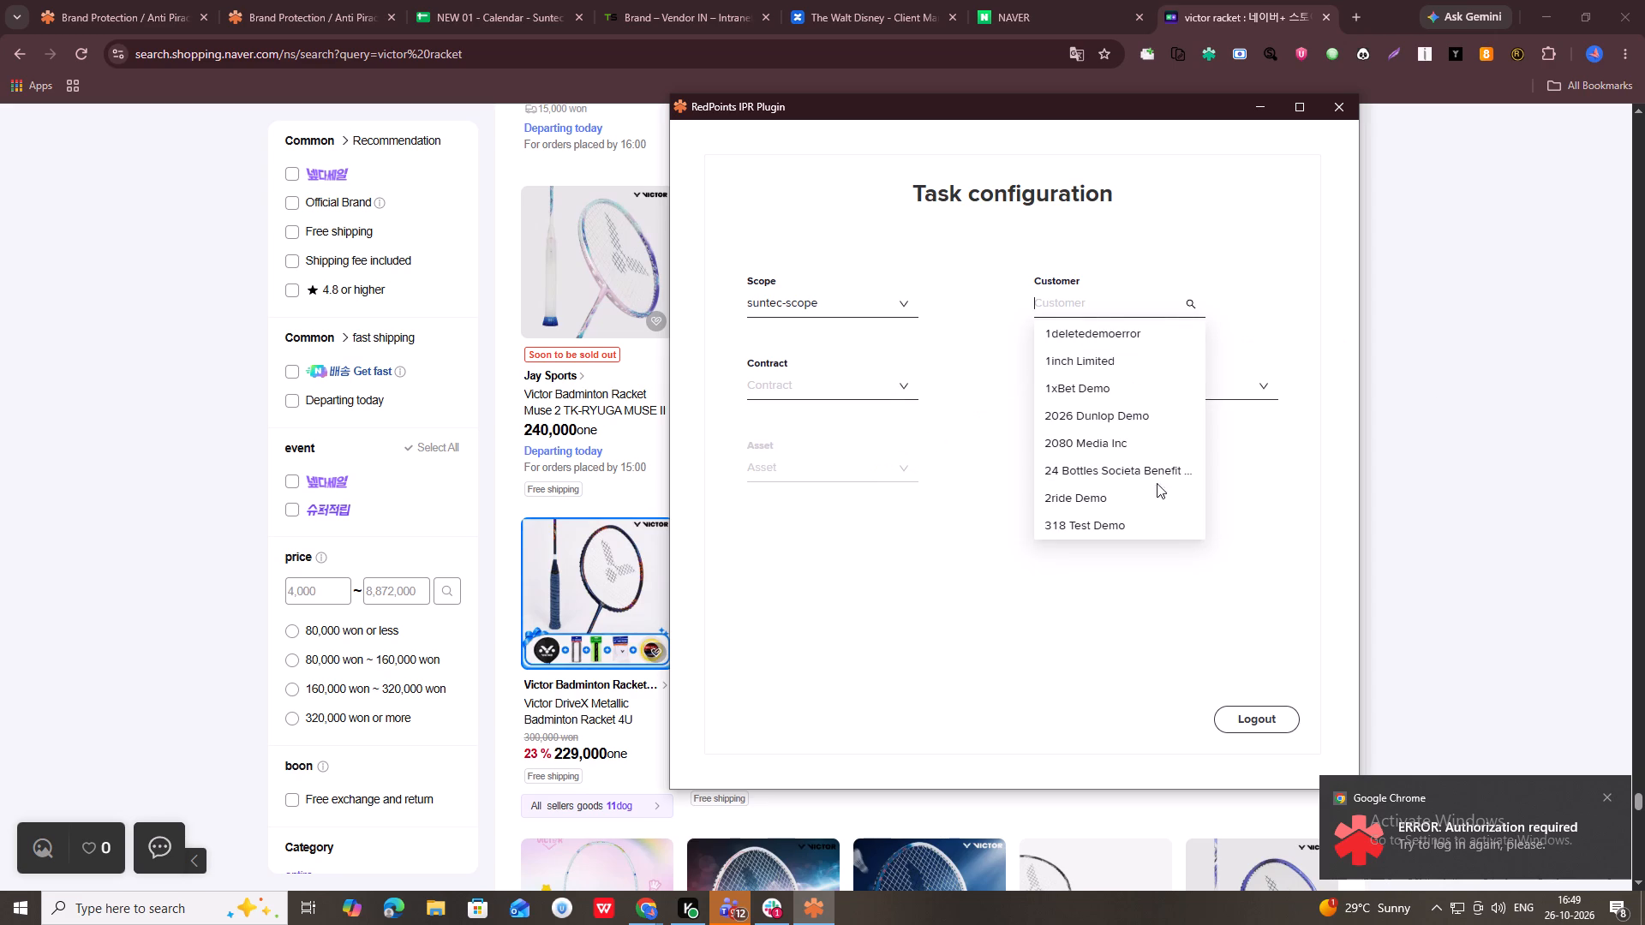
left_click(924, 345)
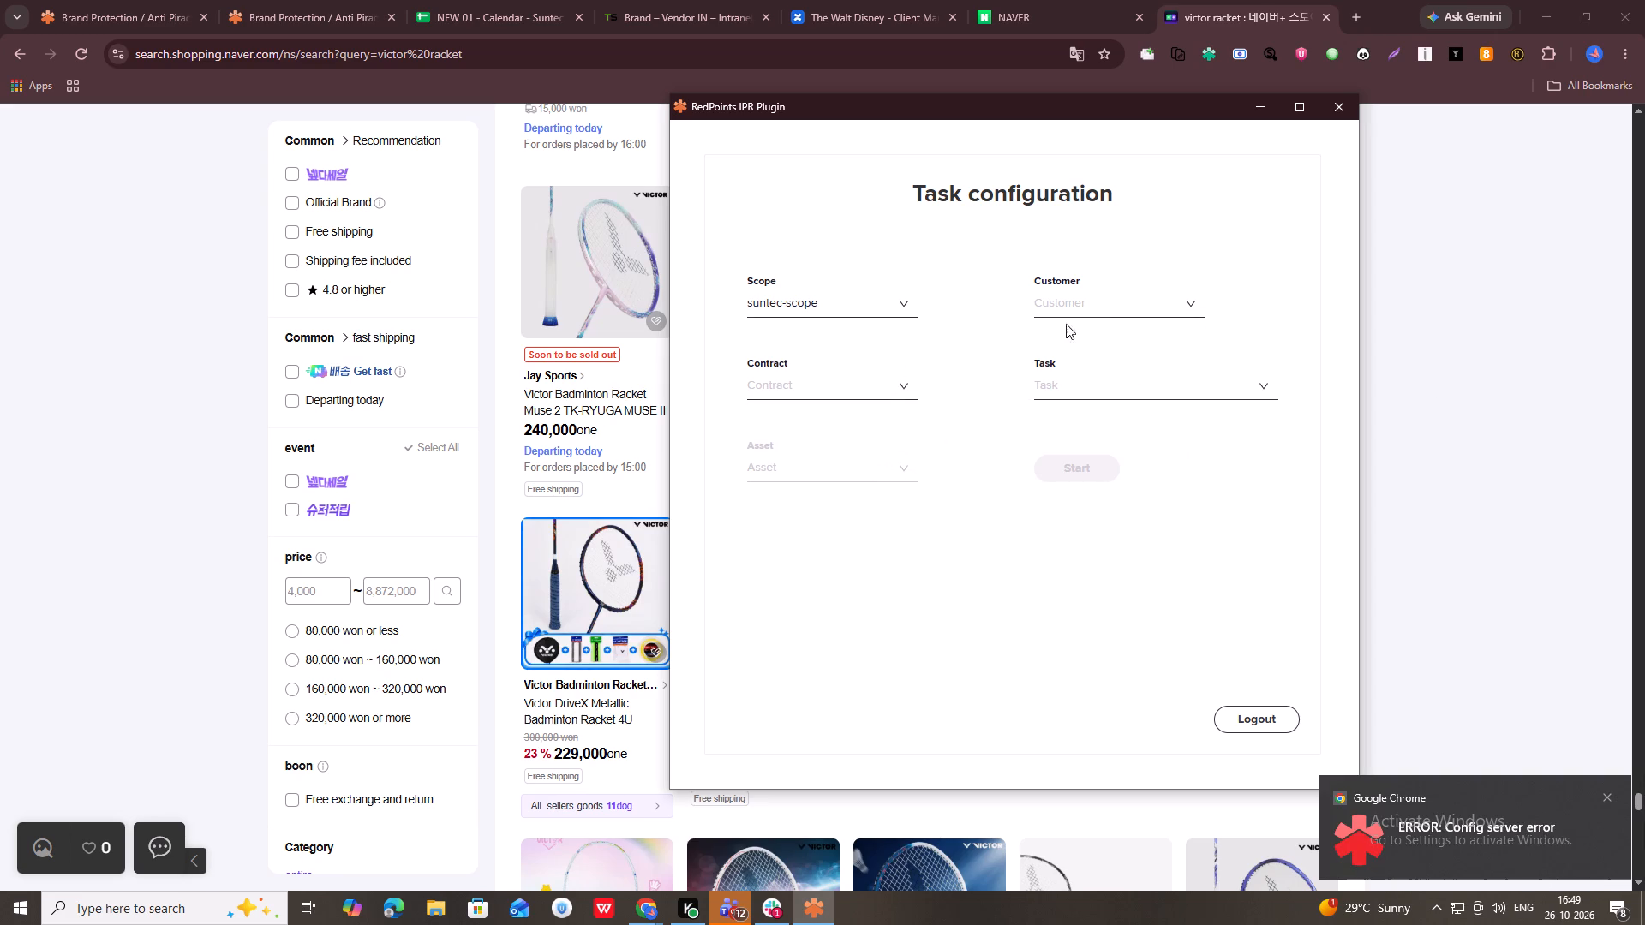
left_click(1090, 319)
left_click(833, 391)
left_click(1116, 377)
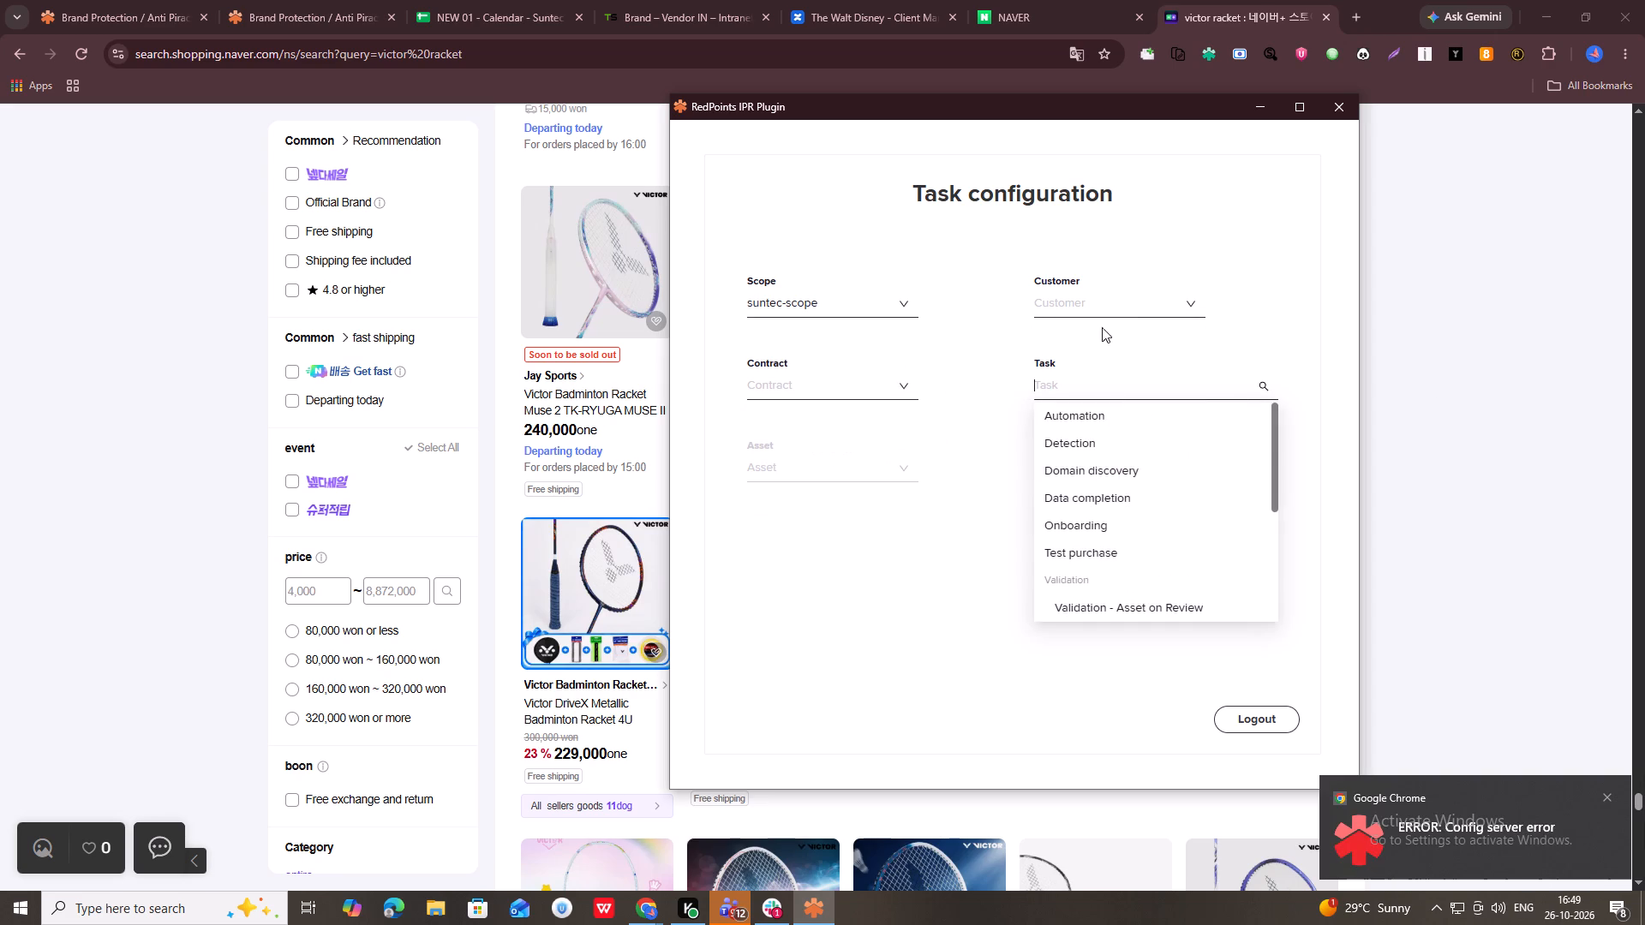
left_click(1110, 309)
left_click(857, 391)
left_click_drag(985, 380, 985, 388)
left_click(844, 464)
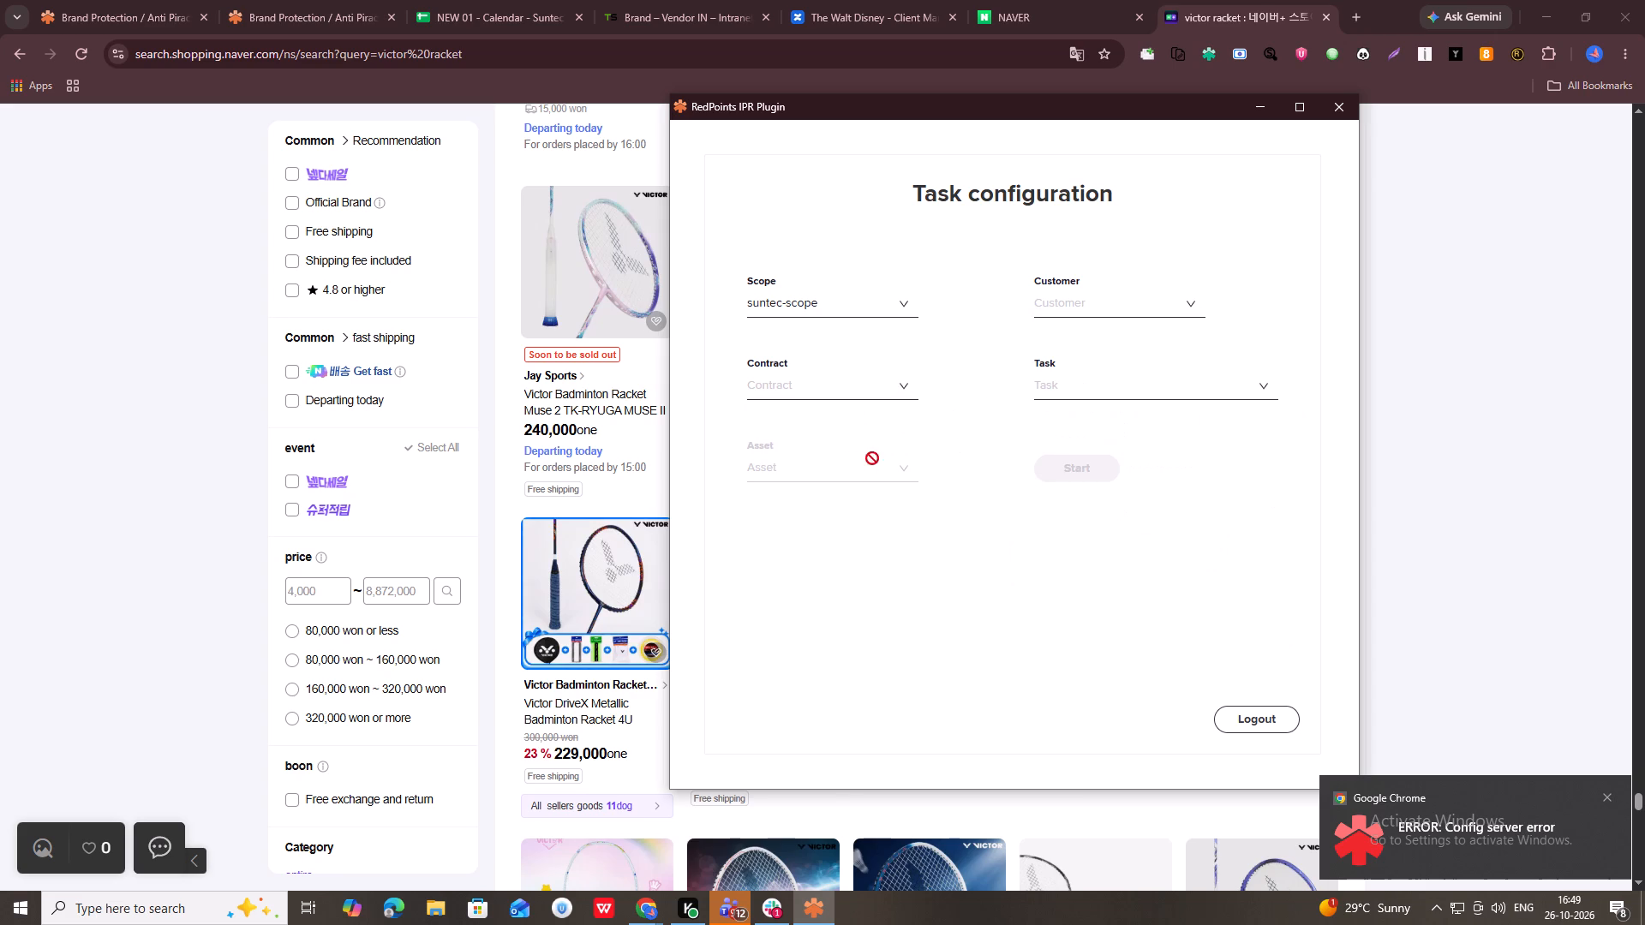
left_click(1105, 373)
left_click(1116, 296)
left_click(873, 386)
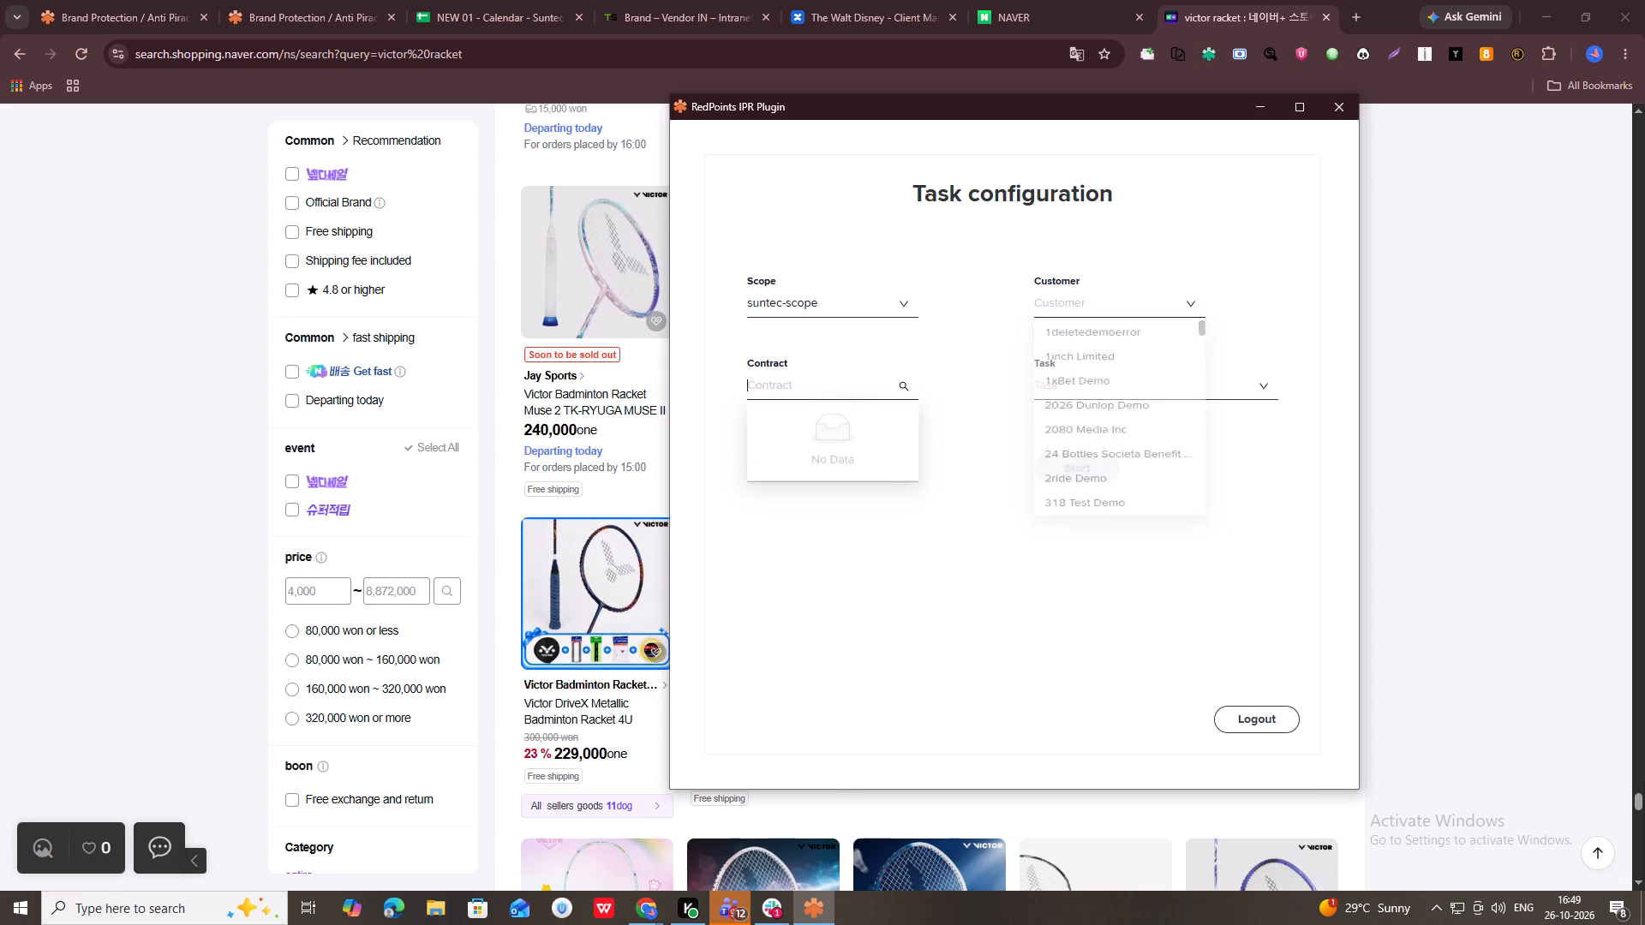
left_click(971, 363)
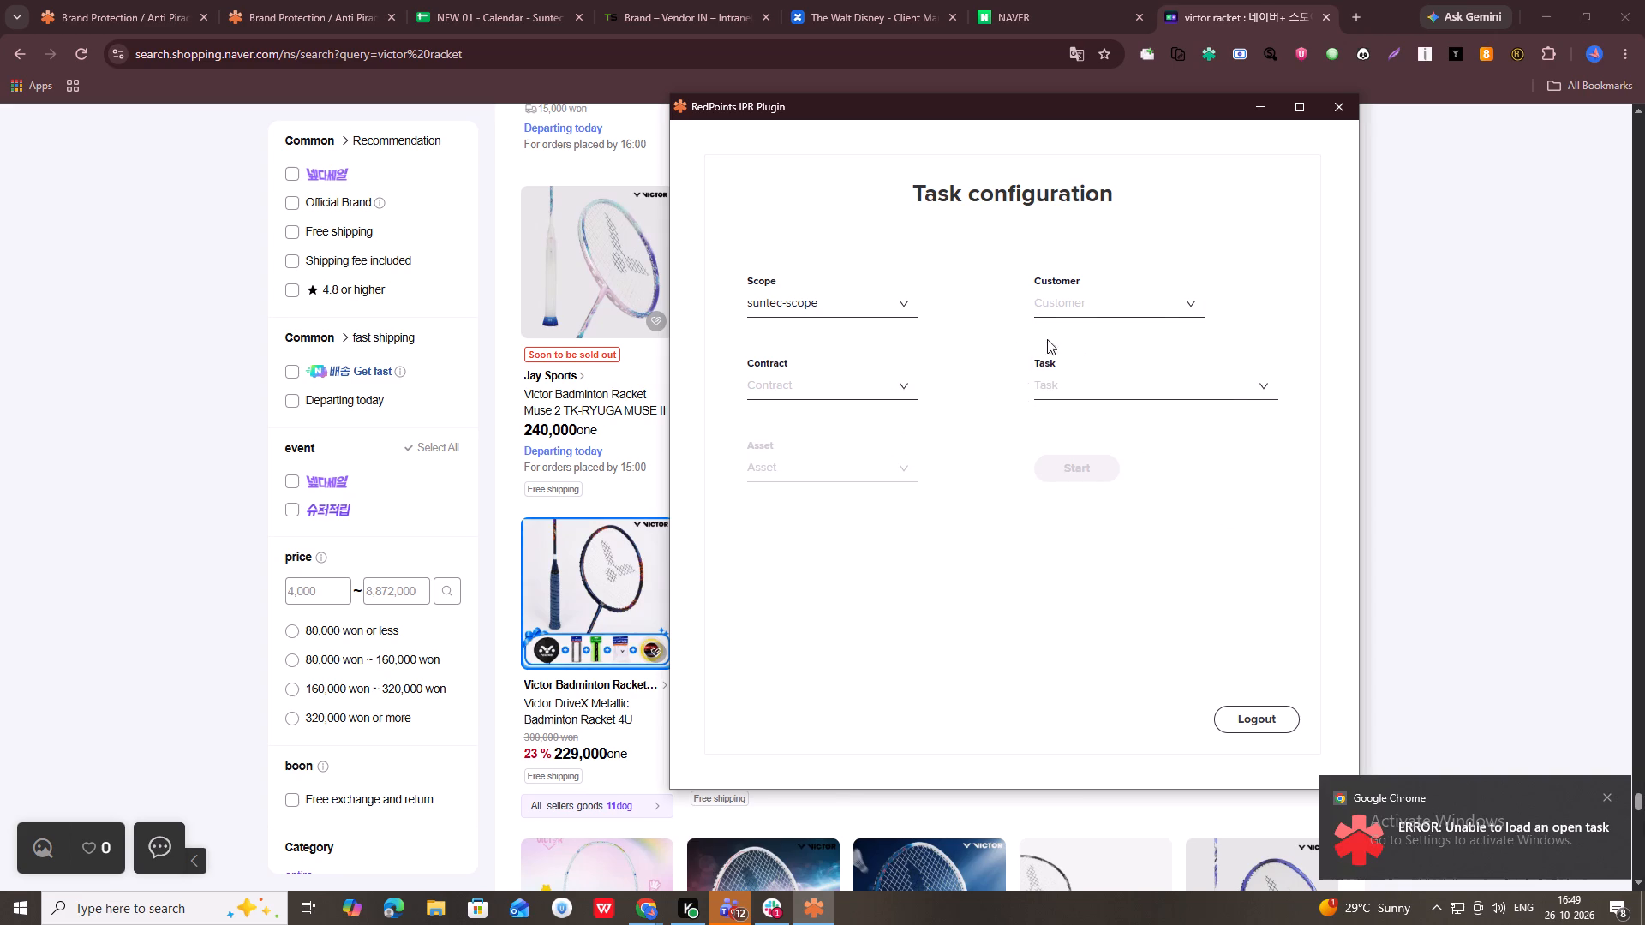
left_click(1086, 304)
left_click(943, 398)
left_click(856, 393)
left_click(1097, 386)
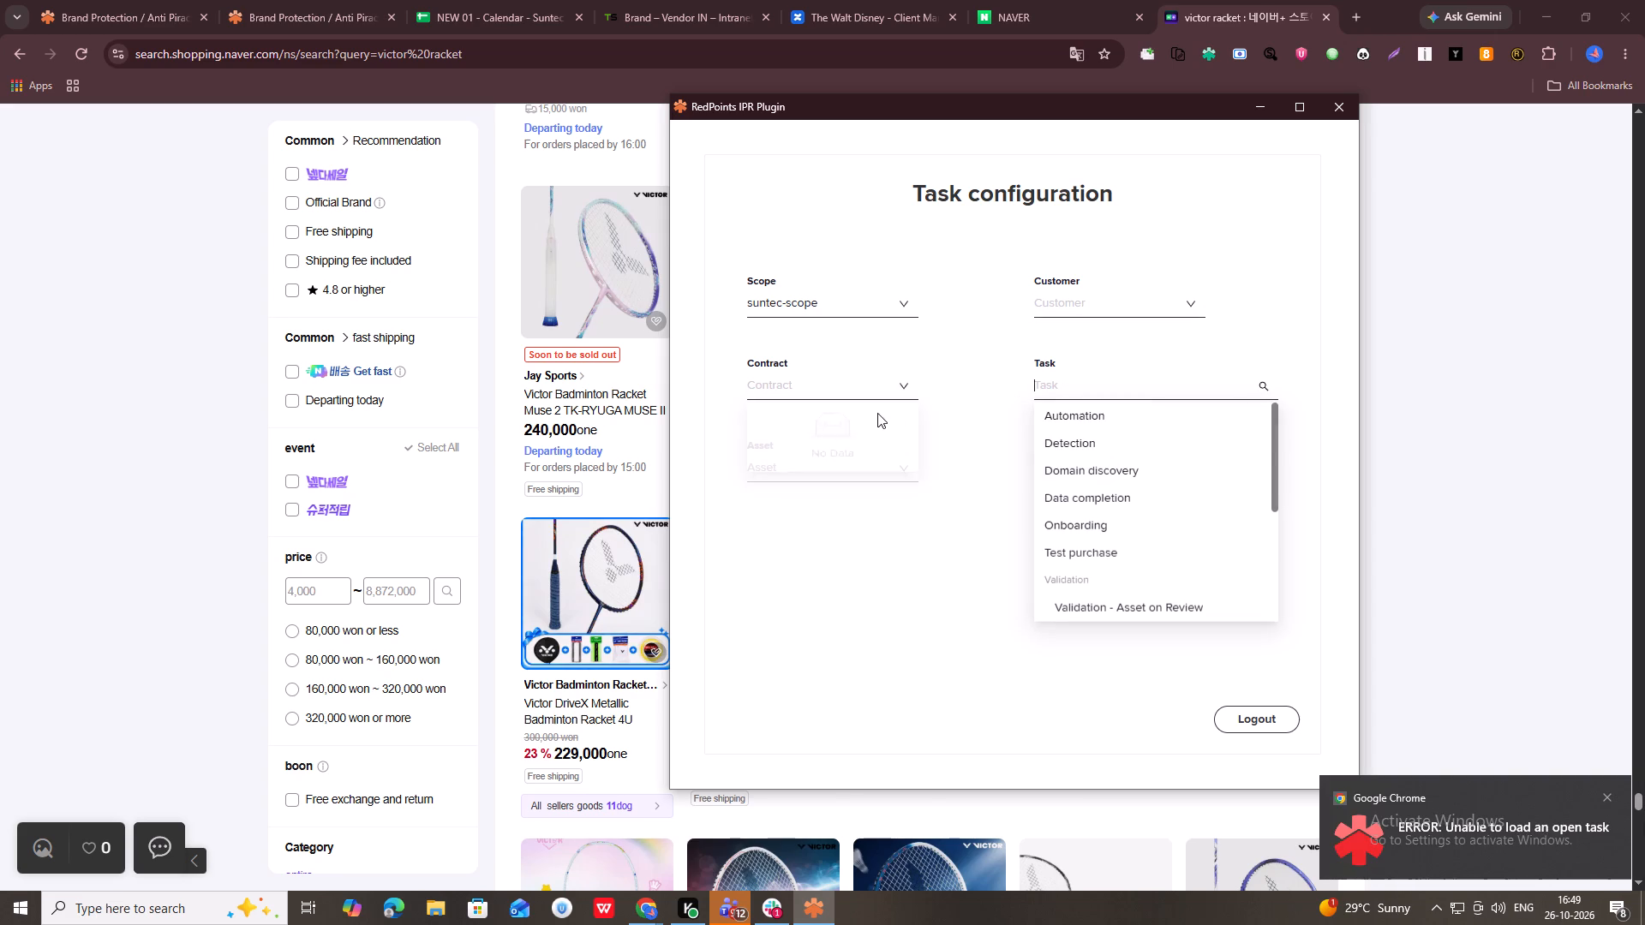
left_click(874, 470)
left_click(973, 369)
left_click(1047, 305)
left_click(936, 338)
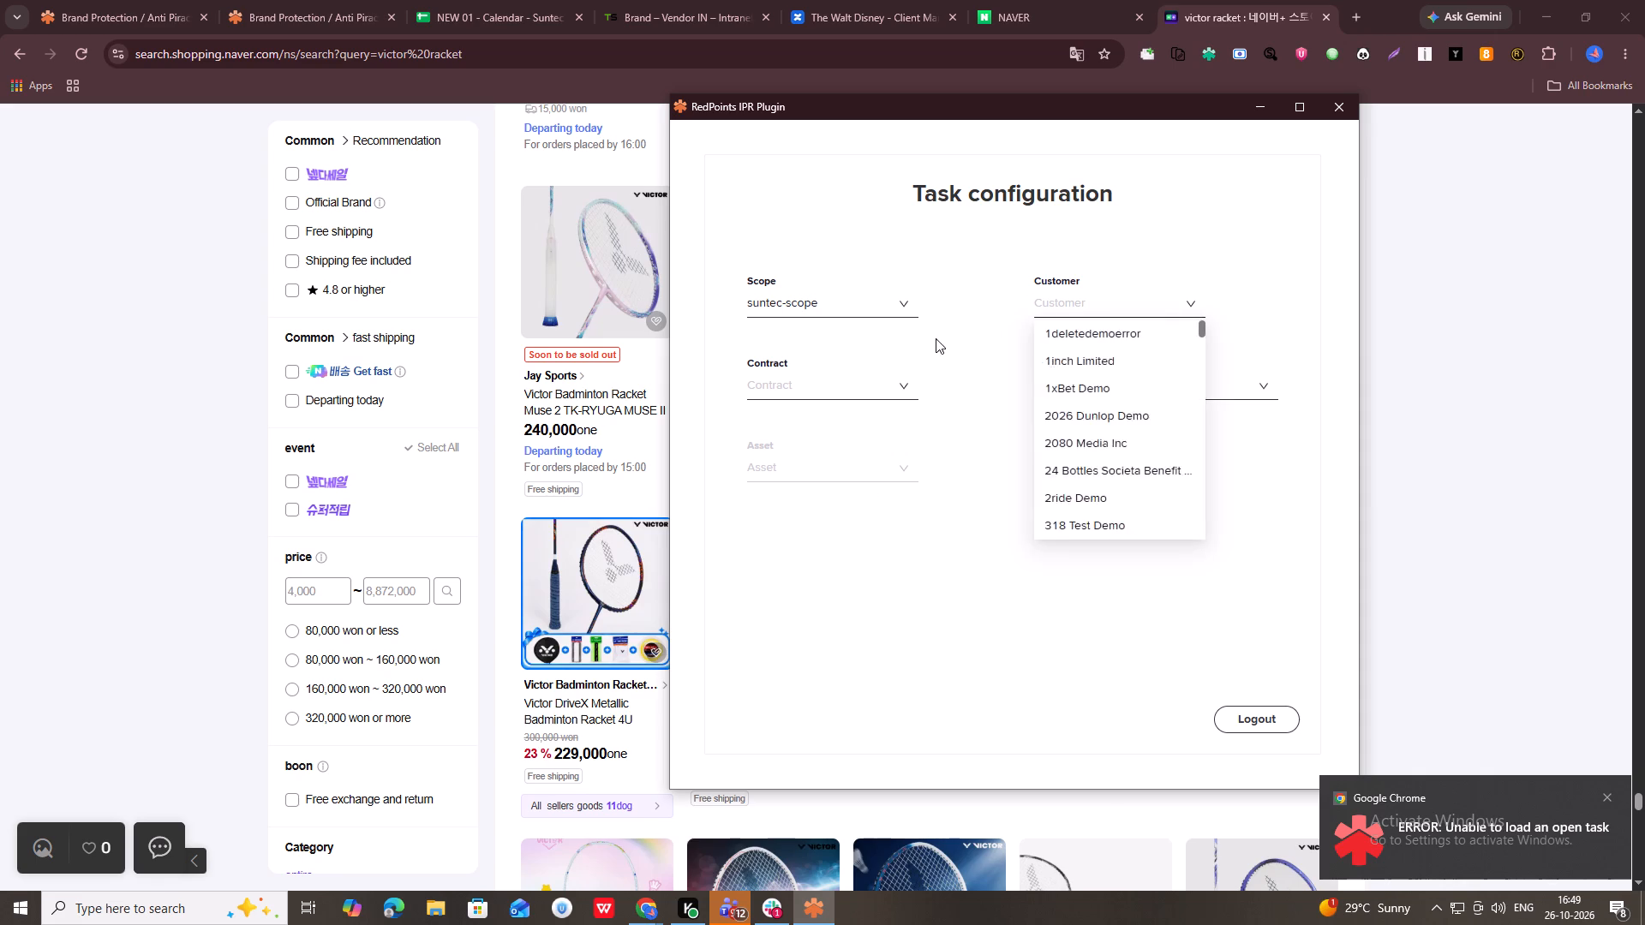
Configure and start a plugin Detection task for VICTOR RACKETS INDUSTRIAL CORP with the IPR Brand Protection contract and the V-Logo - 28 - Rackets asset.
left_click(1074, 316)
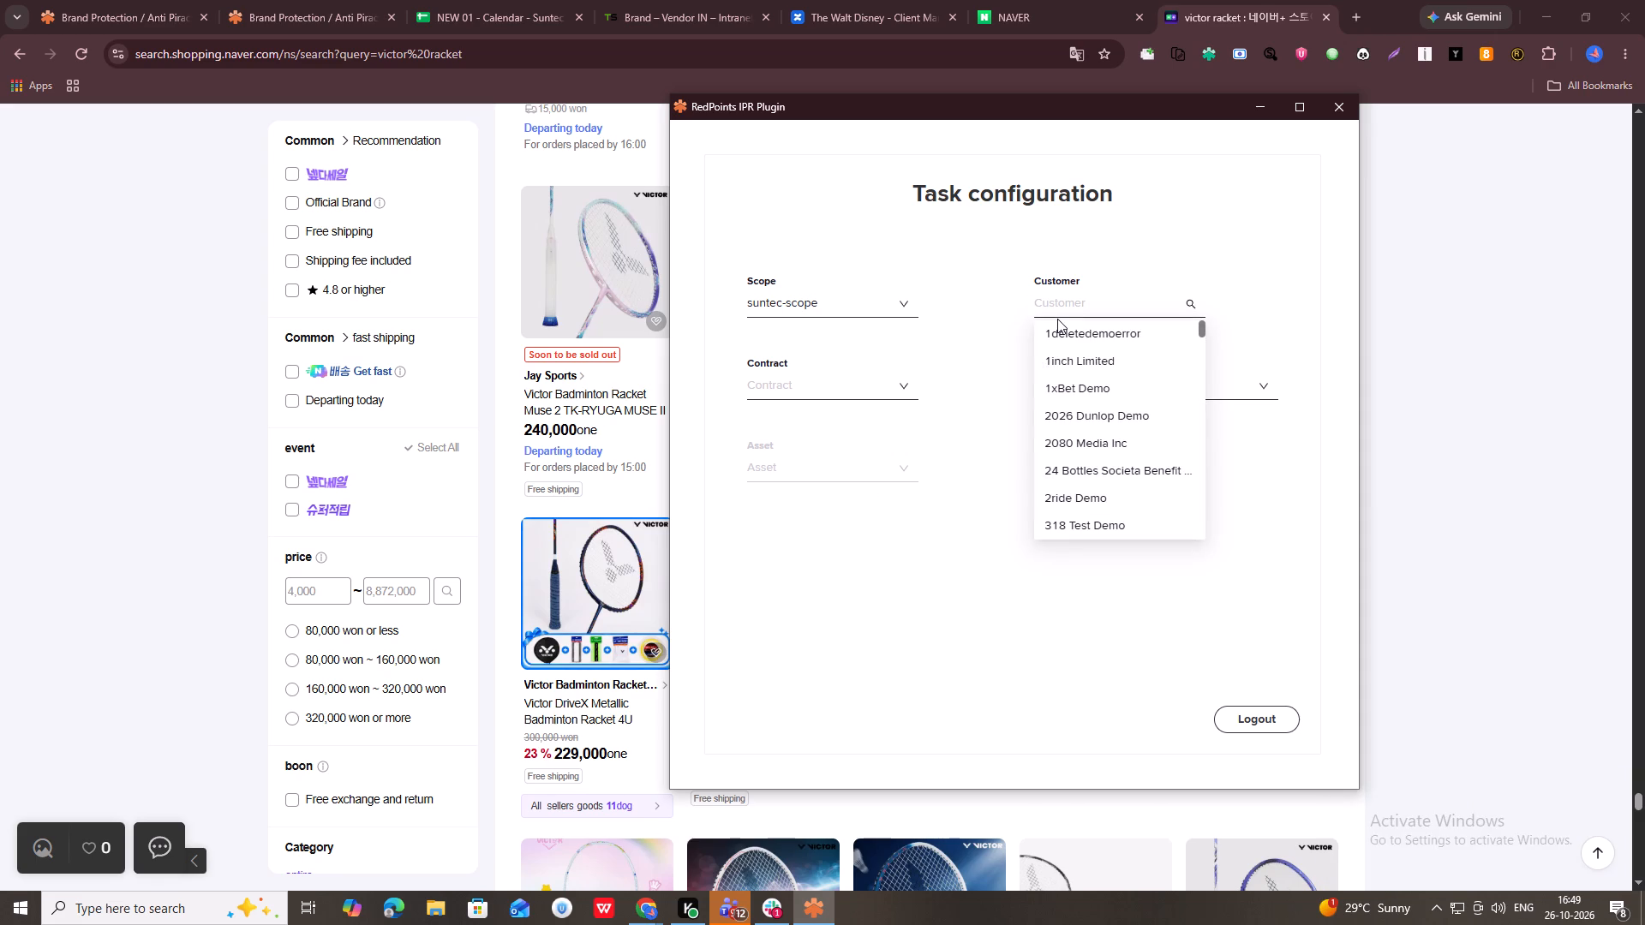
type("victor")
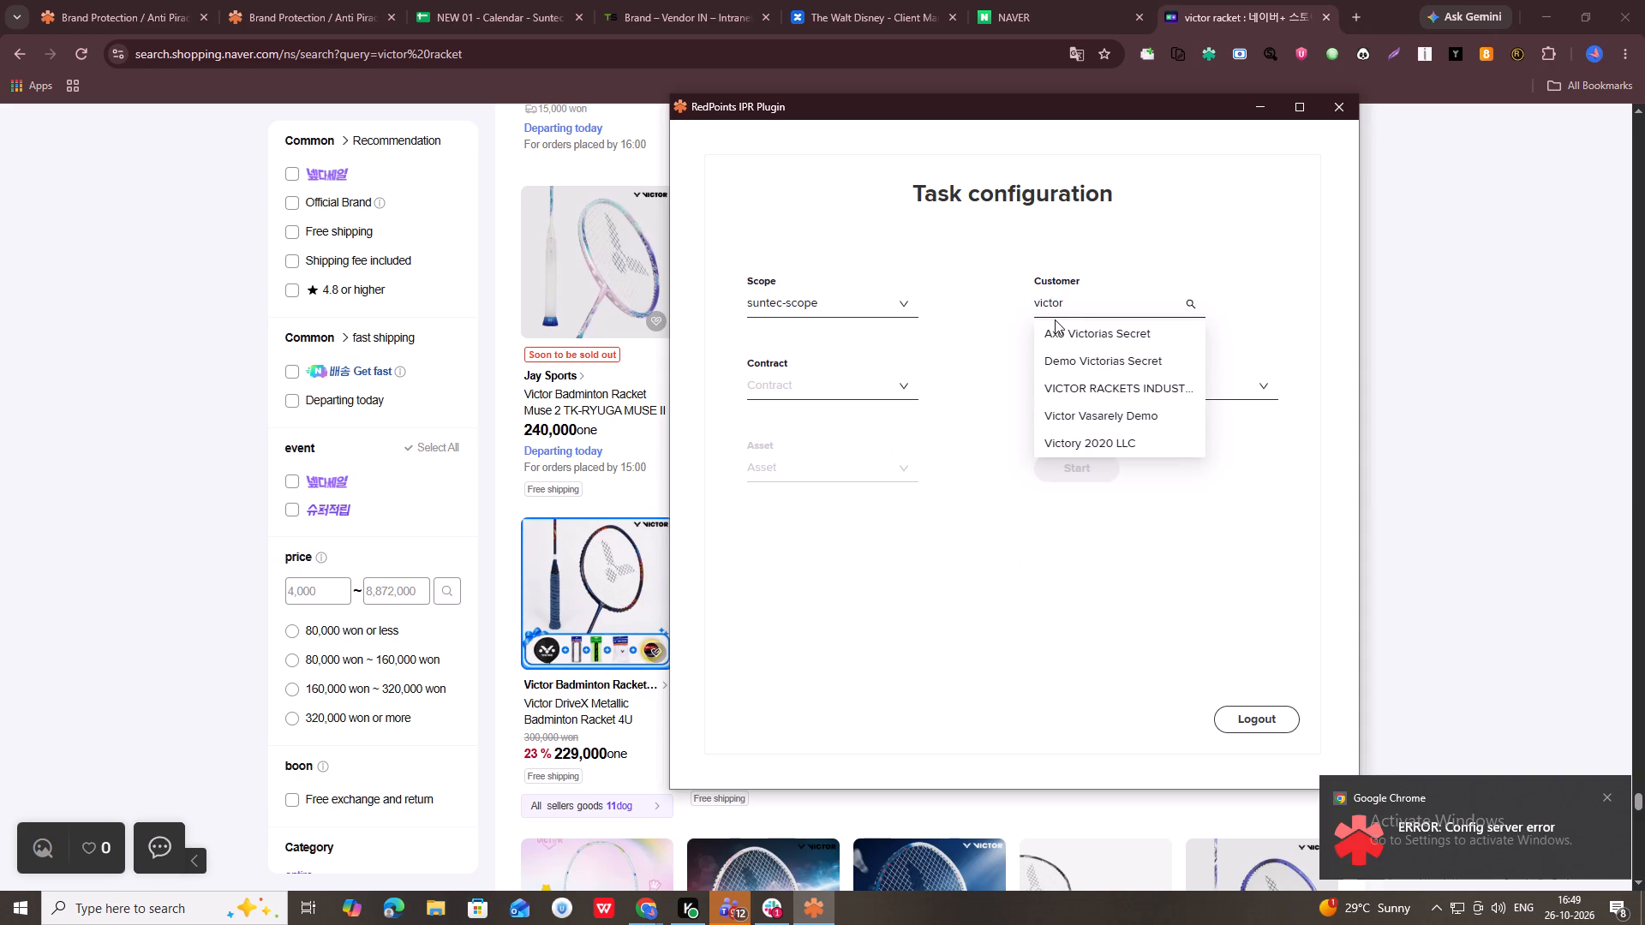
left_click(1074, 383)
left_click(863, 392)
left_click(848, 416)
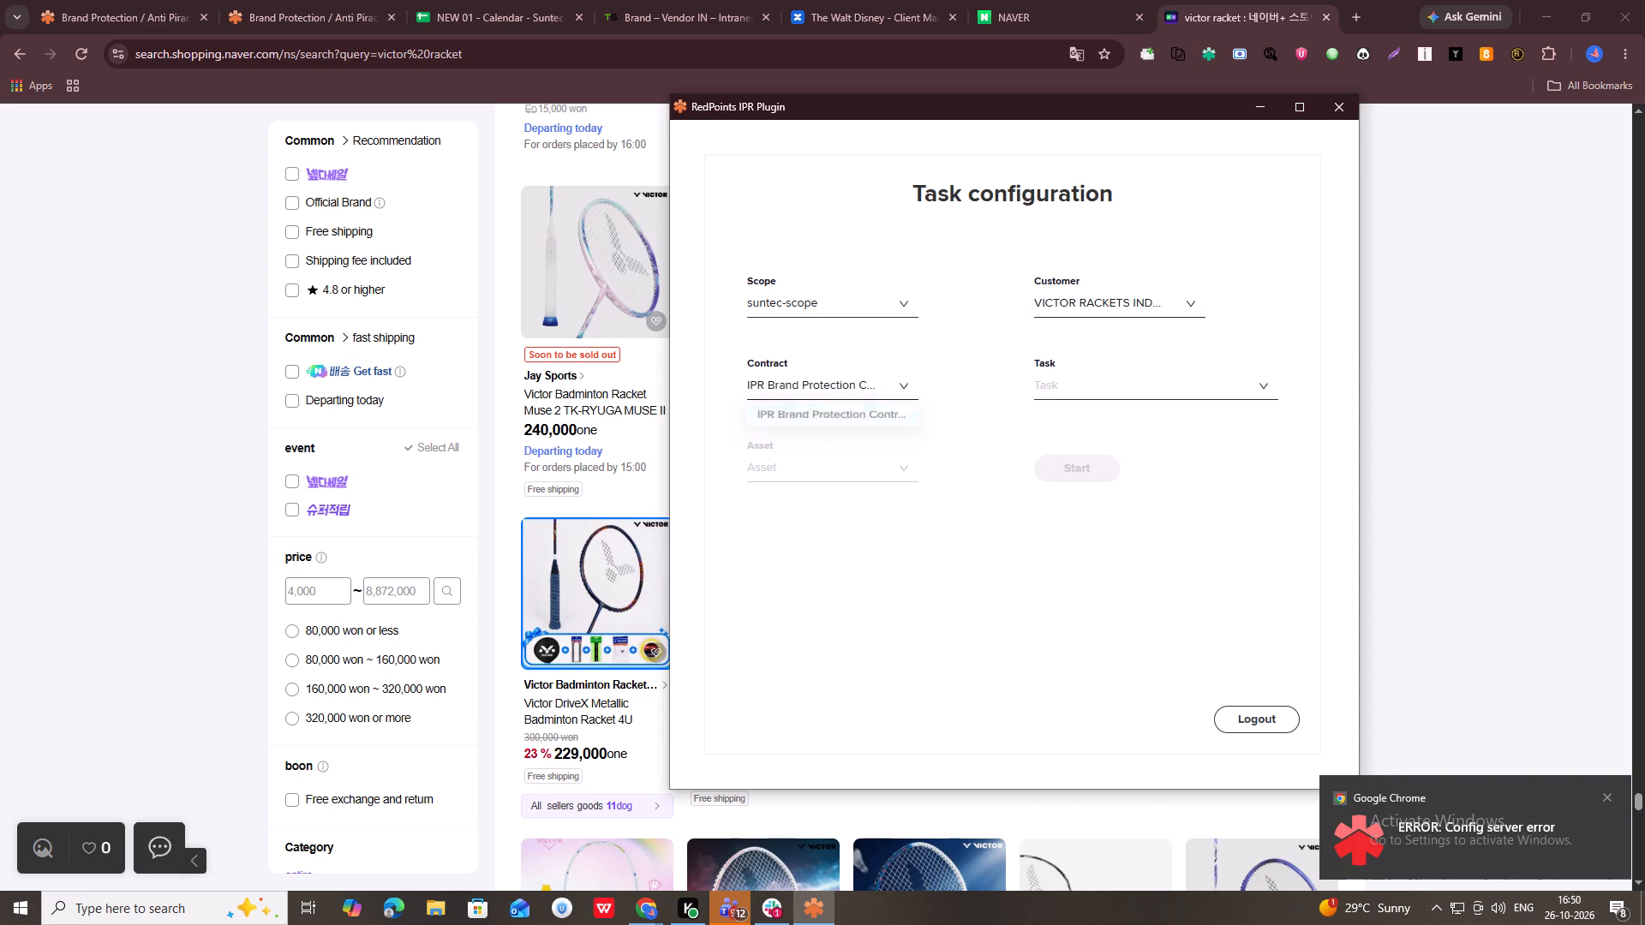
left_click(1145, 378)
left_click(1076, 447)
left_click(809, 465)
scroll(888, 564, "down", 2)
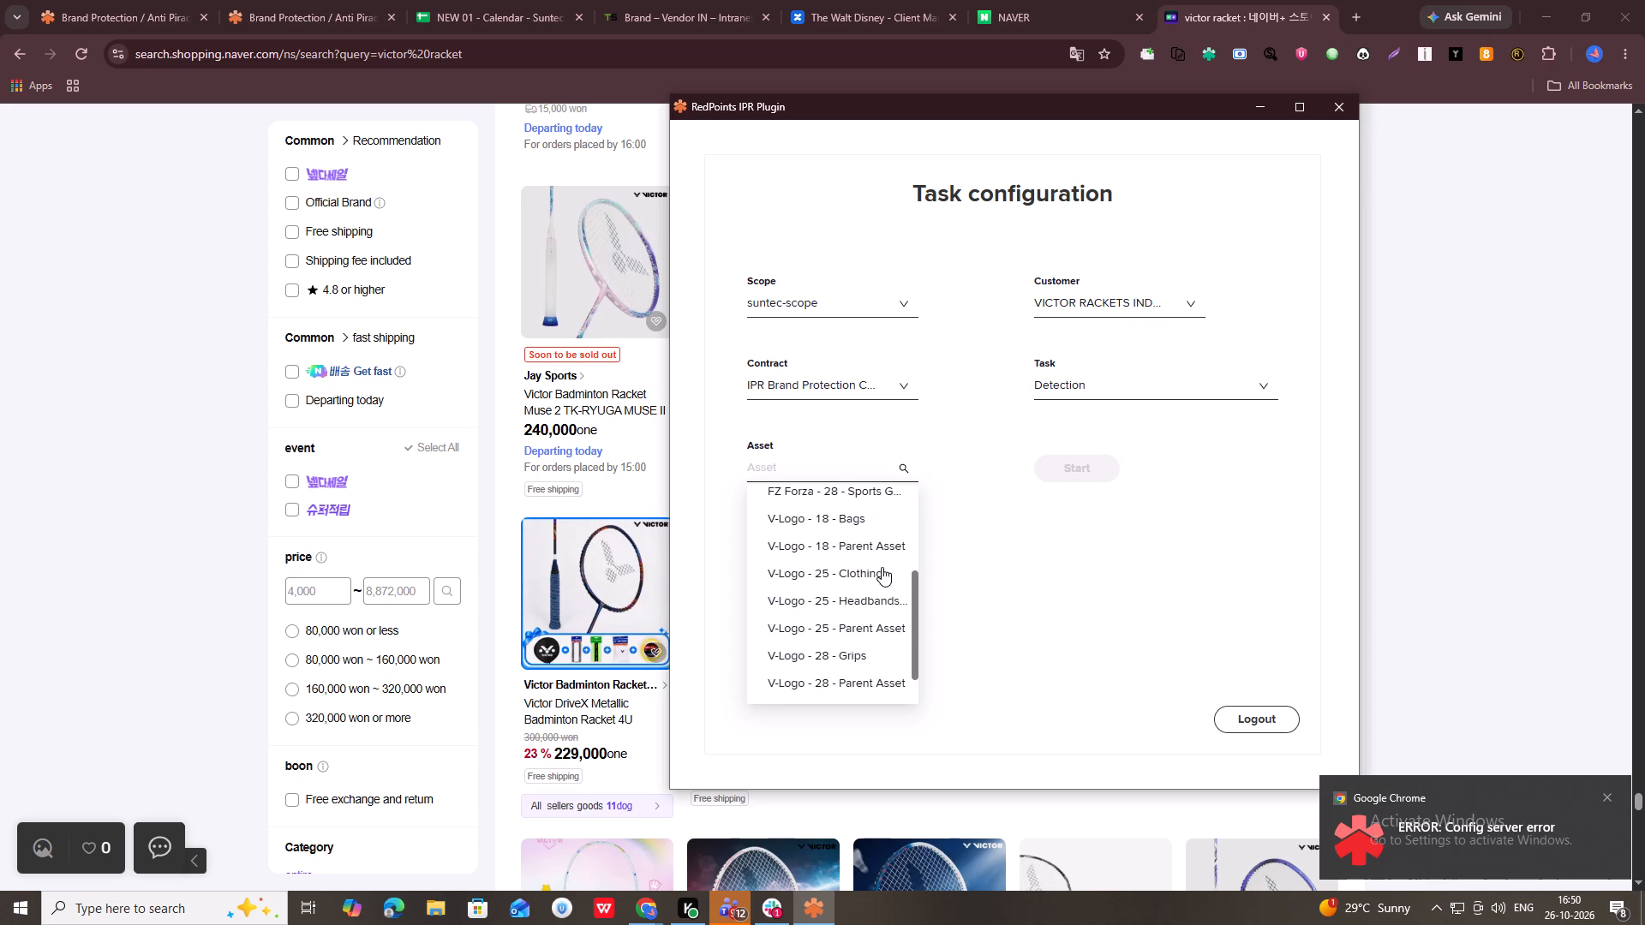
scroll(831, 639, "down", 2)
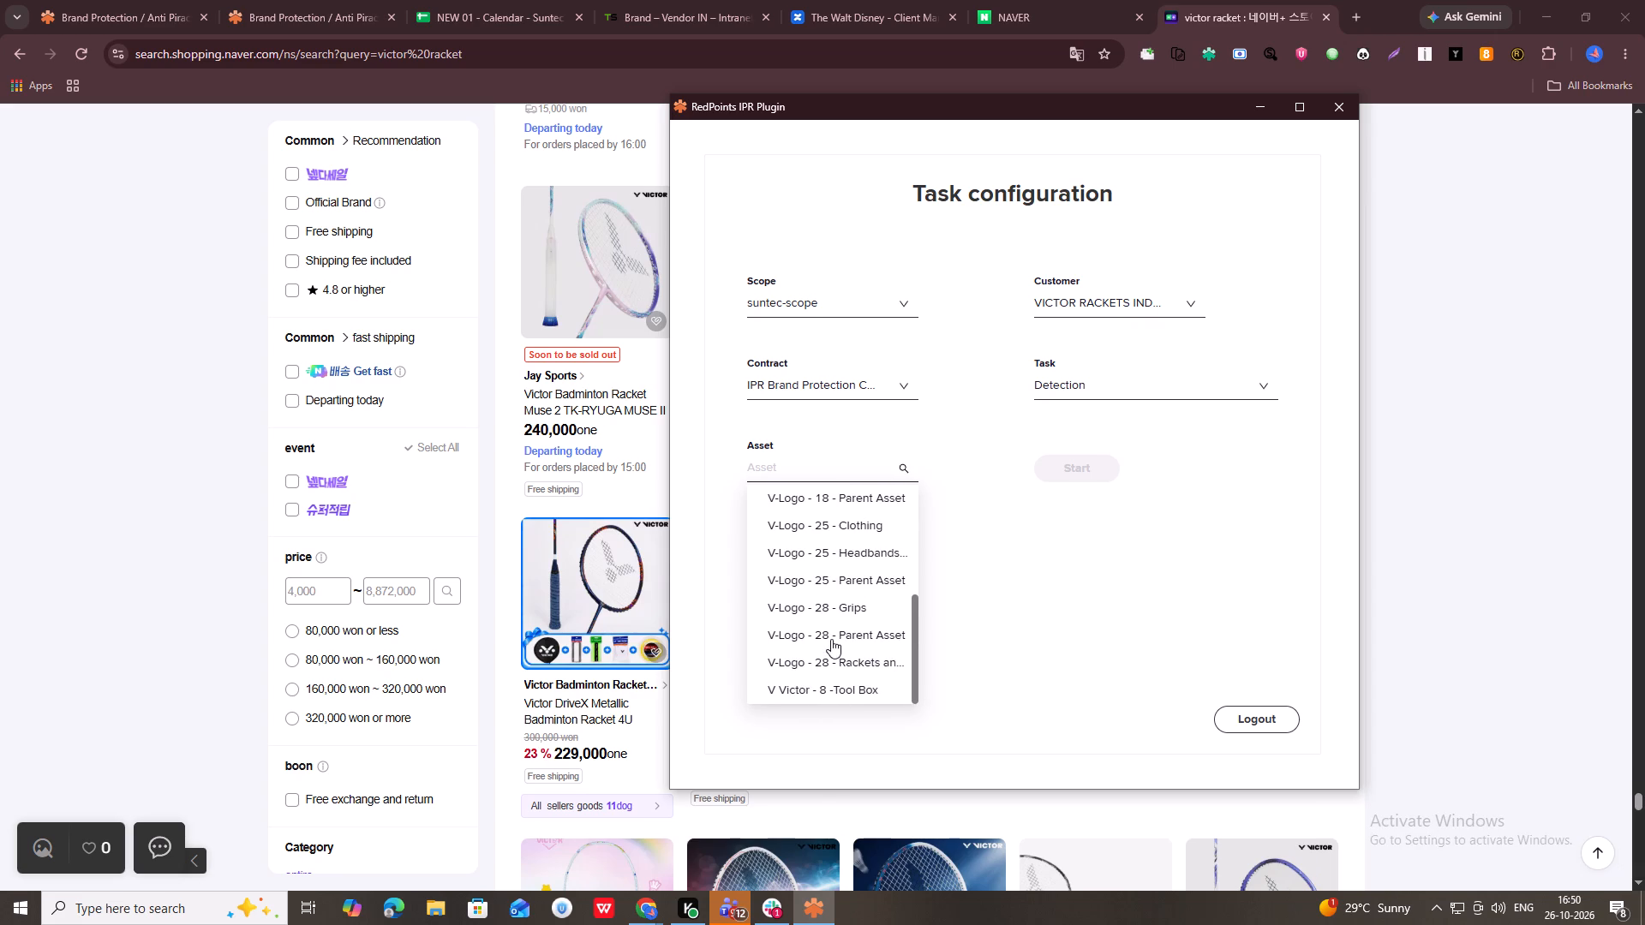
scroll(831, 639, "down", 2)
left_click(834, 661)
left_click(1072, 474)
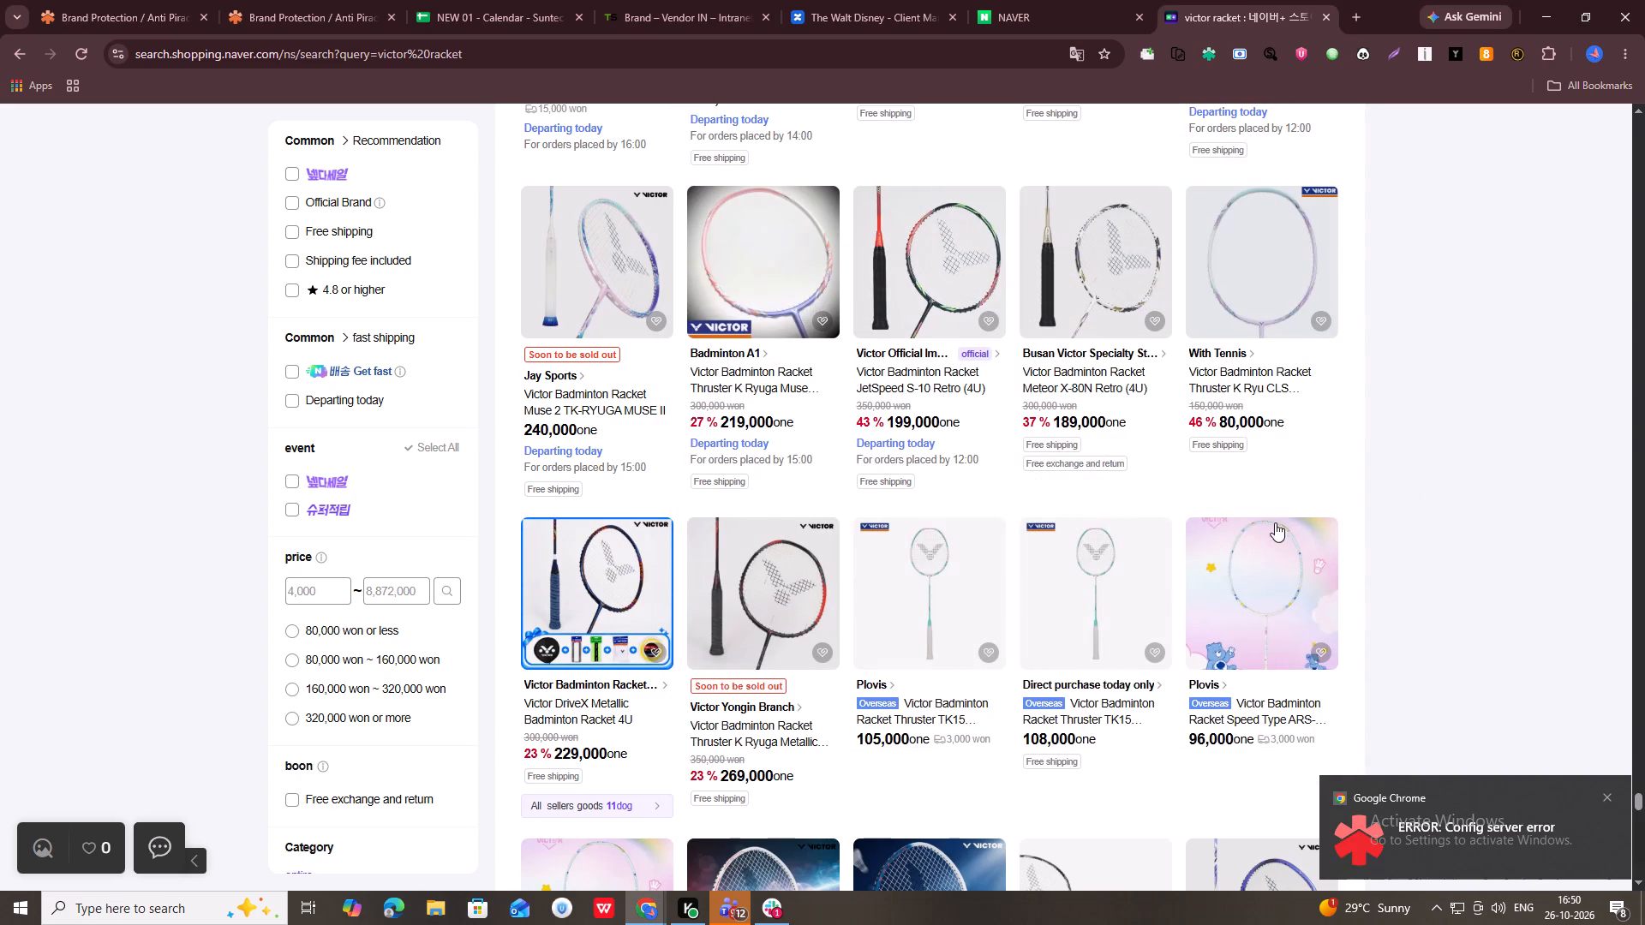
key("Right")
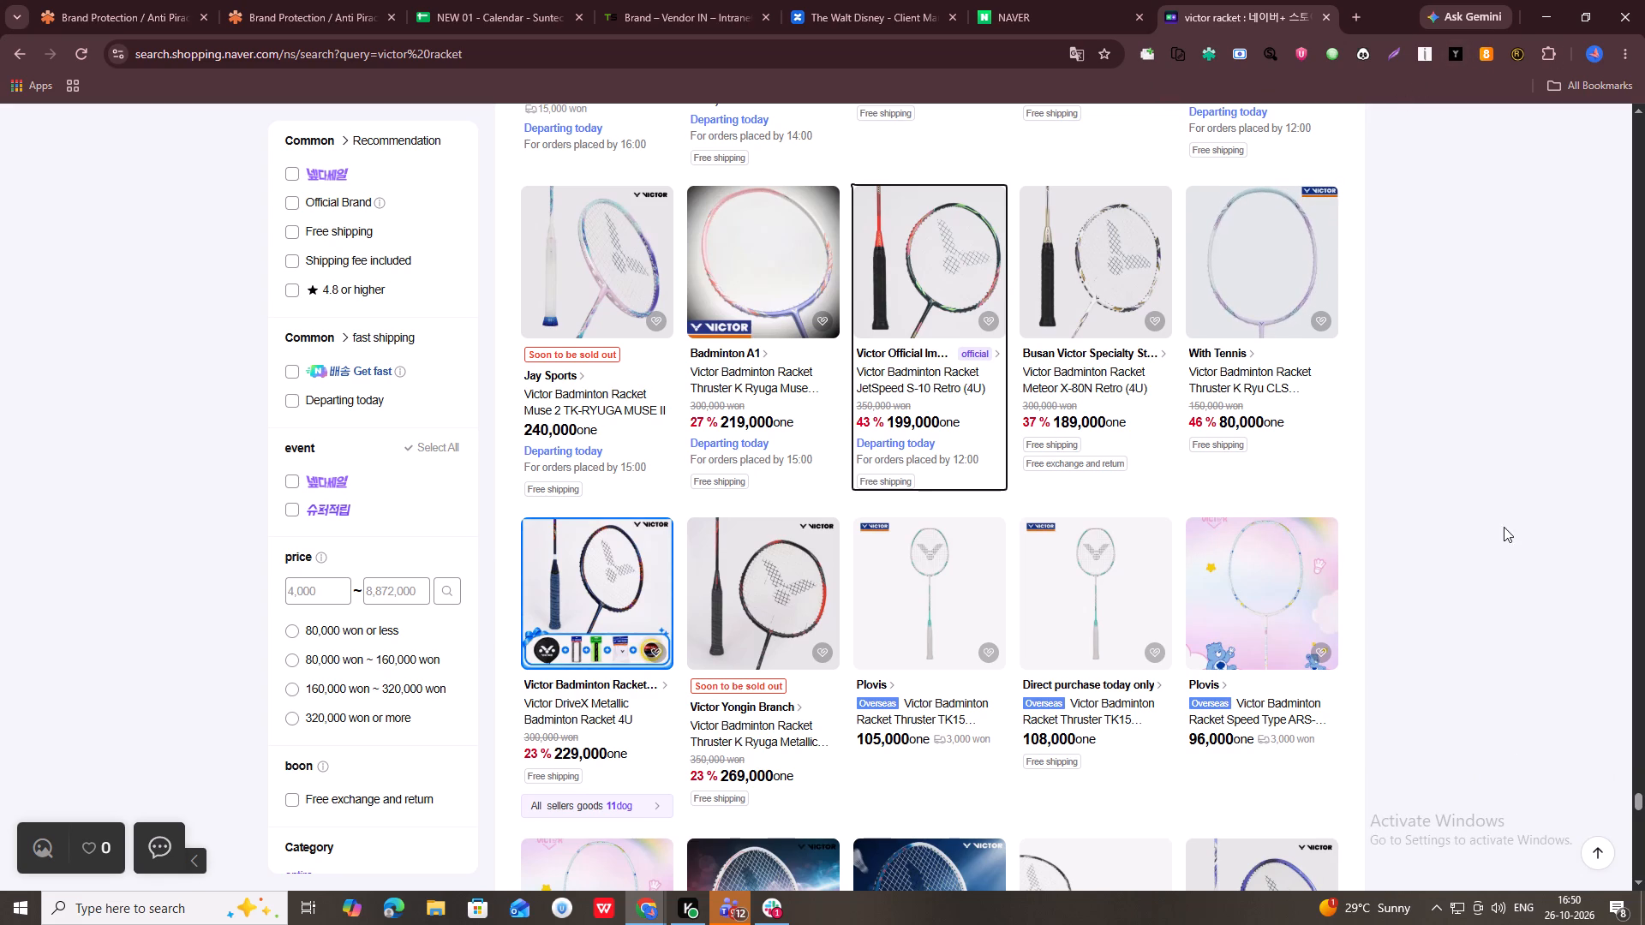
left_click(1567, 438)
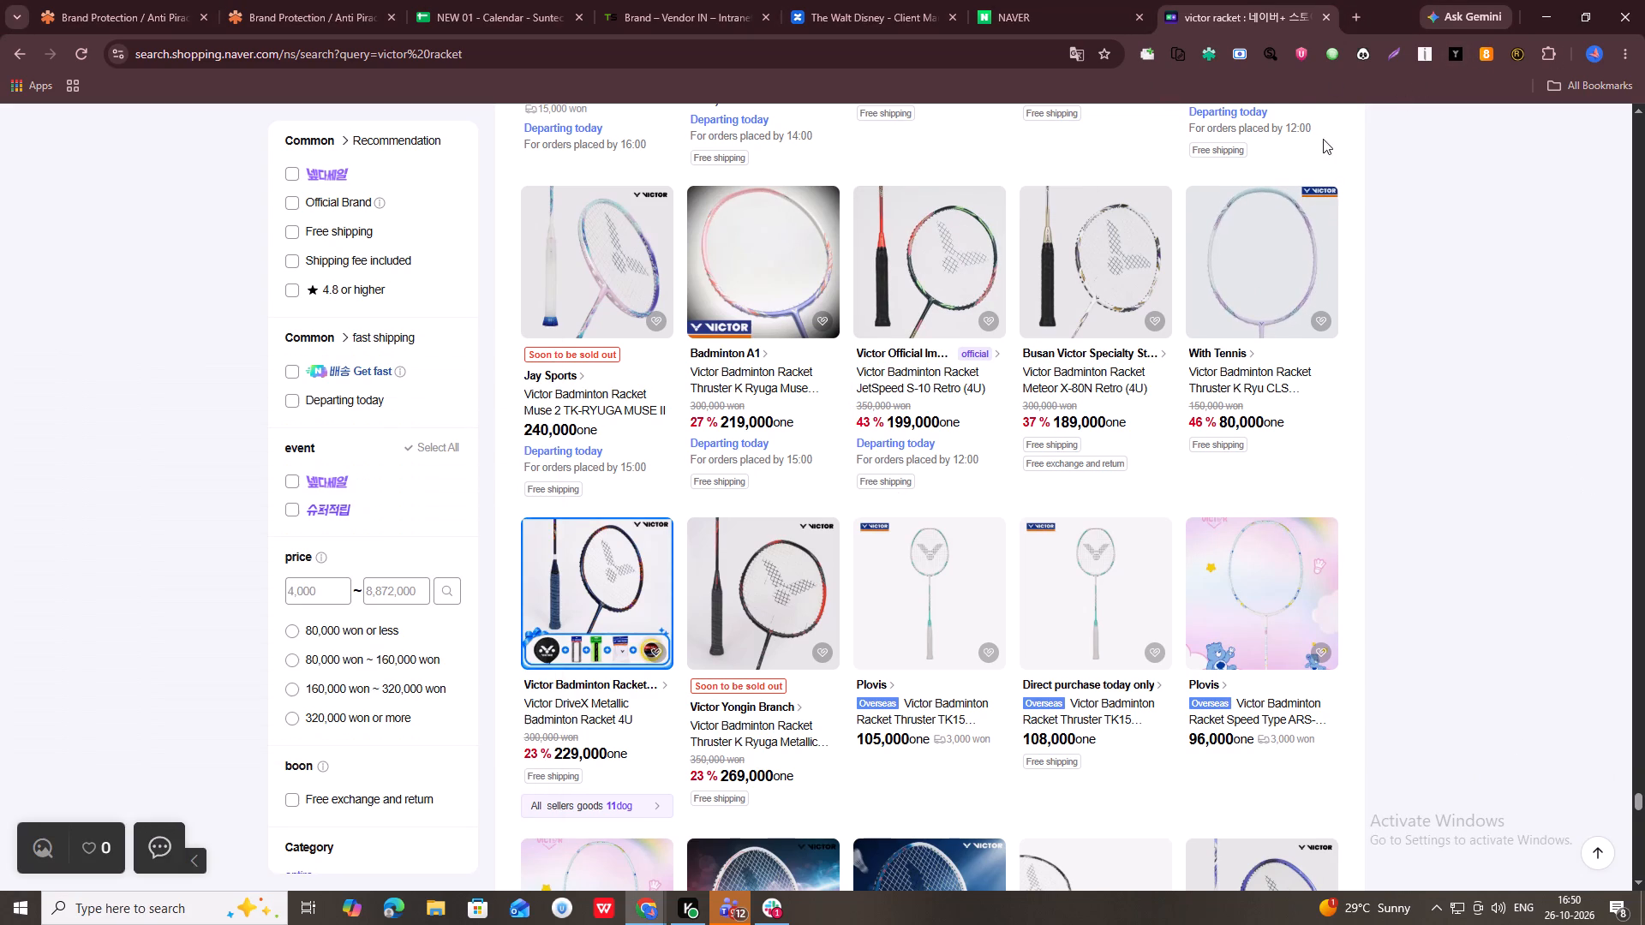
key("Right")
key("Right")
Copy the link of the Victor Official shop's JetSpeed S-10 Retro (4U) listing on Naver and switch to the Tuinet Brand page.
right_click(950, 385)
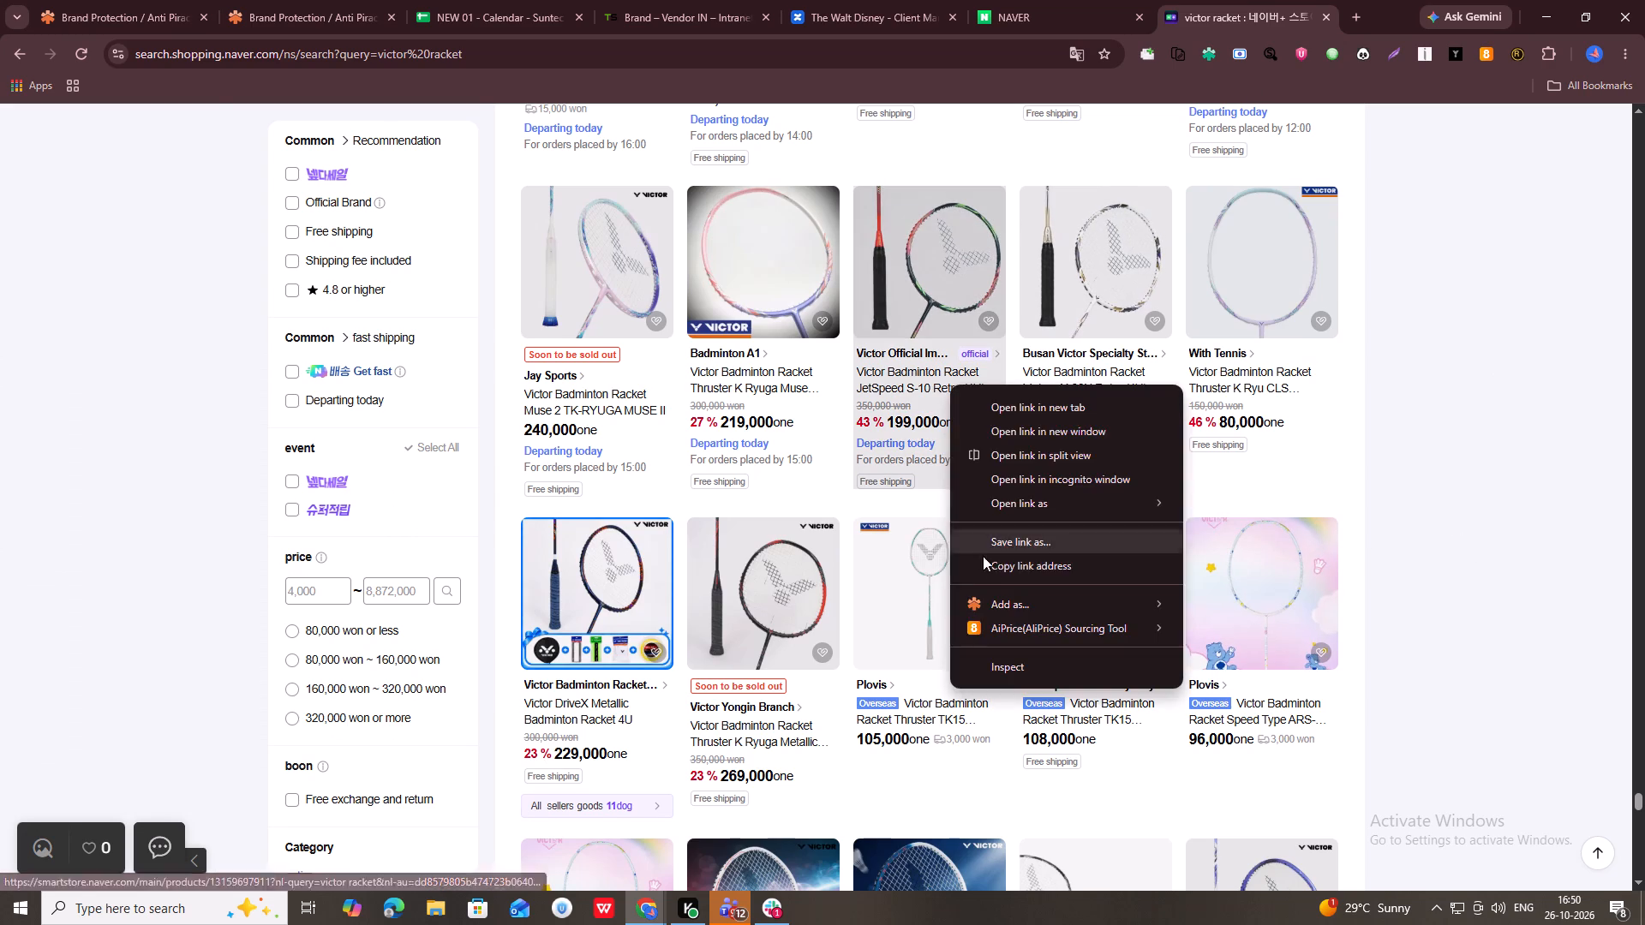
left_click(994, 567)
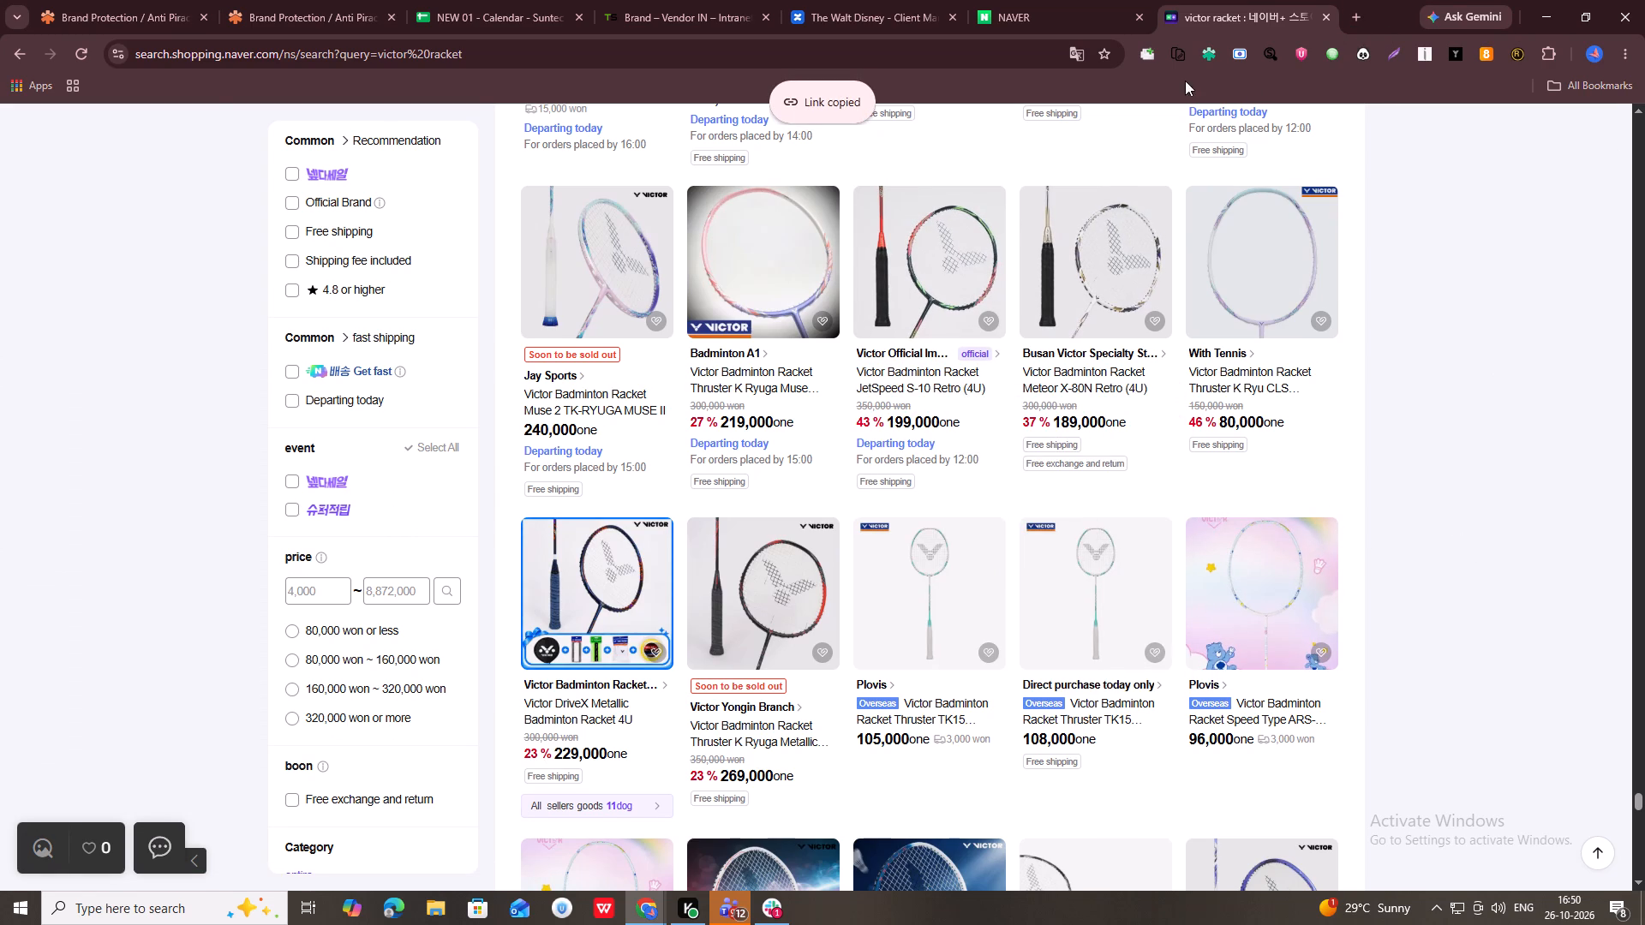
left_click(693, 0)
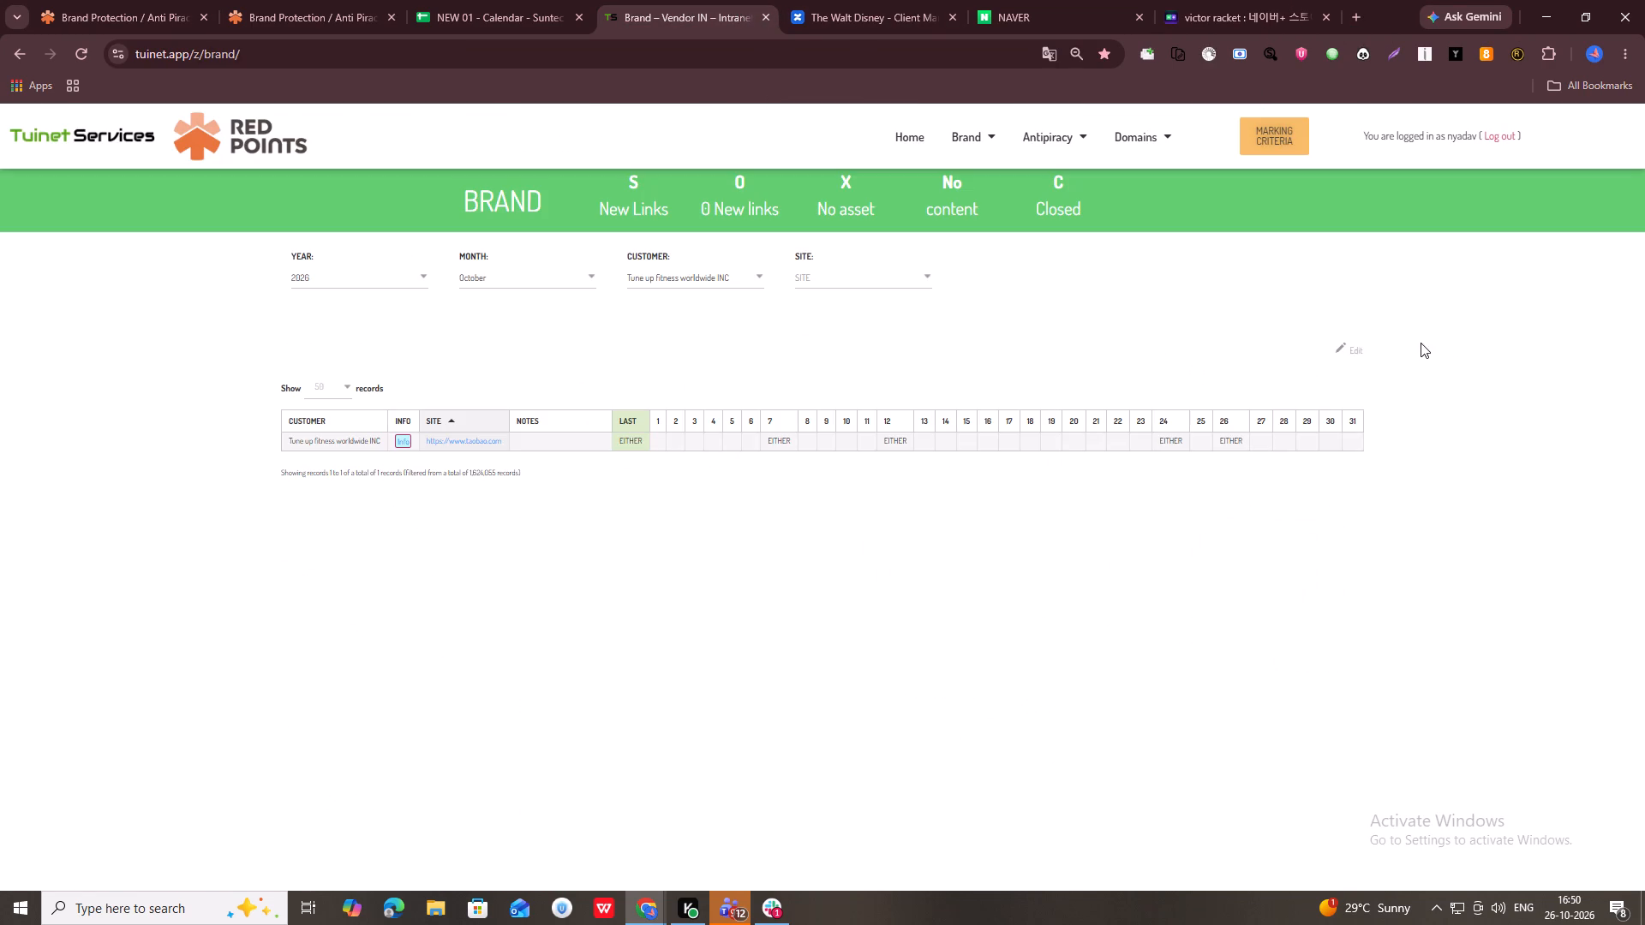